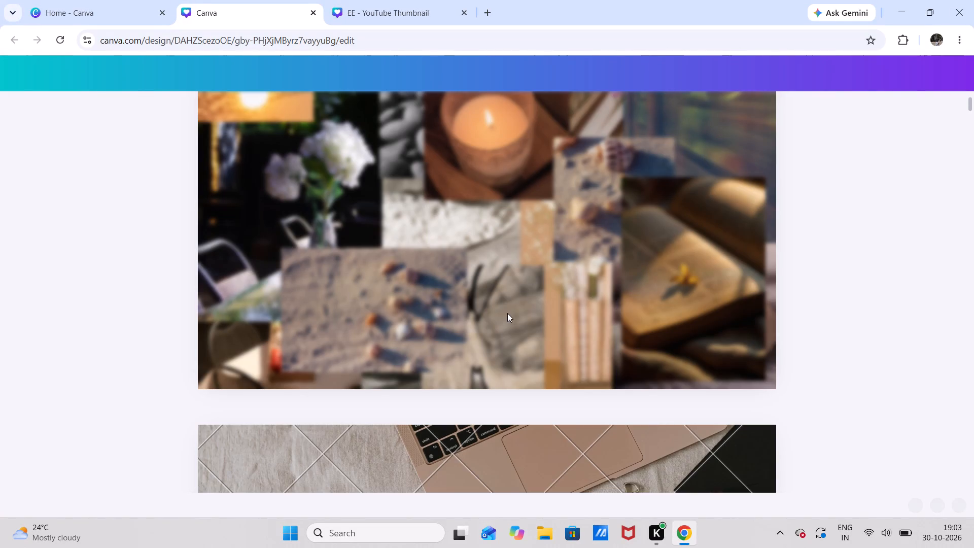
Look through the thumbnail design from page 1 down to page 30 to review each page's artwork.
scroll(507, 315, down, 7)
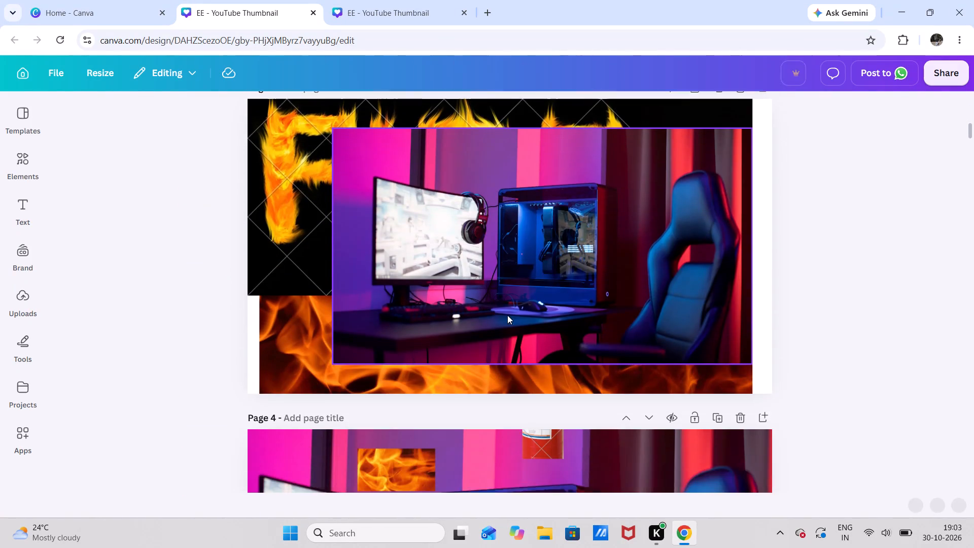
scroll(507, 315, down, 8)
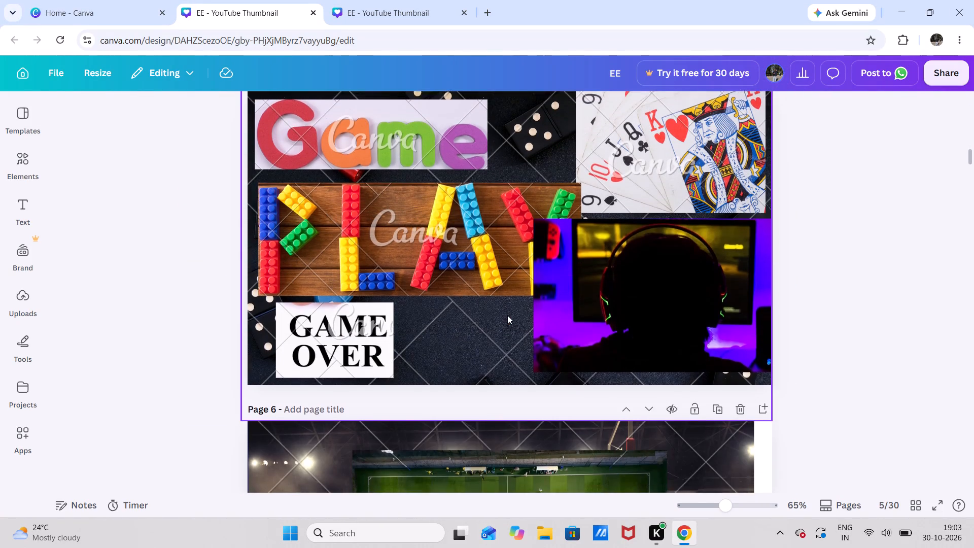
scroll(507, 315, down, 1)
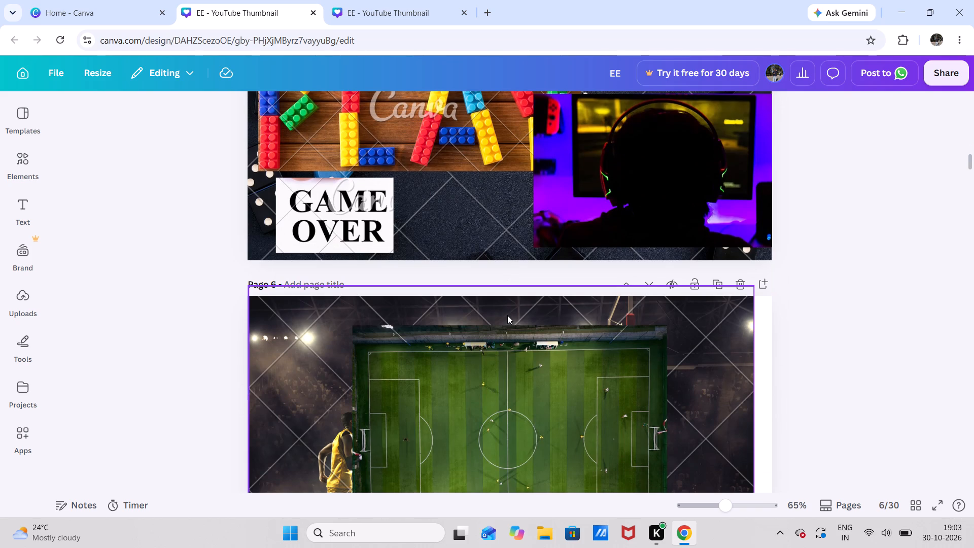
scroll(507, 315, down, 5)
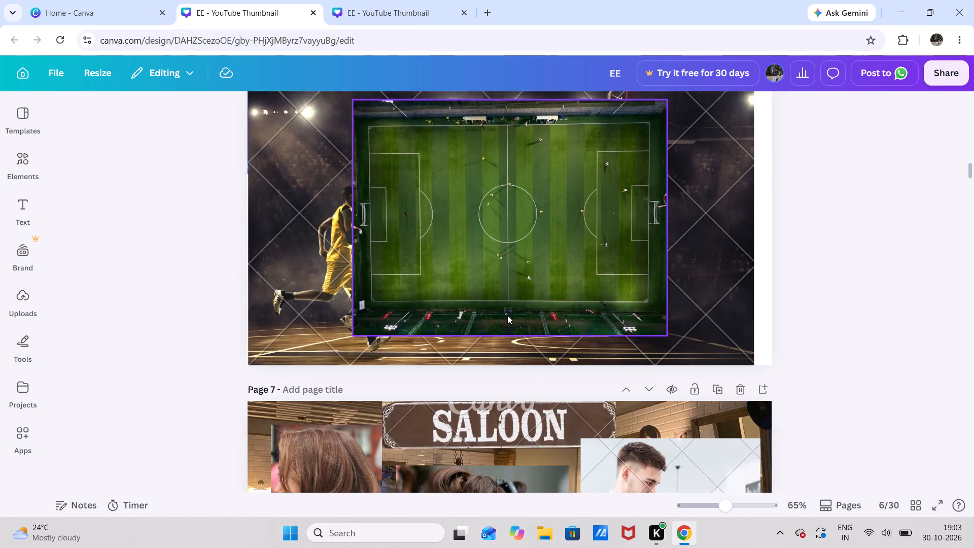
scroll(507, 315, down, 16)
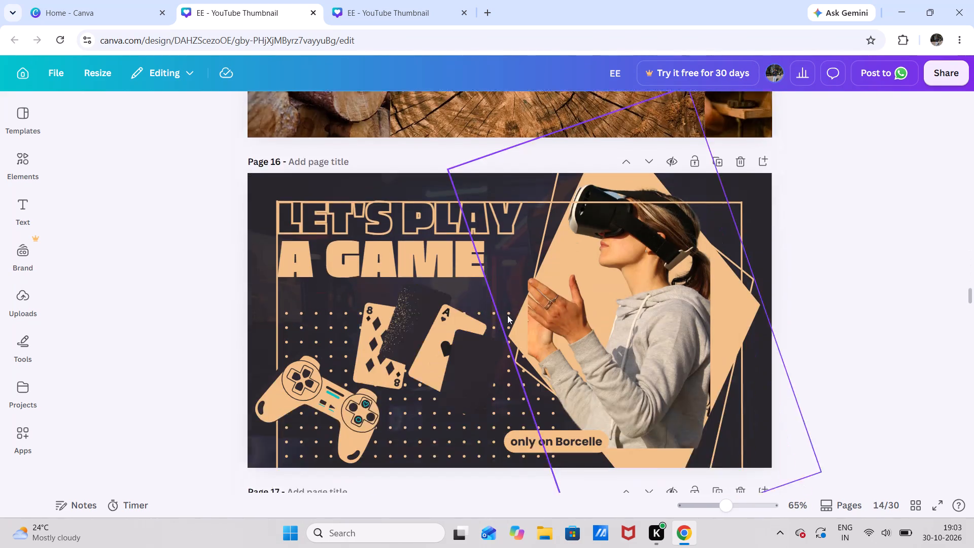
scroll(507, 315, down, 7)
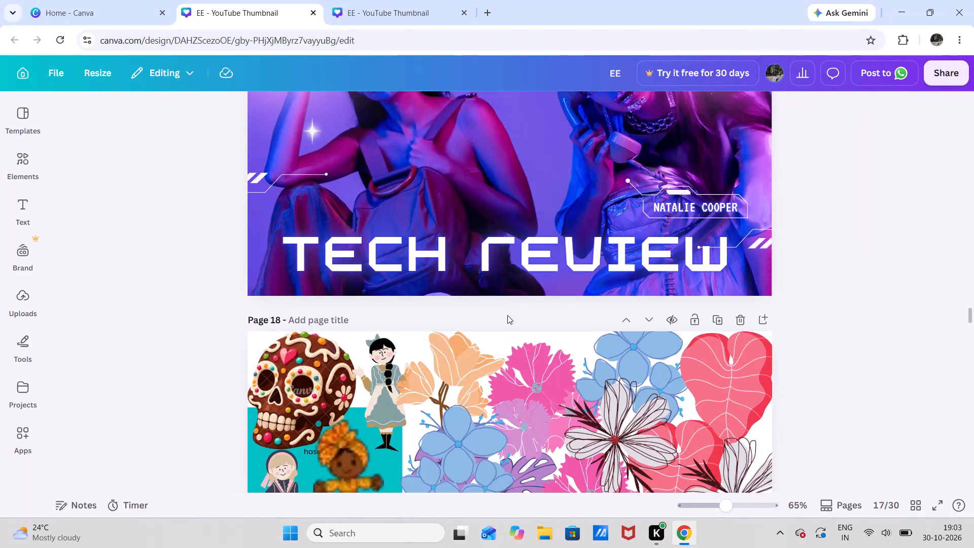
scroll(507, 315, down, 10)
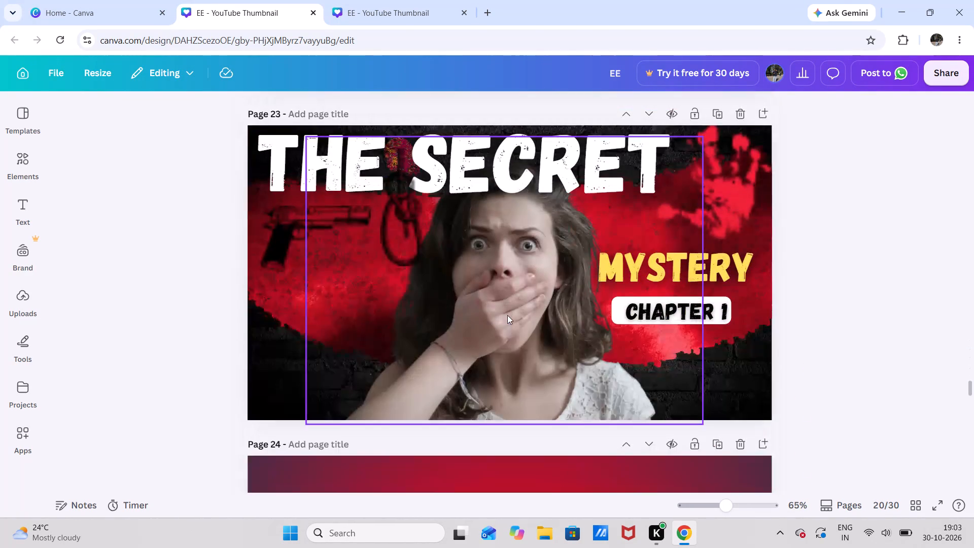
scroll(507, 315, down, 7)
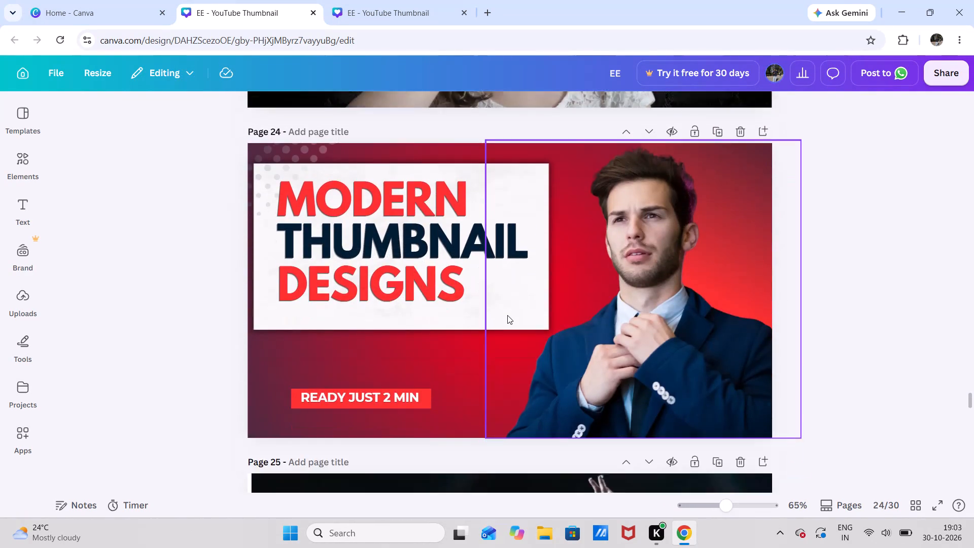
scroll(507, 315, down, 6)
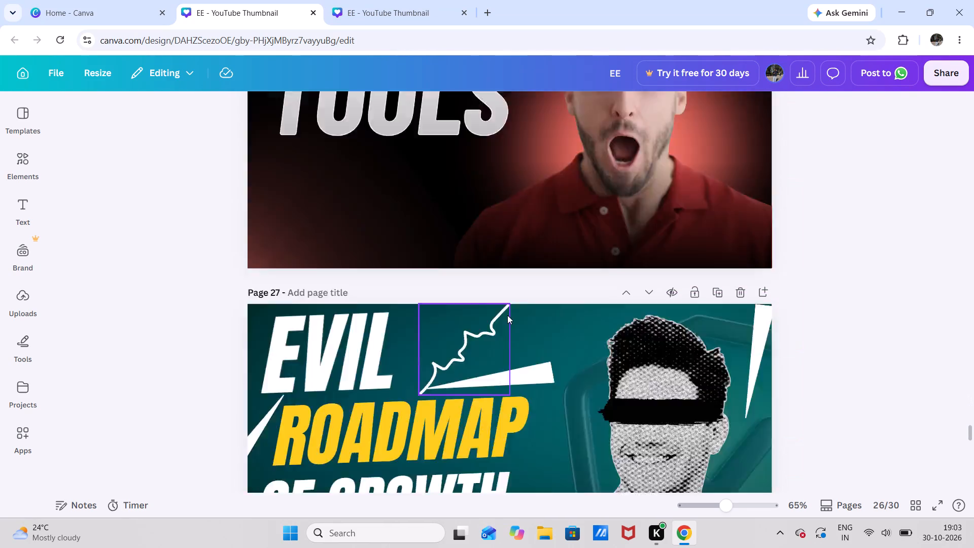
scroll(507, 315, down, 6)
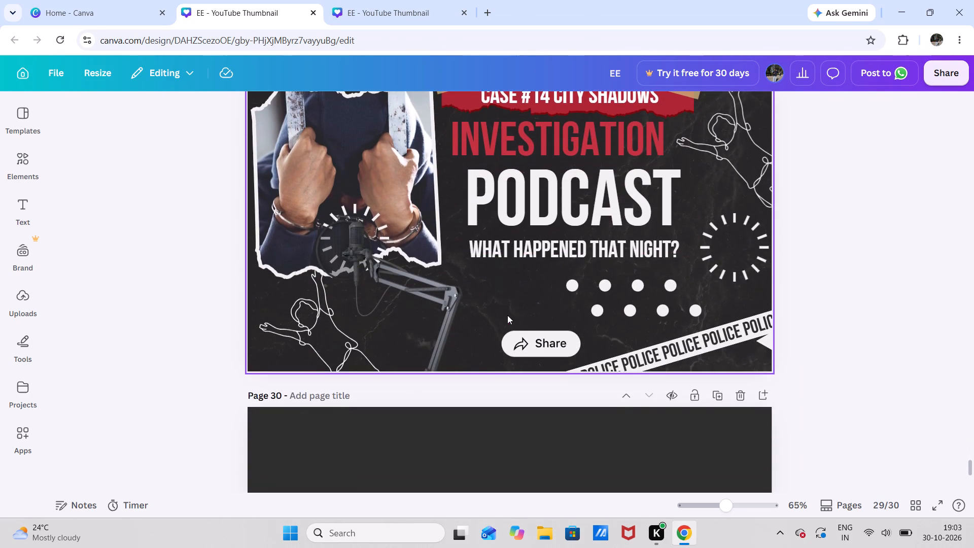
scroll(507, 315, down, 5)
Go back to page 1 and review the thumbnail pages again down to the "Evil Roadmap of Growth" page.
scroll(507, 315, up, 5)
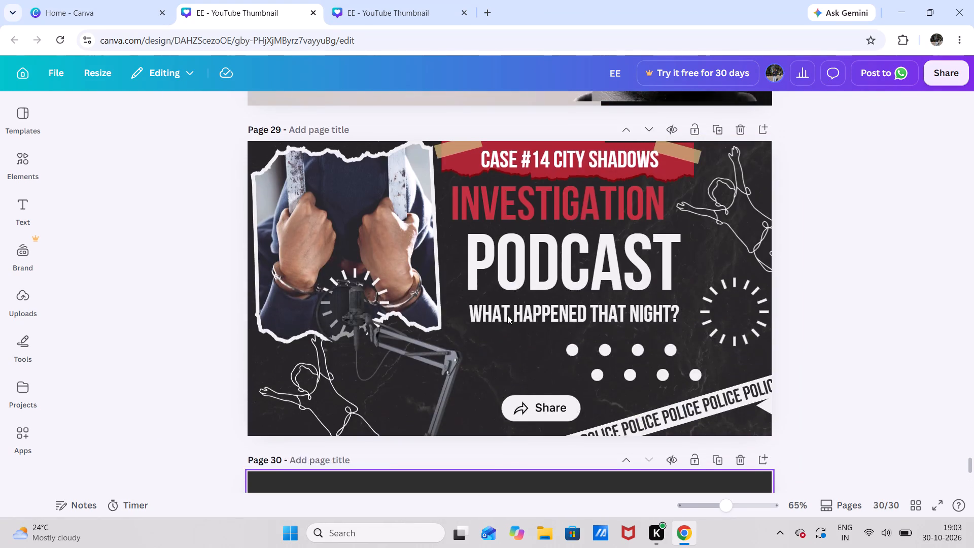
scroll(507, 315, up, 17)
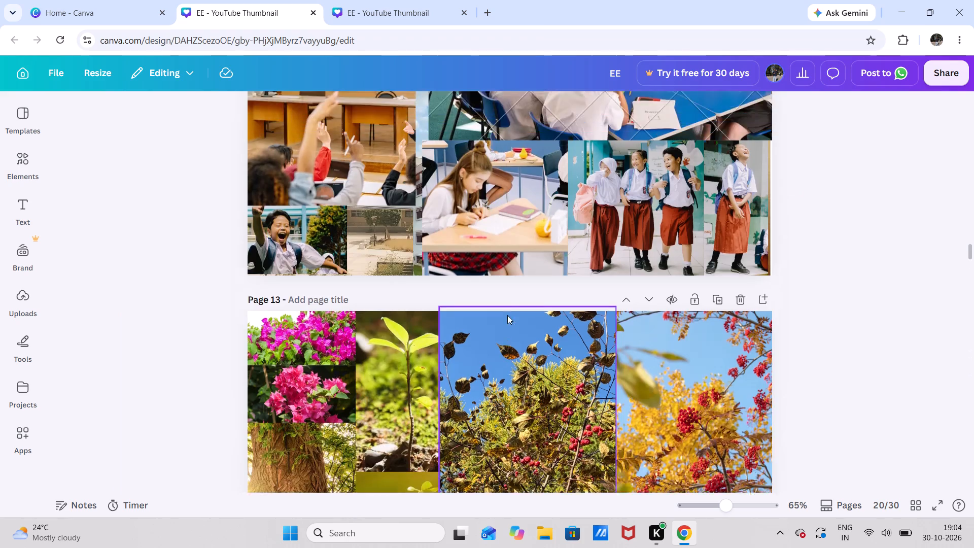
scroll(507, 315, up, 19)
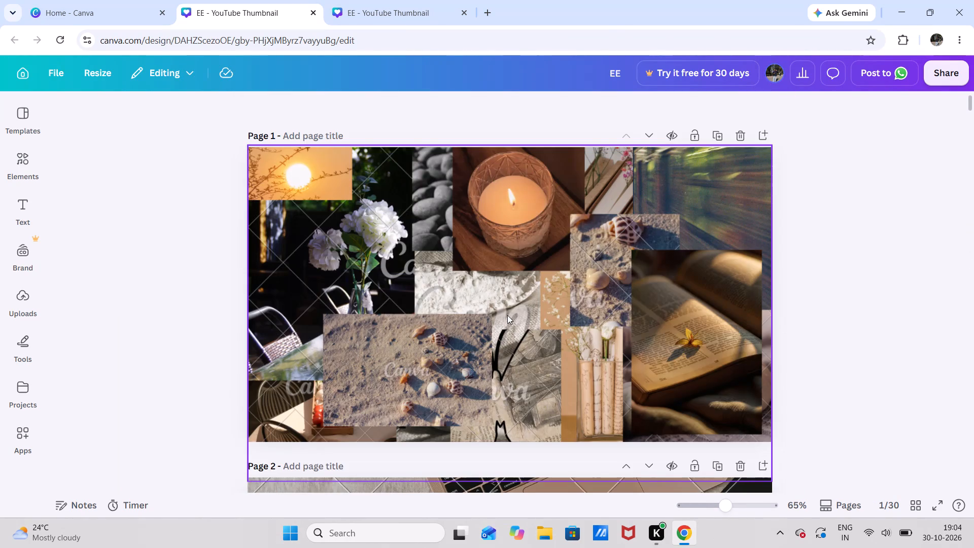
scroll(507, 315, down, 20)
scroll(507, 315, down, 2)
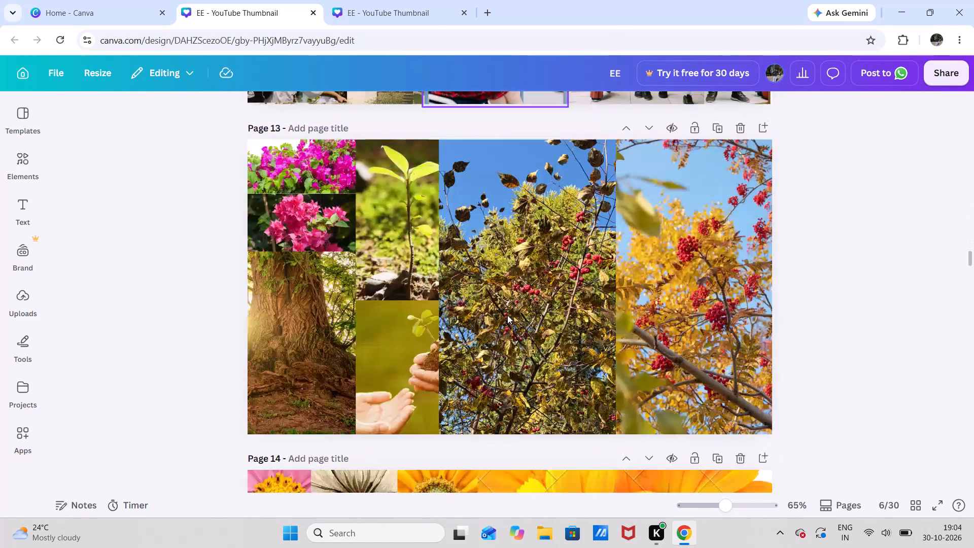
scroll(507, 315, down, 3)
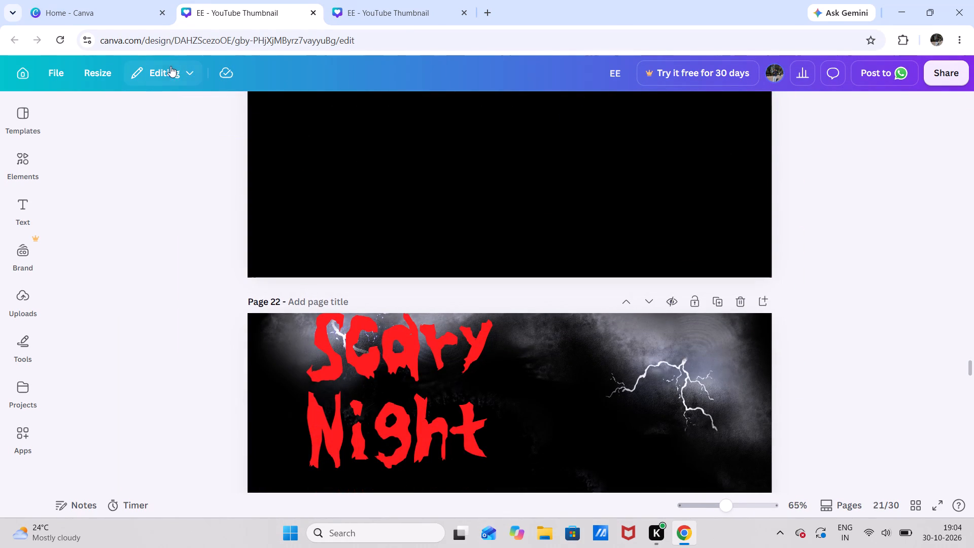
scroll(537, 287, down, 7)
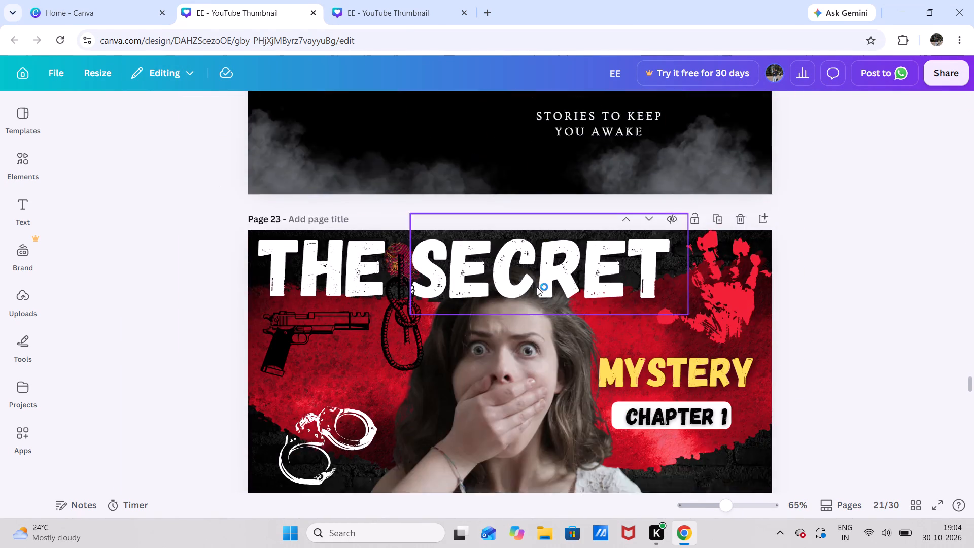
scroll(537, 287, down, 13)
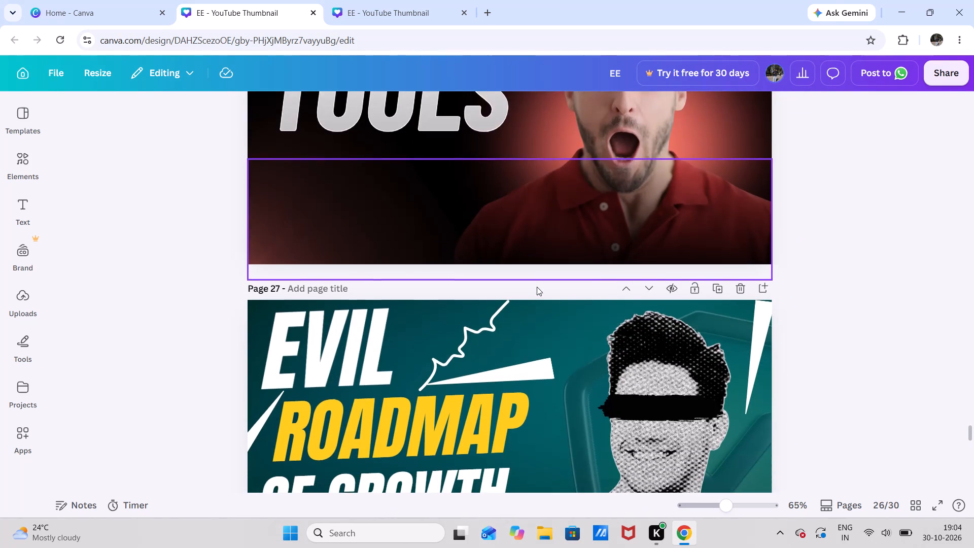
scroll(537, 287, down, 2)
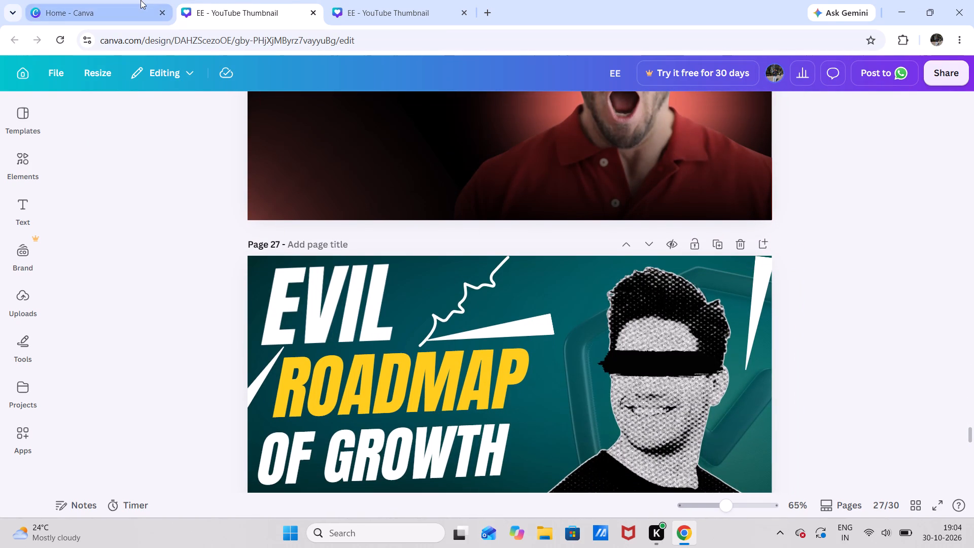
Switch to the second open copy of the EE YouTube Thumbnail design.
click(141, 0)
click(255, 0)
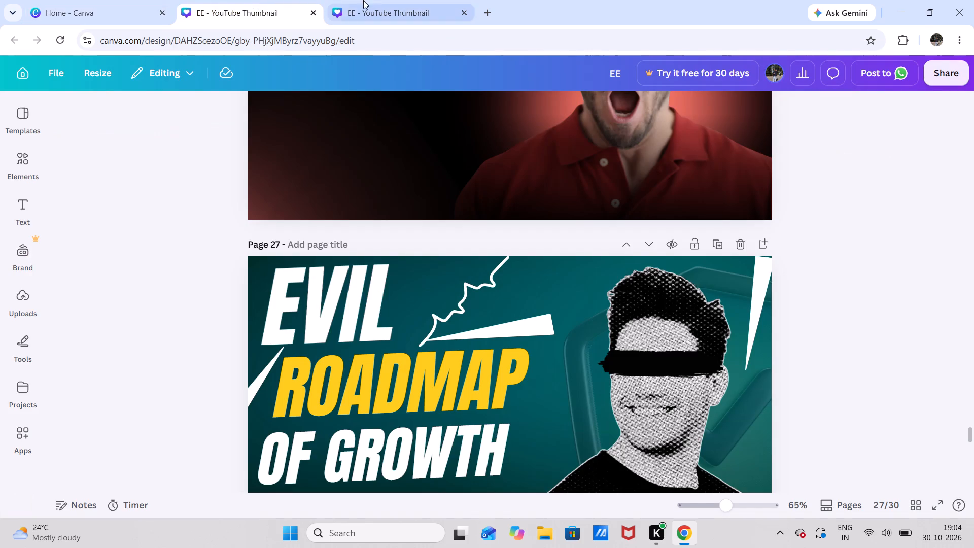
click(379, 0)
click(277, 0)
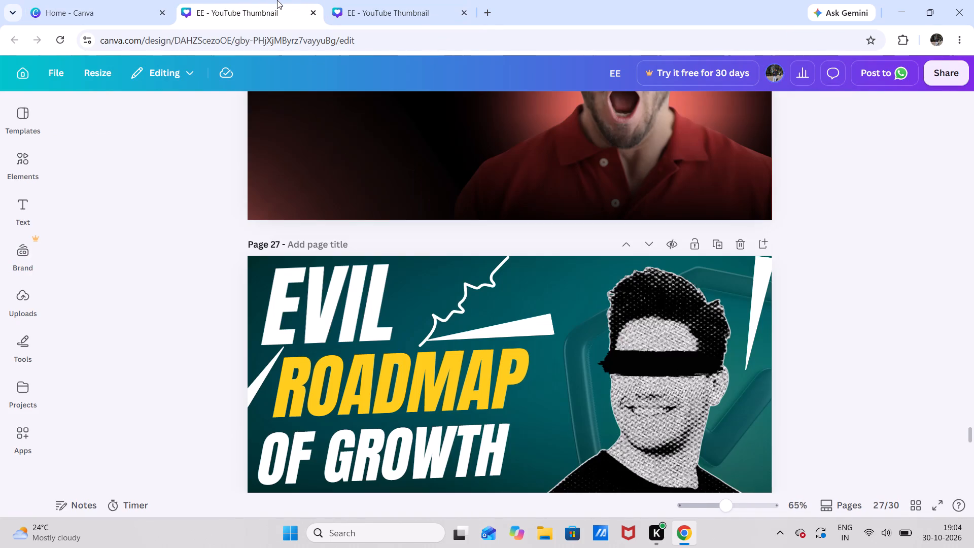
click(403, 10)
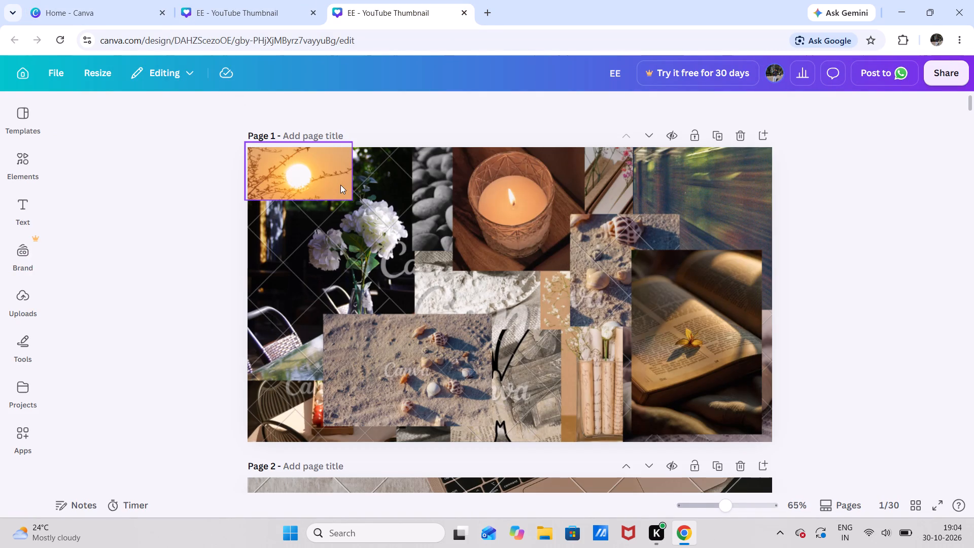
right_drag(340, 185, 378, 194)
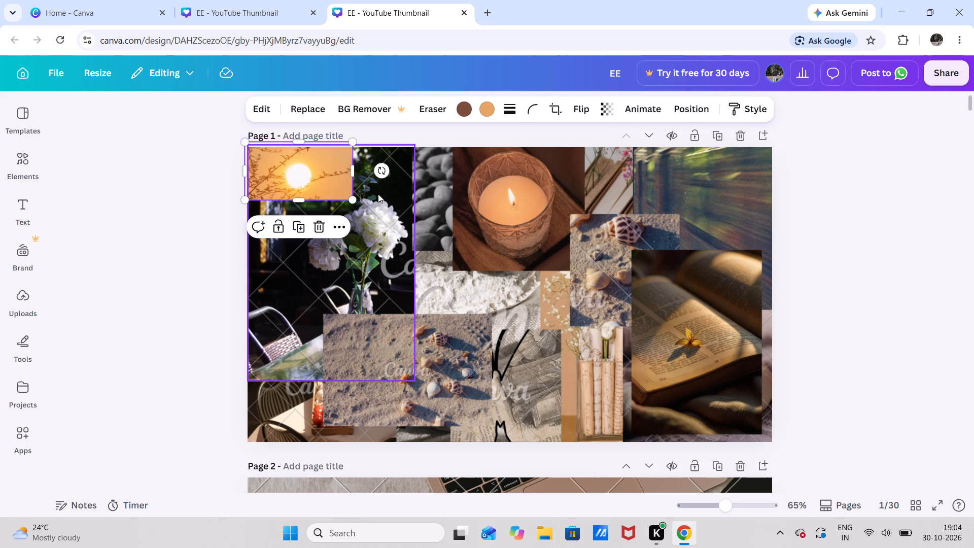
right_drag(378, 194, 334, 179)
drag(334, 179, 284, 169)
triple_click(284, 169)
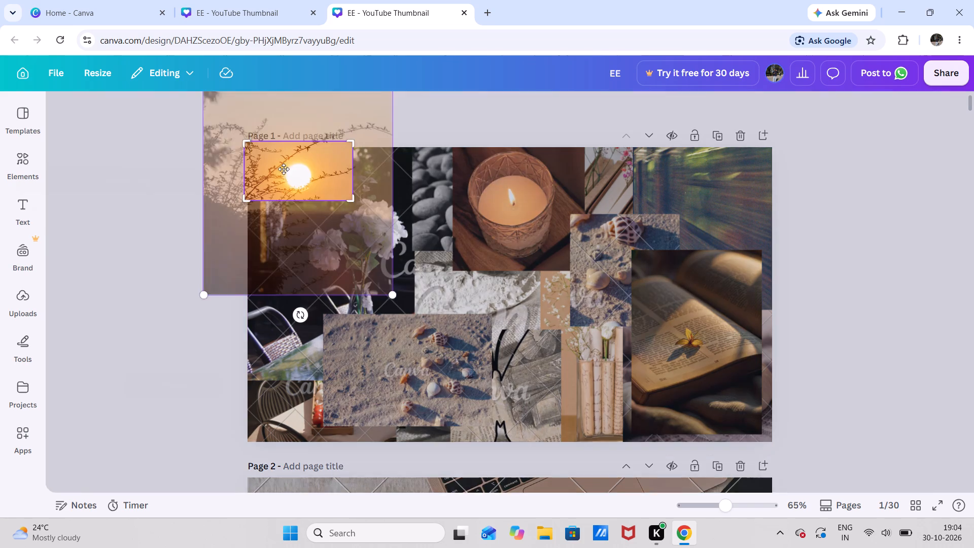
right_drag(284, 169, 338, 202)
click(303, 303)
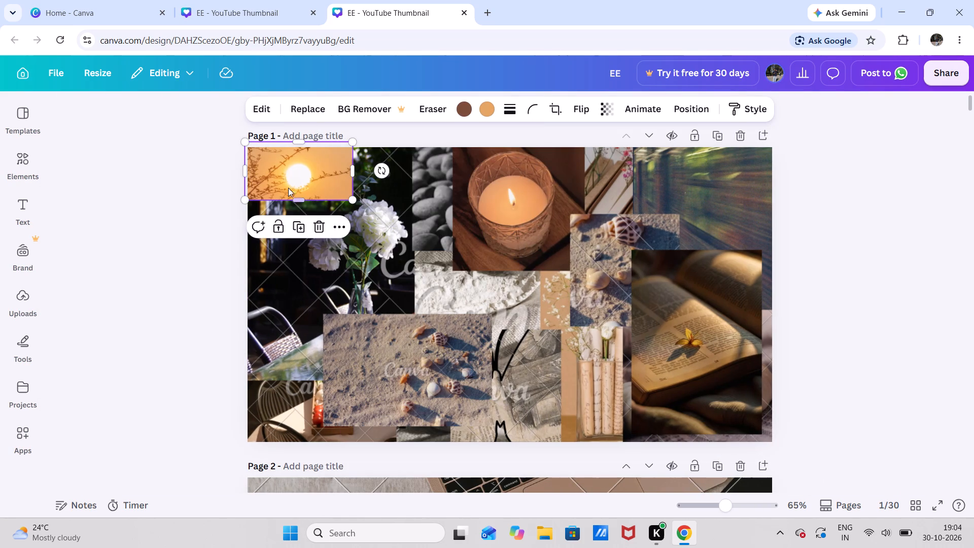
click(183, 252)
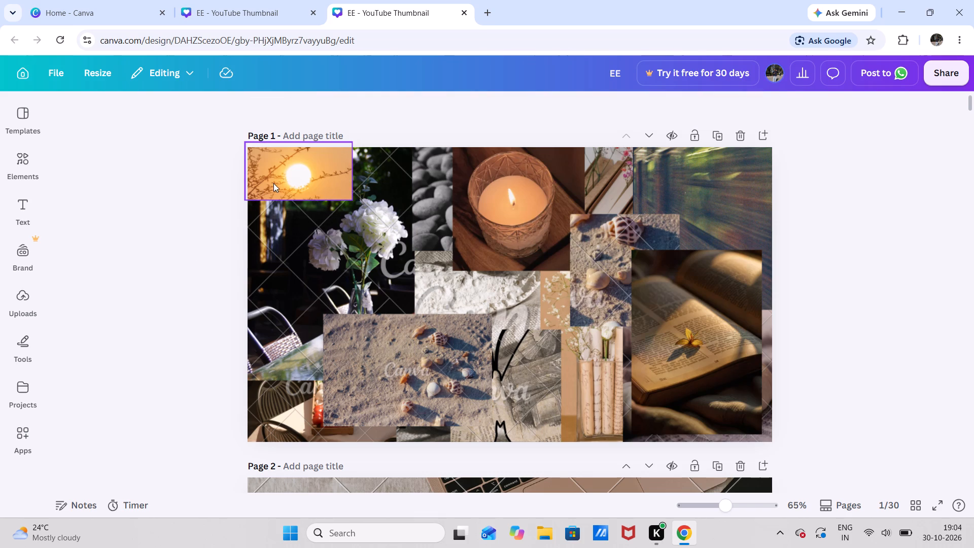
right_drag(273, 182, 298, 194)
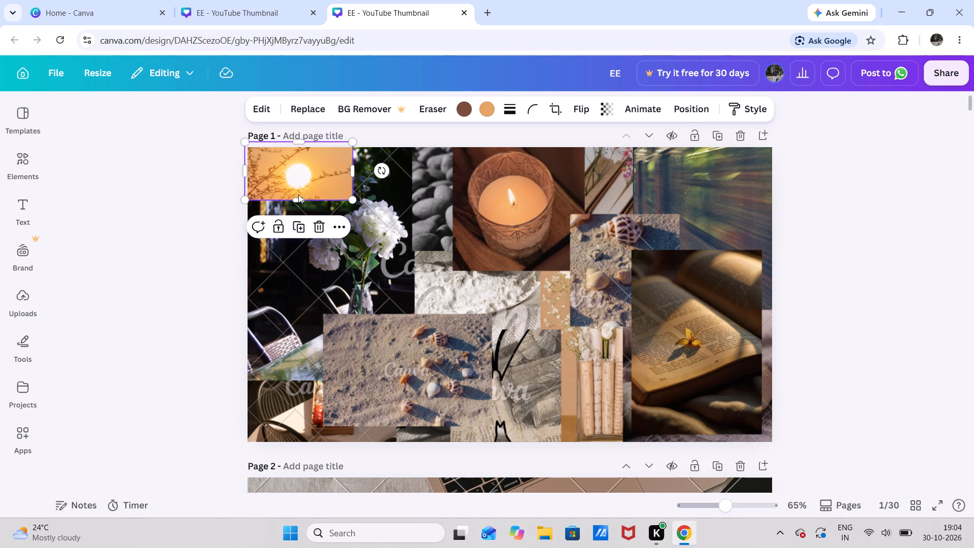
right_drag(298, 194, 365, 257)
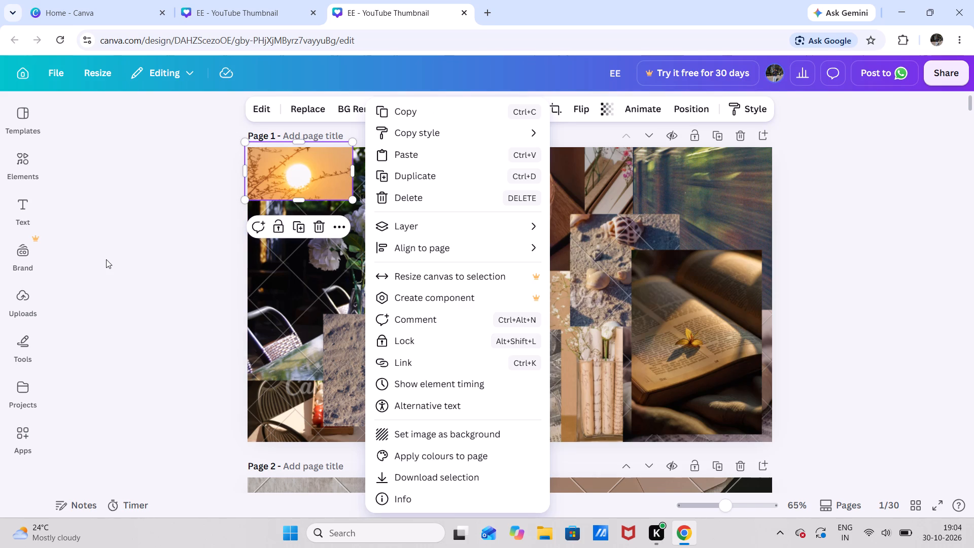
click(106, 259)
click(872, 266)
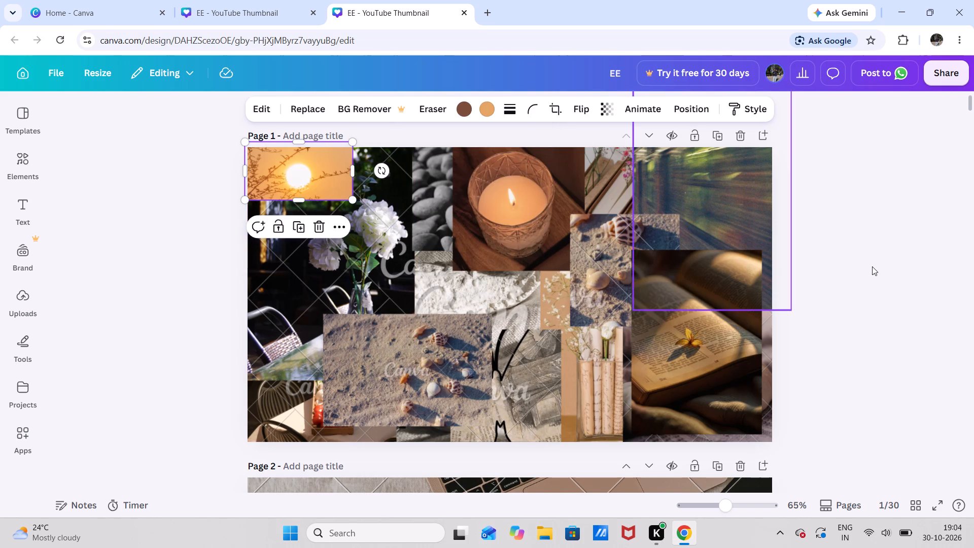
On page 3, move the gaming desk photo up and over to align with the page's left edge.
scroll(153, 313, down, 3)
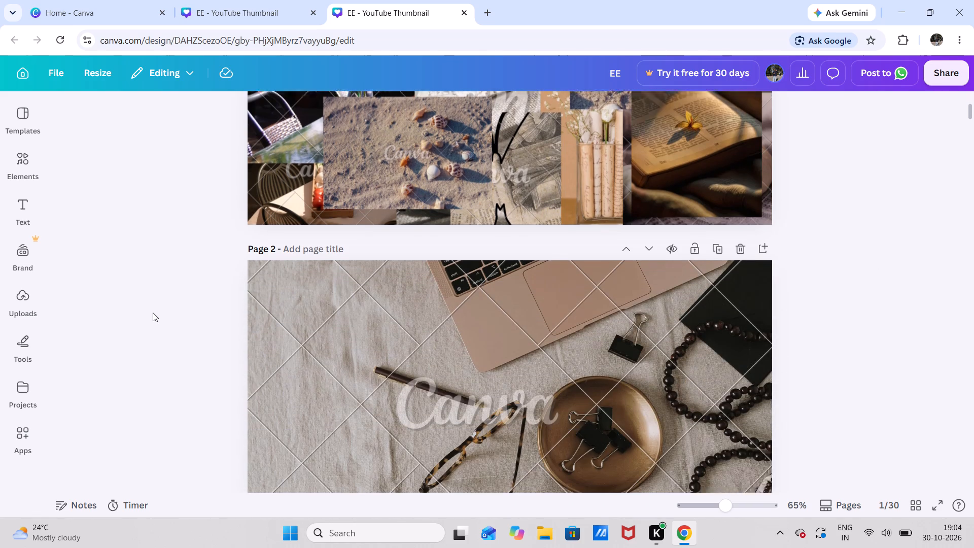
scroll(153, 313, down, 3)
scroll(153, 313, up, 1)
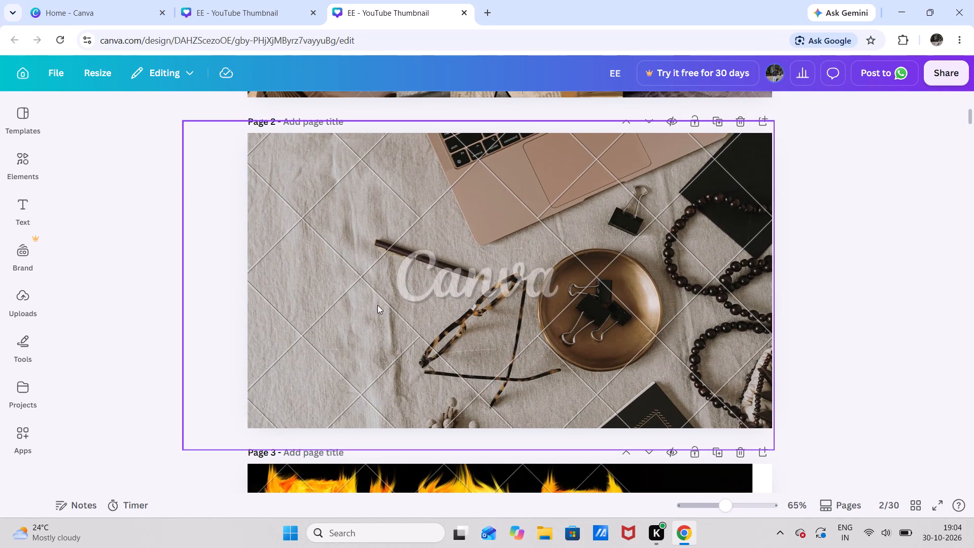
scroll(370, 277, down, 6)
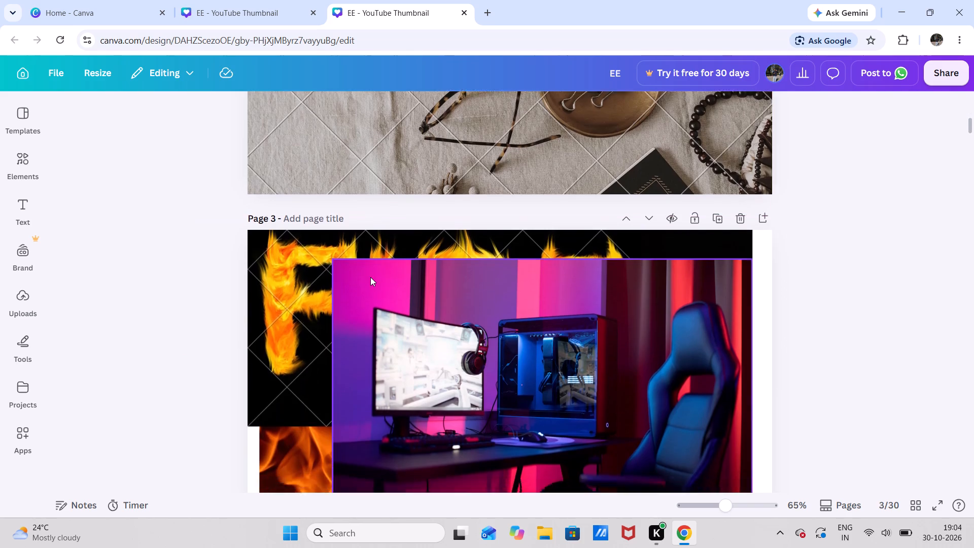
scroll(370, 277, down, 1)
scroll(370, 277, up, 2)
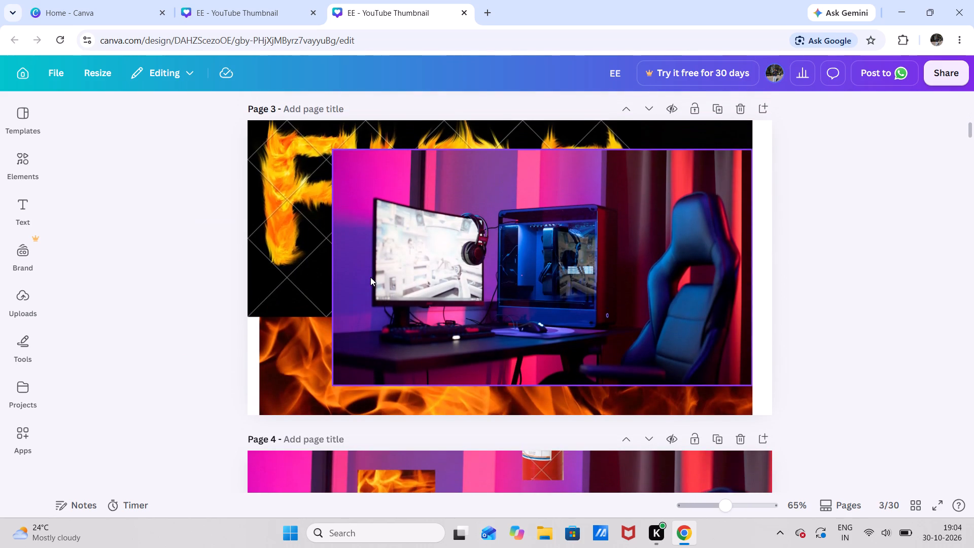
drag(370, 277, 307, 268)
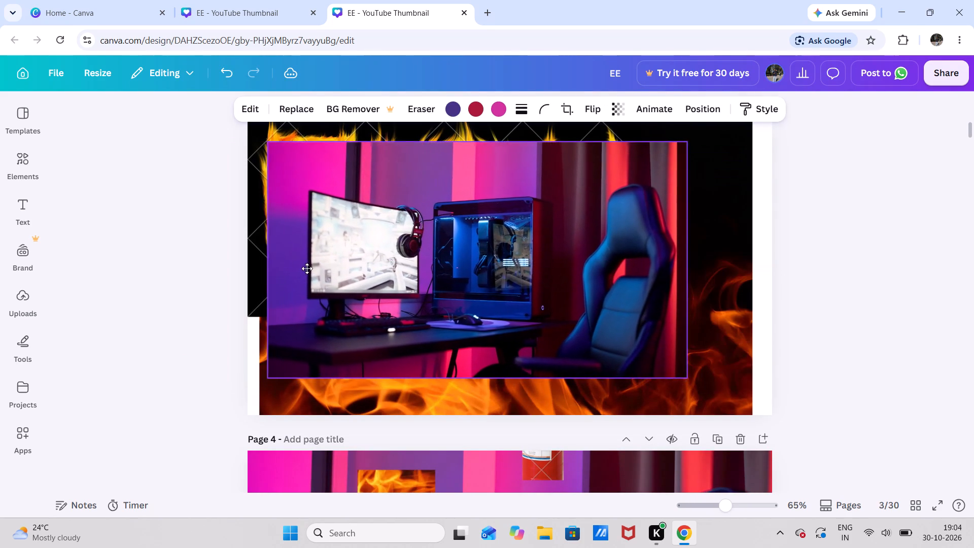
drag(307, 268, 290, 244)
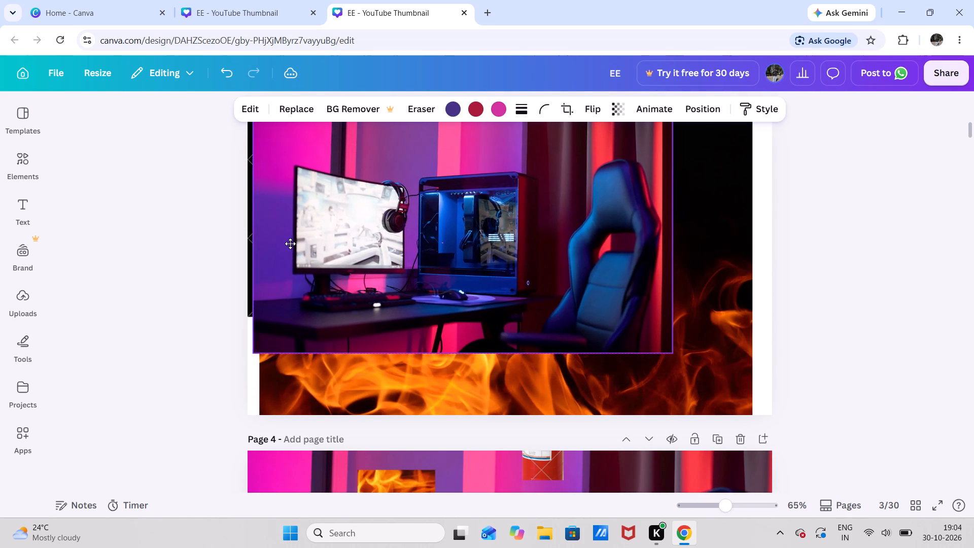
drag(290, 244, 287, 243)
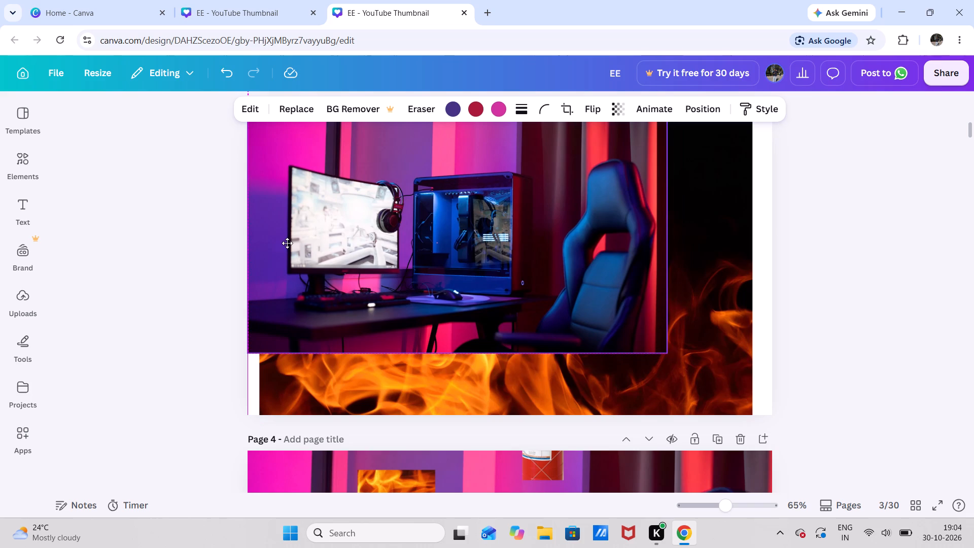
Settle the gaming desk photo against page 3's left edge and deselect it.
drag(287, 243, 287, 244)
click(229, 252)
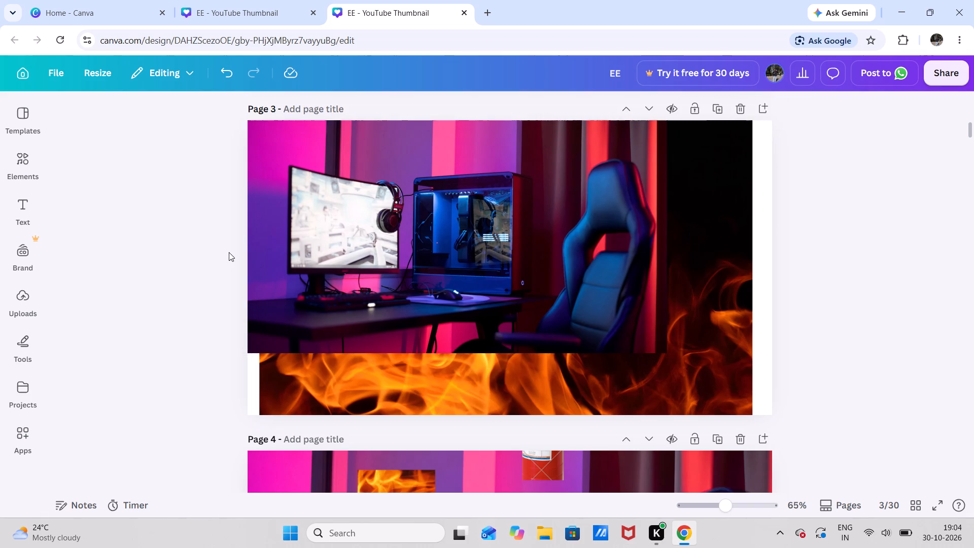
Add a new page after page 30 and apply the red dripping HORROR podcast template to it.
scroll(229, 252, down, 5)
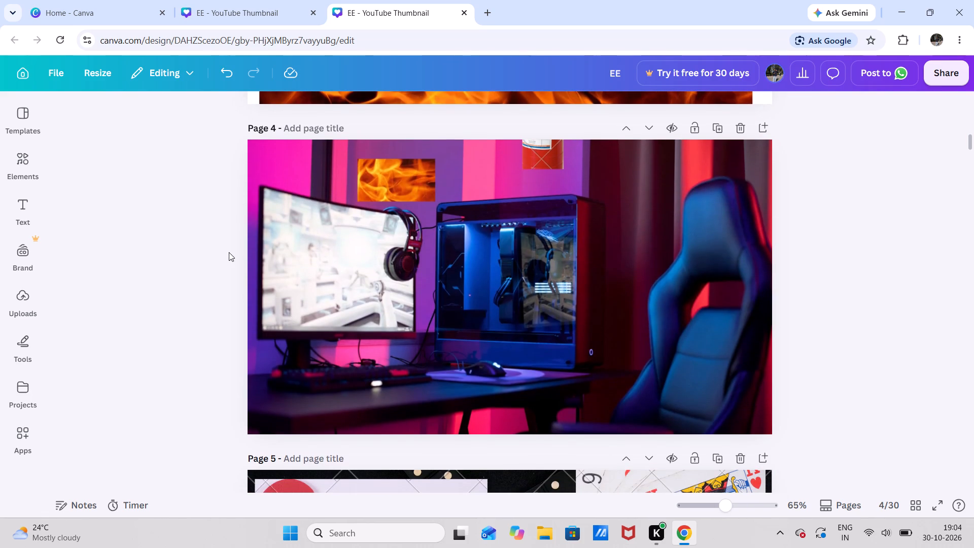
click(369, 281)
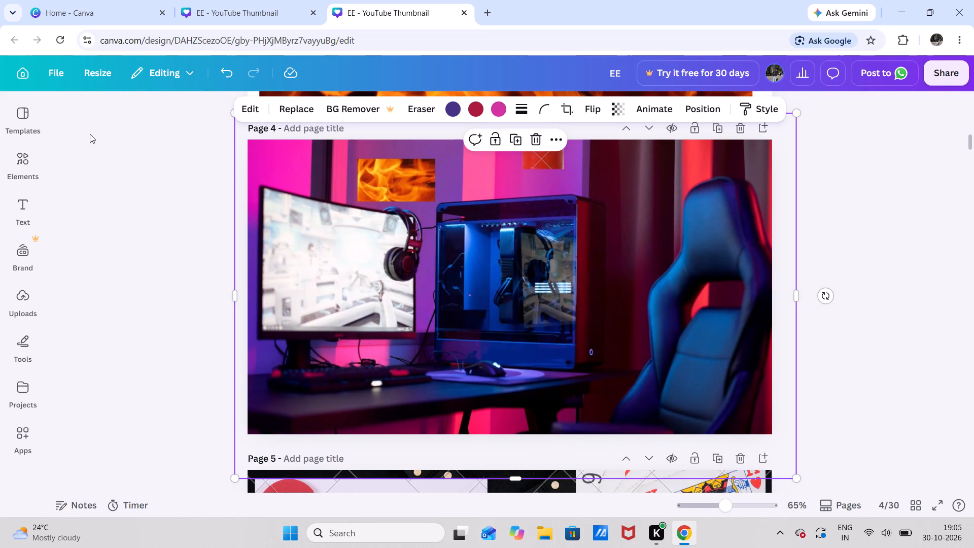
click(11, 110)
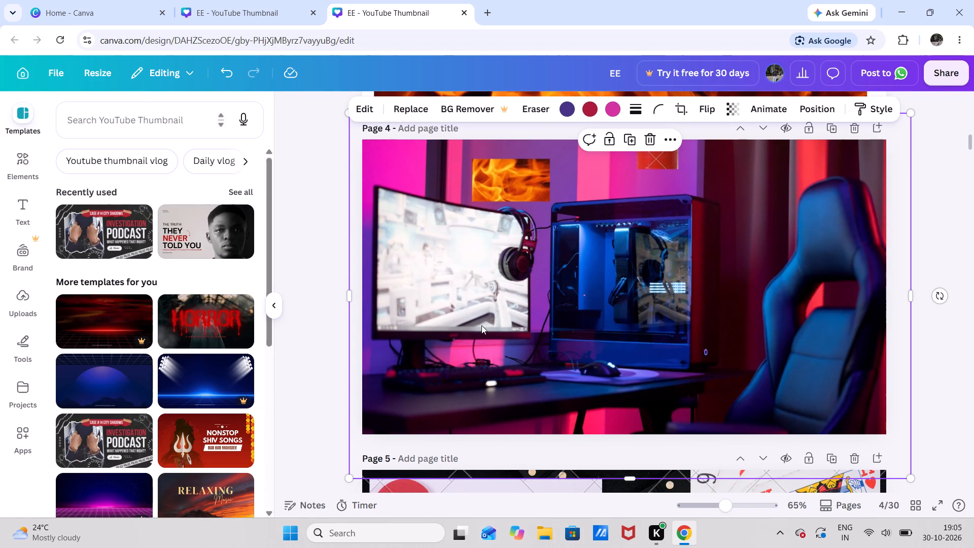
scroll(486, 371, down, 19)
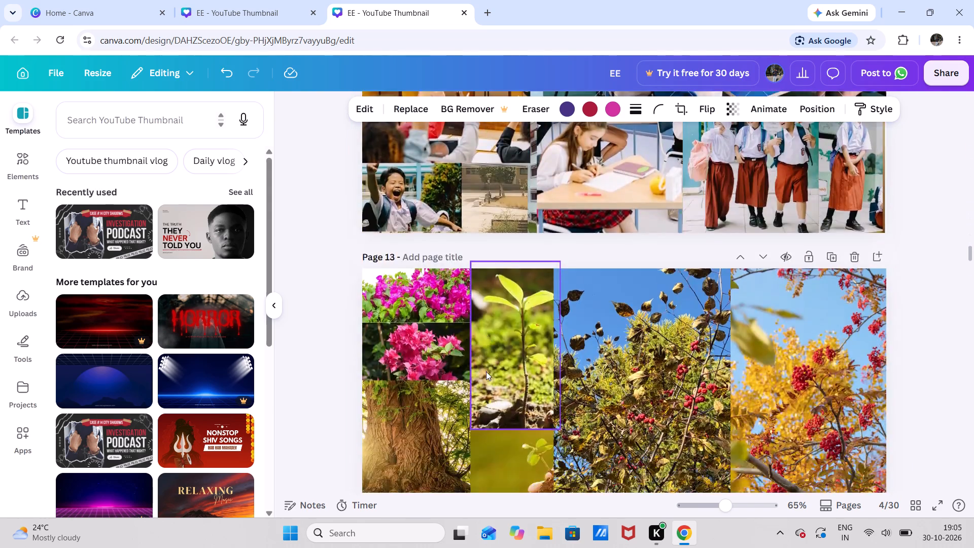
scroll(486, 371, down, 20)
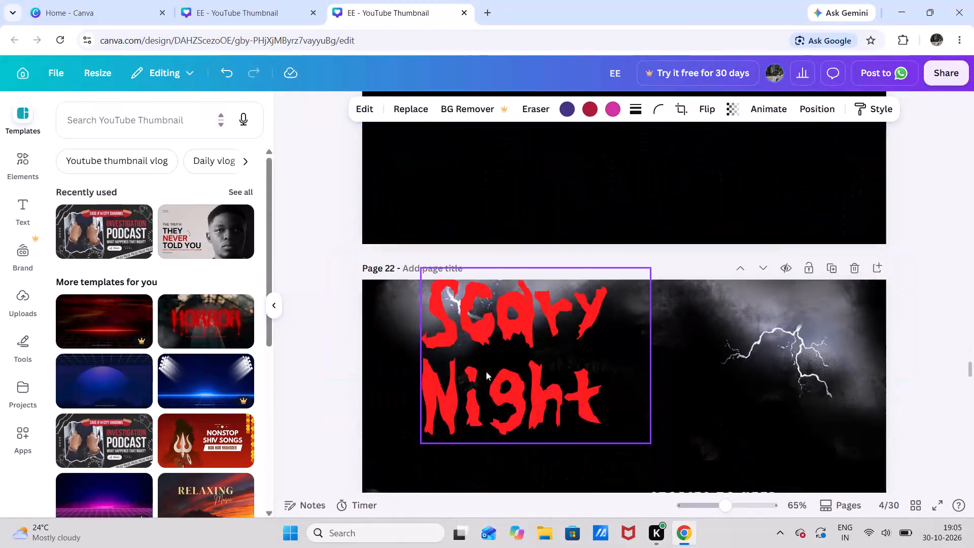
scroll(486, 371, down, 17)
scroll(486, 371, down, 7)
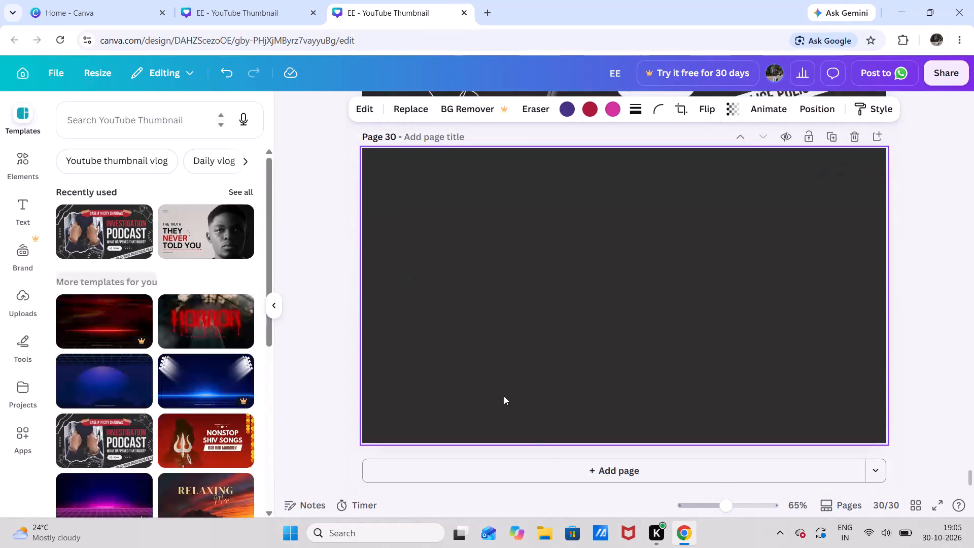
click(558, 470)
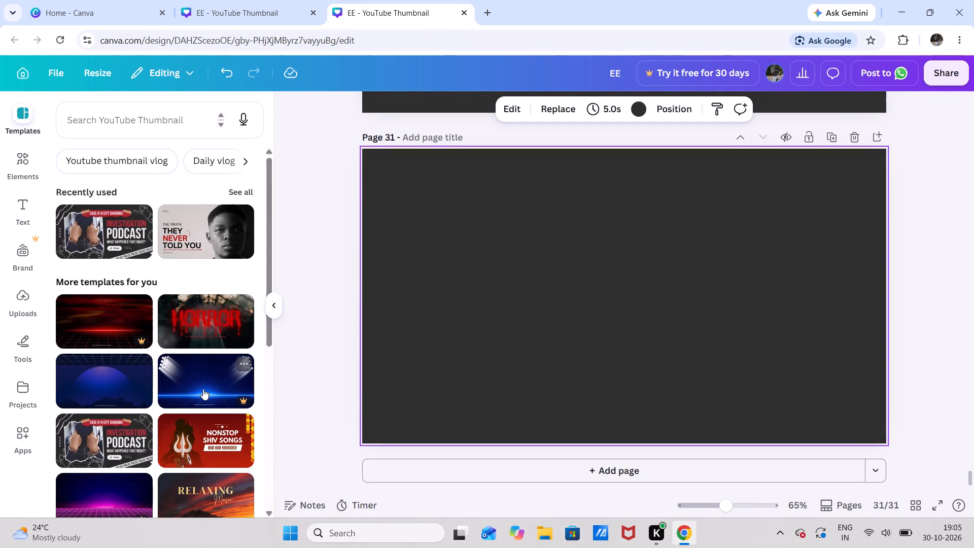
click(223, 333)
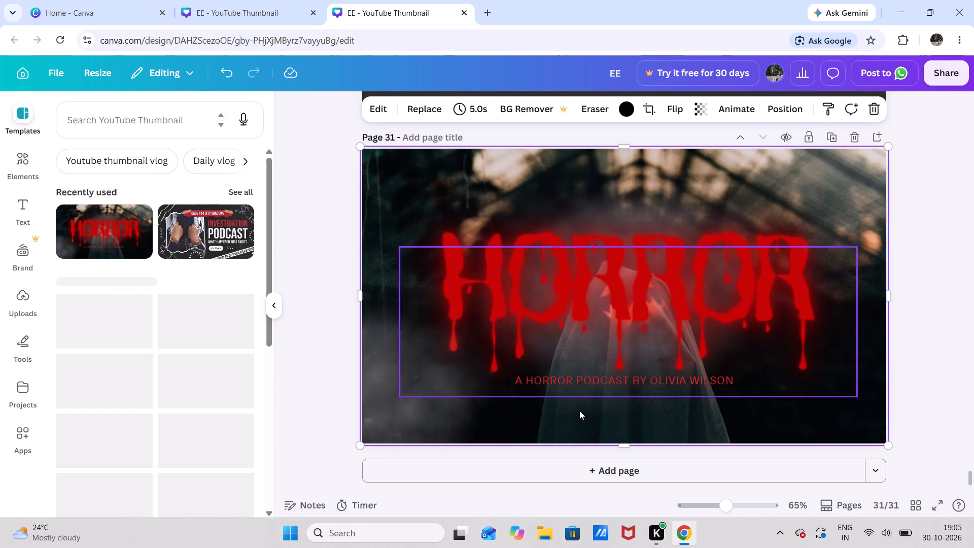
Add another page at the end and apply the Investigation Podcast template with the handcuffed hands.
click(605, 477)
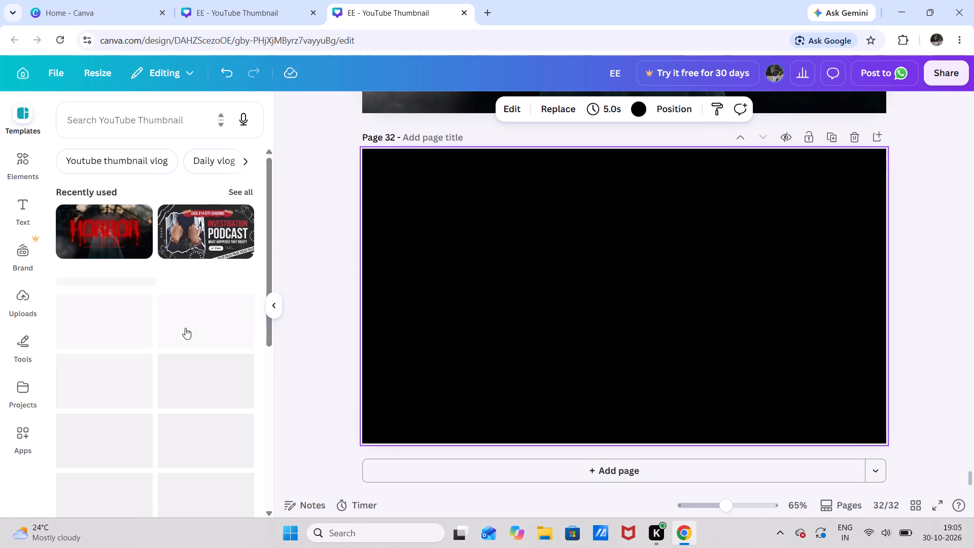
click(122, 444)
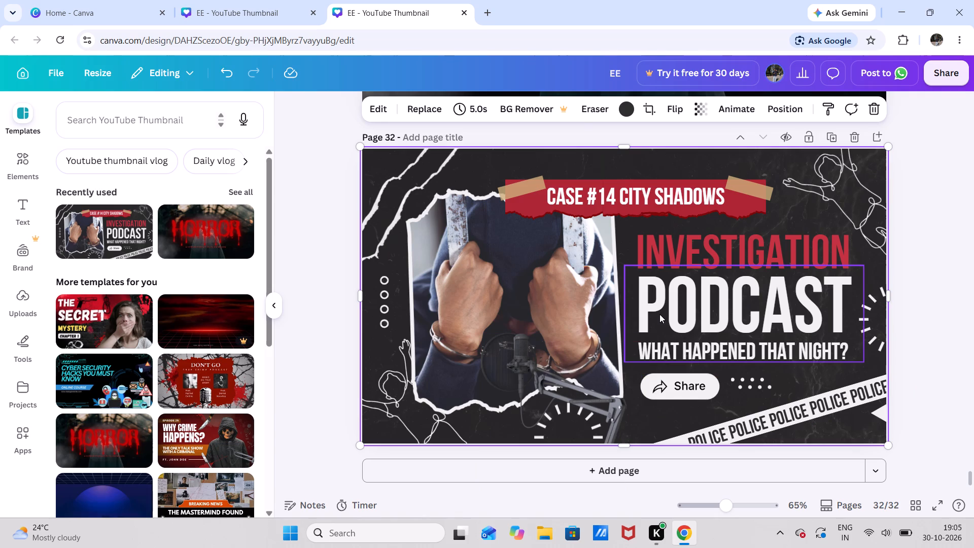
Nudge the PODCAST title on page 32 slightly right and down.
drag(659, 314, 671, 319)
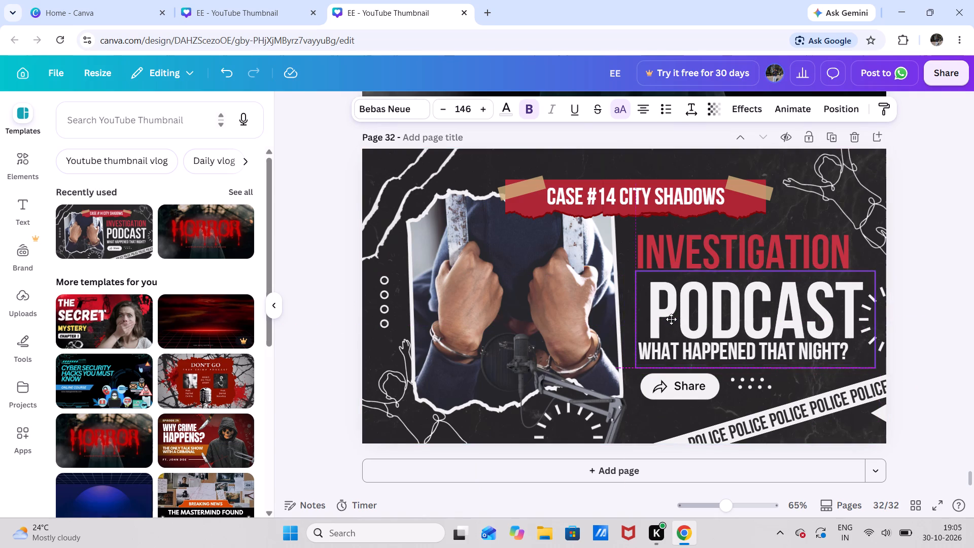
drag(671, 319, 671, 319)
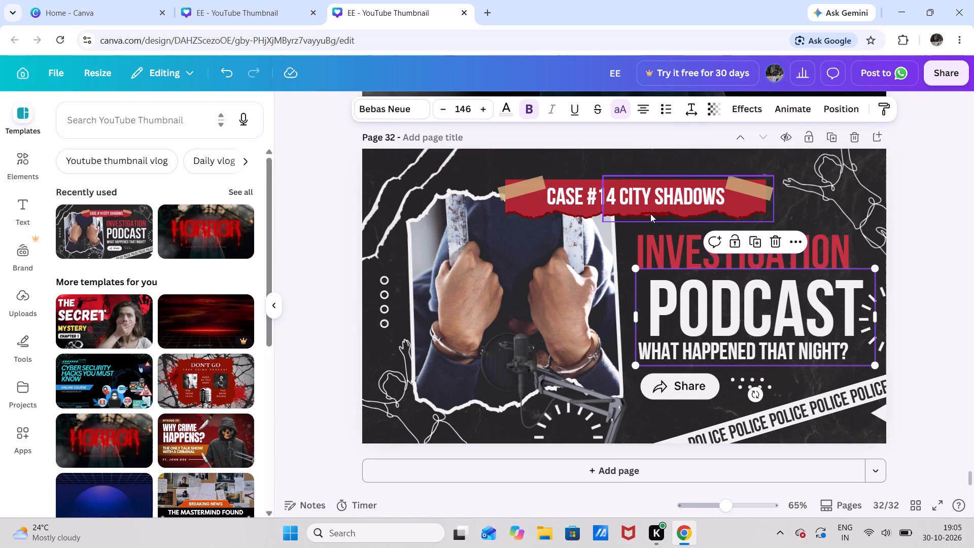
Move both halves of the red torn-paper banner and its CASE #14 CITY SHADOWS text up toward page 32's top edge.
drag(650, 214, 643, 190)
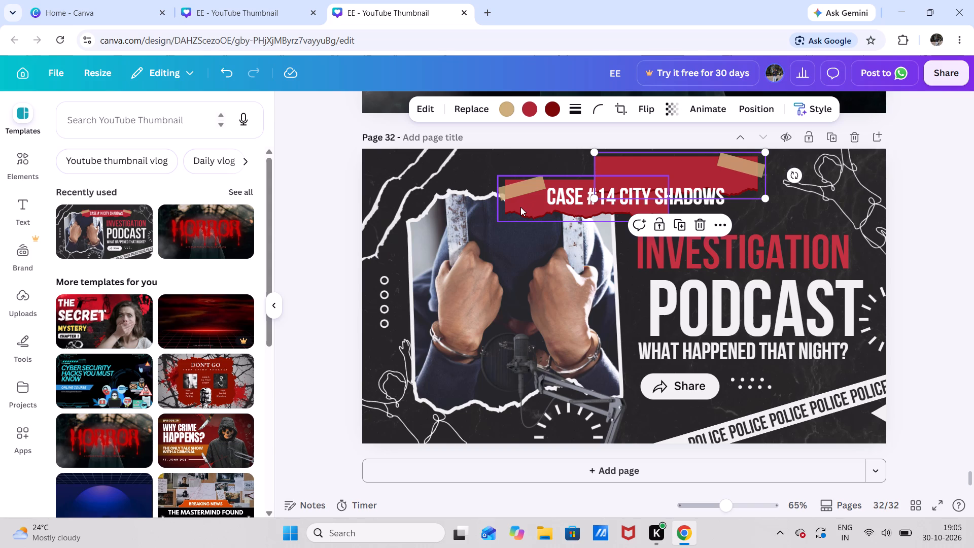
drag(520, 207, 520, 200)
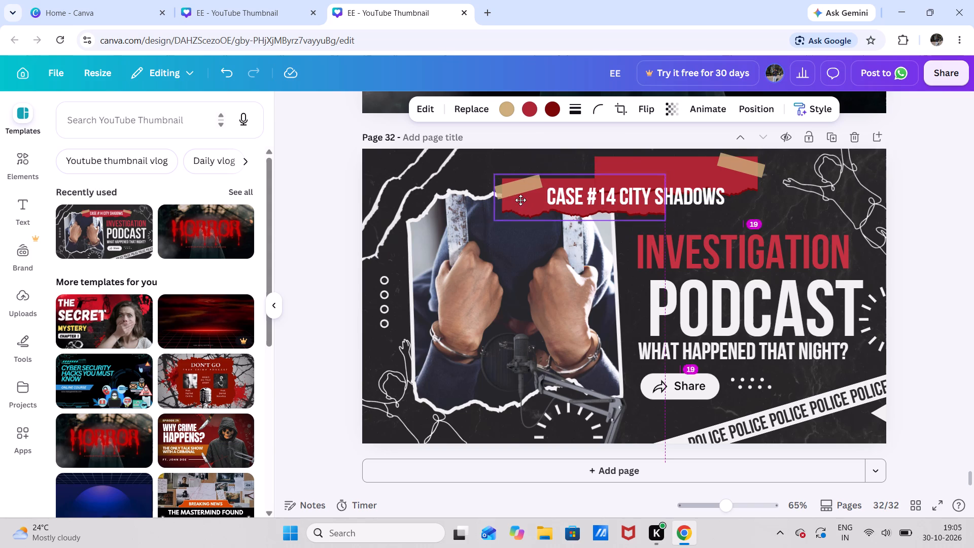
drag(520, 200, 518, 184)
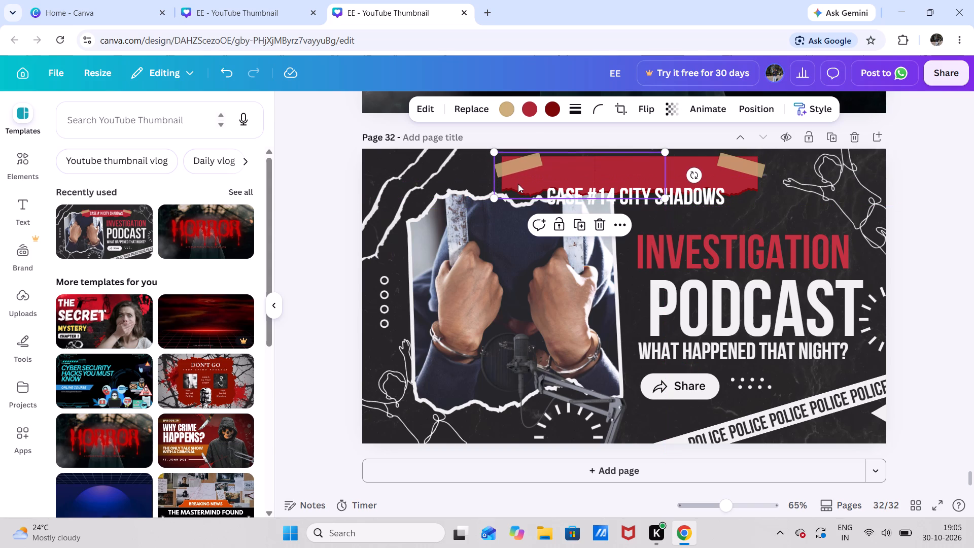
drag(616, 204, 616, 181)
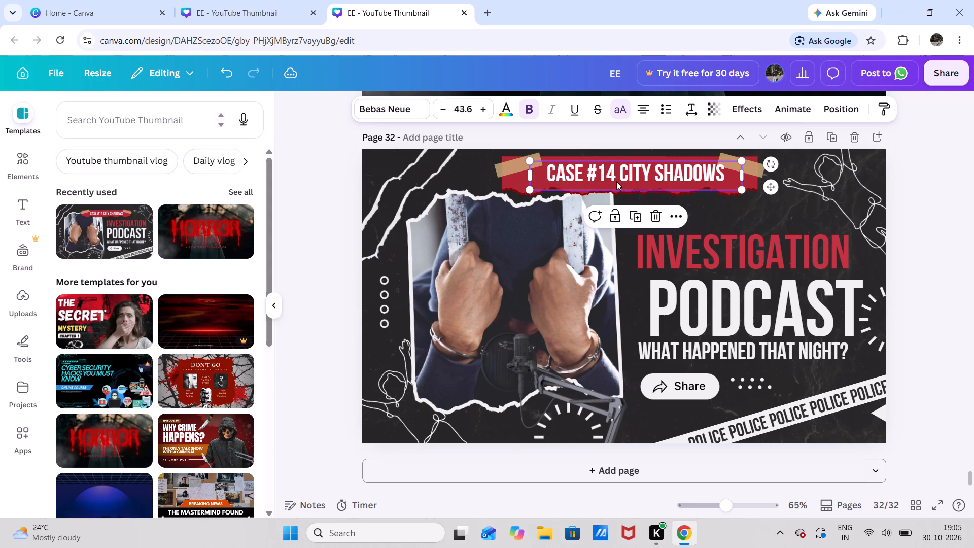
Shift the INVESTIGATION, PODCAST and WHAT HAPPENED THAT NIGHT? text lines up and slightly left, keeping them stacked beside the photo.
drag(668, 234, 666, 225)
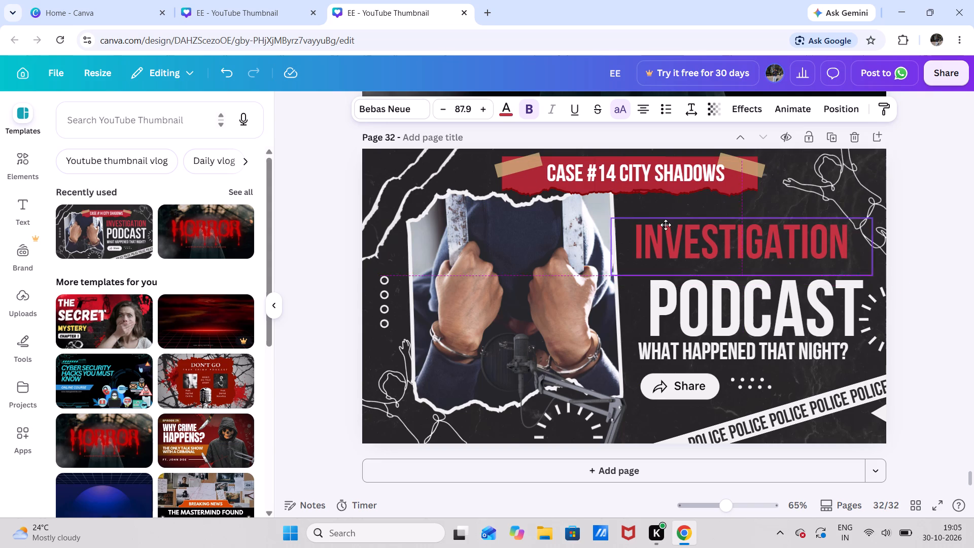
drag(666, 225, 658, 215)
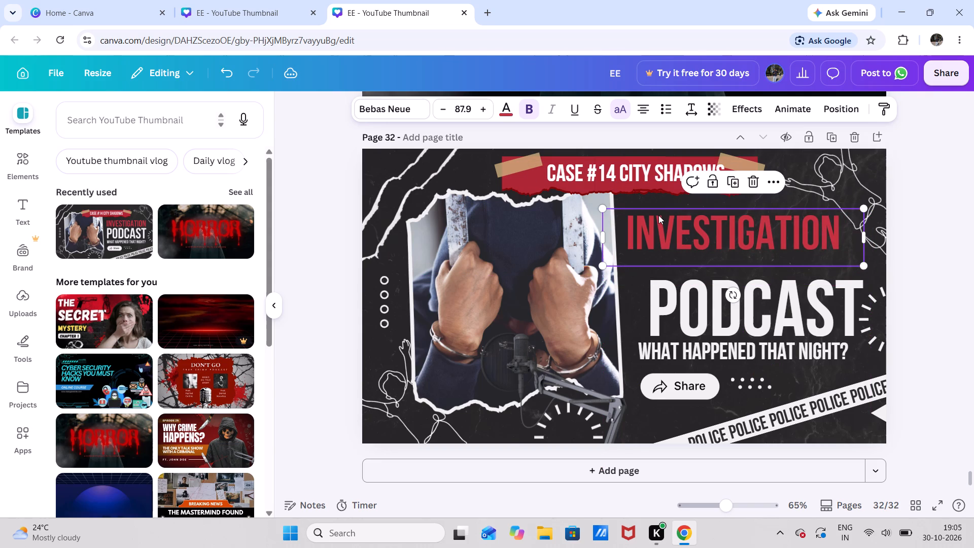
drag(681, 297, 666, 280)
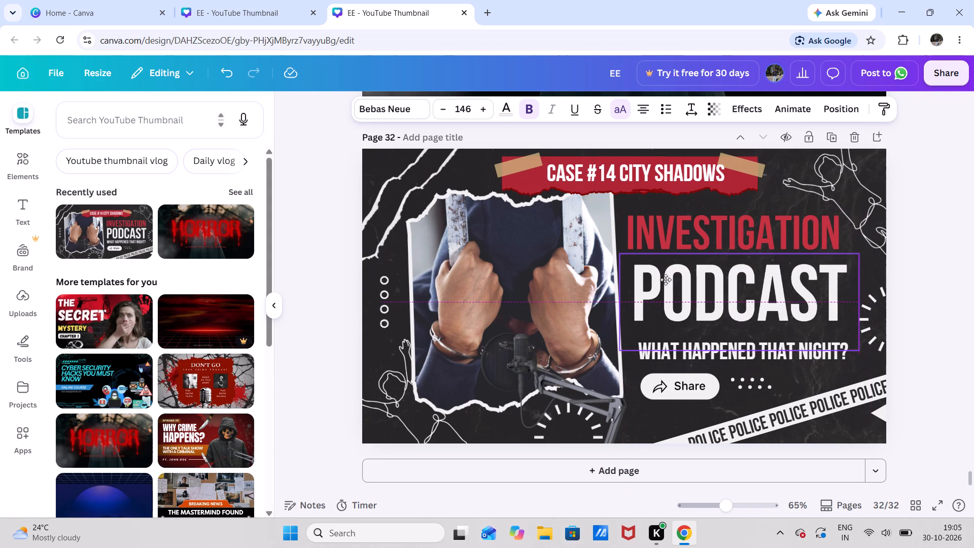
drag(666, 280, 665, 280)
drag(681, 351, 679, 348)
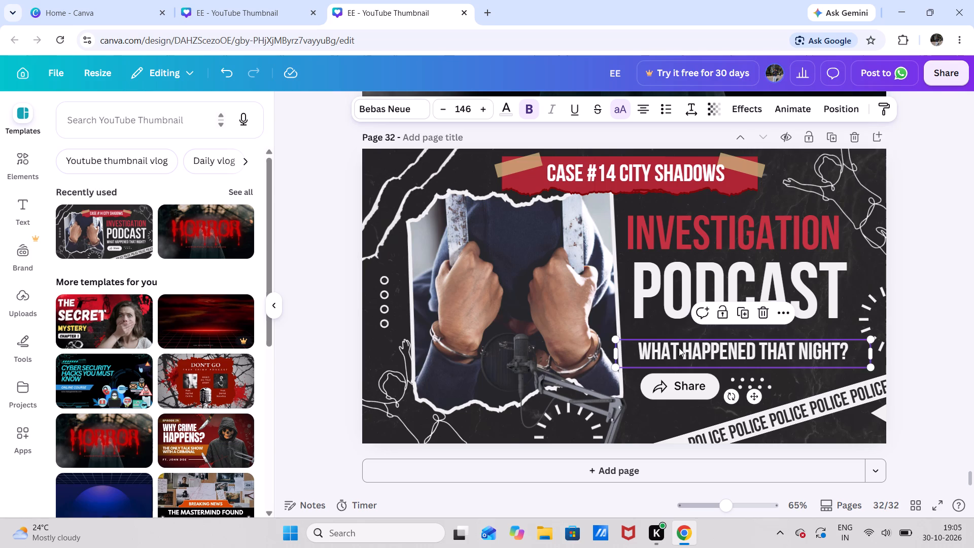
drag(679, 348, 677, 337)
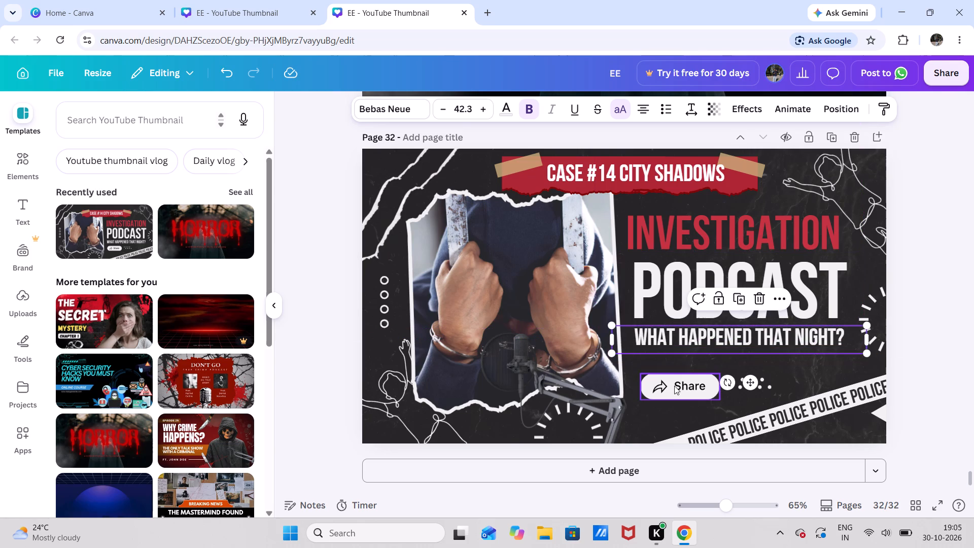
Move the Share badge on page 32 slightly down and left, away from the text above it.
drag(674, 386, 670, 400)
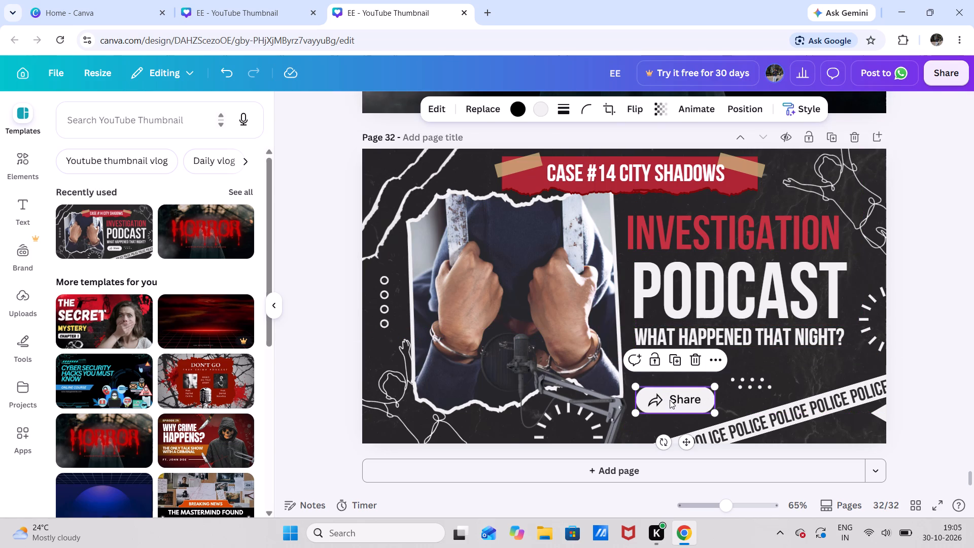
Reposition the white scribble lines in page 32's upper-left corner, shifting them slightly up and outward.
drag(447, 161, 447, 161)
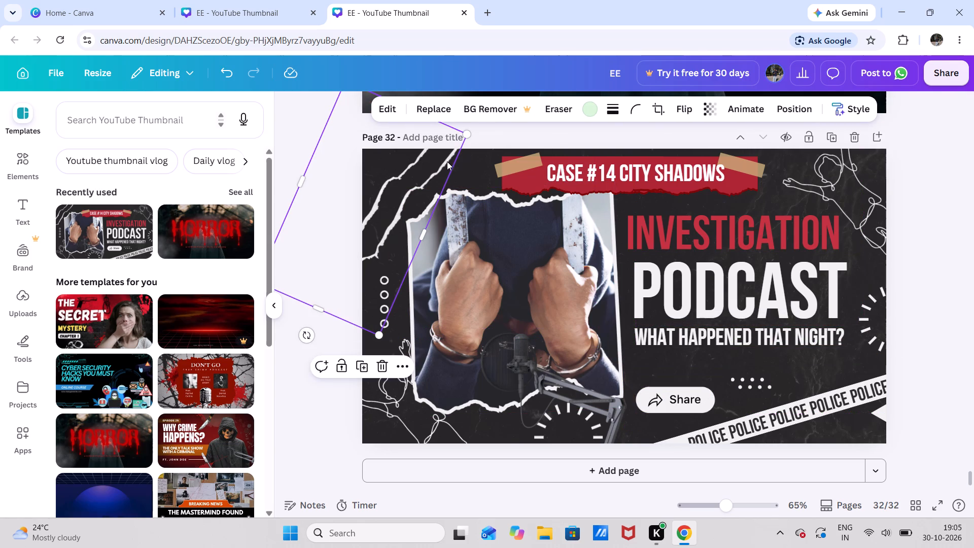
drag(447, 161, 437, 150)
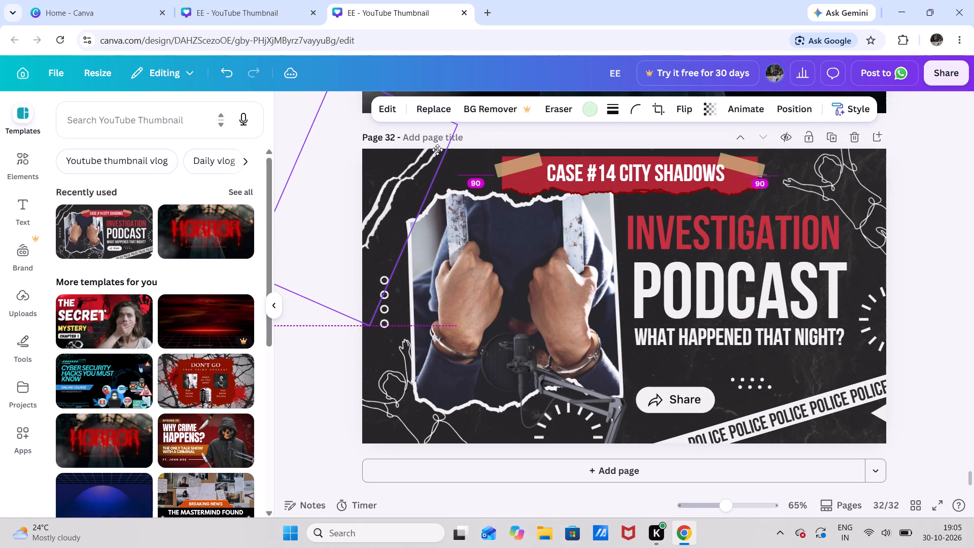
drag(437, 150, 439, 154)
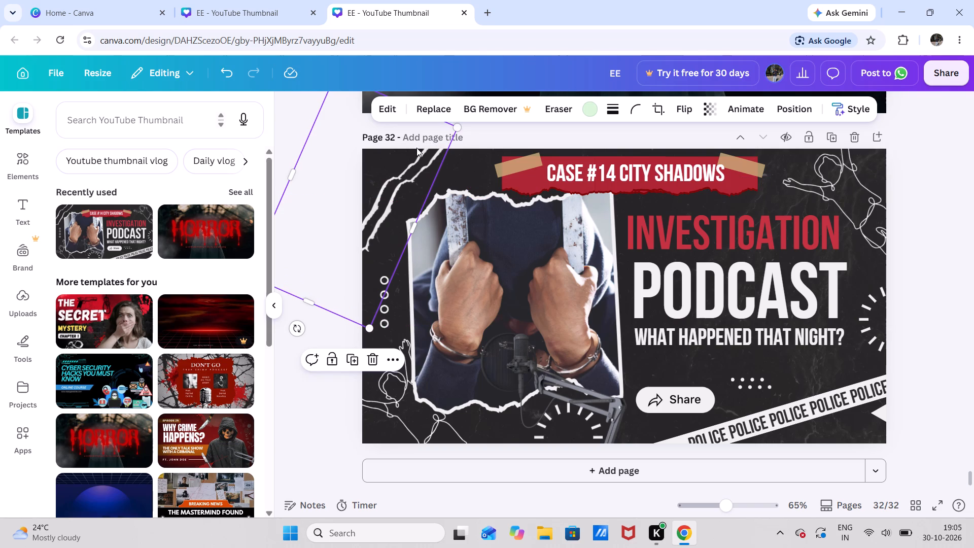
drag(414, 152, 411, 151)
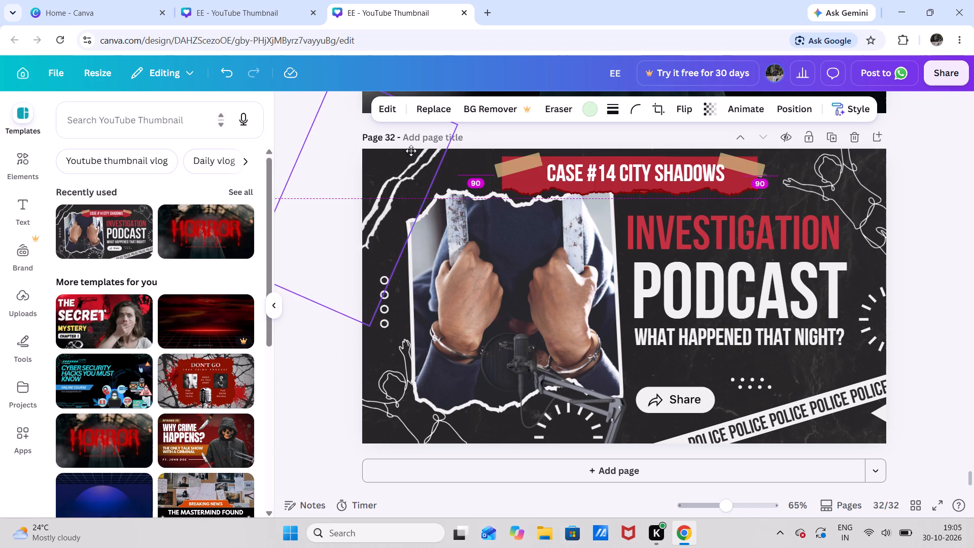
drag(411, 151, 418, 160)
click(408, 164)
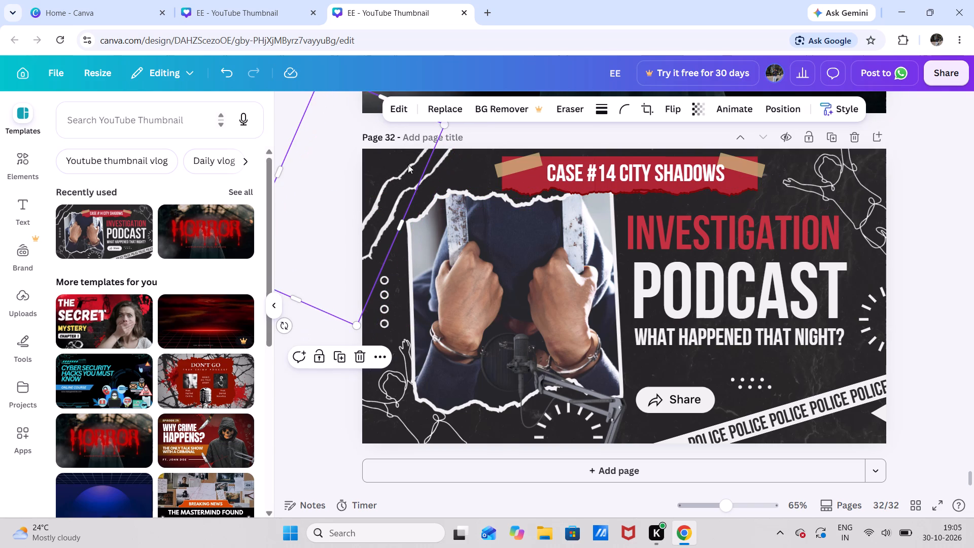
drag(408, 164, 404, 157)
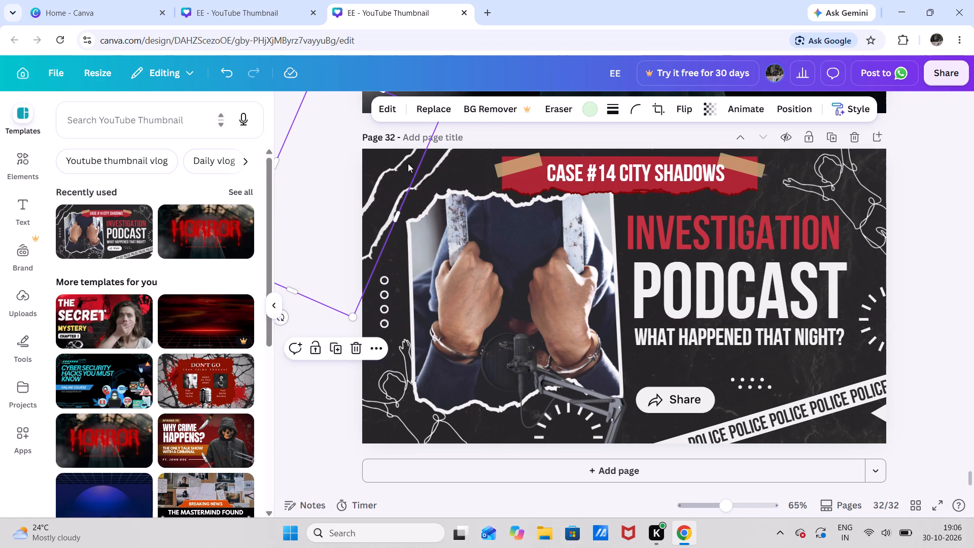
drag(429, 178, 422, 168)
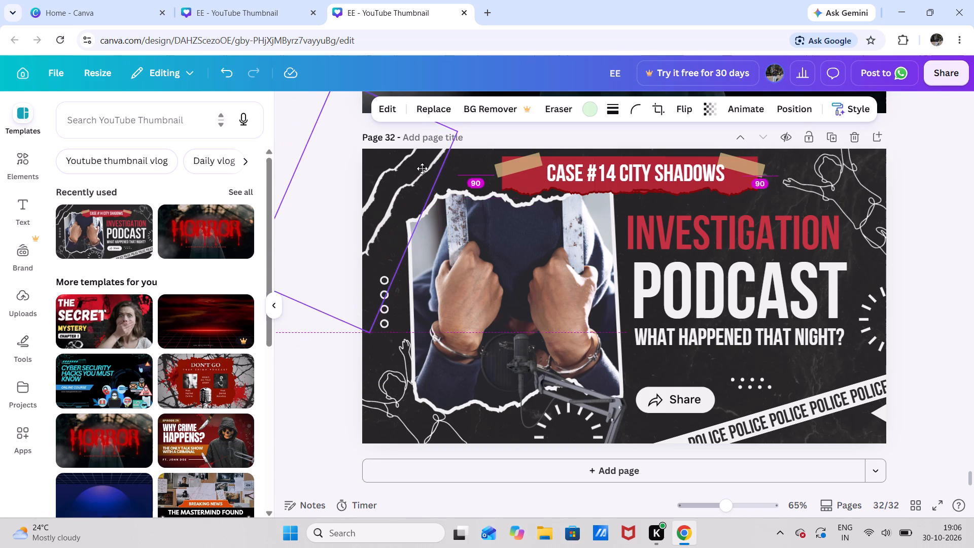
drag(422, 168, 420, 167)
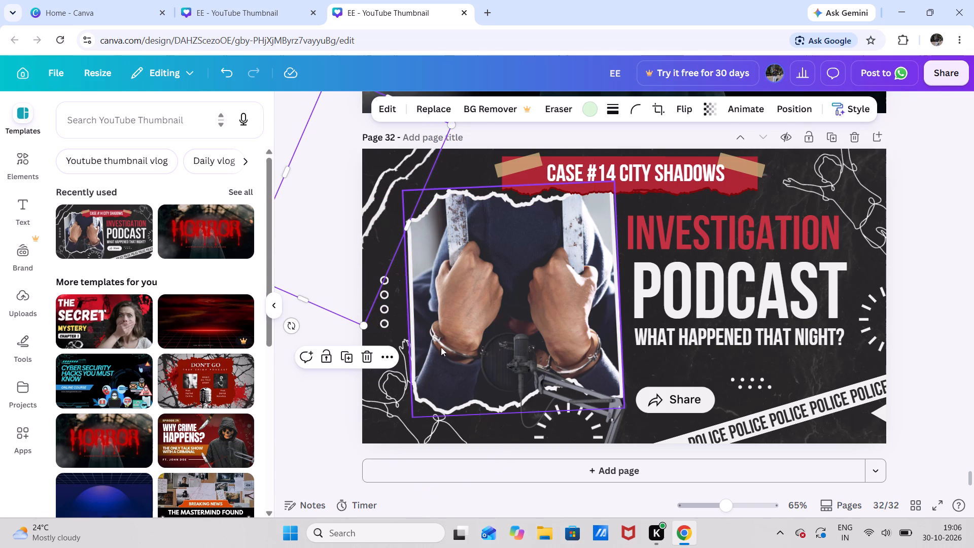
Shrink the torn-edge handcuffed-hands photo on page 32 and move it slightly left and down, below the red banner.
click(464, 365)
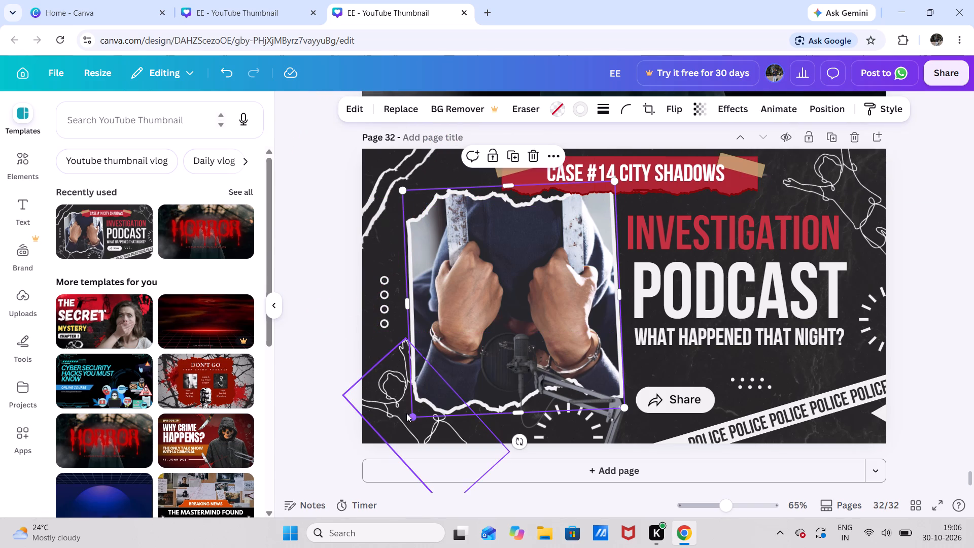
drag(411, 415, 436, 379)
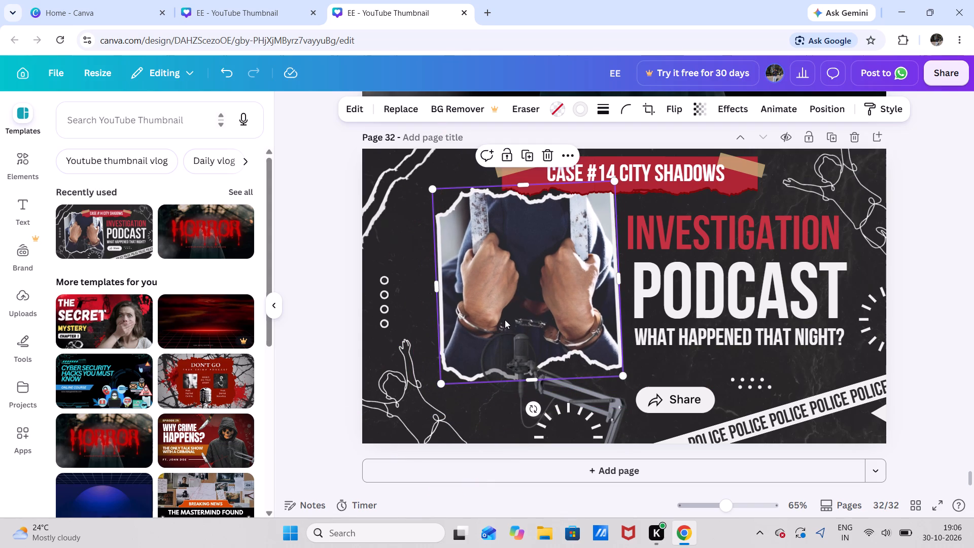
drag(505, 320, 489, 327)
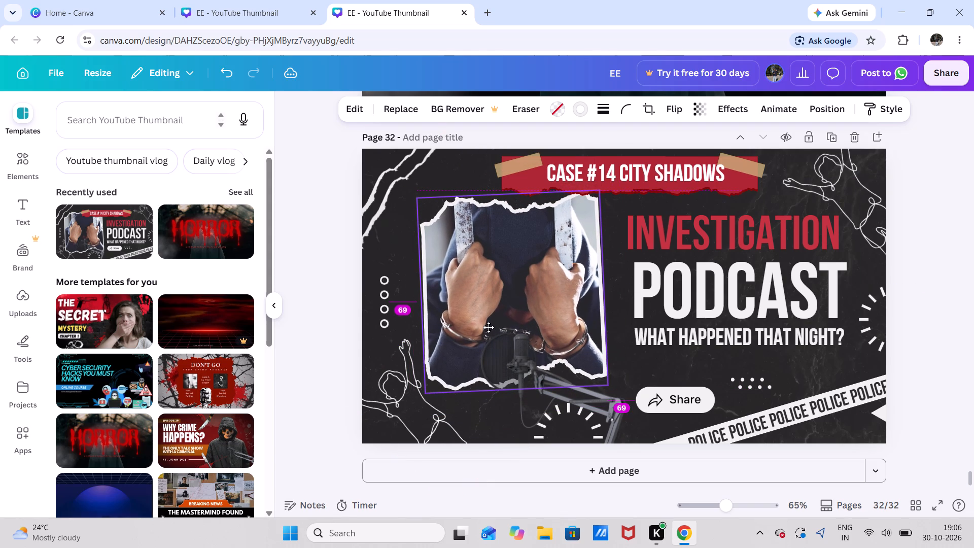
drag(489, 327, 489, 328)
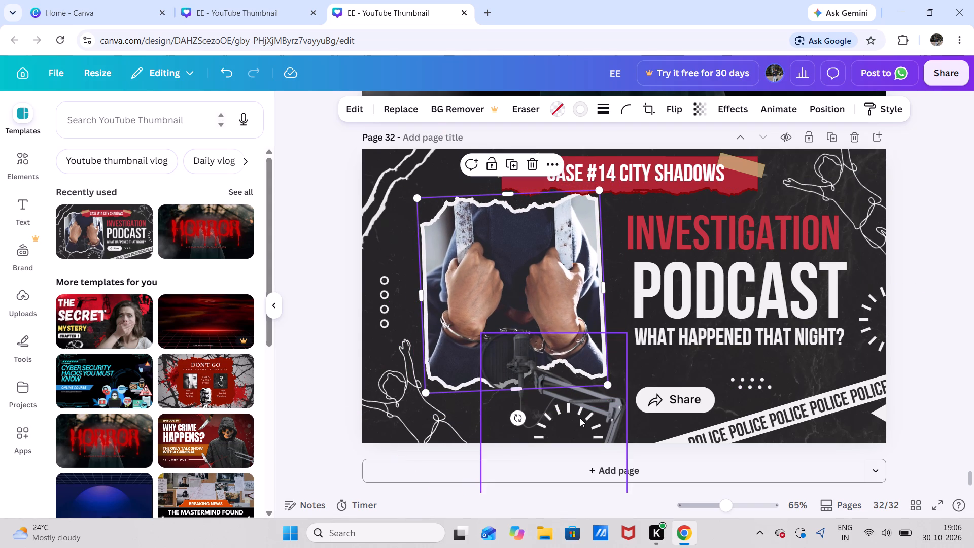
Nudge the microphone graphic on page 32 slightly up and left, over the lower edge of the handcuffed-hands photo.
click(598, 397)
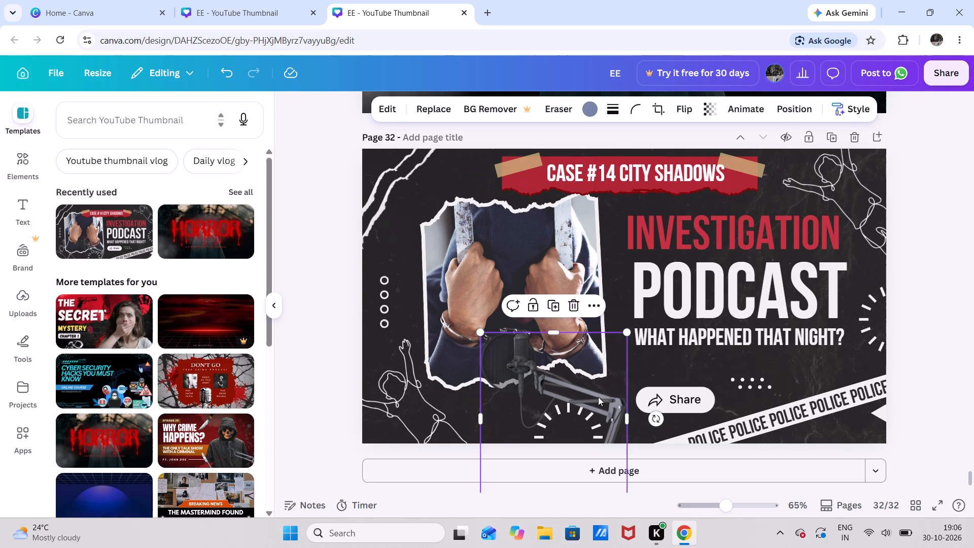
drag(598, 397, 599, 392)
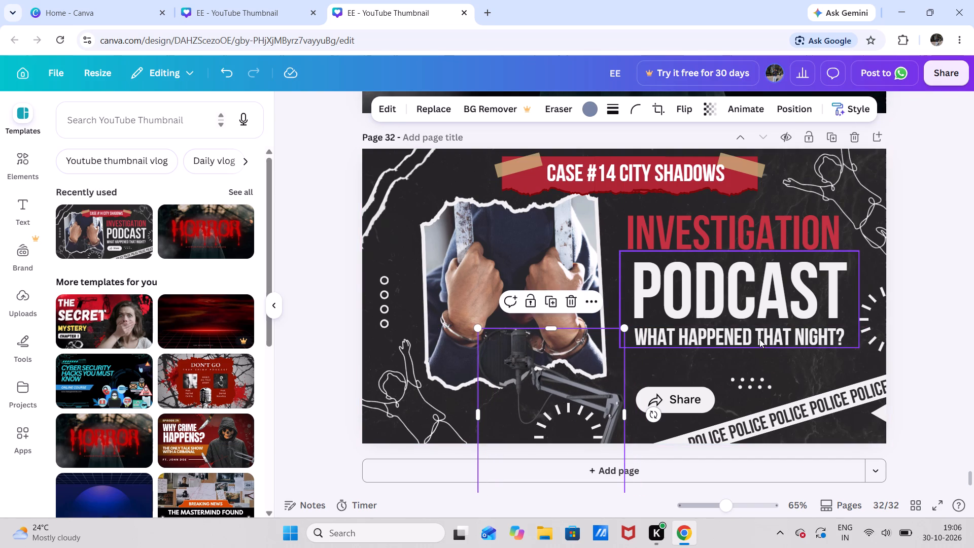
Shift the PODCAST text on page 32 slightly left and down, lining it up under INVESTIGATION.
drag(759, 339, 754, 342)
click(746, 363)
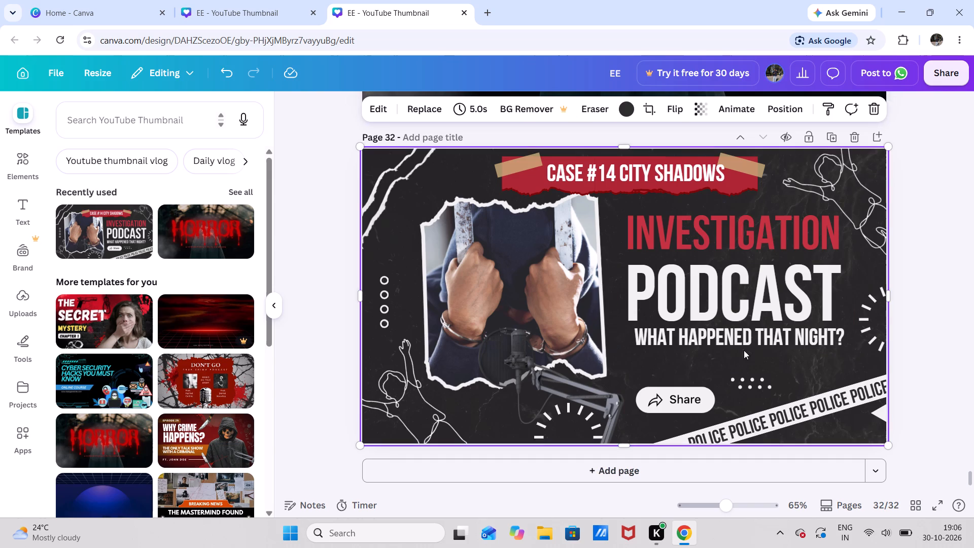
click(742, 338)
click(742, 338)
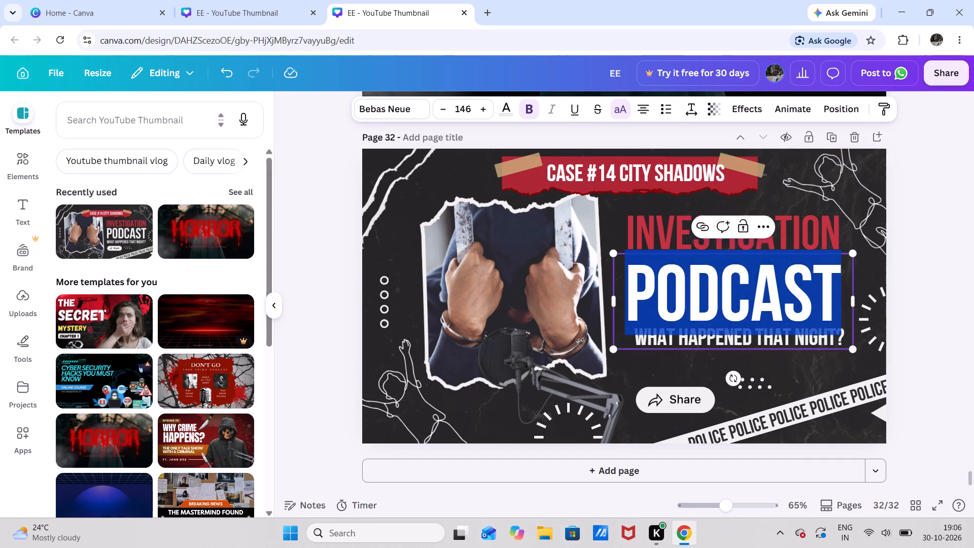
click(803, 362)
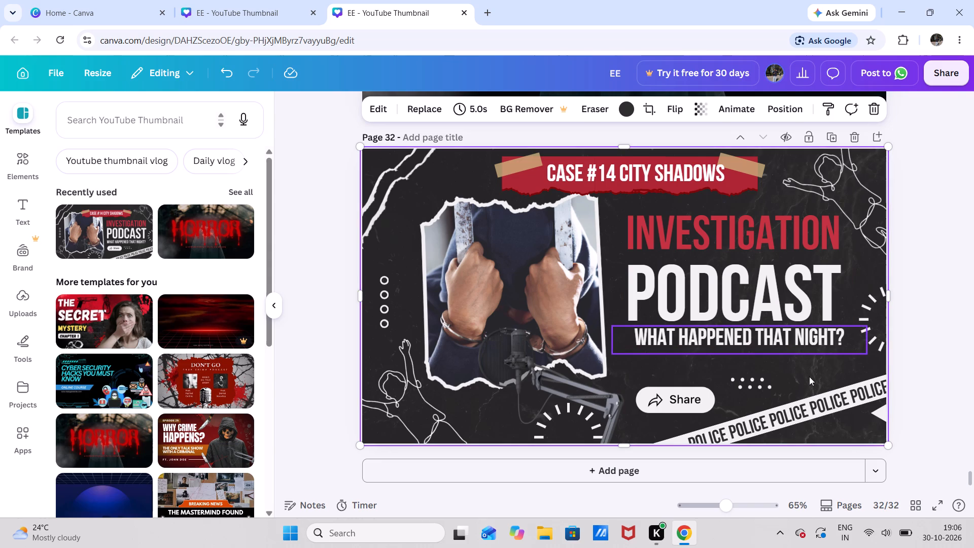
Move the small white dot pattern up and slightly left, between the WHAT HAPPENED THAT NIGHT? line and the Share badge.
drag(760, 384, 750, 369)
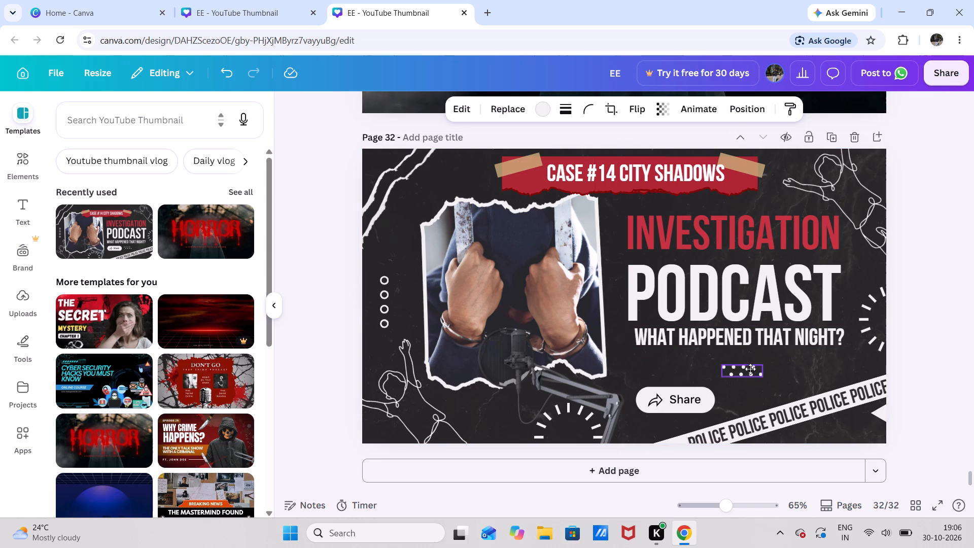
drag(750, 369, 743, 365)
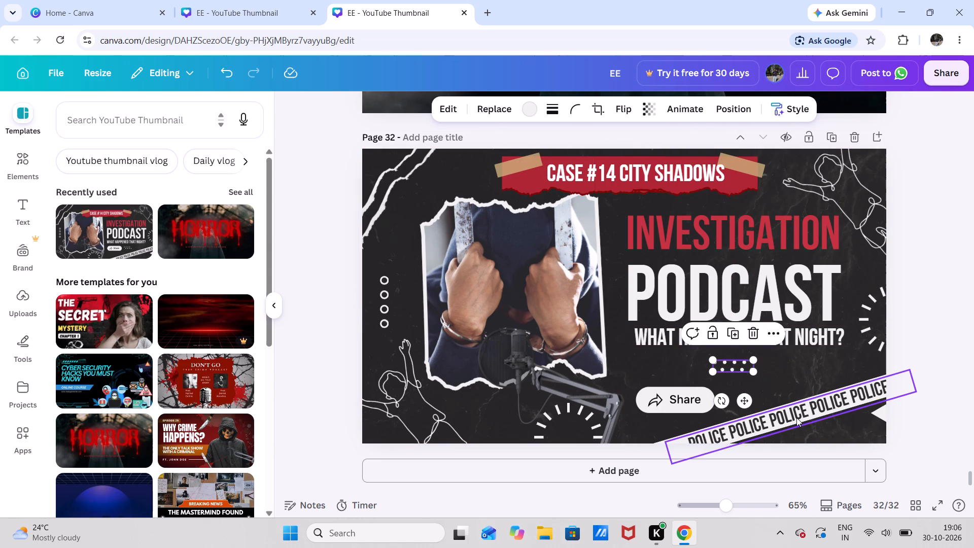
Move the repeated POLICE text and its white tape strip slightly up and left, keeping the text on the strip.
drag(796, 418, 789, 405)
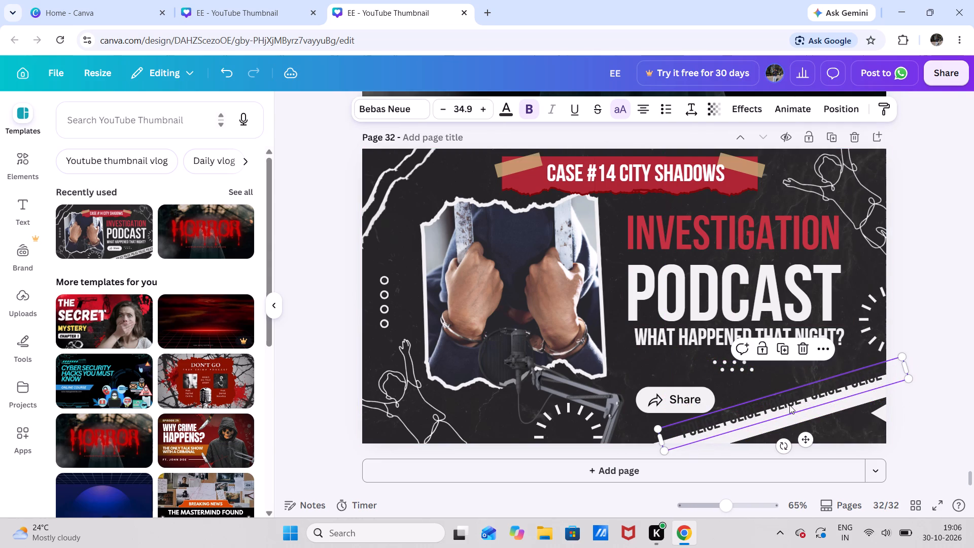
drag(801, 415, 796, 401)
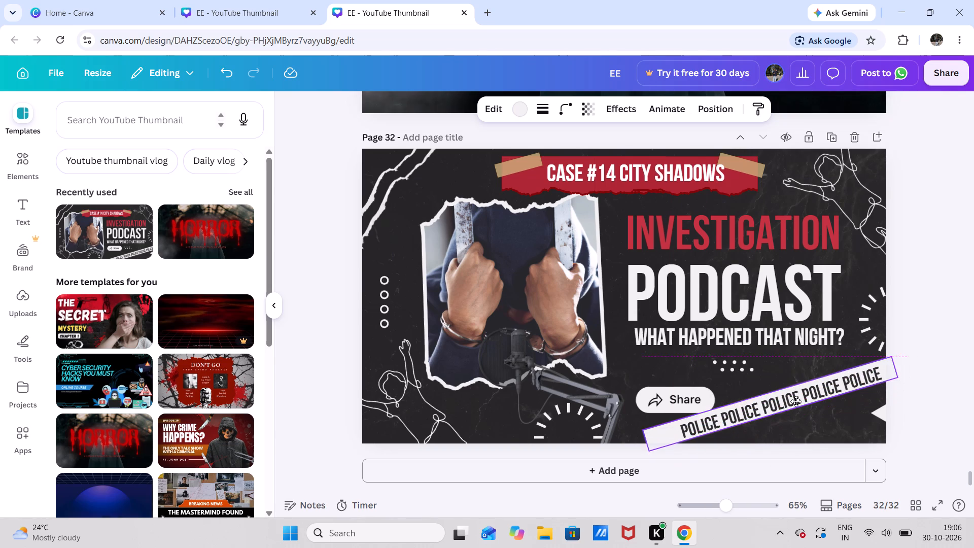
drag(796, 401, 799, 401)
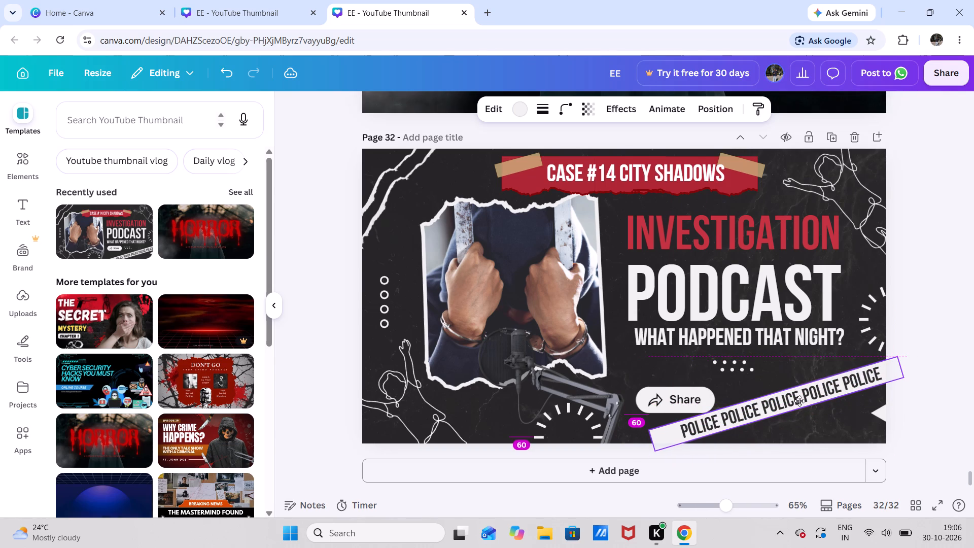
drag(799, 401, 798, 402)
click(832, 423)
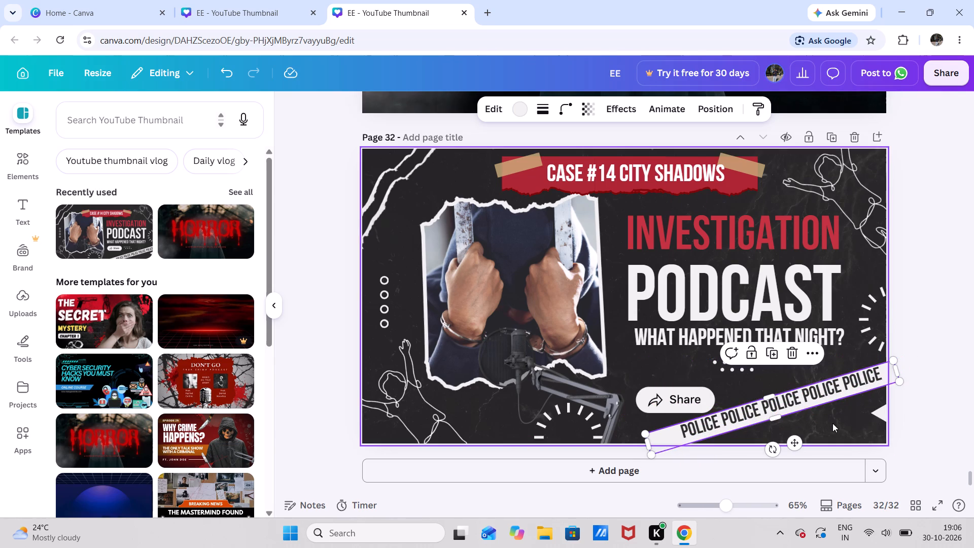
Add a new page 33 and apply the black-and-white Romance Playlist template to it.
click(778, 471)
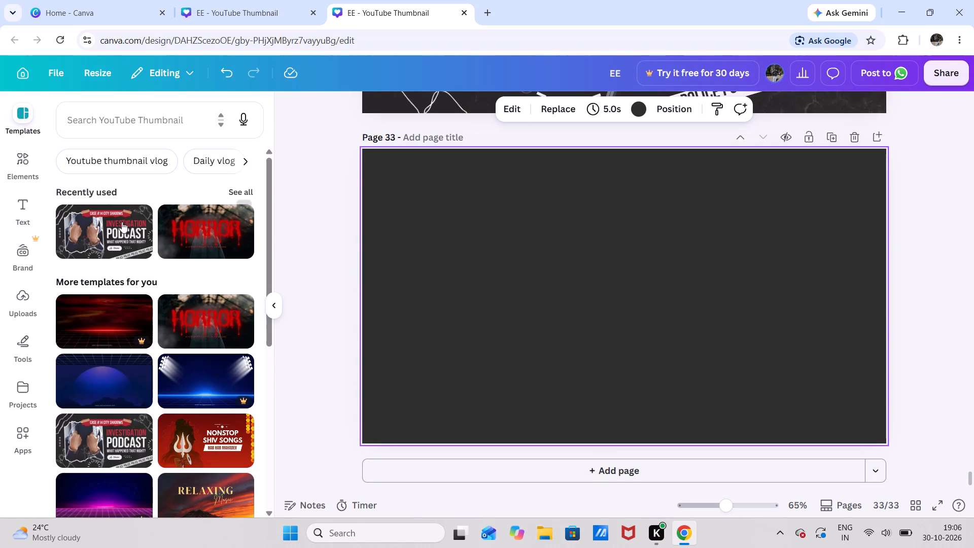
scroll(108, 473, down, 6)
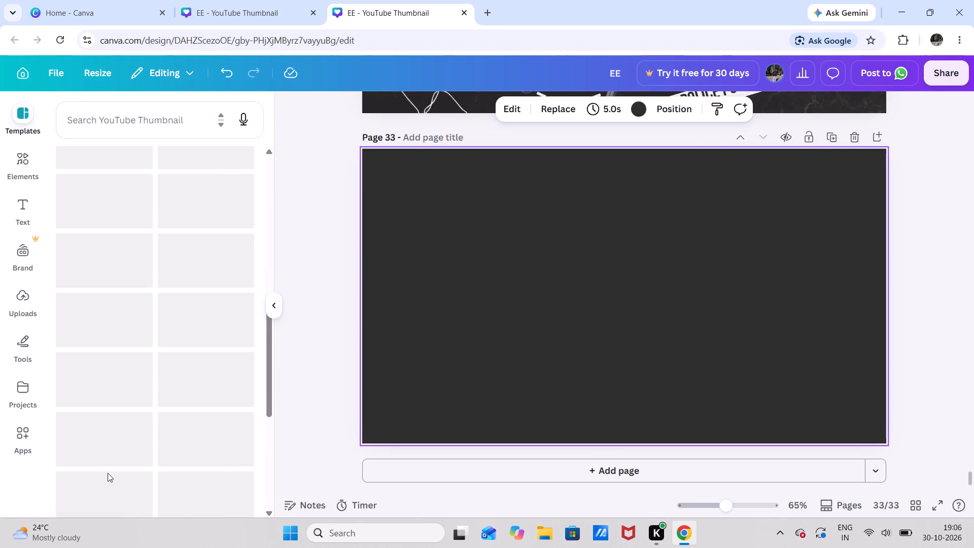
scroll(159, 349, up, 1)
click(159, 349)
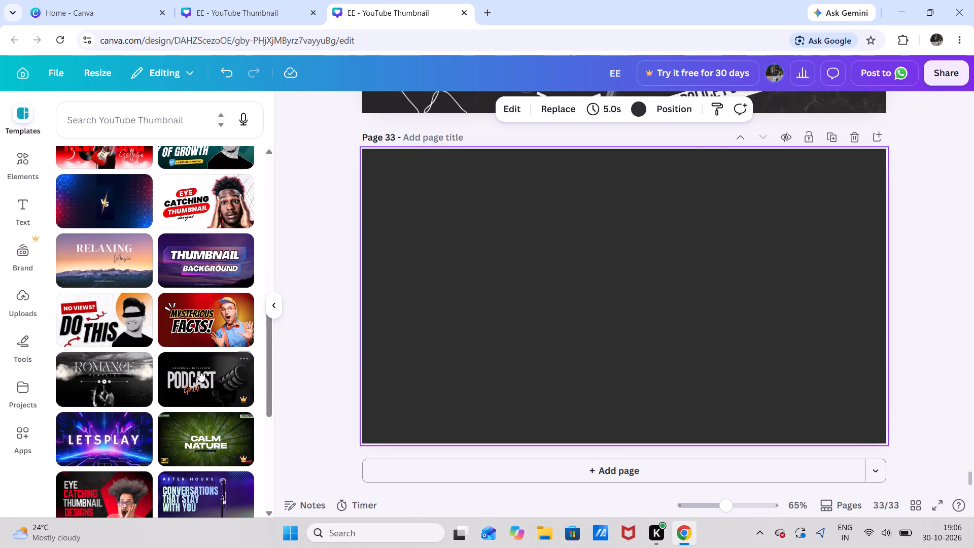
click(203, 370)
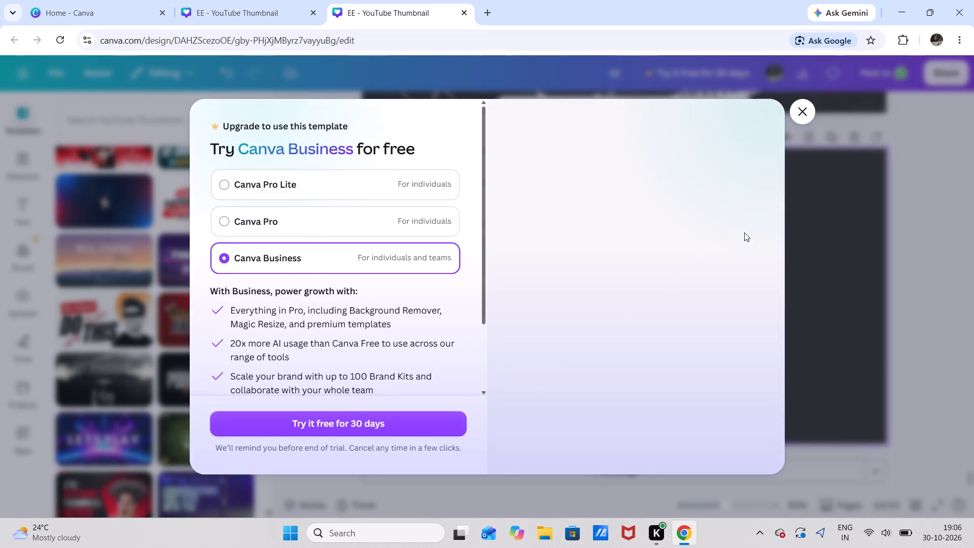
click(806, 109)
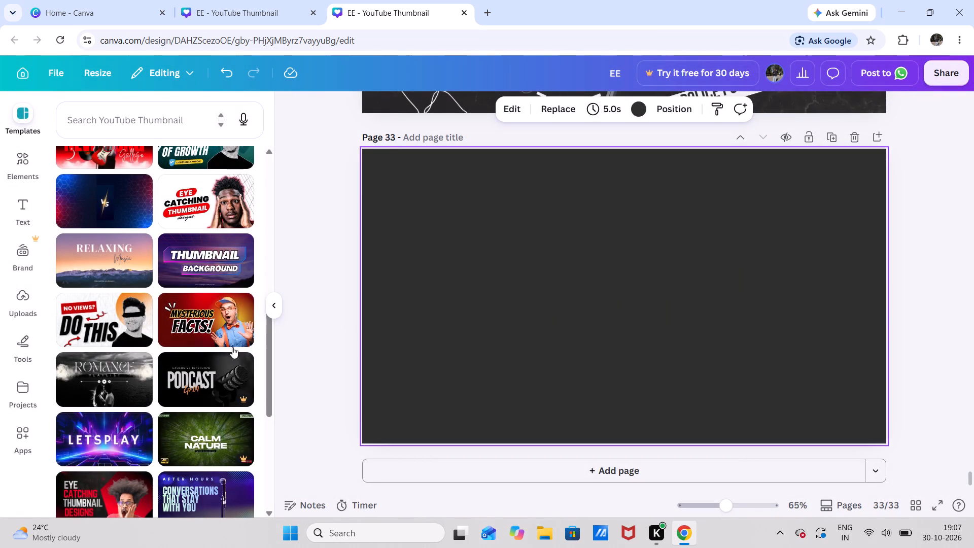
click(100, 372)
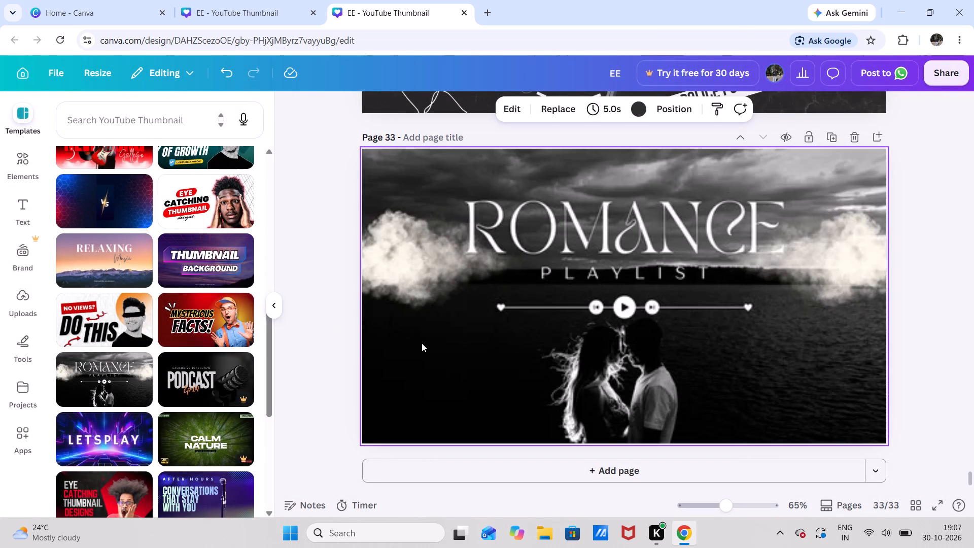
Replace the ROMANCE title text on page 33 with SNEHA.
click(616, 241)
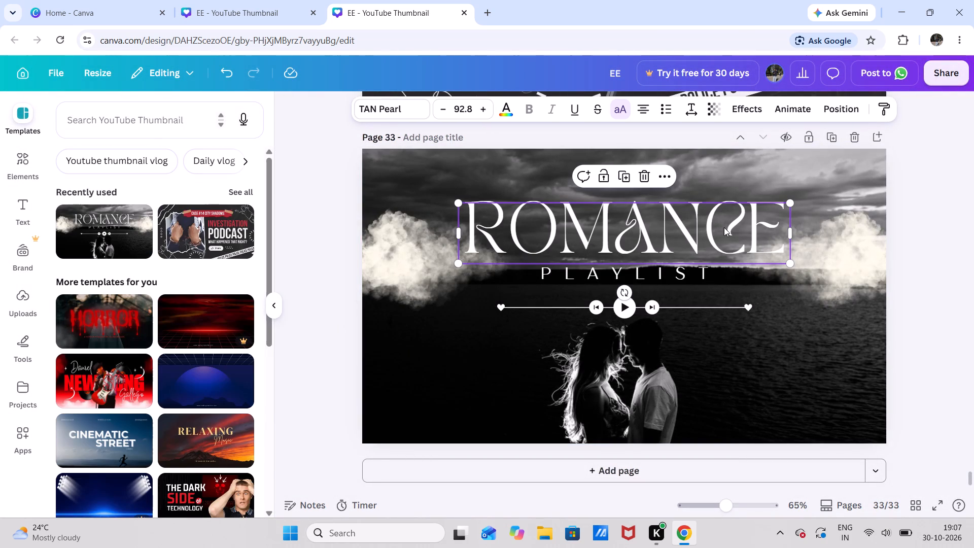
click(773, 224)
key(BackSpace)
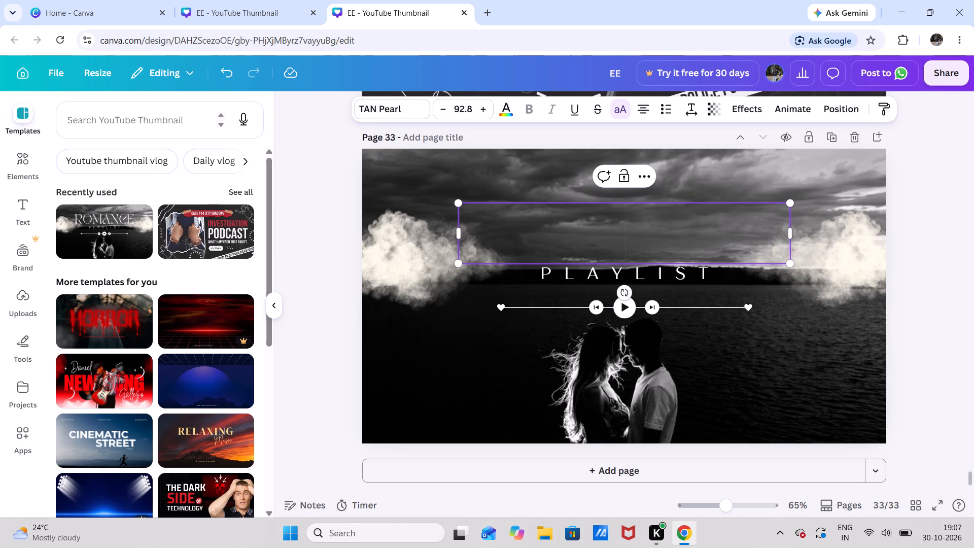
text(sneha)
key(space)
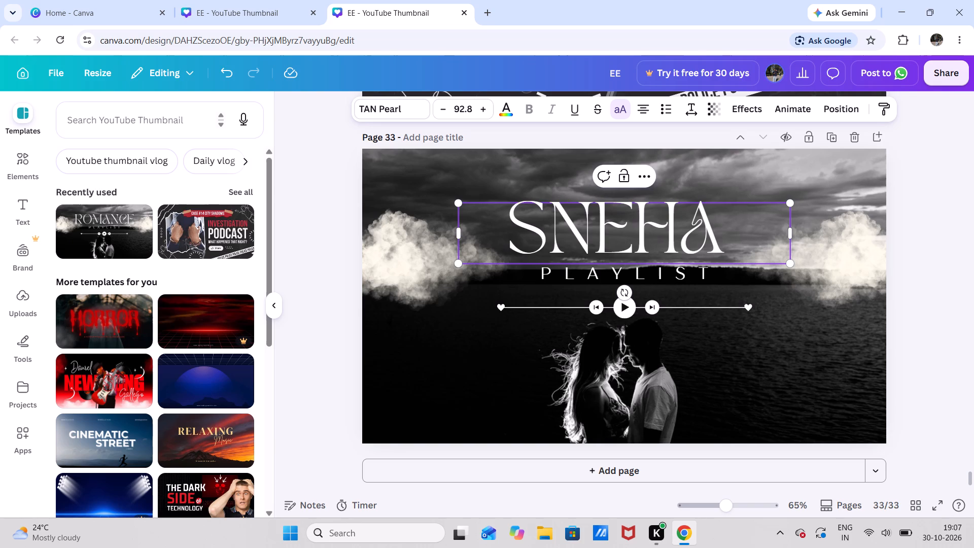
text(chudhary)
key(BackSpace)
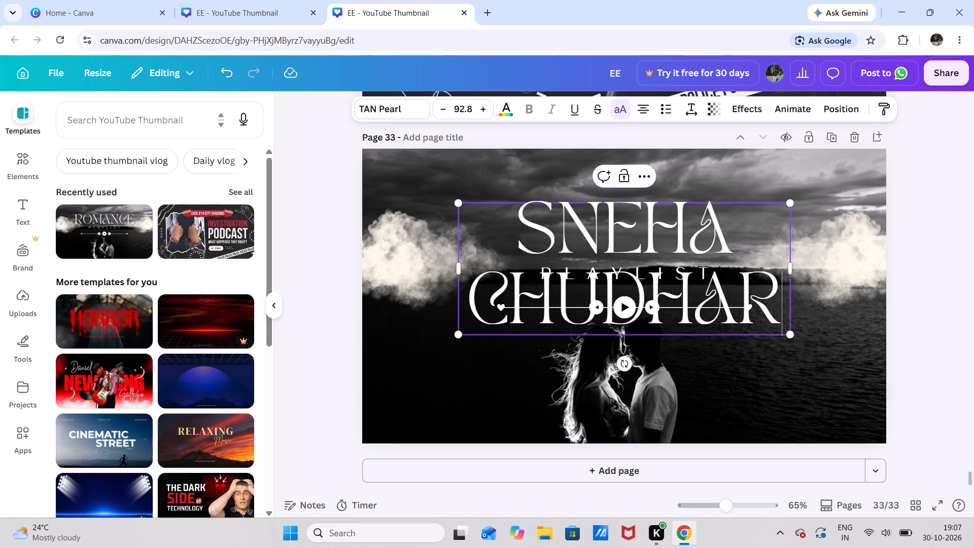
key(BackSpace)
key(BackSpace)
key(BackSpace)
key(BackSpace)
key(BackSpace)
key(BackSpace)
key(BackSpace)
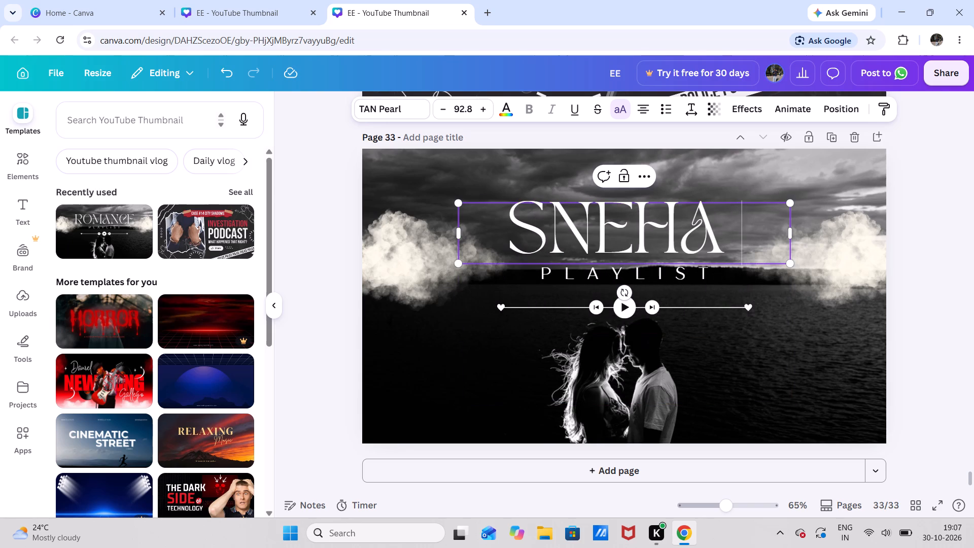
Recolour the whole SNEHA title light yellow.
click(512, 114)
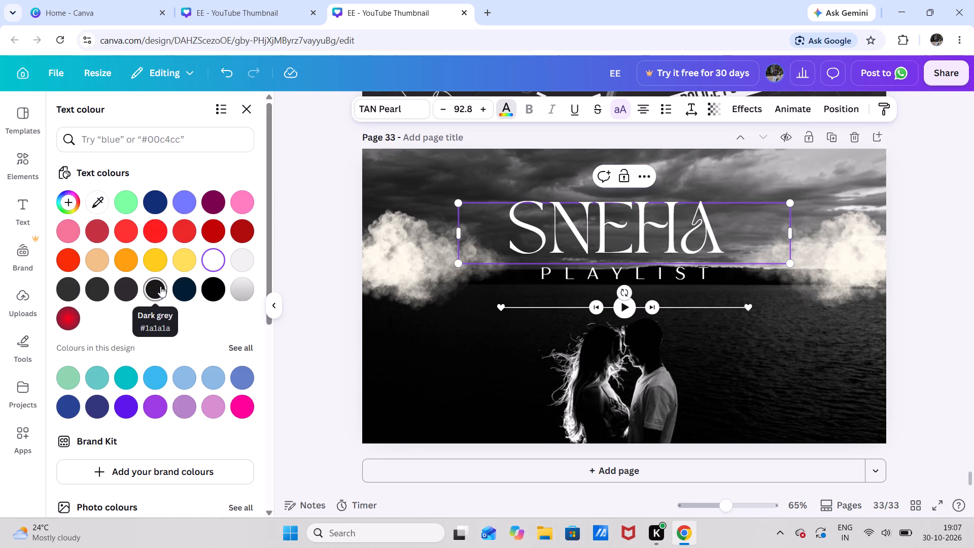
click(175, 258)
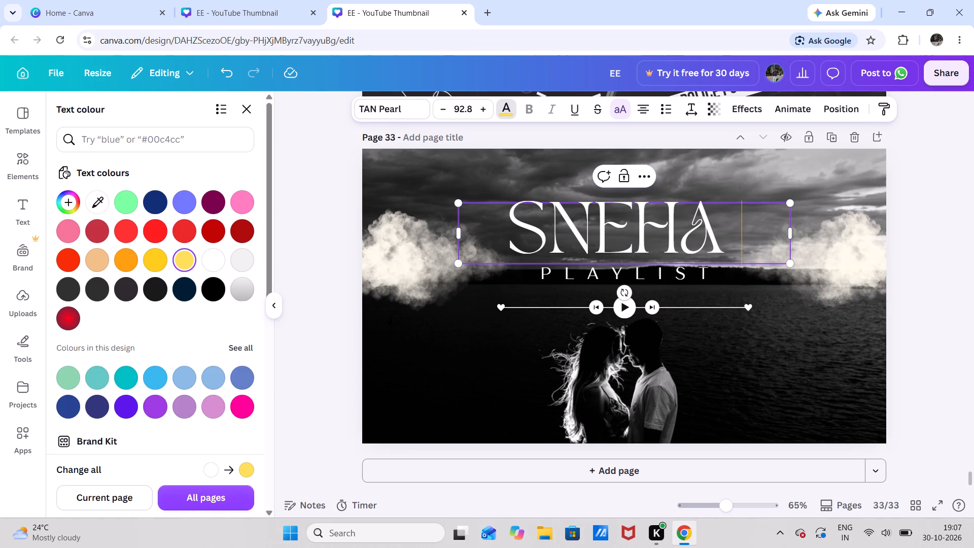
key(ctrl+a)
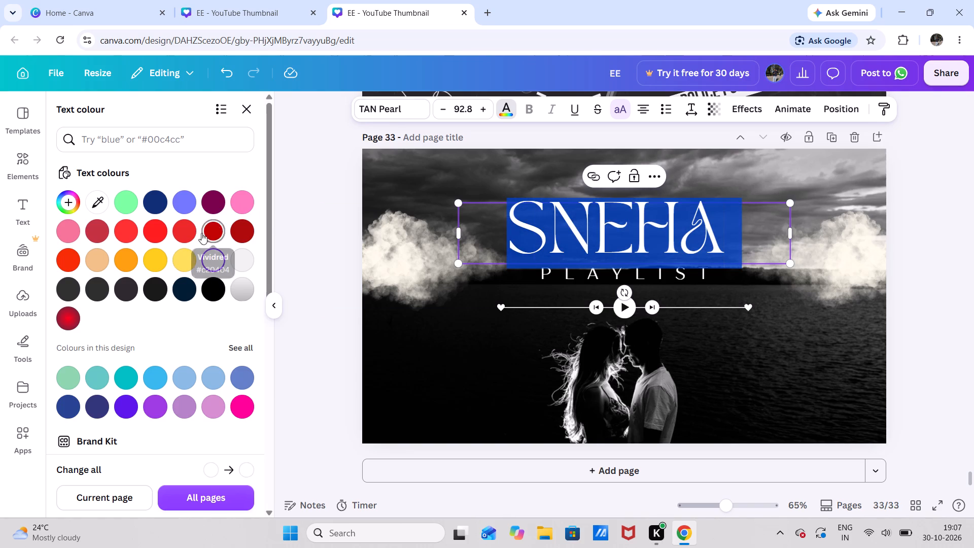
click(182, 255)
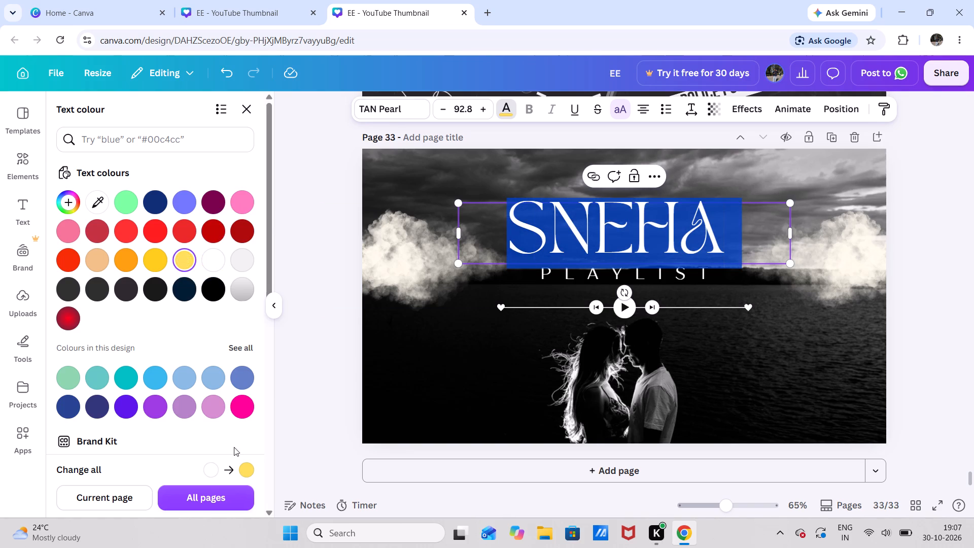
drag(208, 465, 248, 472)
click(561, 235)
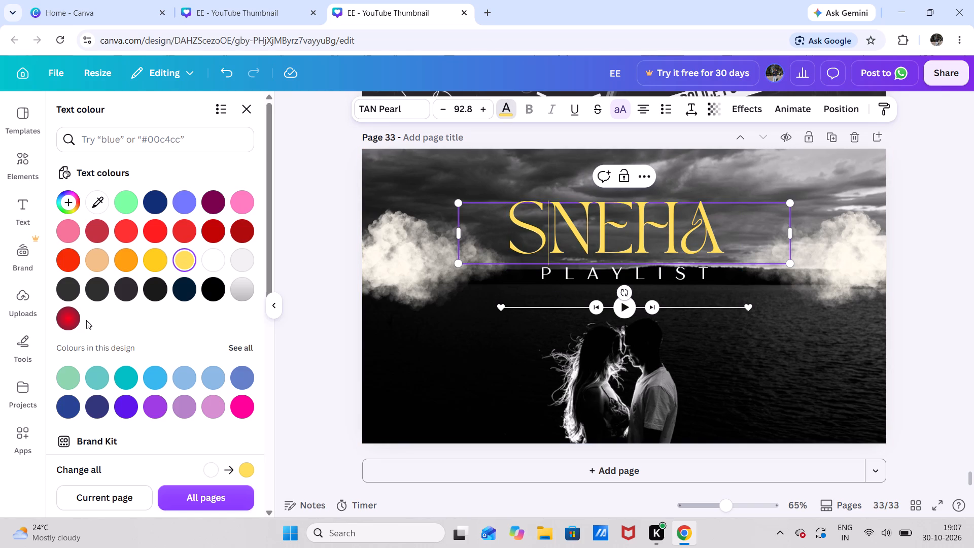
click(157, 259)
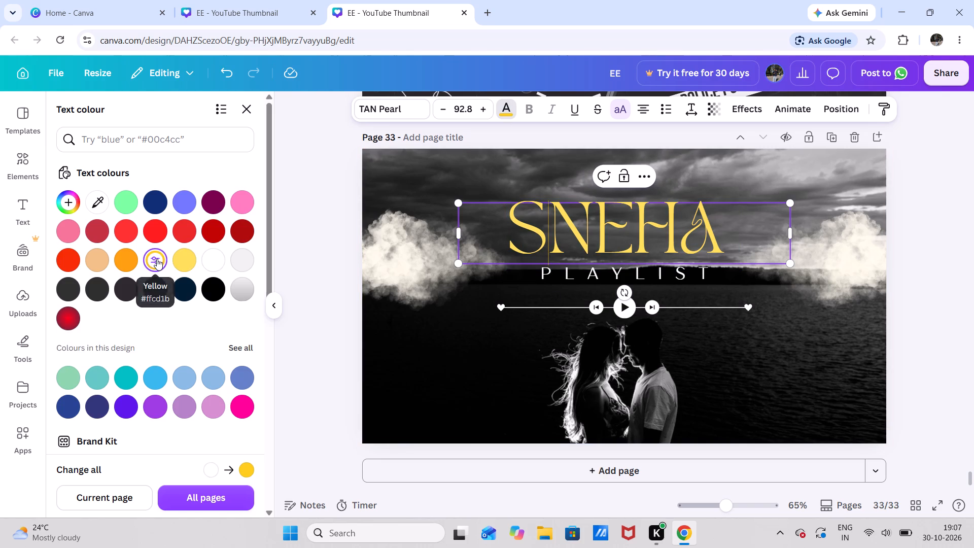
click(463, 406)
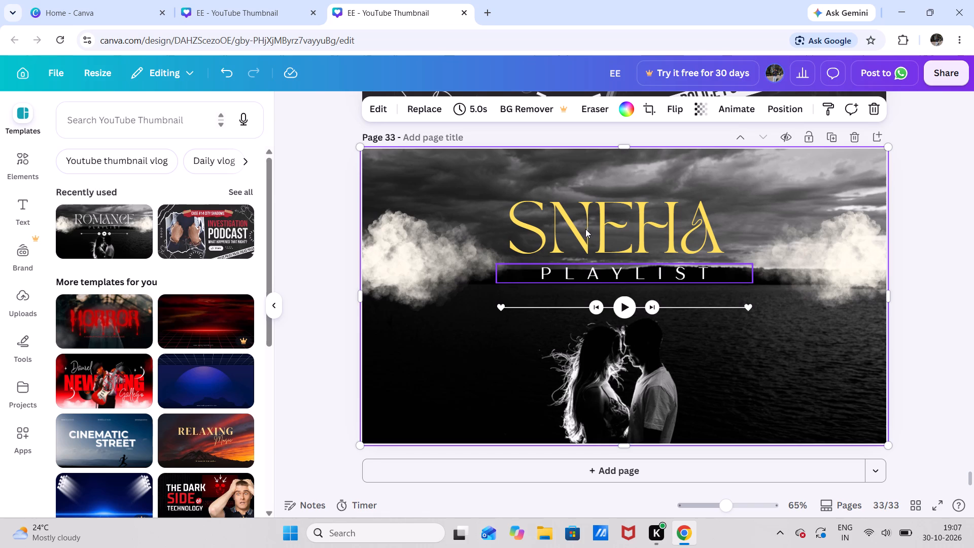
Move the SNEHA title up towards the page's top edge and shift PLAYLIST slightly up and left beneath it.
drag(582, 226, 585, 198)
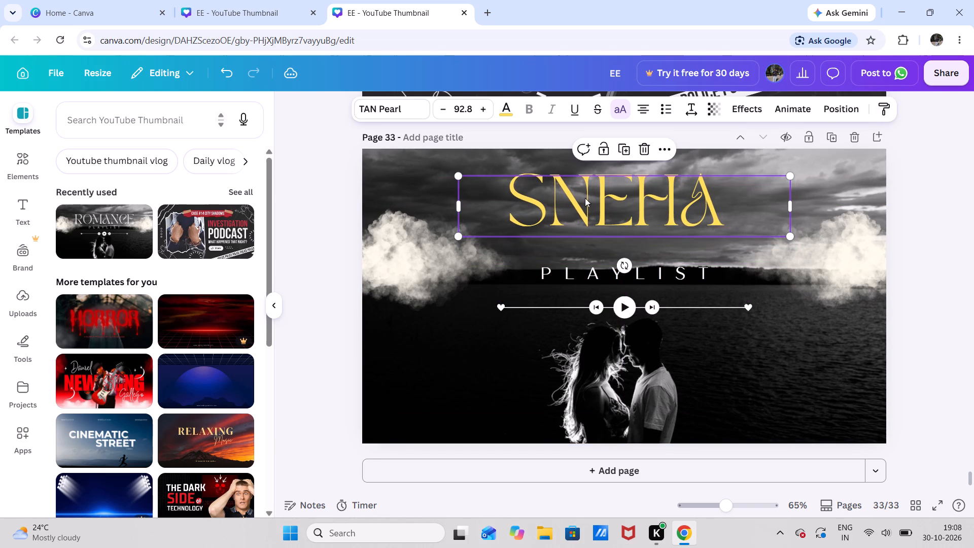
drag(605, 271, 597, 263)
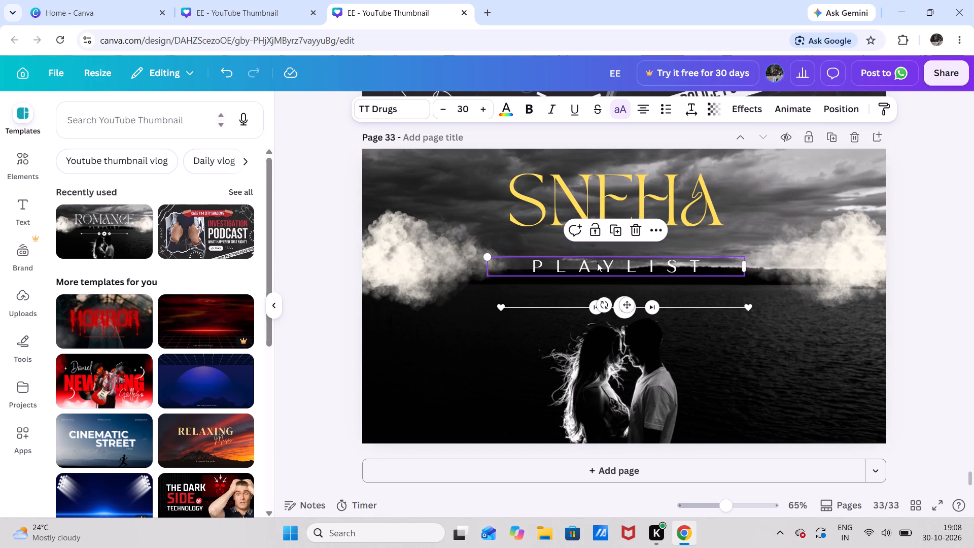
Move the thin player line up close below PLAYLIST and shift the playback controls slightly up and left beneath the line.
drag(562, 305, 558, 297)
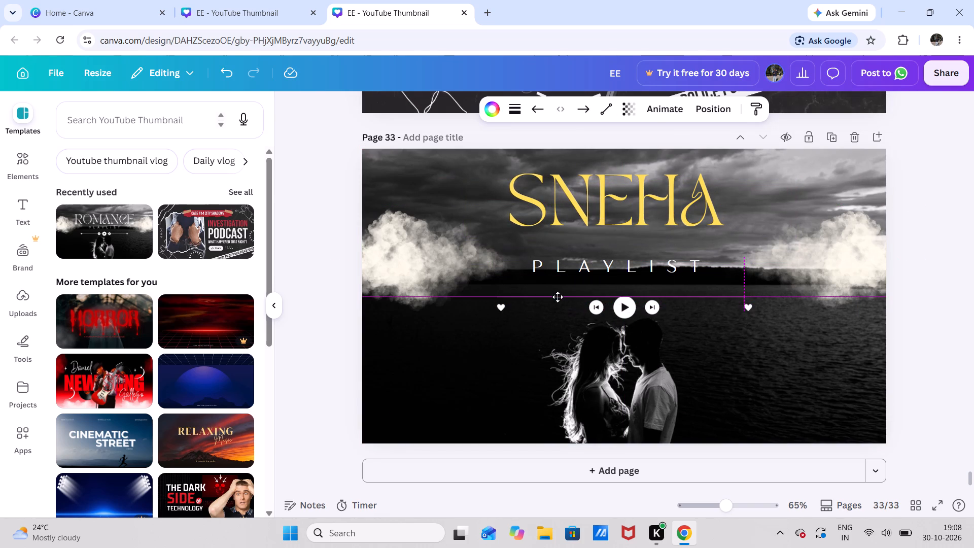
drag(558, 297, 557, 297)
click(501, 373)
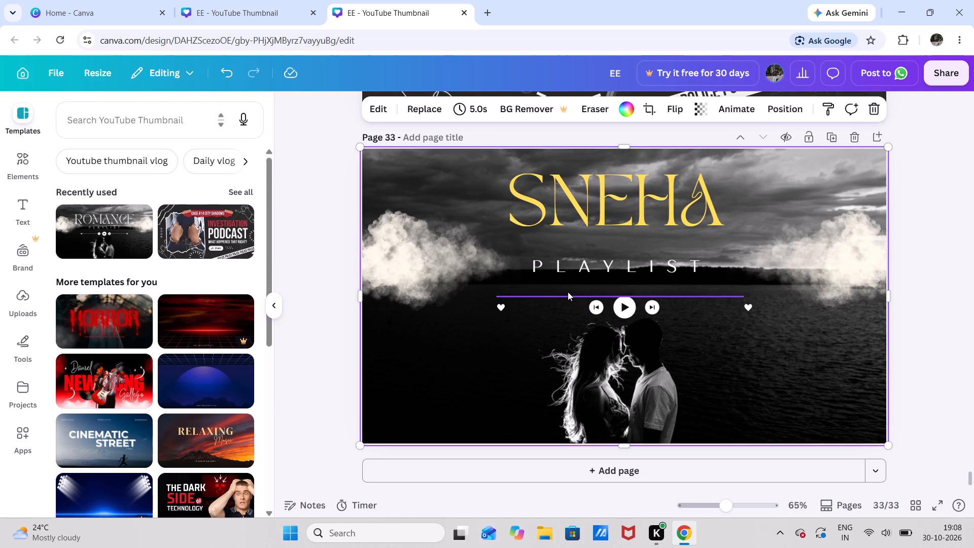
drag(568, 292, 564, 281)
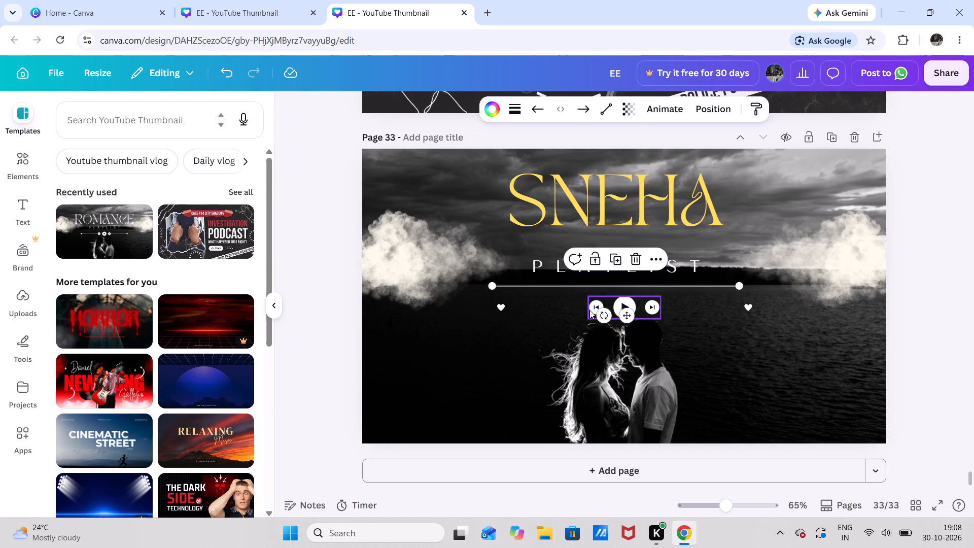
drag(589, 310, 582, 303)
click(690, 364)
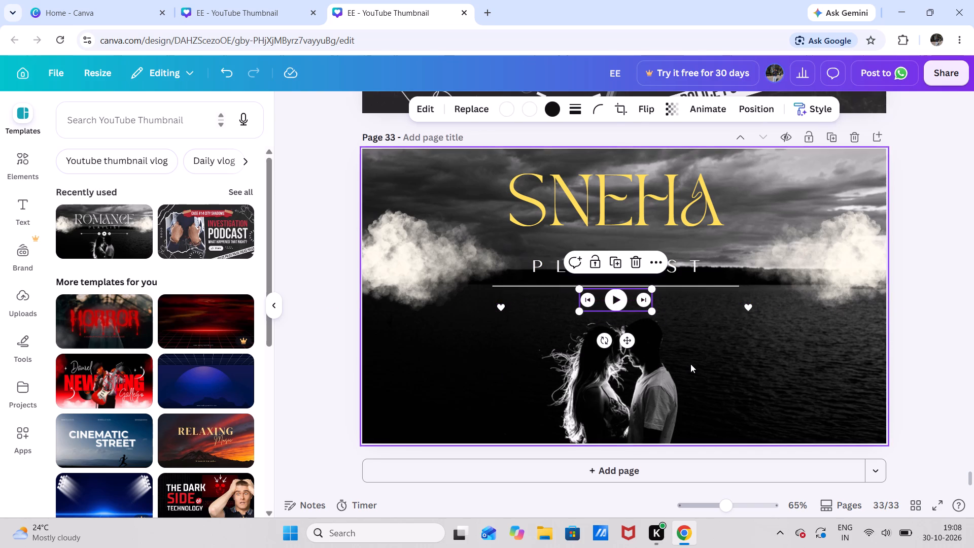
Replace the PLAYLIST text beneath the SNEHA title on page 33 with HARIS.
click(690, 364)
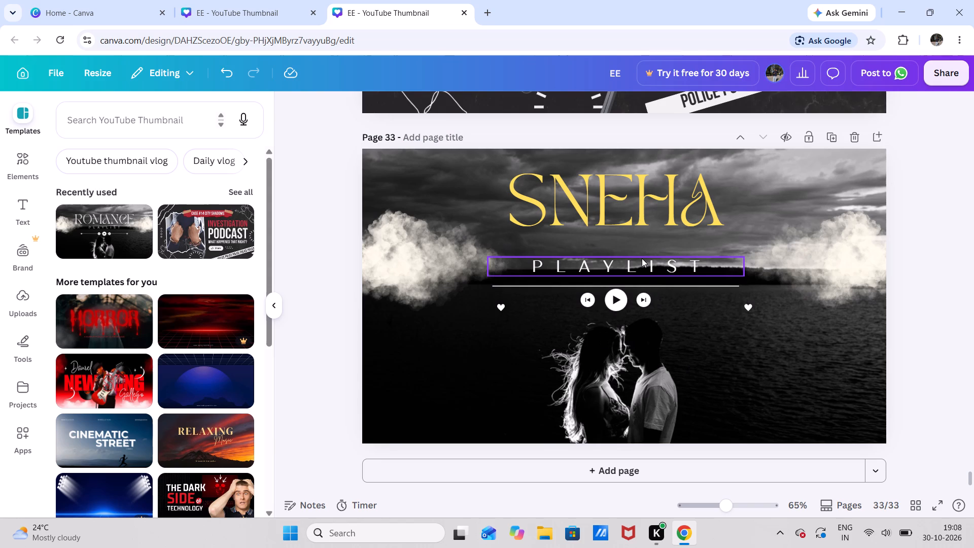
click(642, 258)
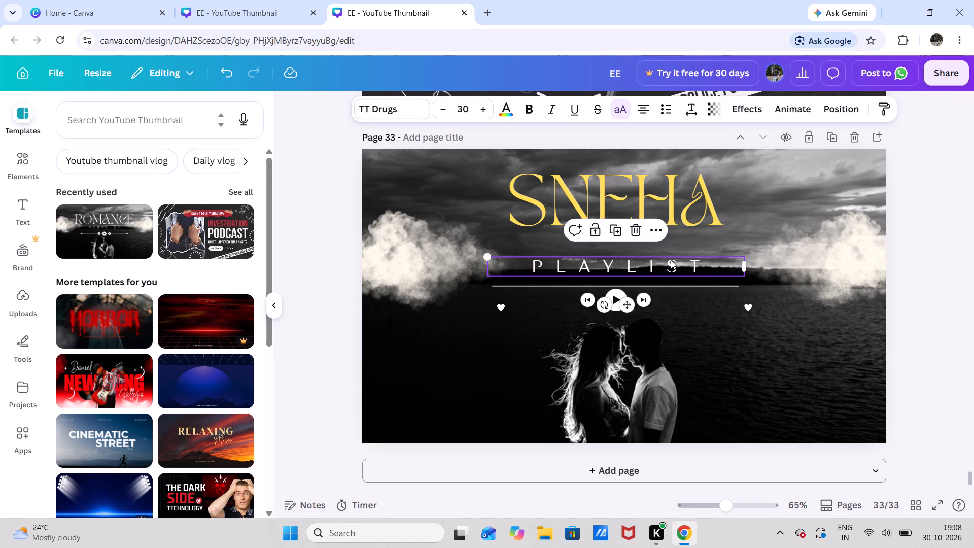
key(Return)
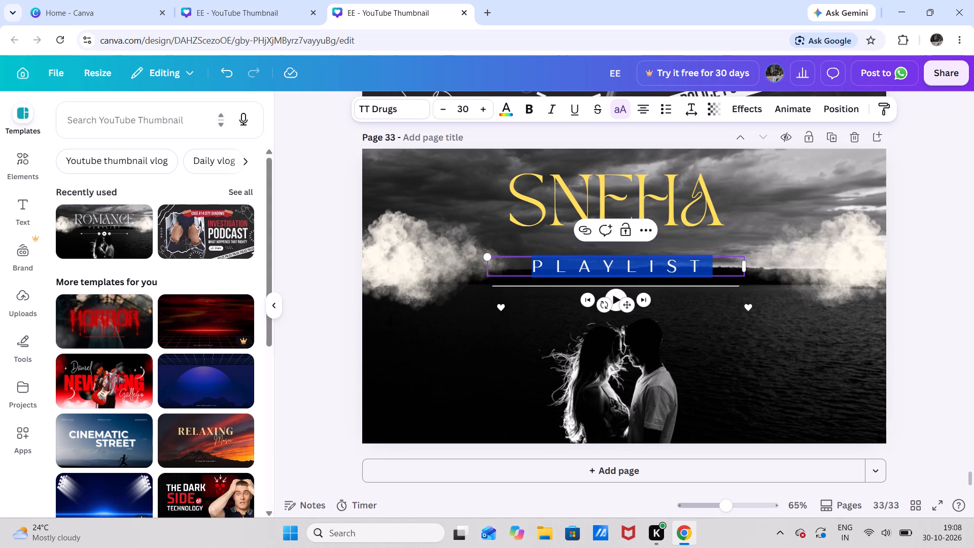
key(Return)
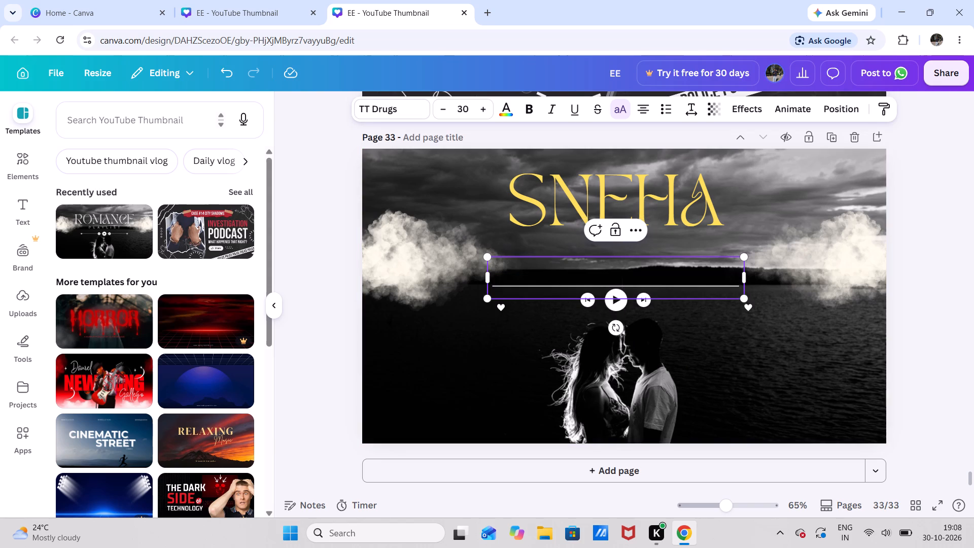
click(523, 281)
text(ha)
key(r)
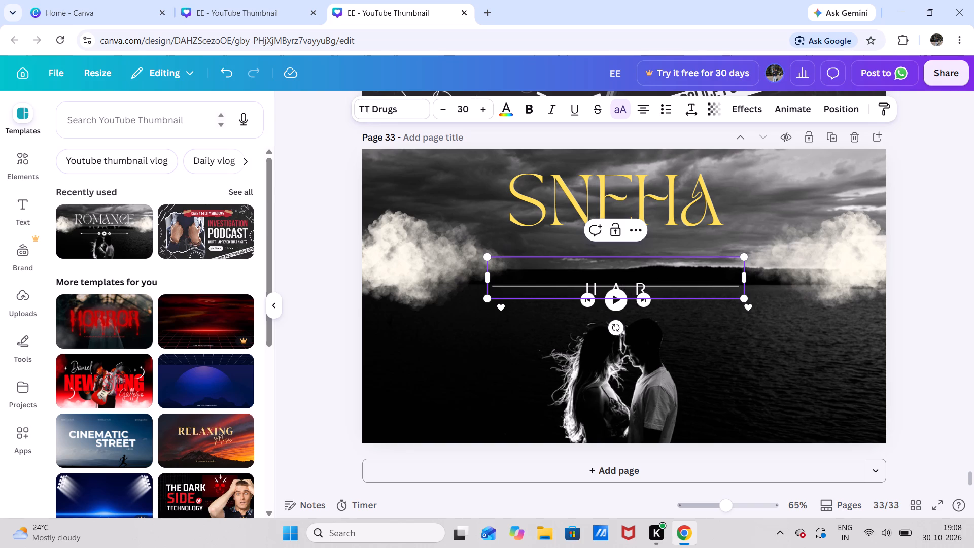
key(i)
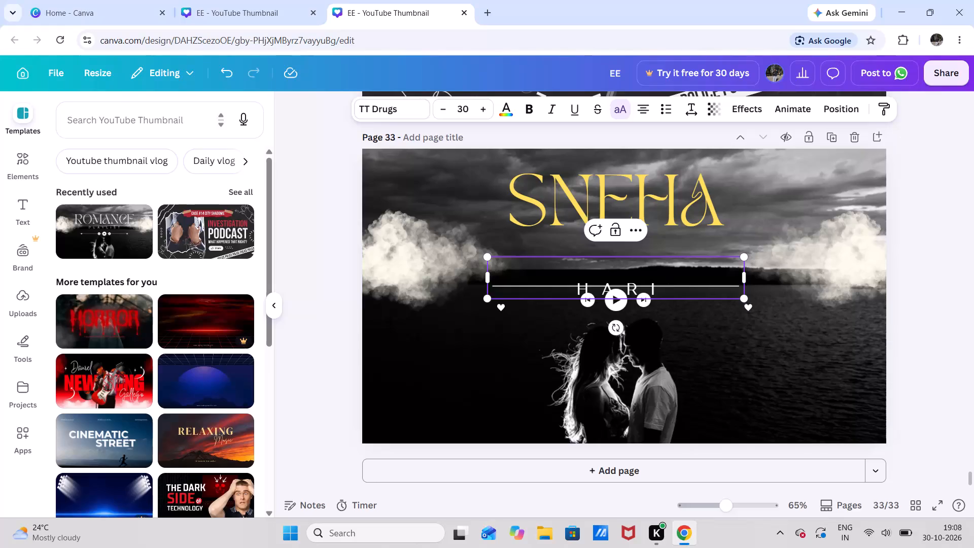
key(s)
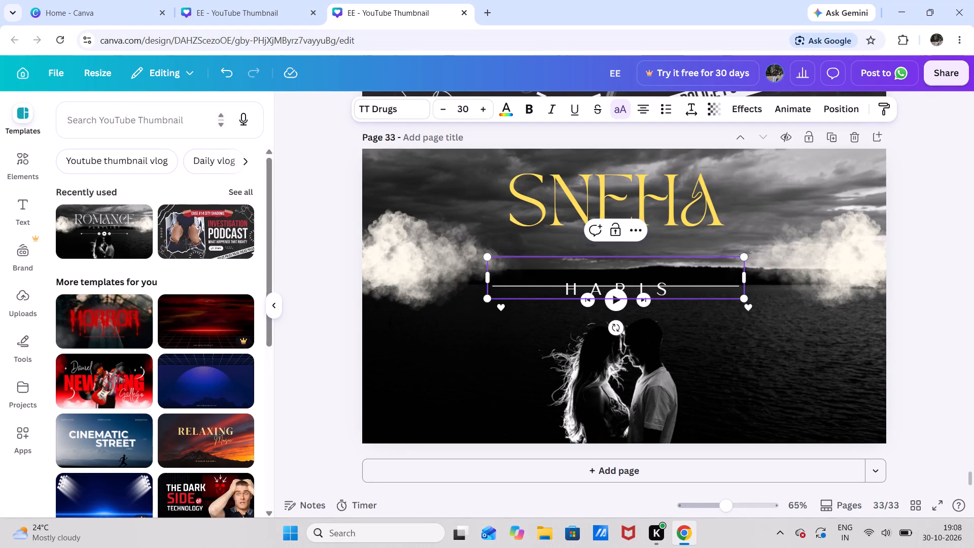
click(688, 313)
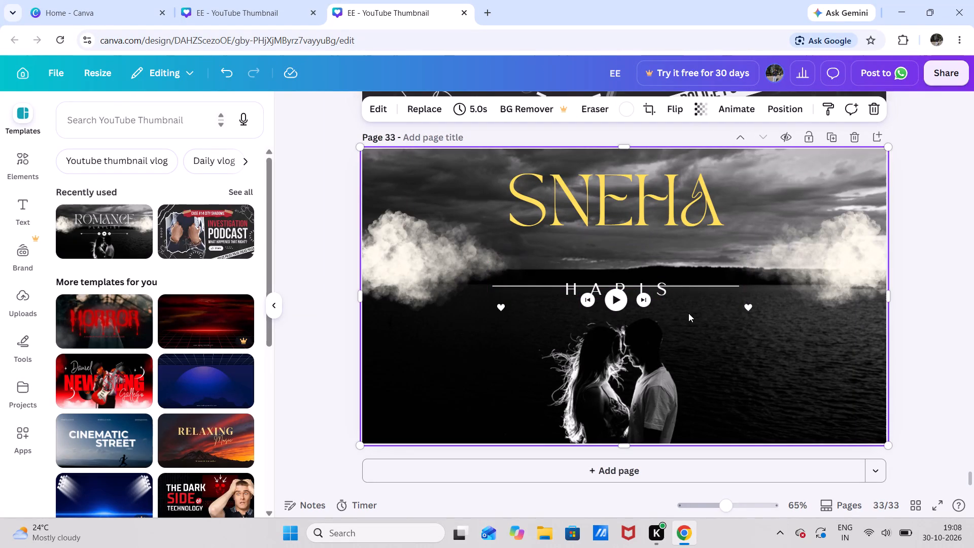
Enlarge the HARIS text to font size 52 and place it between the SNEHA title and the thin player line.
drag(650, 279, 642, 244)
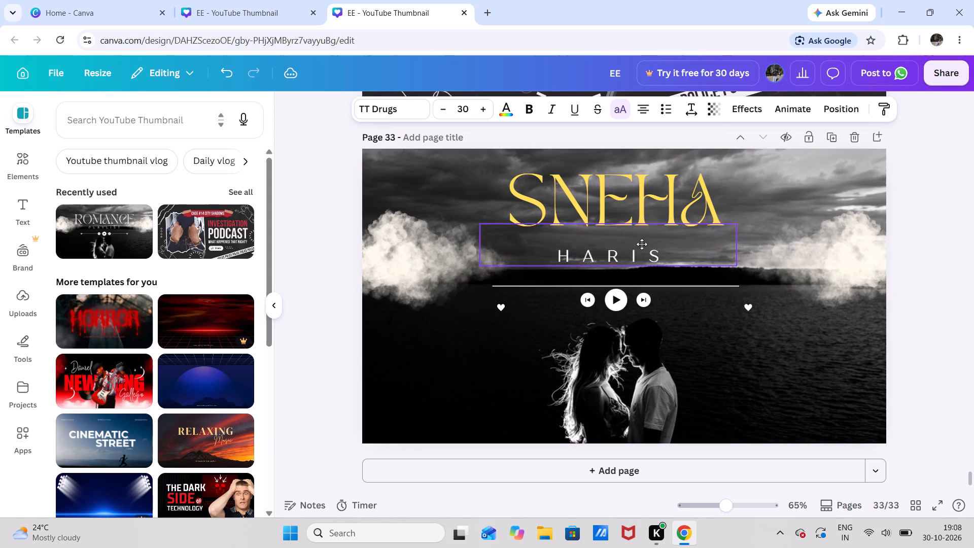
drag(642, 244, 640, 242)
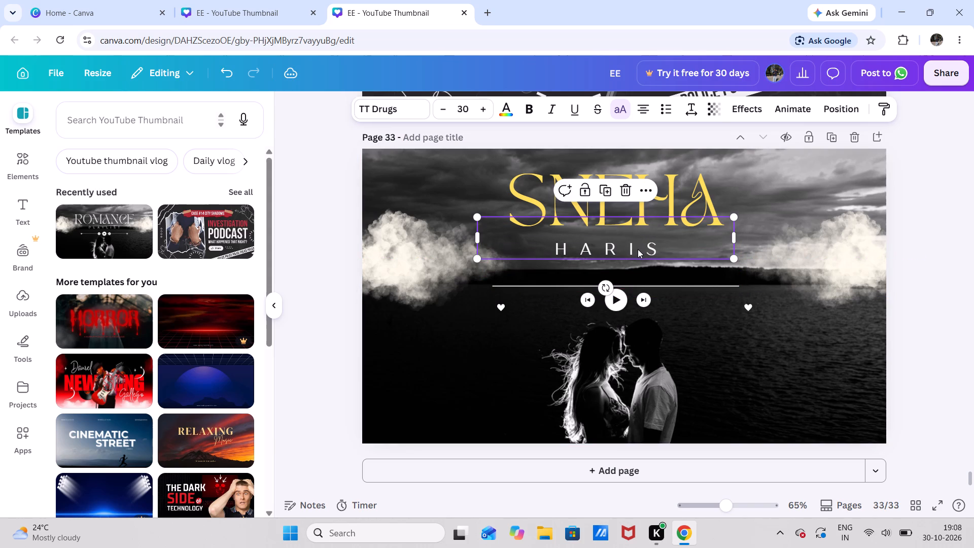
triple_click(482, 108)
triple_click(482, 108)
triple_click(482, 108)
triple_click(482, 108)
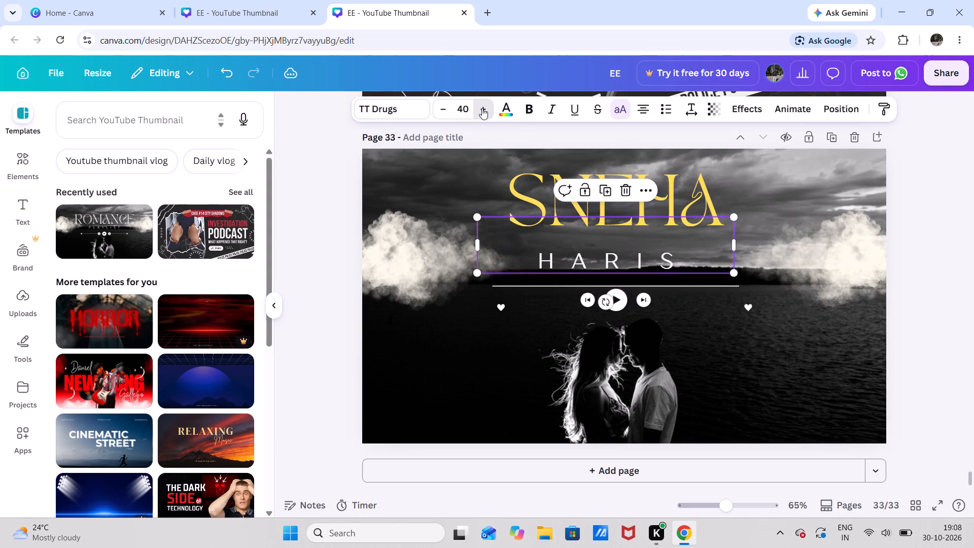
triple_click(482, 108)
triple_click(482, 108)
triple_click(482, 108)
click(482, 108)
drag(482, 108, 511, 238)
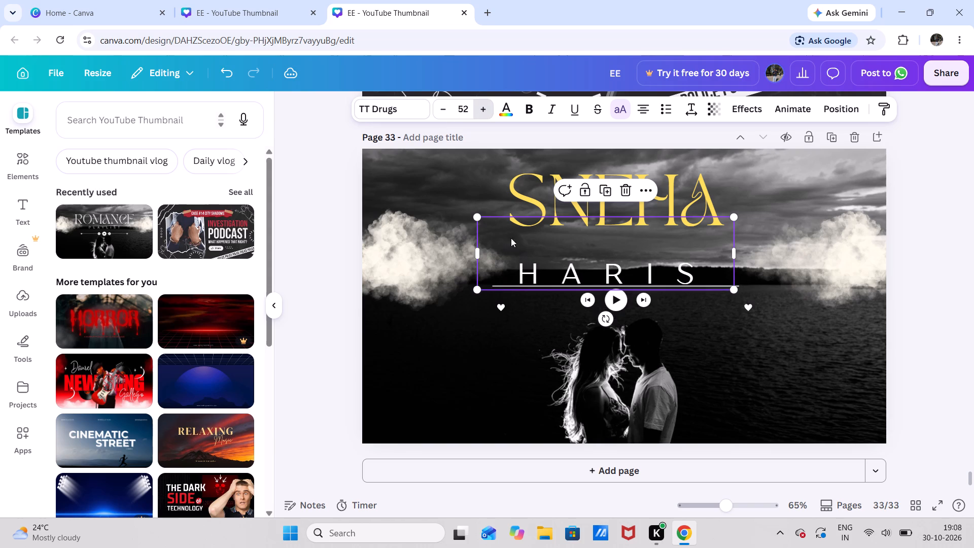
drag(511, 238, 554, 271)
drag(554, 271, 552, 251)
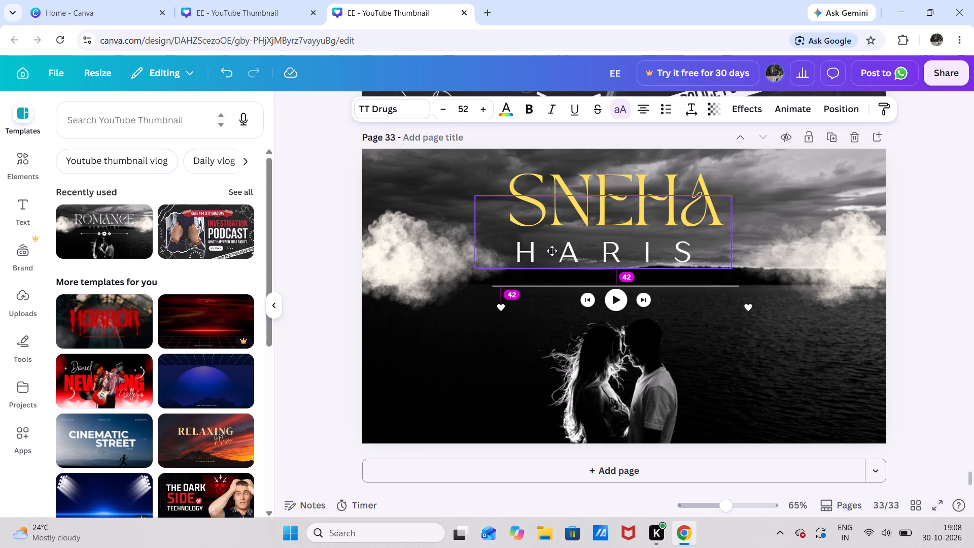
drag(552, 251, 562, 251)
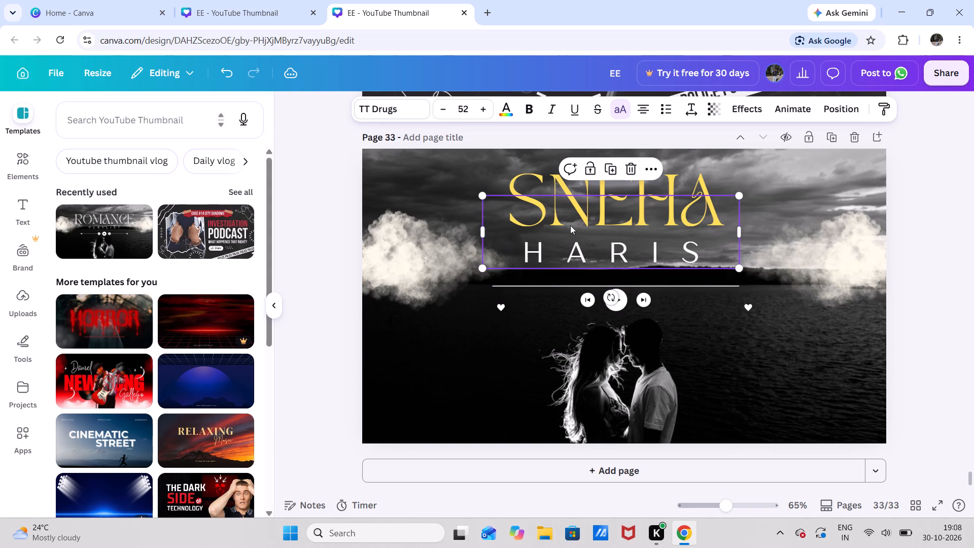
Delete the HARIS text from page 33.
click(644, 170)
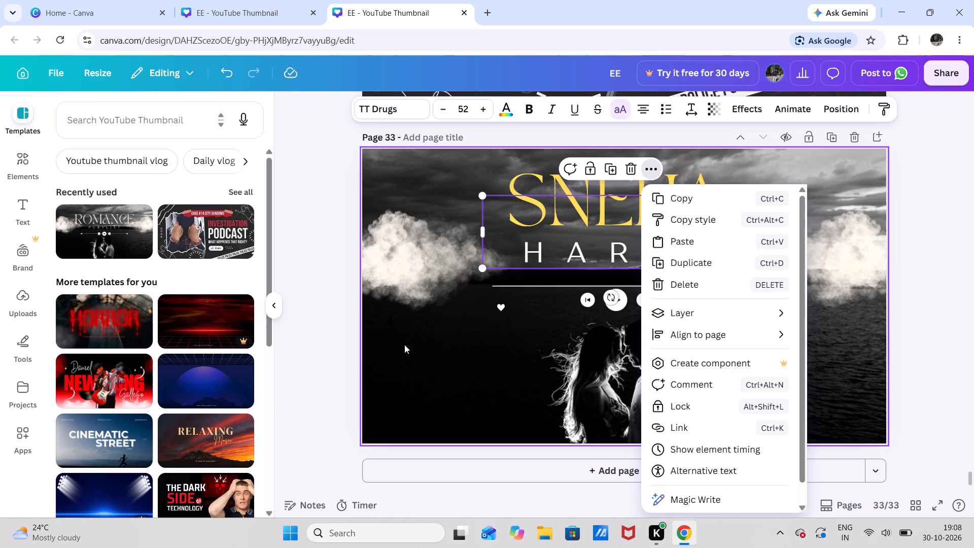
click(405, 358)
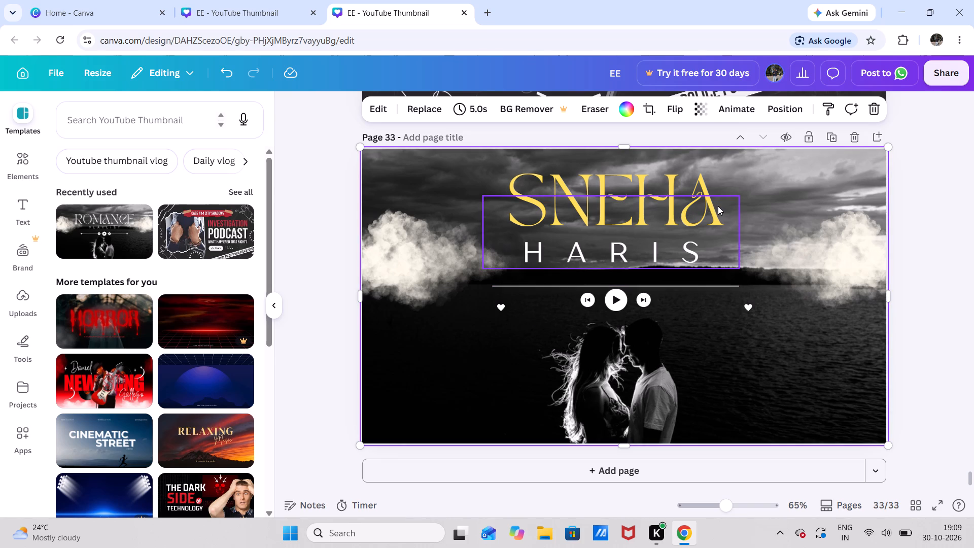
click(713, 242)
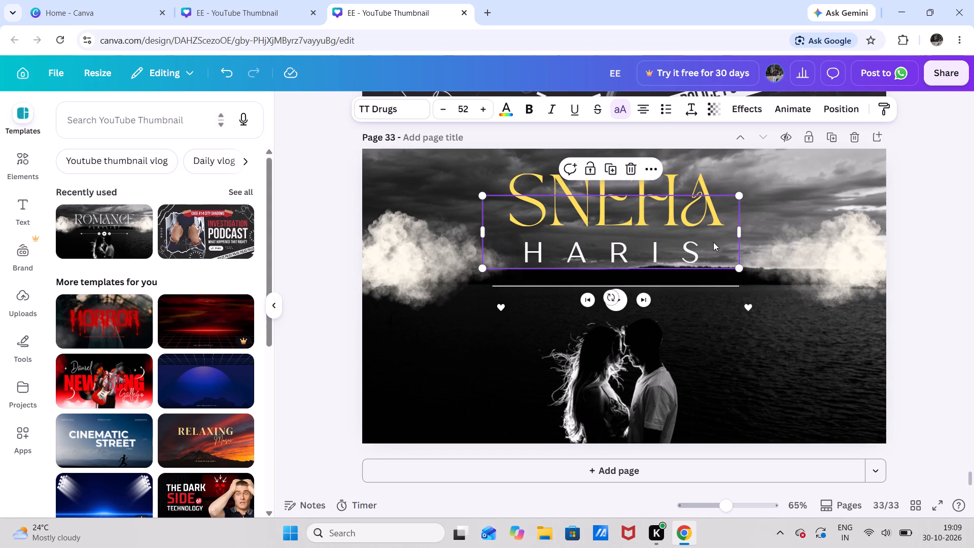
key(BackSpace)
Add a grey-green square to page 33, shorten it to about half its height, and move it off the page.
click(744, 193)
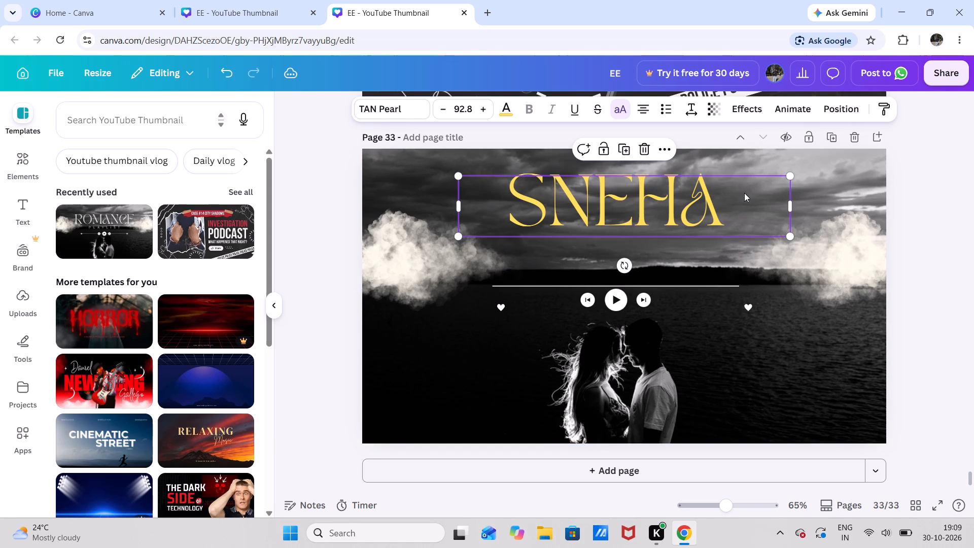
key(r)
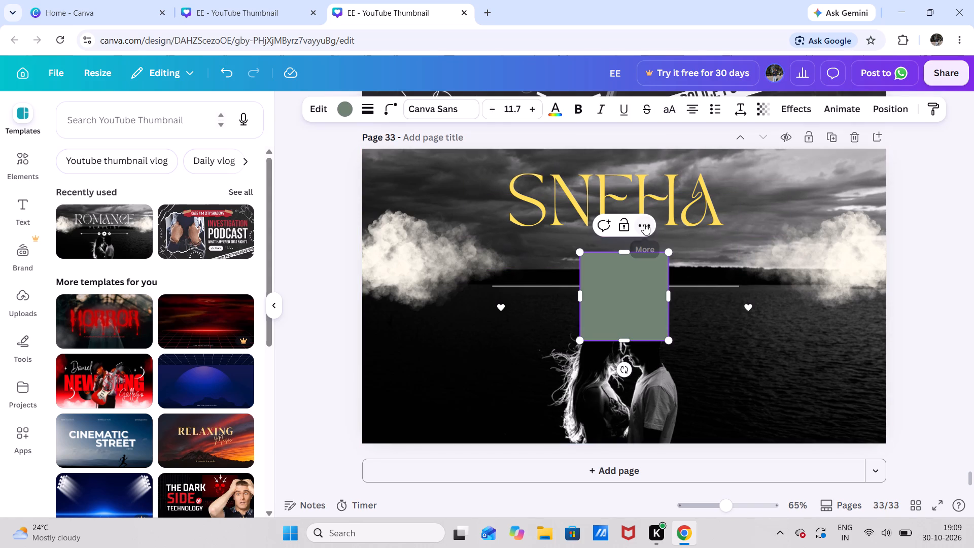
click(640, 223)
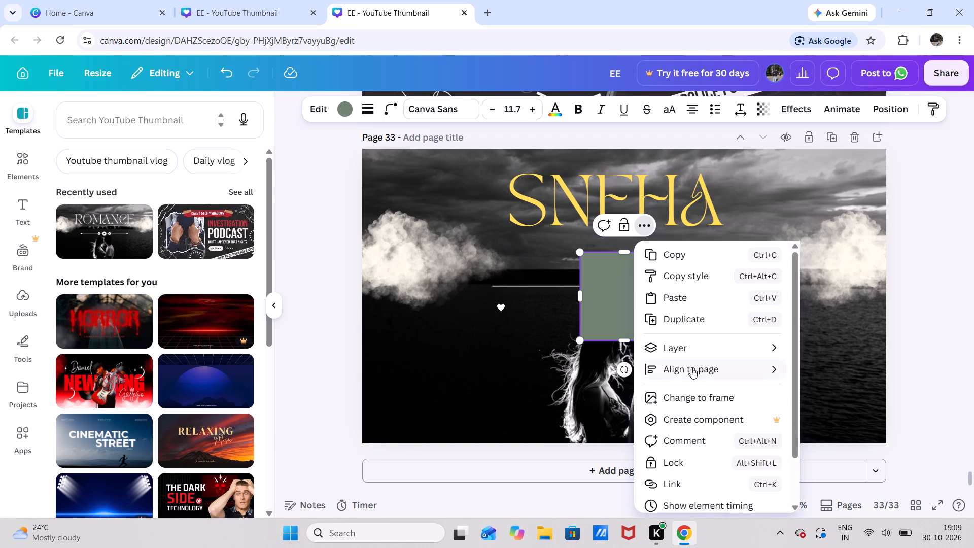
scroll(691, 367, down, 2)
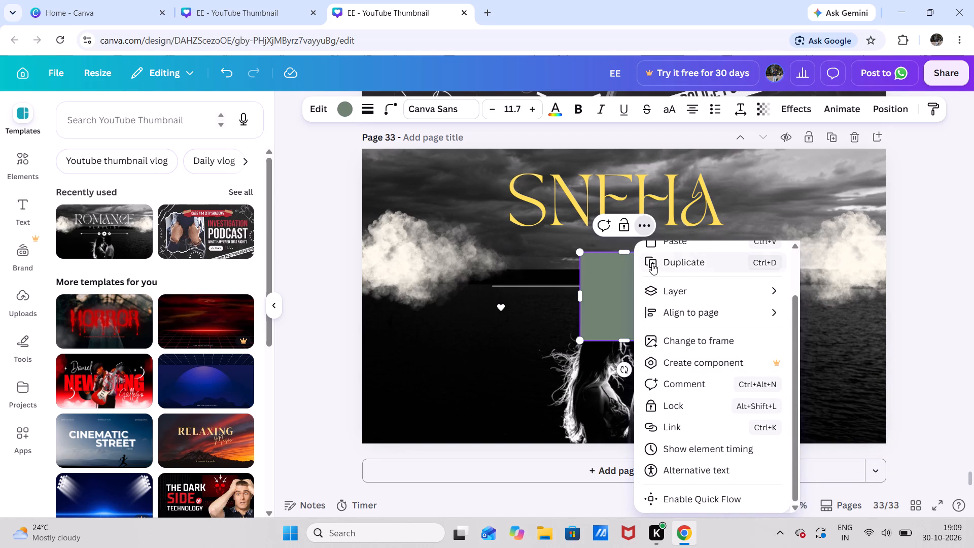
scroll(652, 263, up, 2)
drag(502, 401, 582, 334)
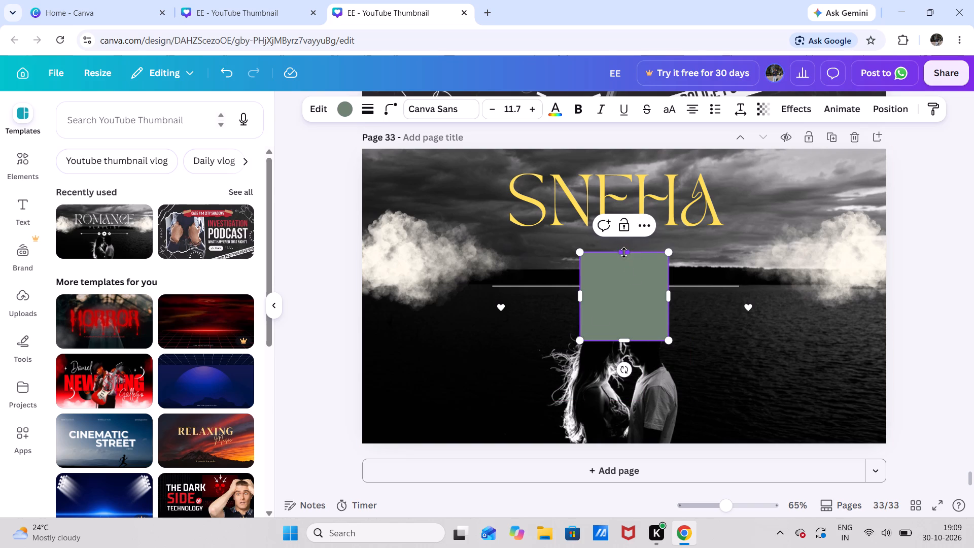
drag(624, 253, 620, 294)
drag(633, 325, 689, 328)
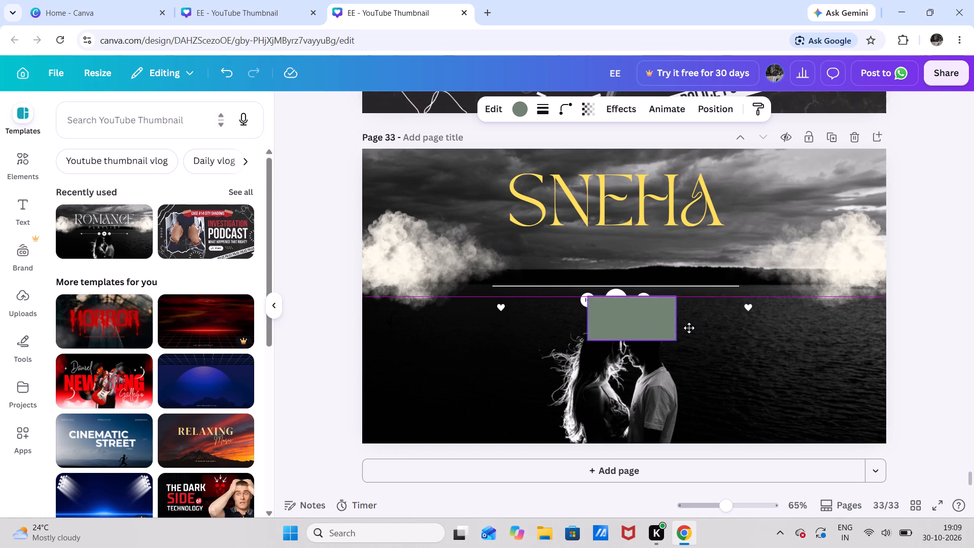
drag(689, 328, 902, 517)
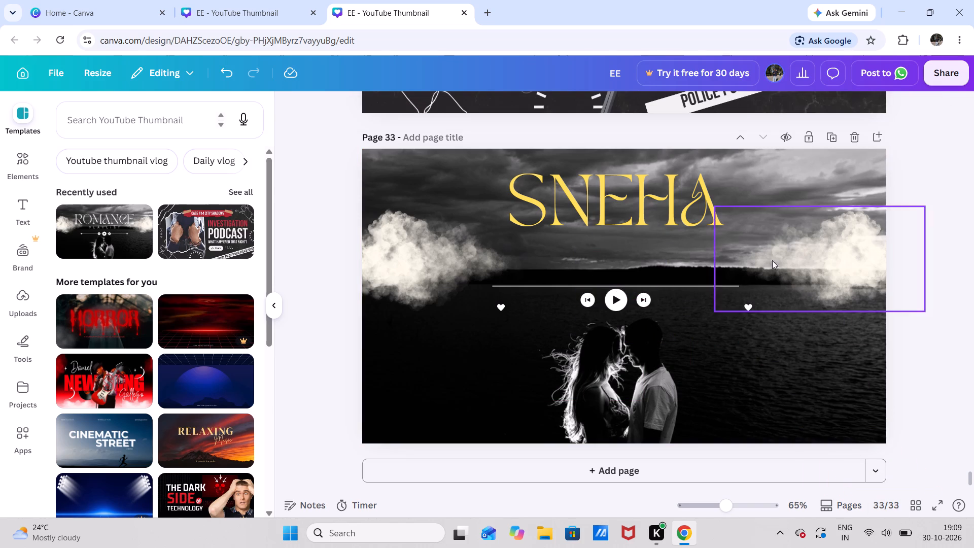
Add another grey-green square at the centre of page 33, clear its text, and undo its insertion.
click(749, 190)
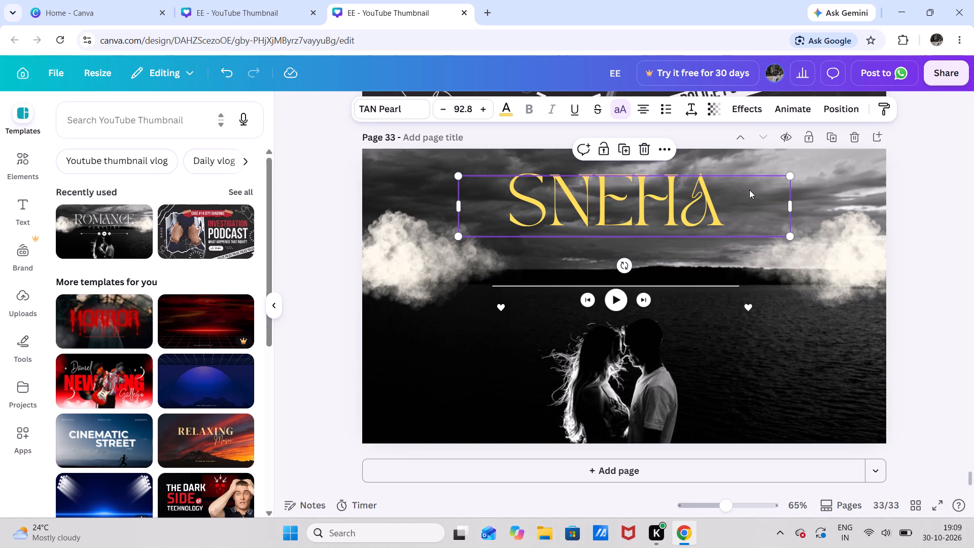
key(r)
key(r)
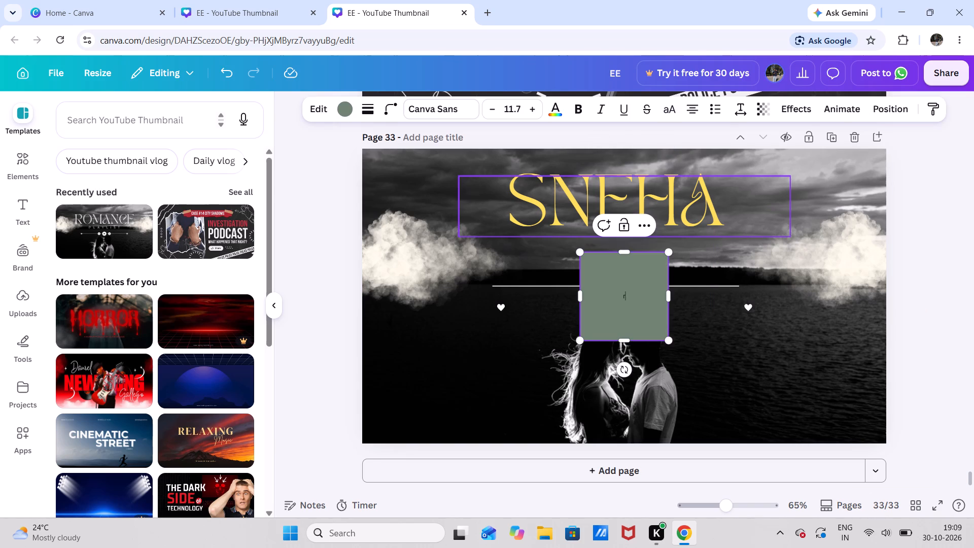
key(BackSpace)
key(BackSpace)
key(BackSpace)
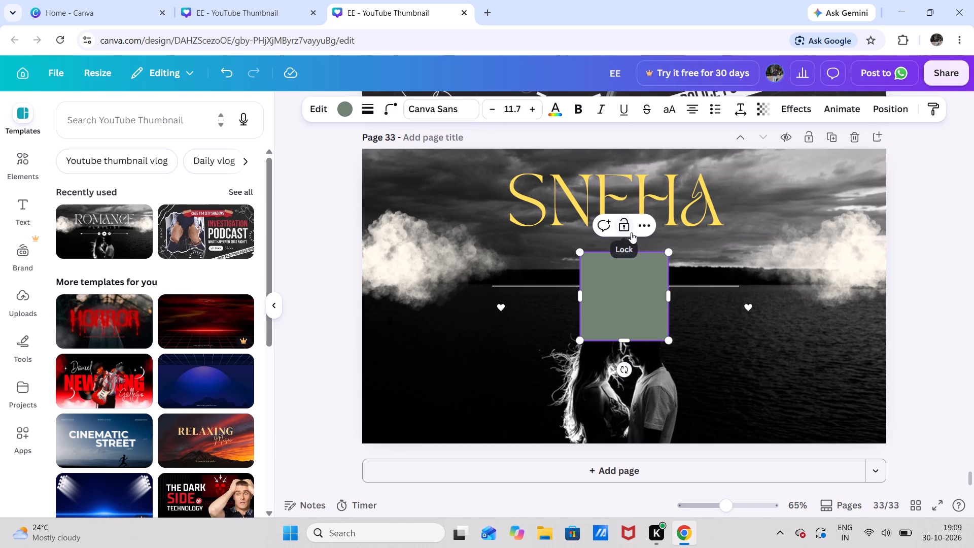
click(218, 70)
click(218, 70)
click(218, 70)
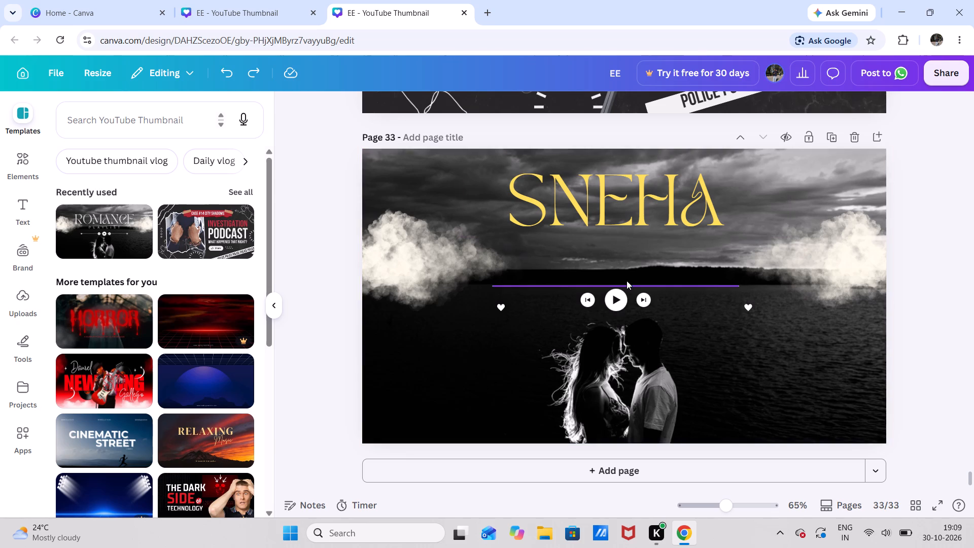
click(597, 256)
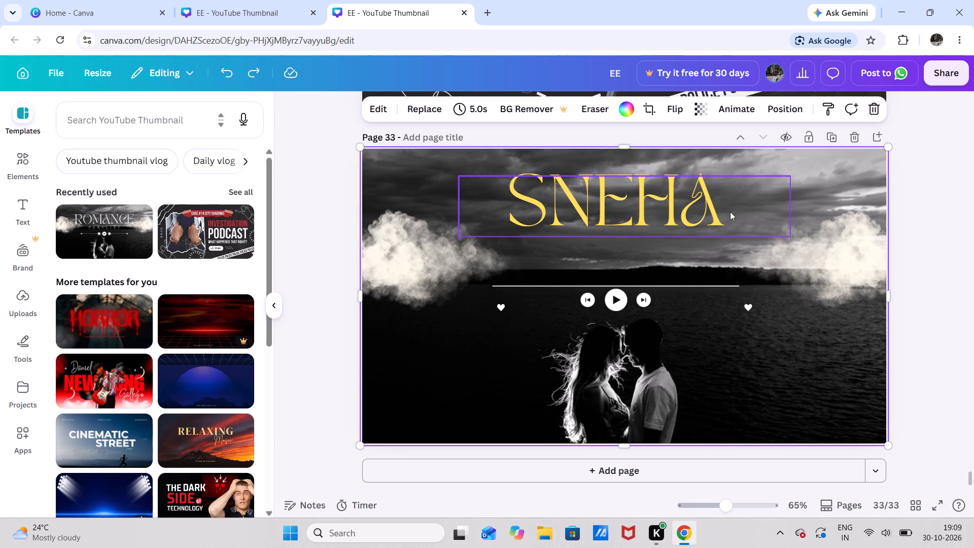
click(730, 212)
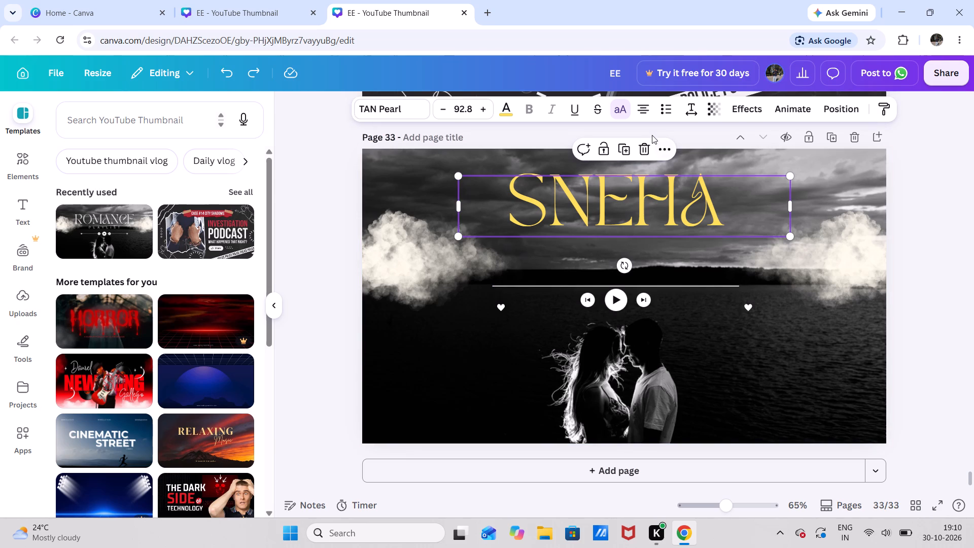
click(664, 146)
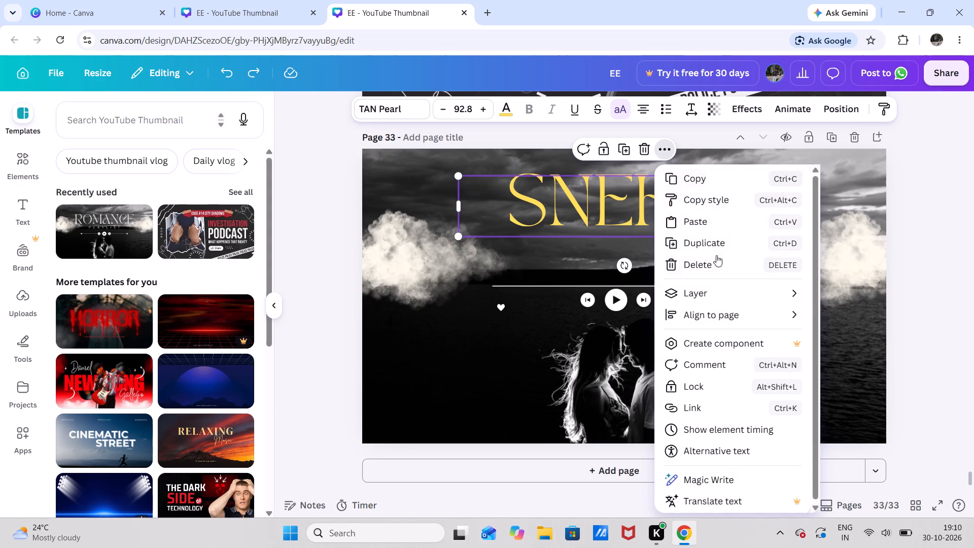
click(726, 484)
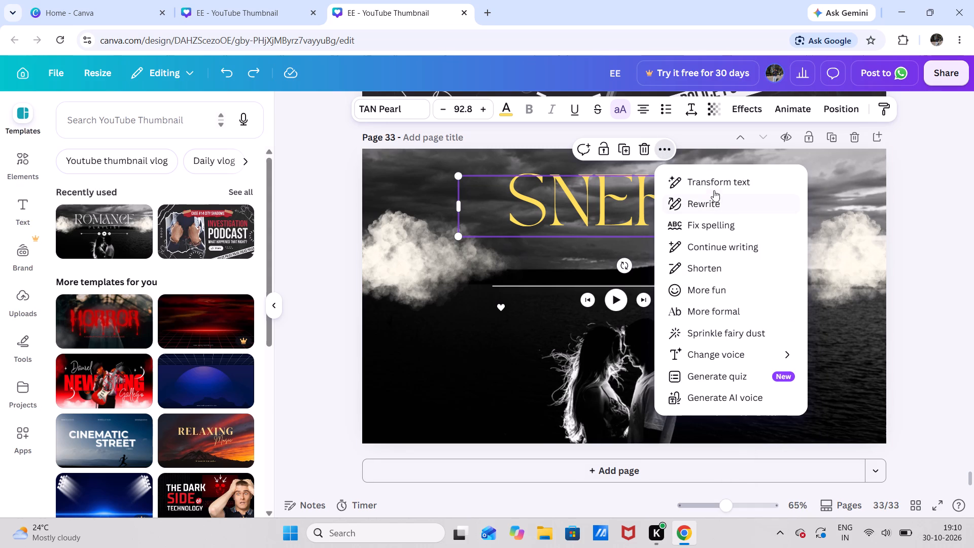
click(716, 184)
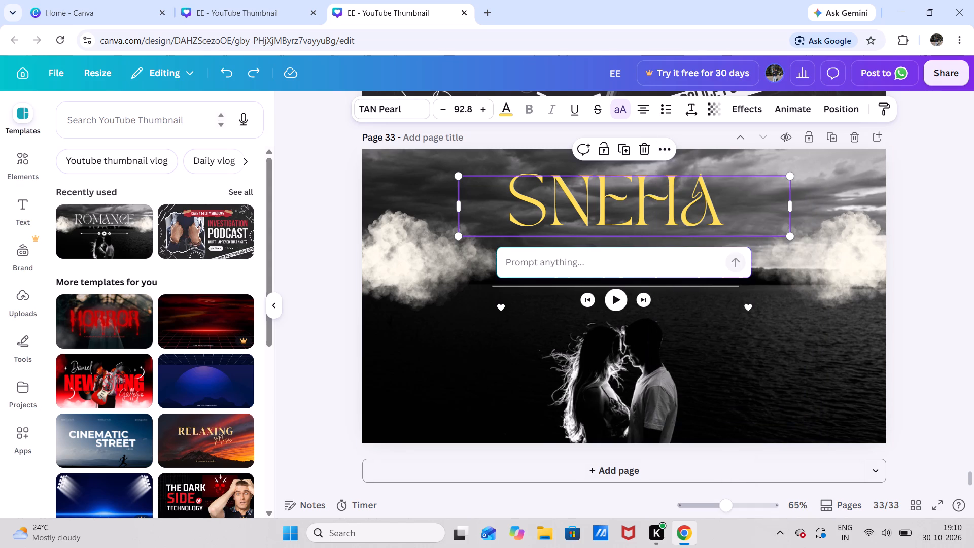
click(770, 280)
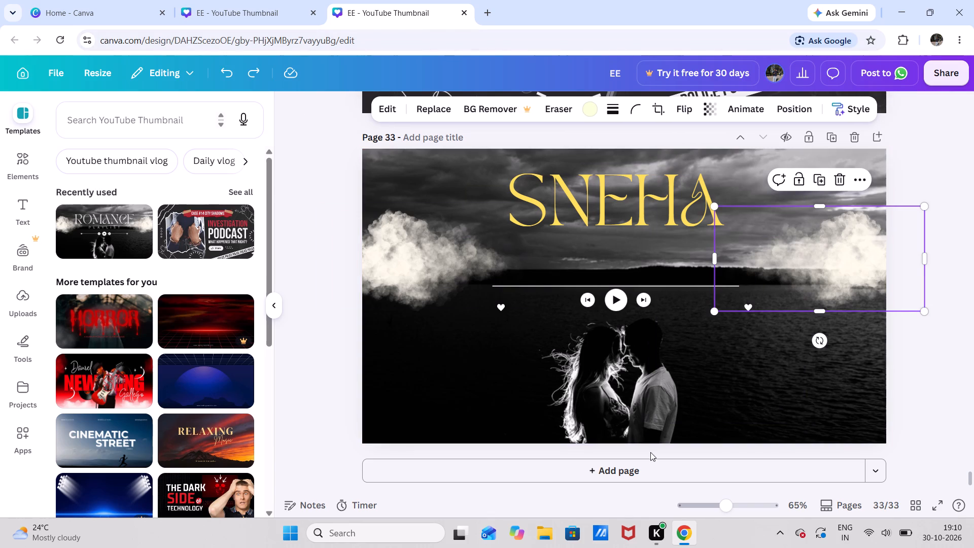
Add page 34 and apply the recently used Romance Playlist template to it.
click(651, 474)
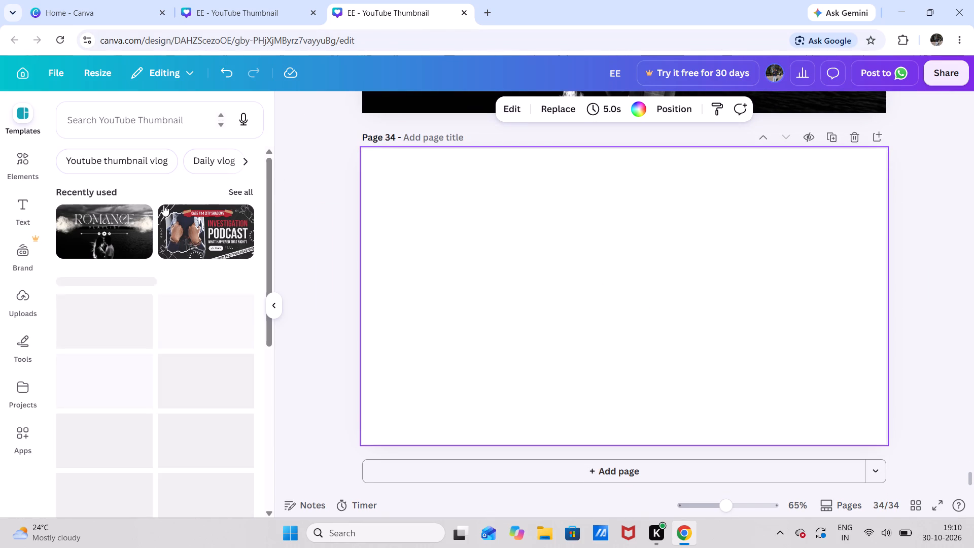
click(102, 235)
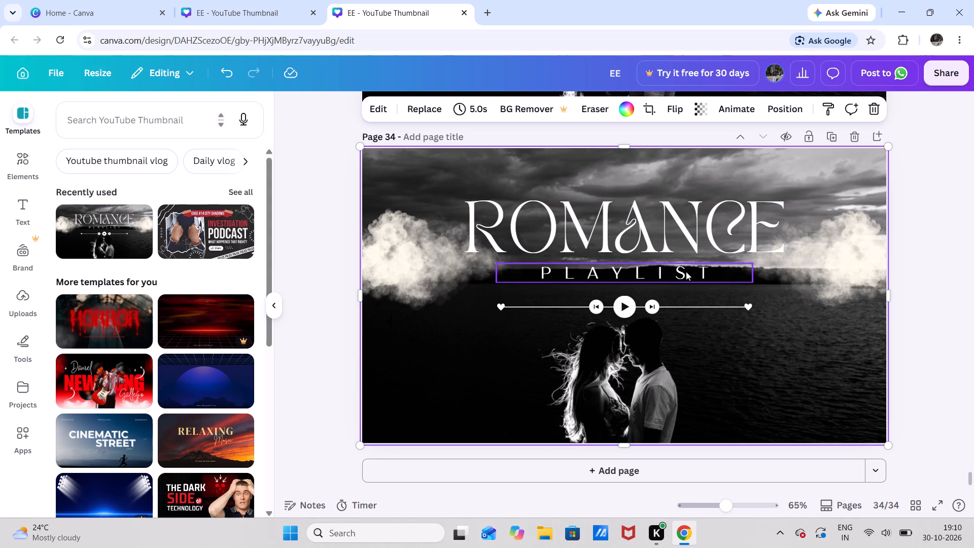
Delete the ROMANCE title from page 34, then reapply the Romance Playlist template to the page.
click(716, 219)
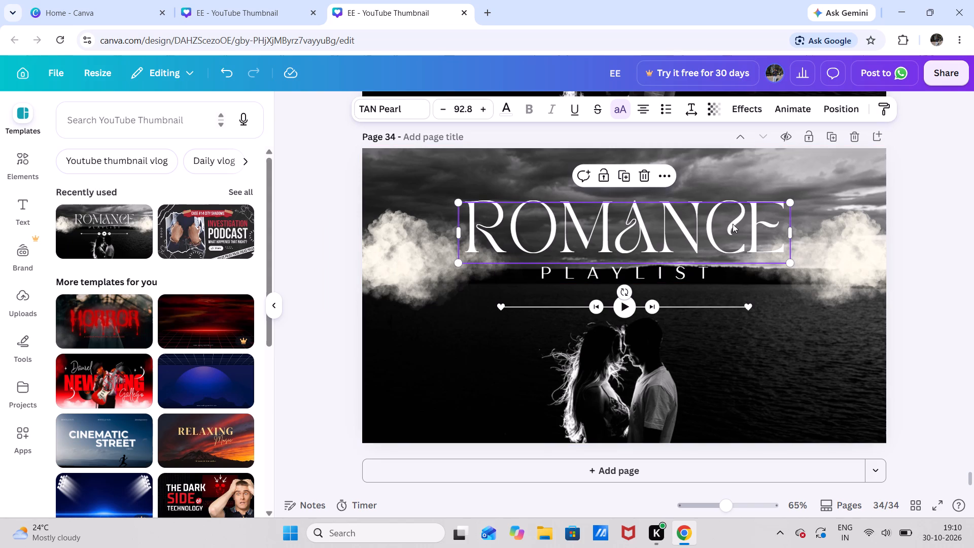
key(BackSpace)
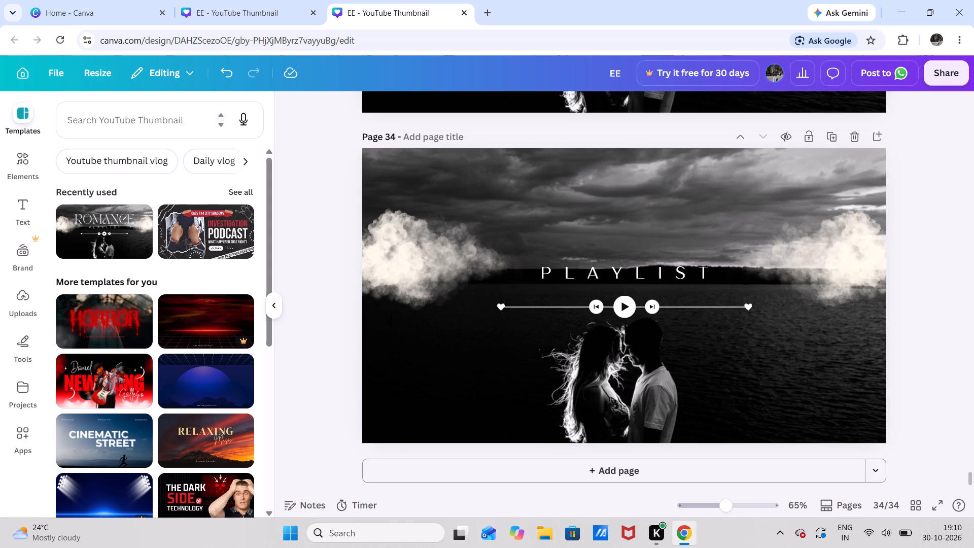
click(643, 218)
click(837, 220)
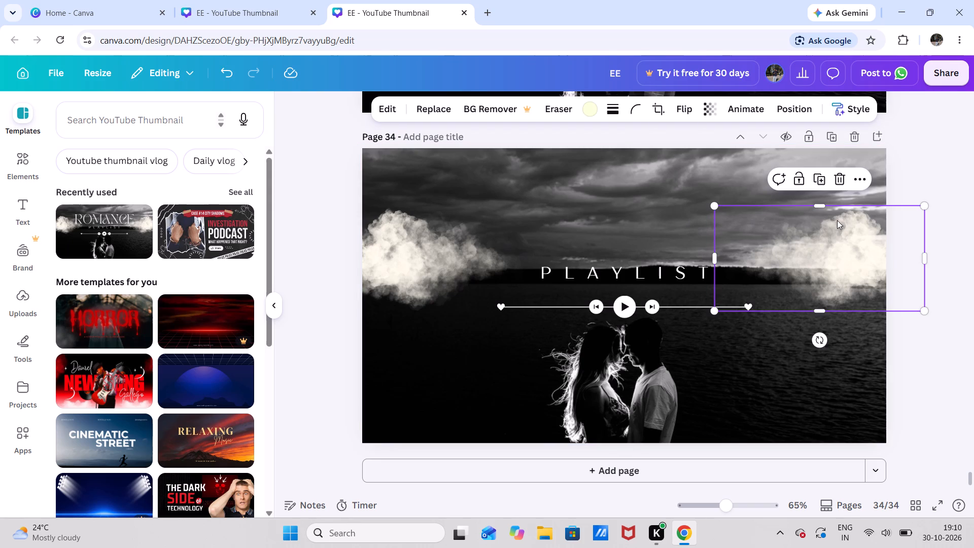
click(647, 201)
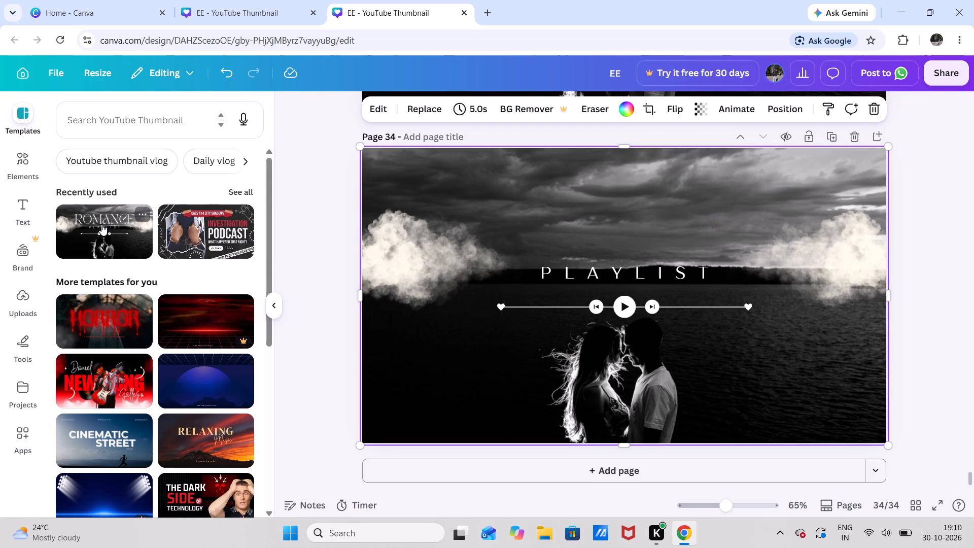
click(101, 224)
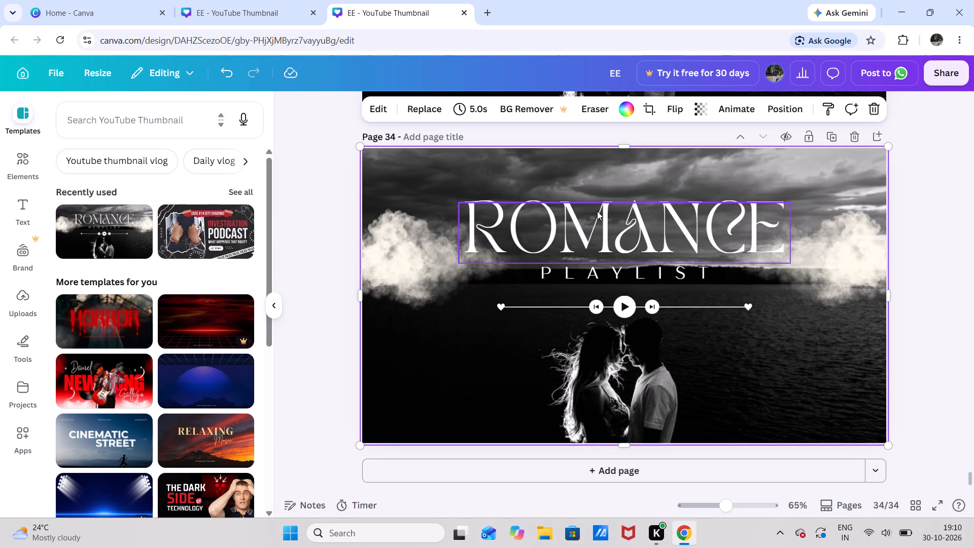
Add a yellow sticky note at the centre of page 34 and remove the author name from it.
click(597, 211)
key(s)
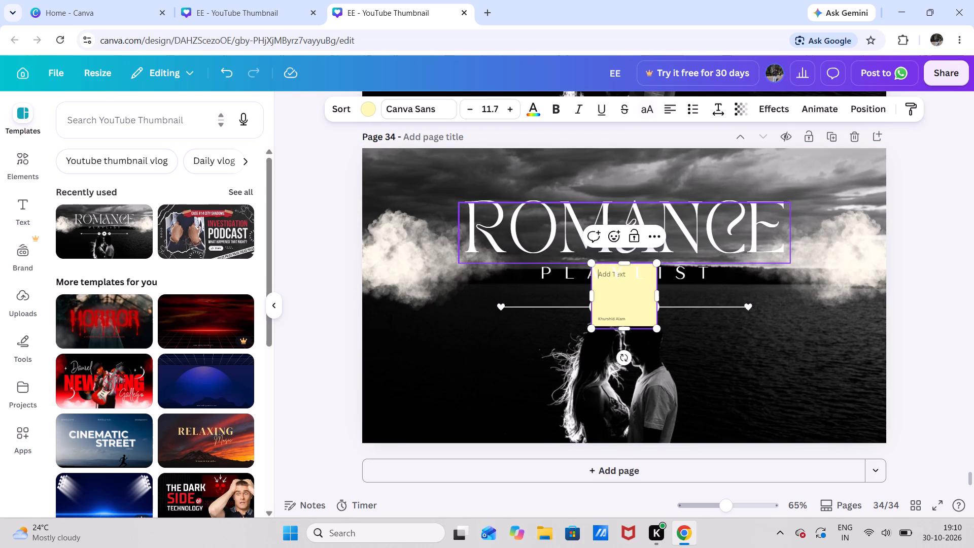
click(657, 236)
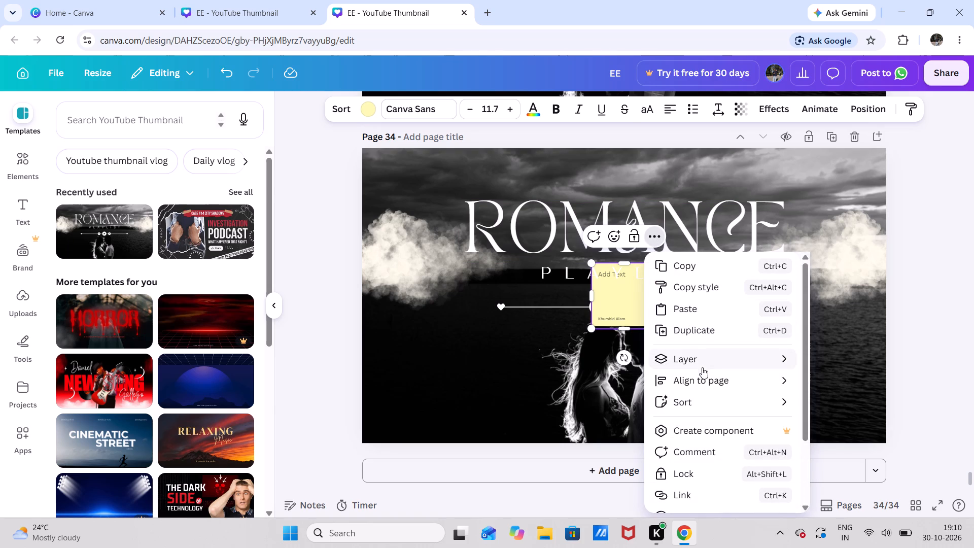
scroll(703, 421, down, 6)
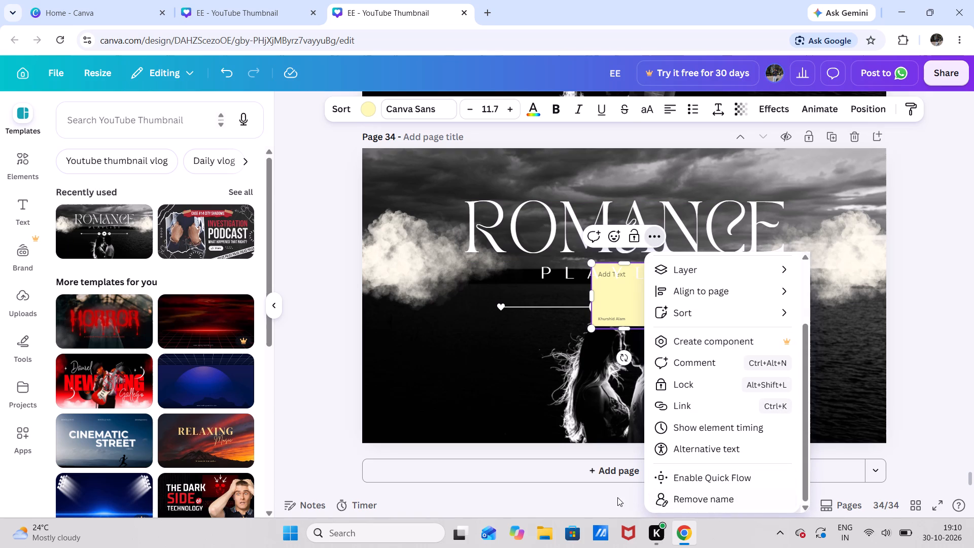
click(617, 497)
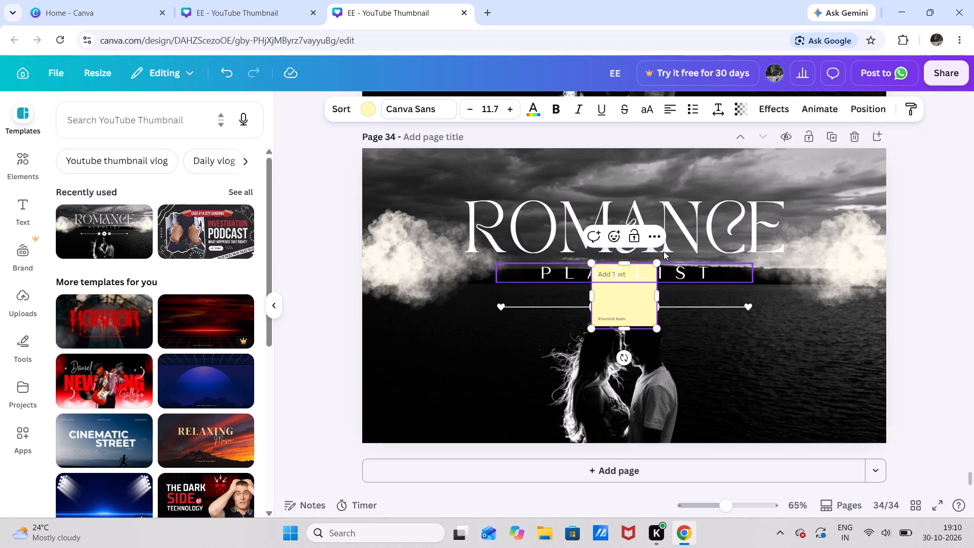
click(652, 237)
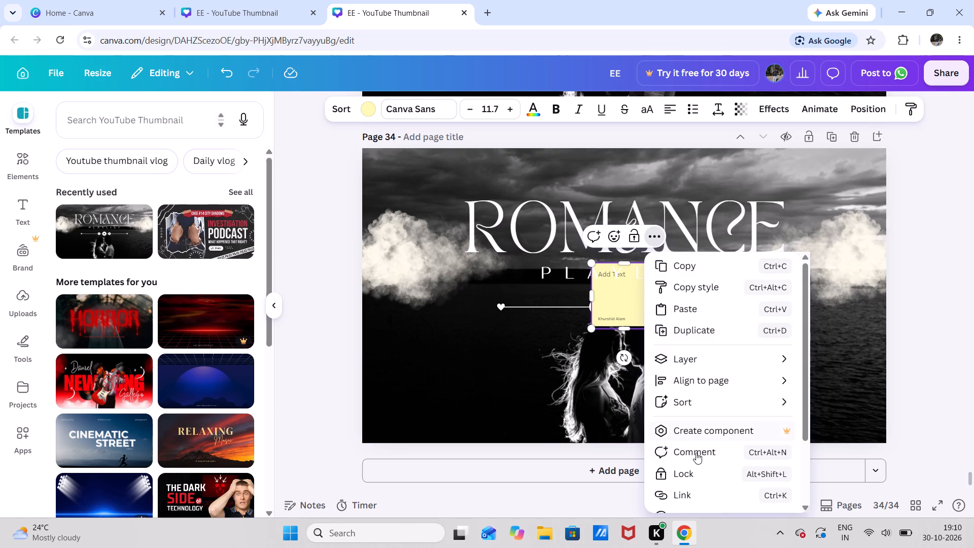
scroll(700, 455, down, 6)
click(699, 495)
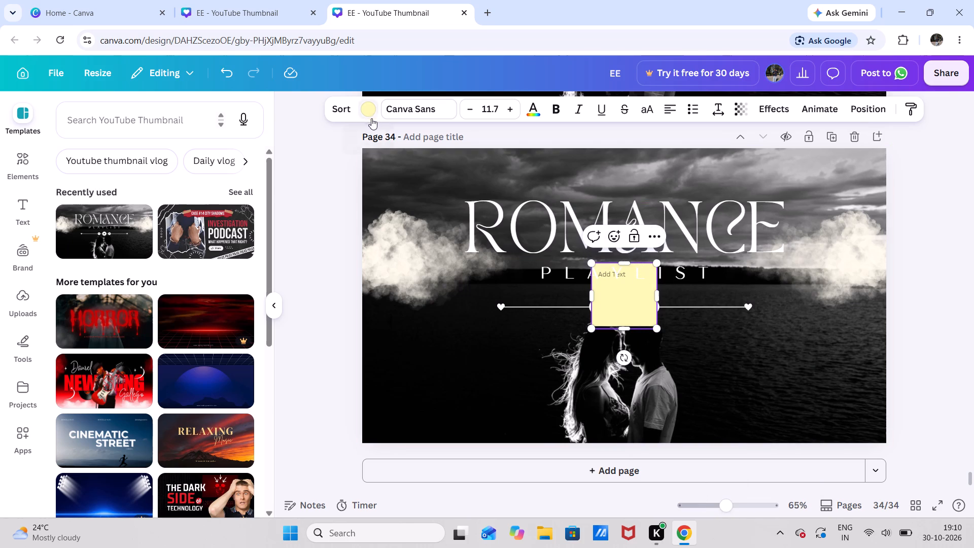
Add page 35 and apply the recently used Romance Playlist template to it.
click(698, 472)
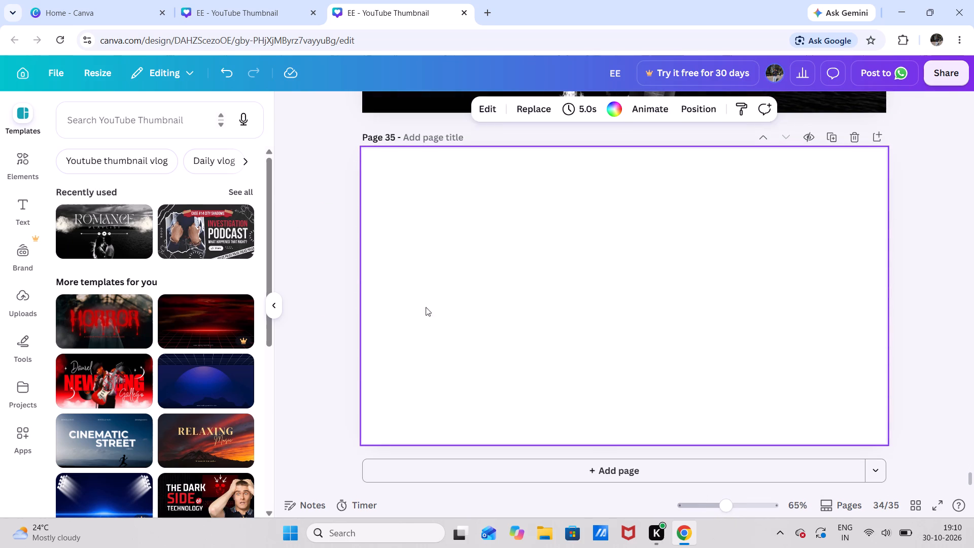
click(91, 222)
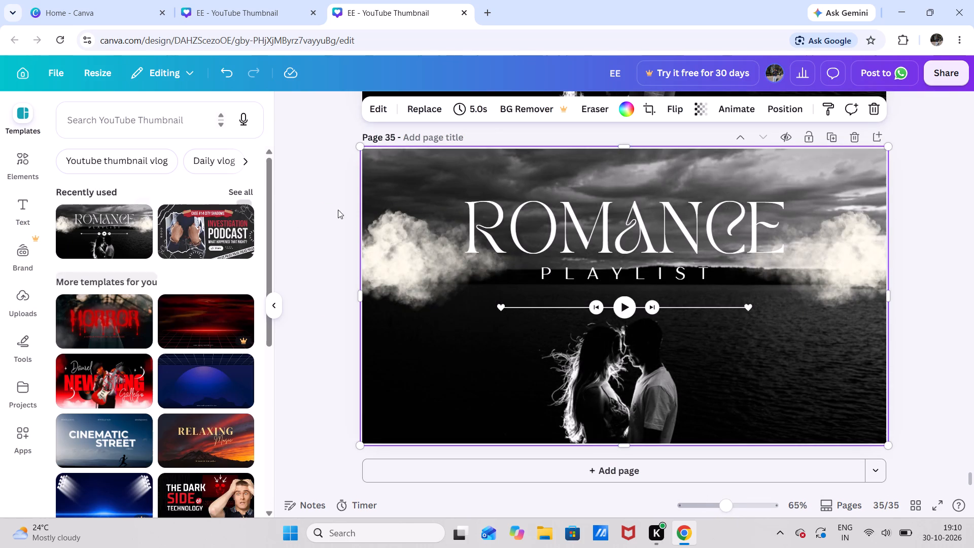
Replace the ROMANCE title text on page 35 with SNEHARIS.
click(505, 222)
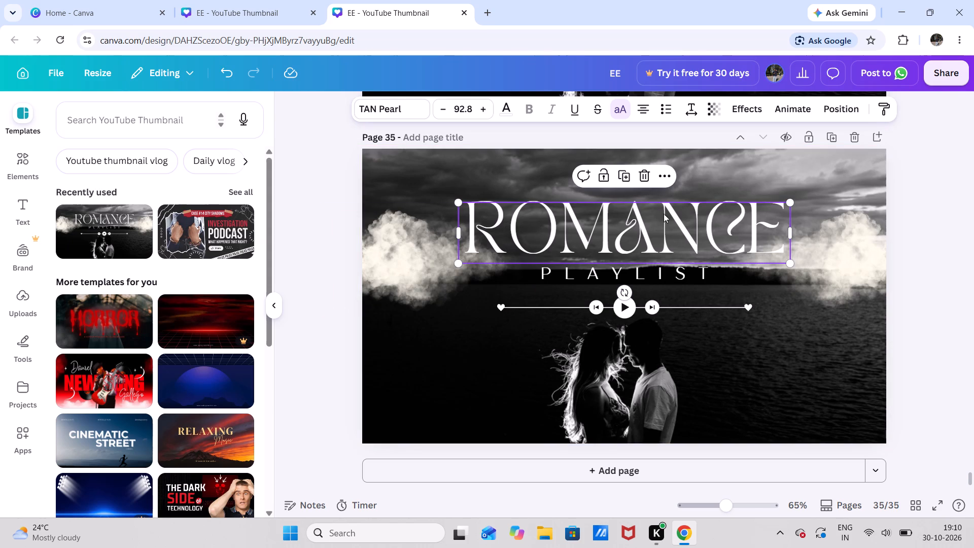
click(701, 217)
click(701, 217)
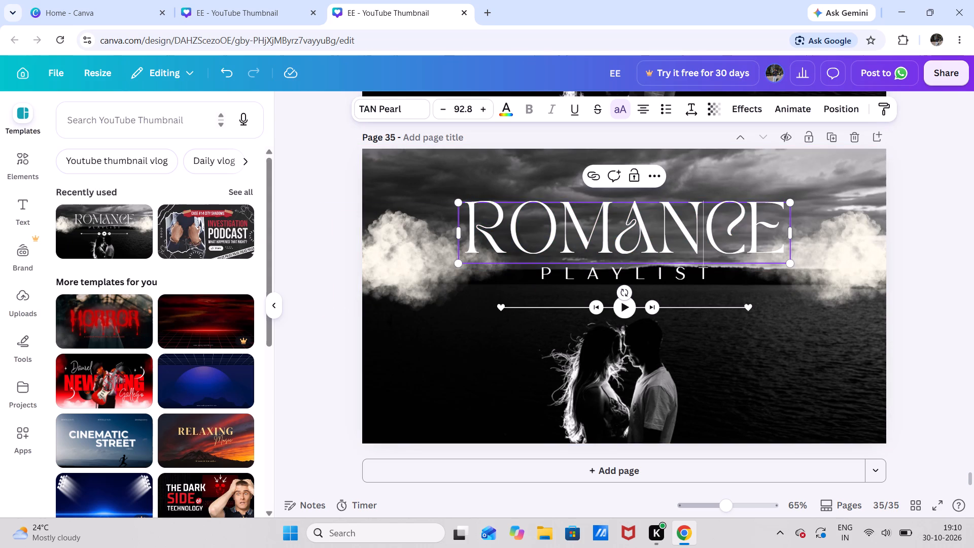
key(BackSpace)
key(BackSpace)
key(BackSpace)
key(BackSpace)
key(BackSpace)
key(BackSpace)
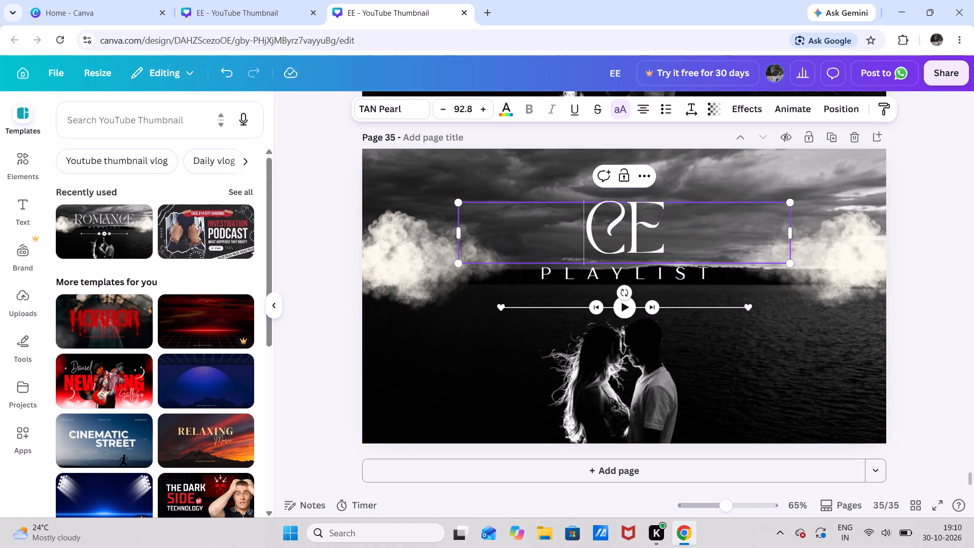
click(690, 231)
key(BackSpace)
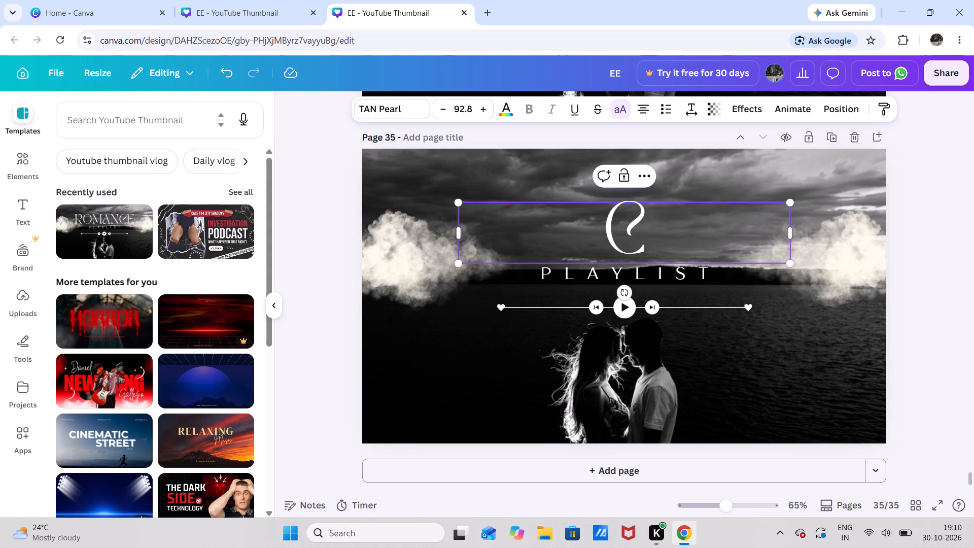
key(BackSpace)
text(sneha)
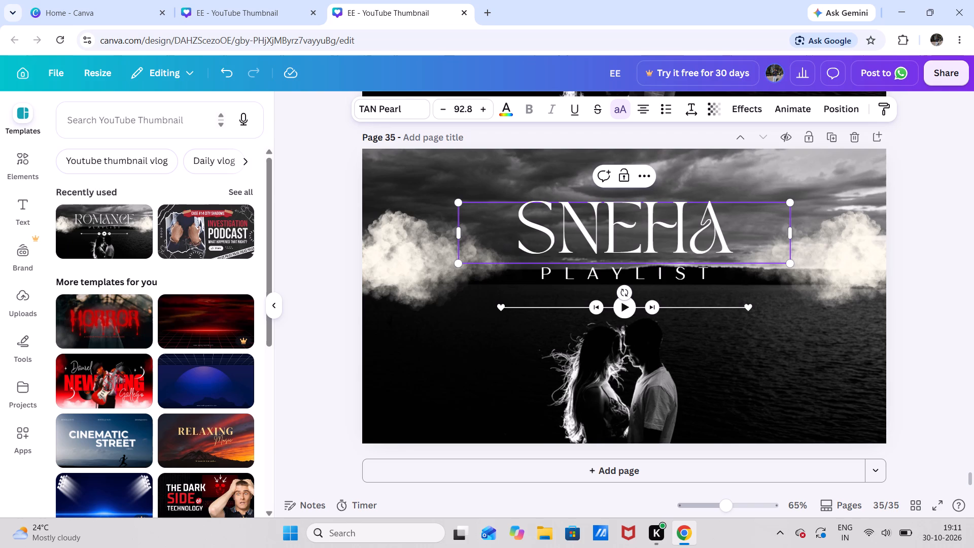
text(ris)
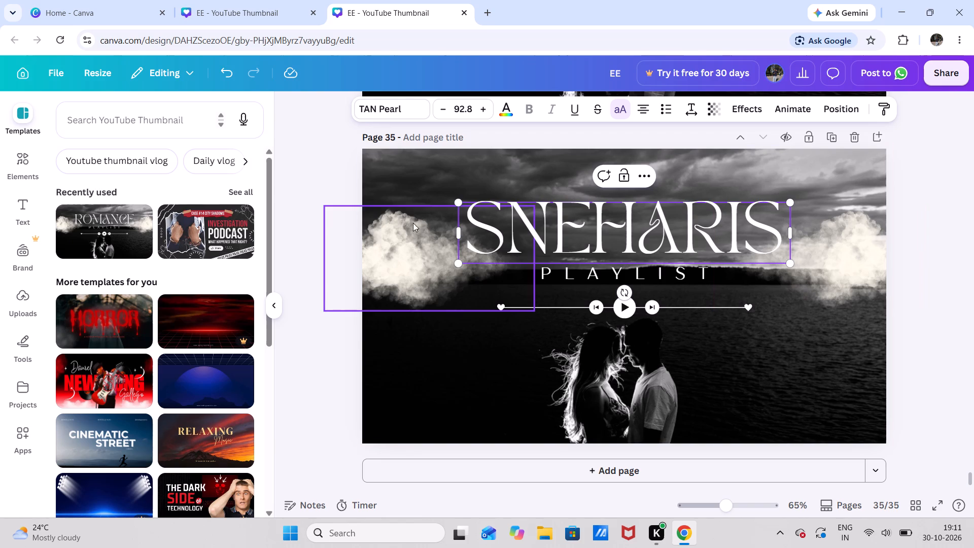
Colour the whole SNEHARIS title light yellow and apply the white-to-yellow colour change across all pages.
click(504, 110)
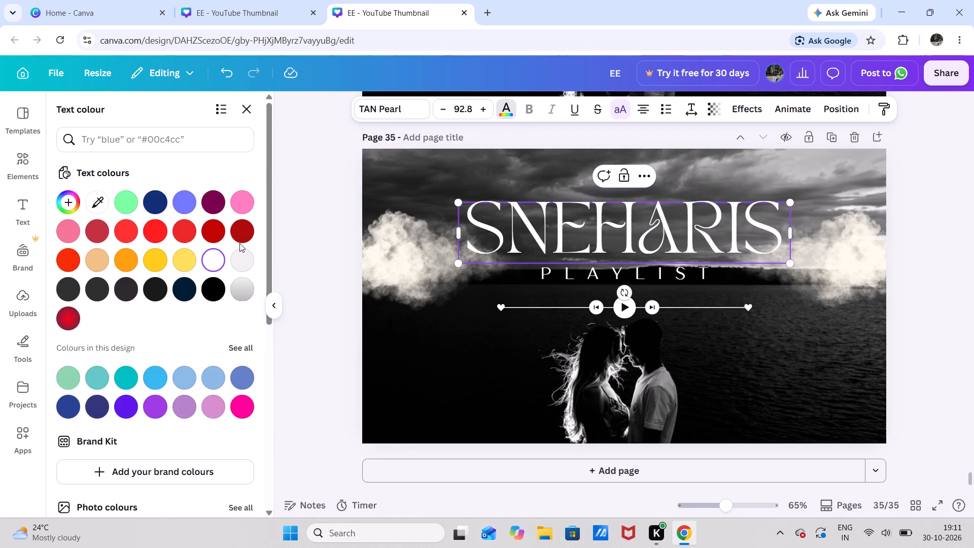
click(177, 255)
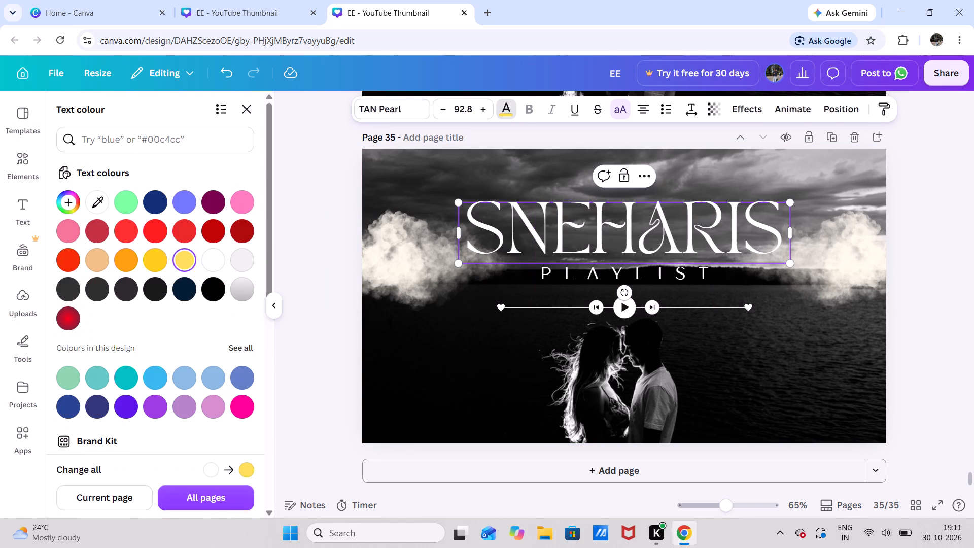
click(506, 228)
click(584, 239)
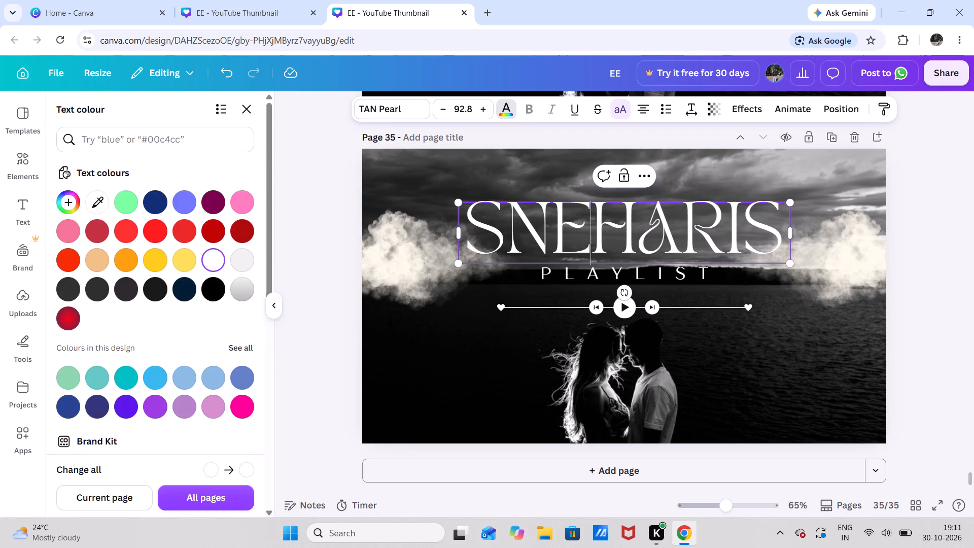
key(ctrl+a)
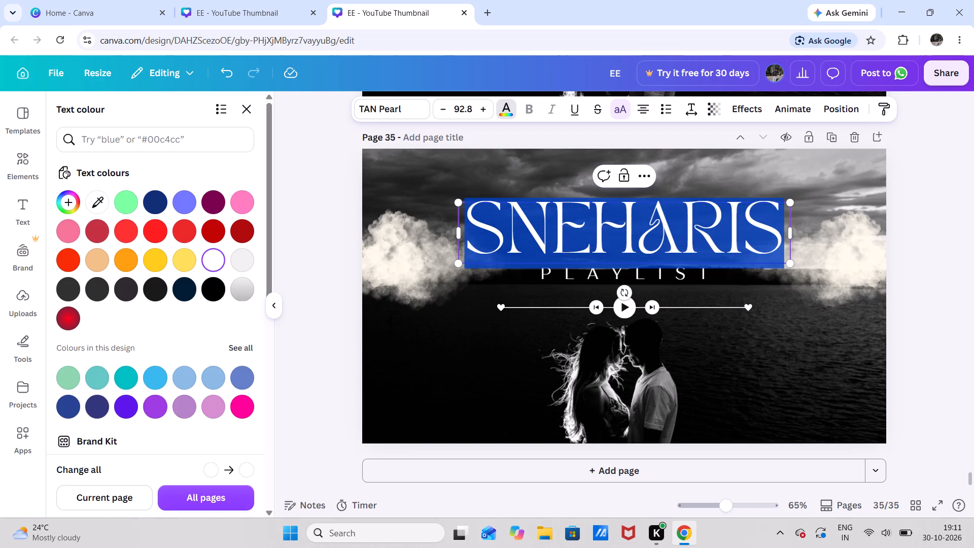
click(187, 259)
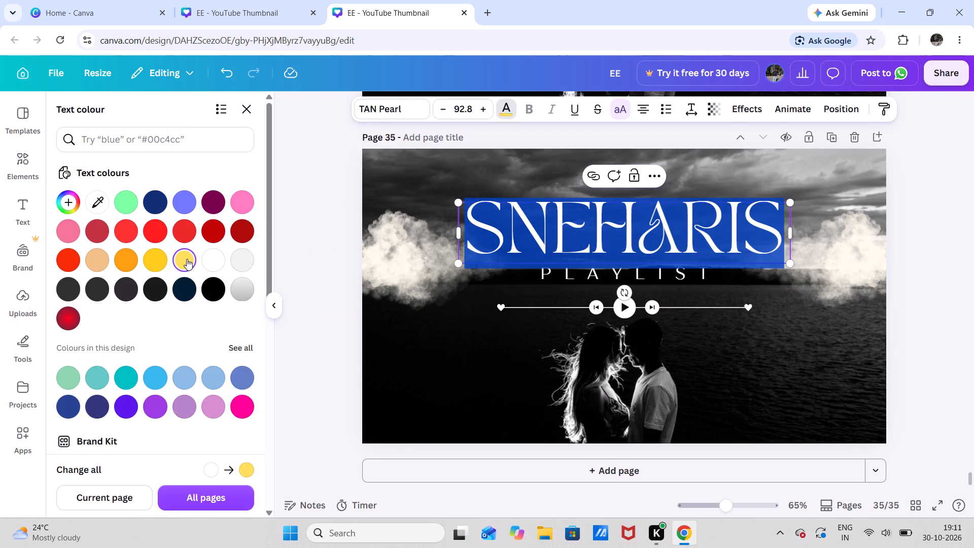
click(228, 508)
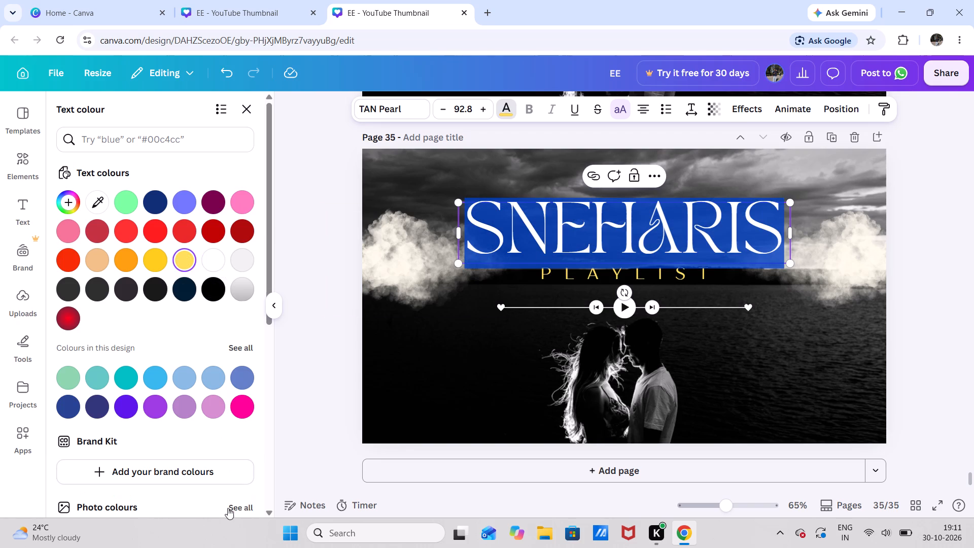
click(511, 233)
click(484, 349)
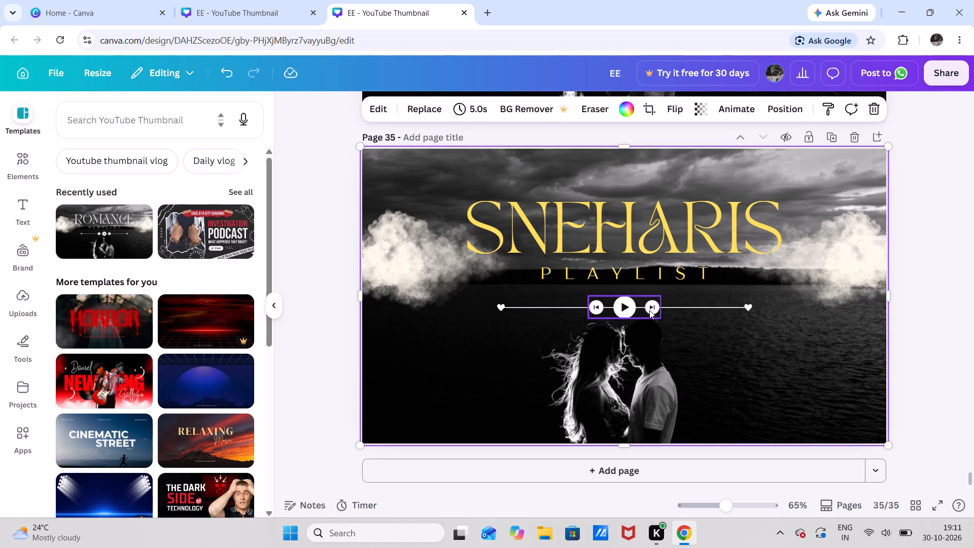
Move the SNEHARIS title up near the top edge of page 35 and bring the PLAYLIST subtitle up close beneath it.
click(686, 310)
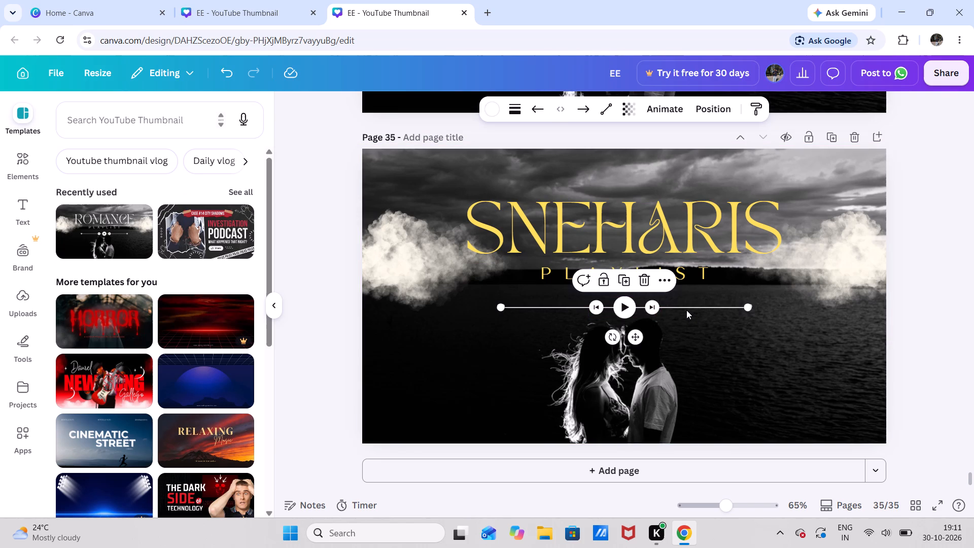
click(720, 362)
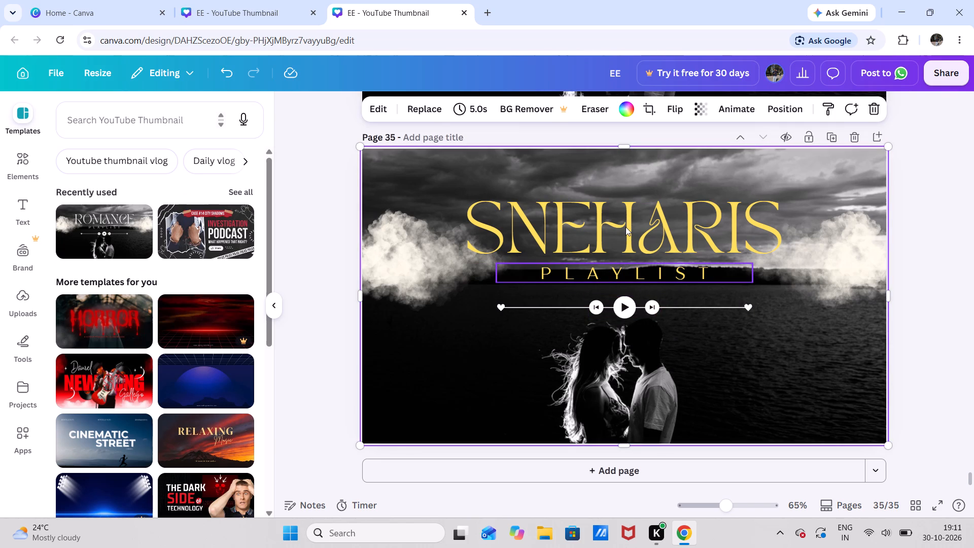
drag(625, 227, 615, 194)
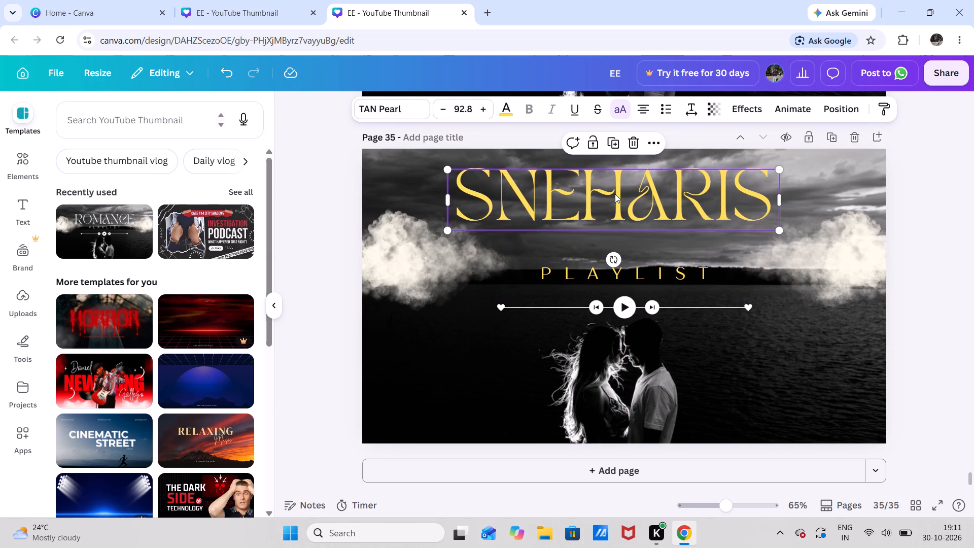
drag(633, 271, 630, 264)
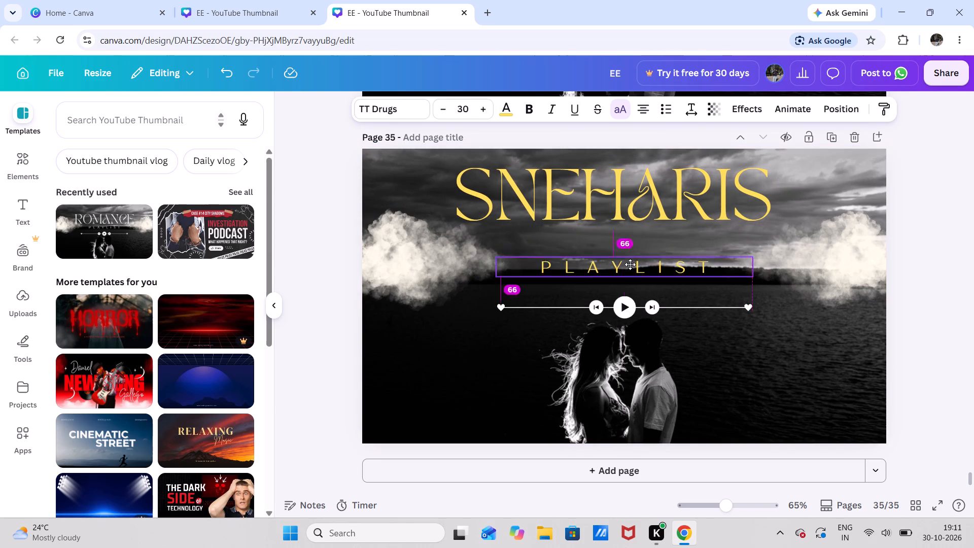
drag(630, 264, 626, 246)
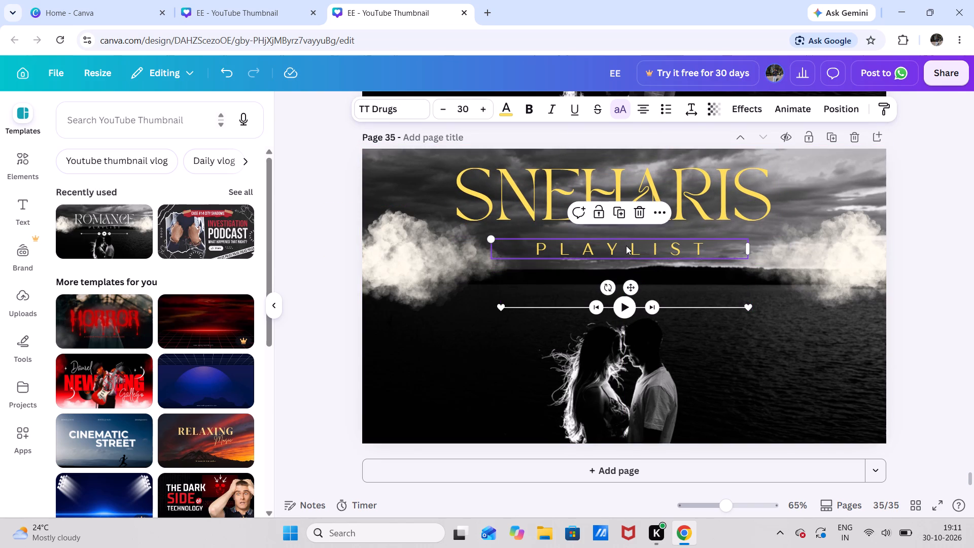
Replace the PLAYLIST subtitle text on page 35 with LOVE.
click(711, 240)
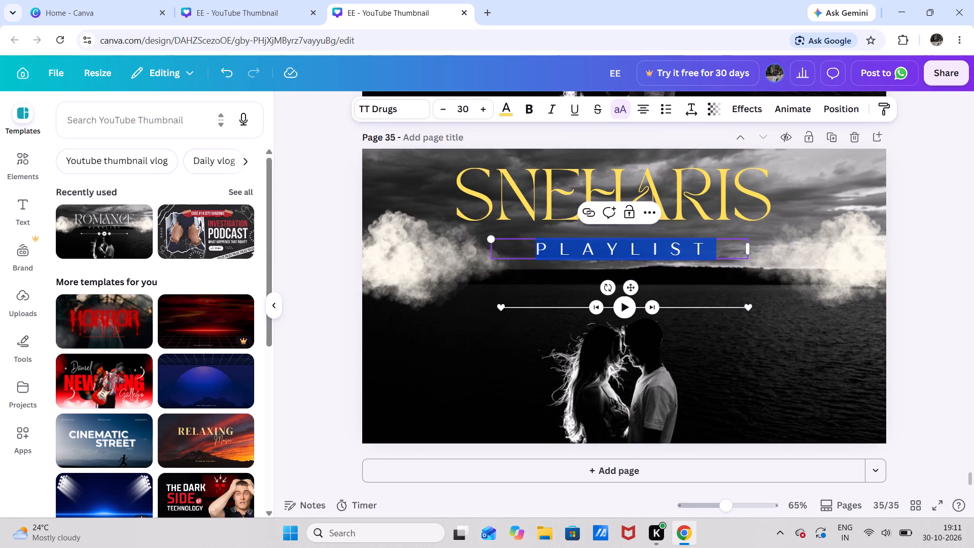
key(BackSpace)
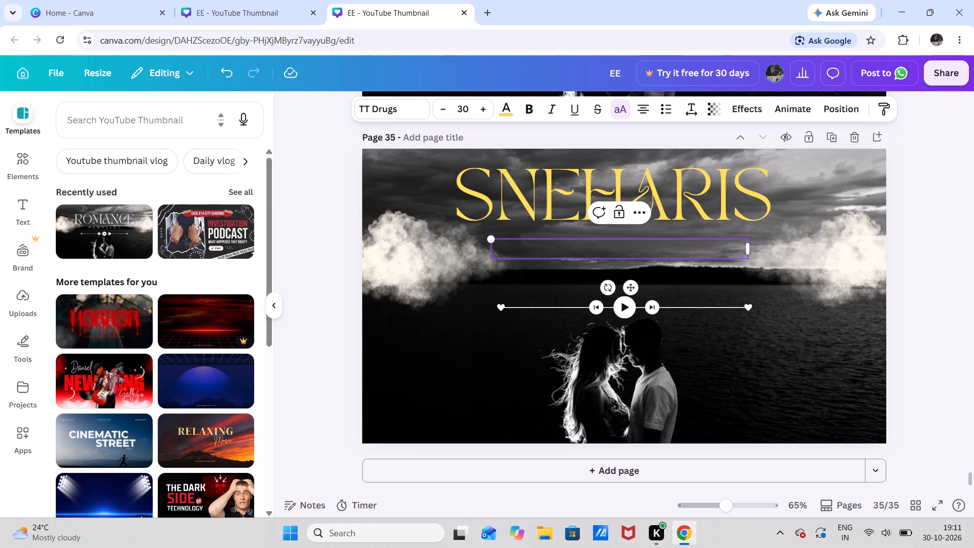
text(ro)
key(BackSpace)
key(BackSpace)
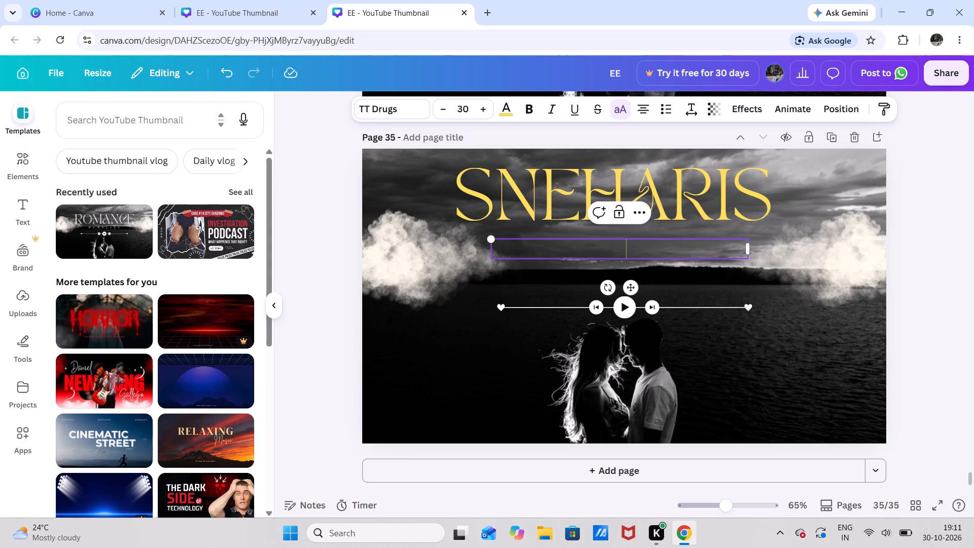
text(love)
click(727, 290)
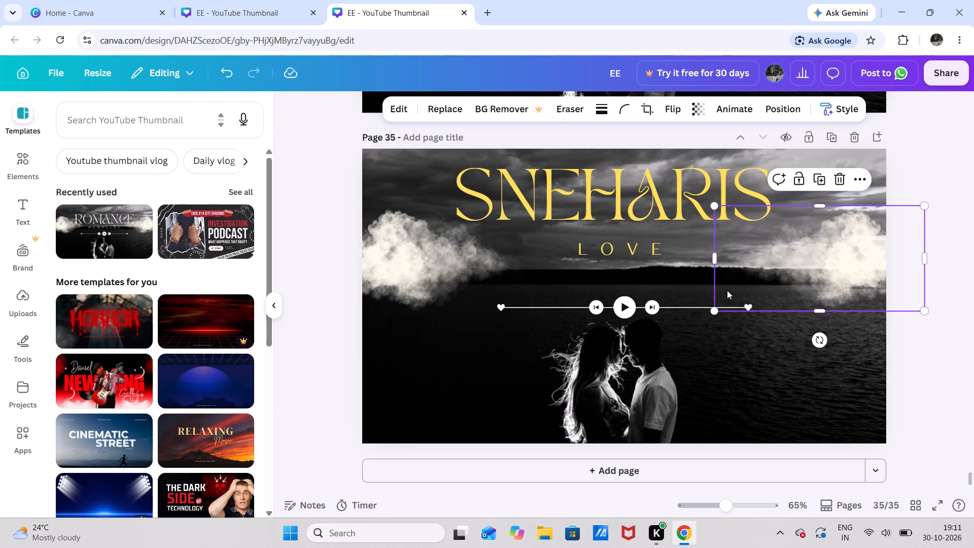
click(627, 239)
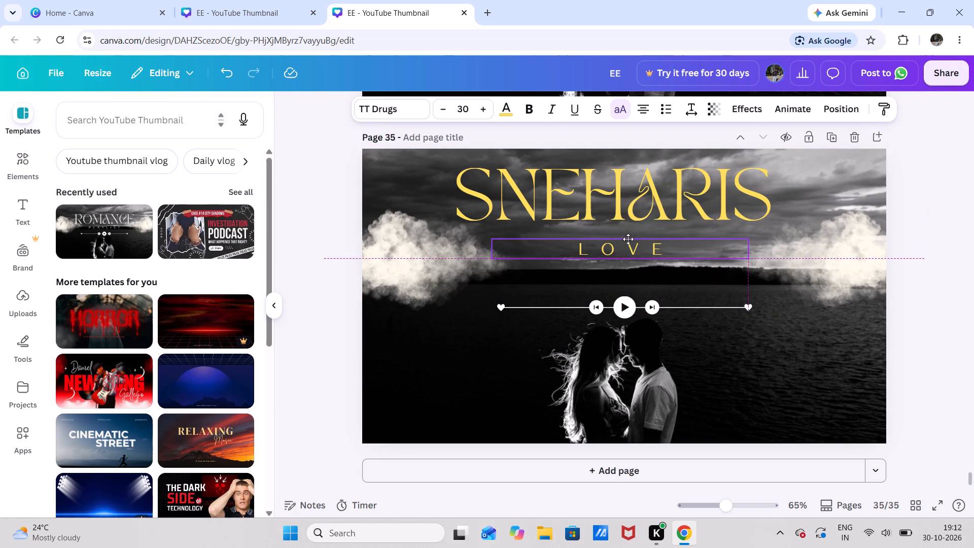
Move the playback controls and their horizontal line up on page 35 so they align just below the LOVE subtitle.
drag(632, 311, 632, 305)
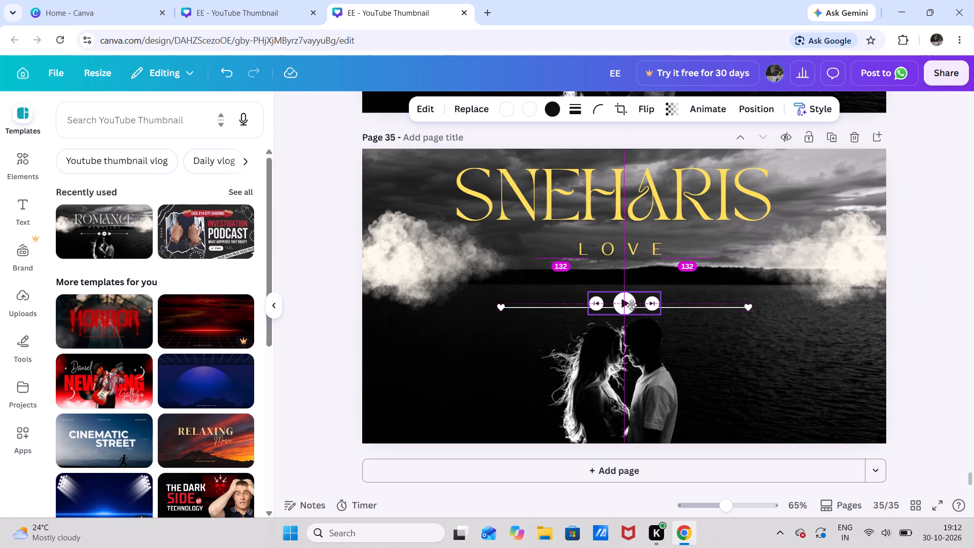
drag(632, 305, 629, 290)
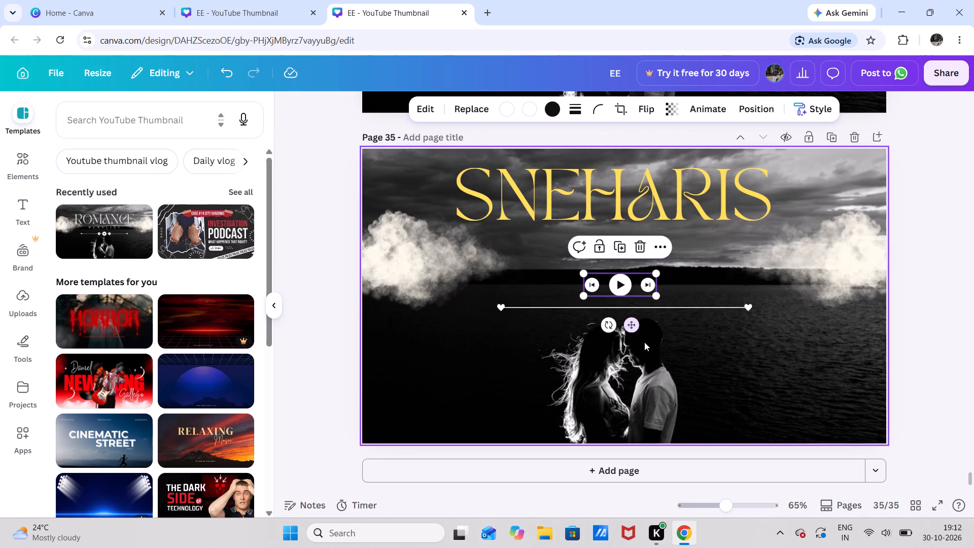
drag(643, 309, 642, 296)
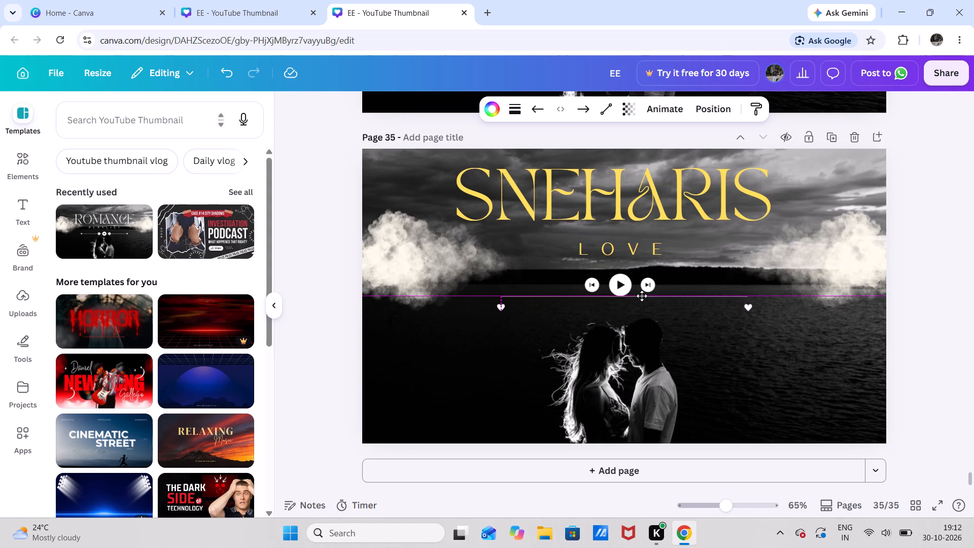
drag(642, 296, 641, 289)
click(735, 331)
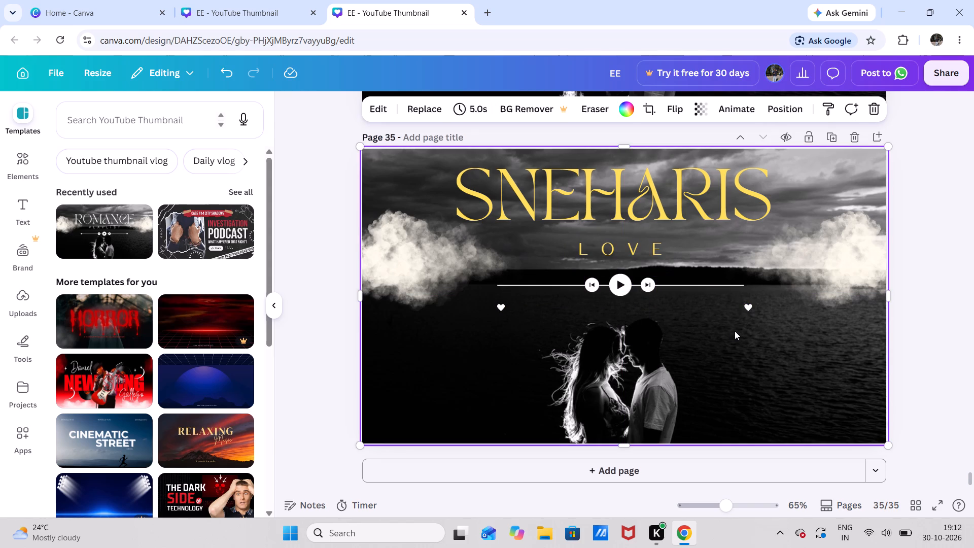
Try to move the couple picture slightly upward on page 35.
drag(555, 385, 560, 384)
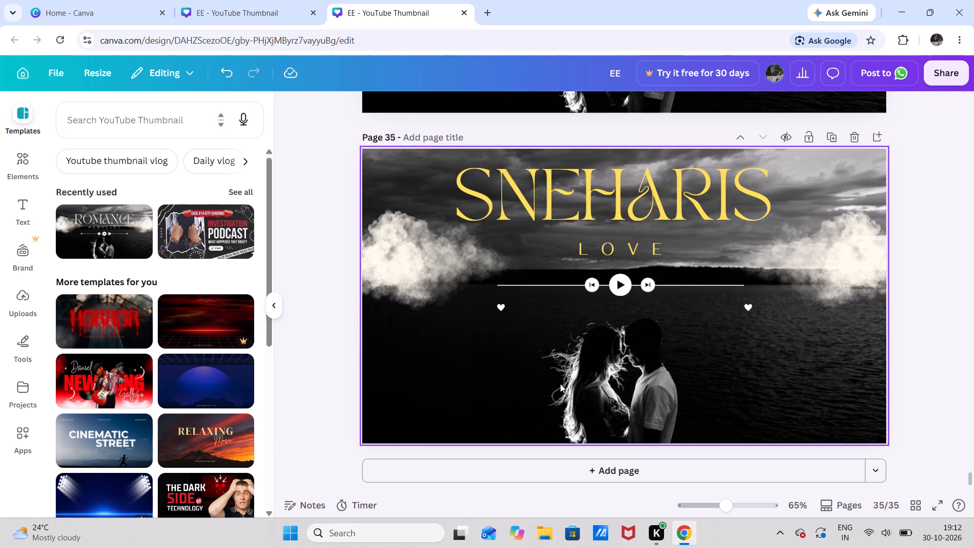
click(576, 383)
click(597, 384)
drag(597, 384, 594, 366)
Add two blank pages directly after page 35.
click(662, 471)
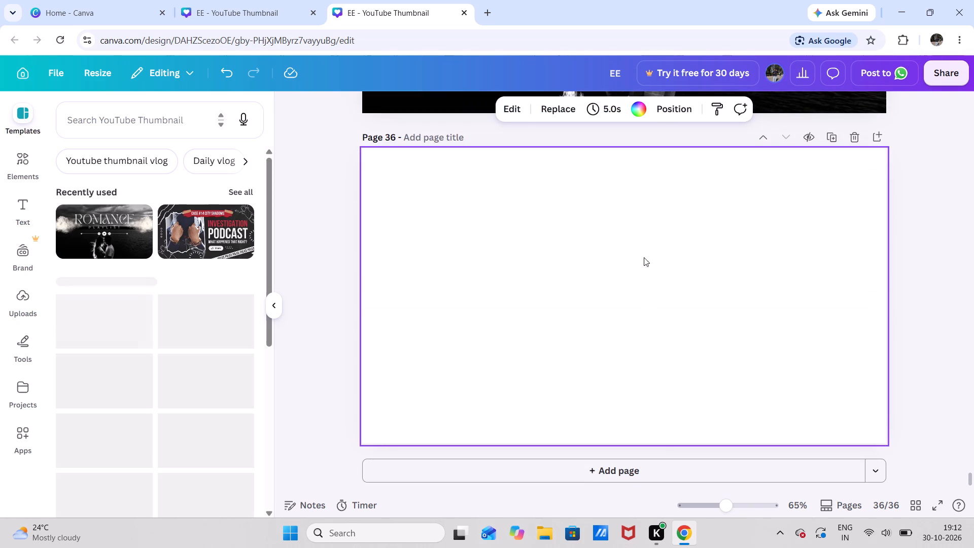
scroll(639, 241, up, 3)
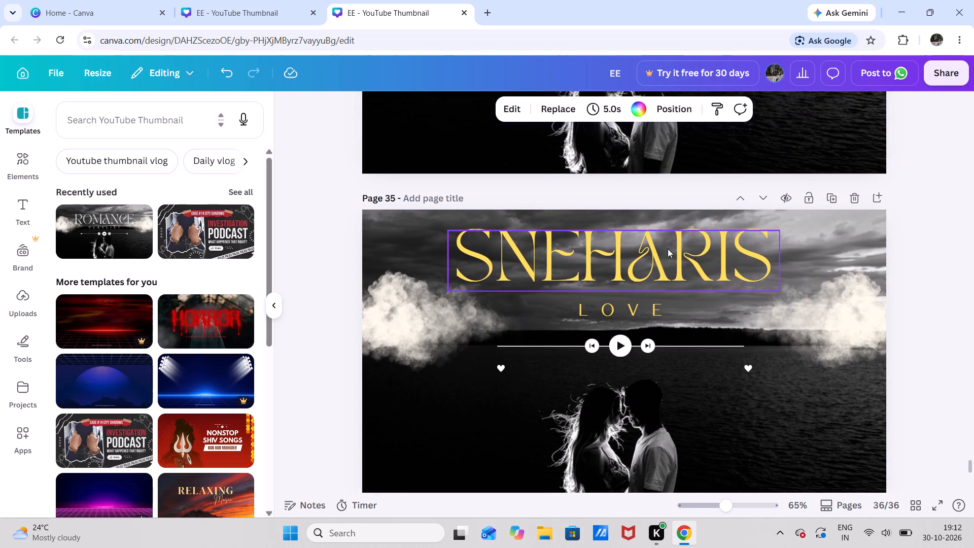
click(816, 387)
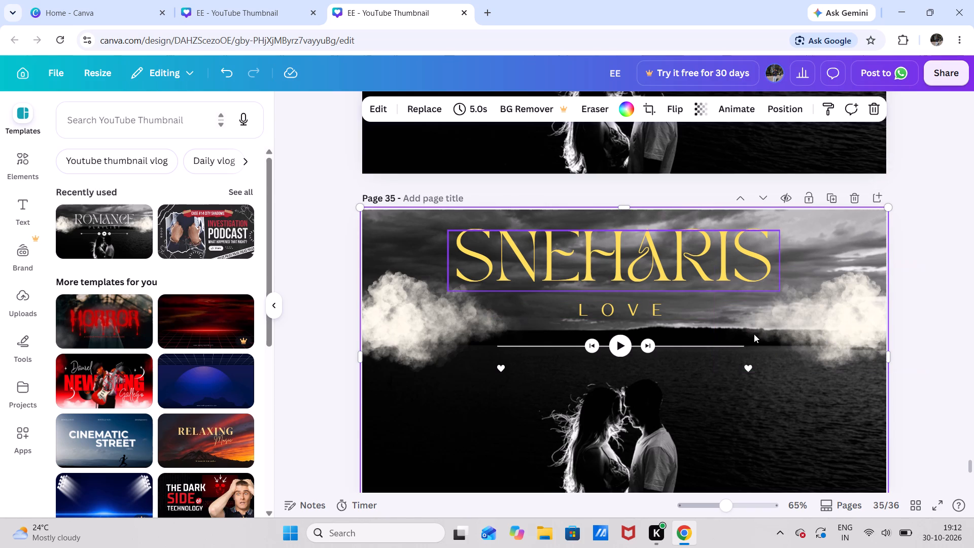
click(758, 378)
scroll(758, 378, down, 1)
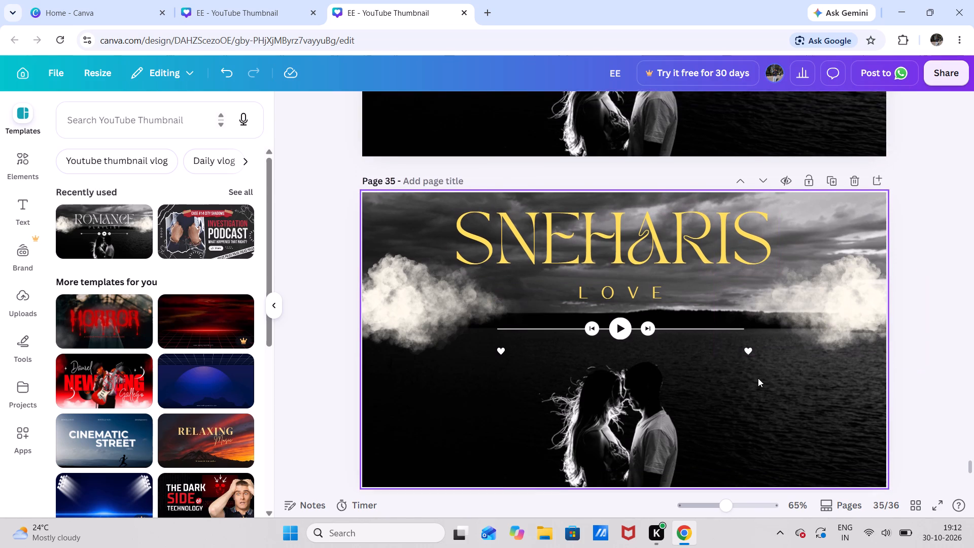
scroll(758, 378, down, 1)
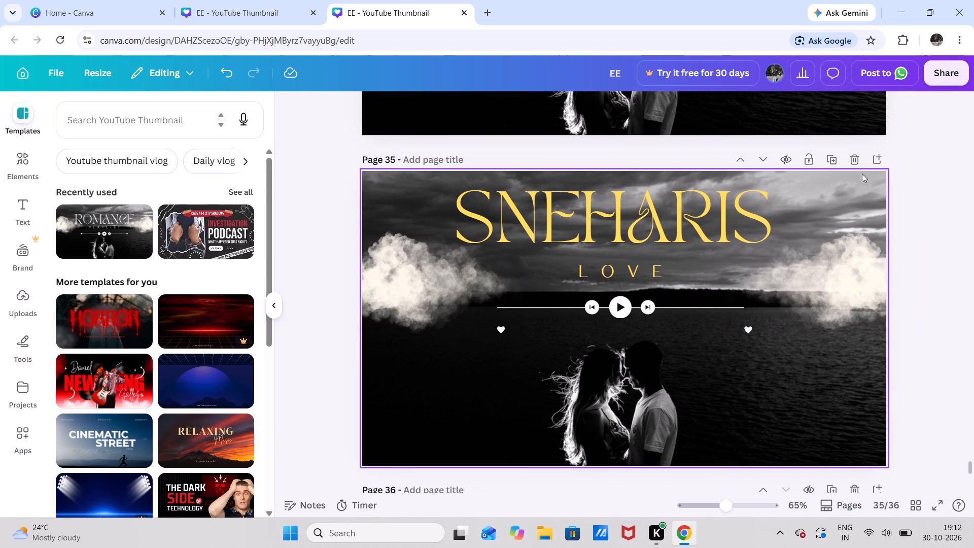
click(872, 162)
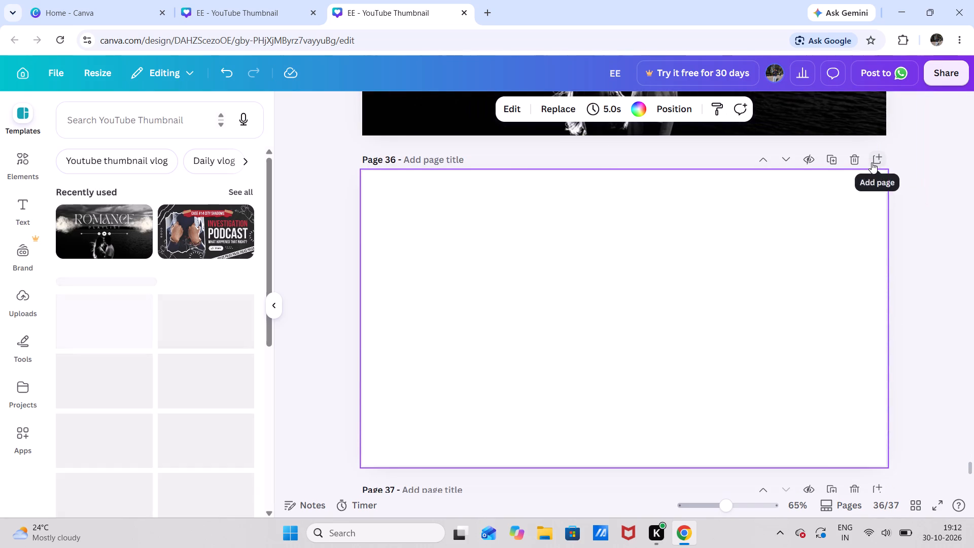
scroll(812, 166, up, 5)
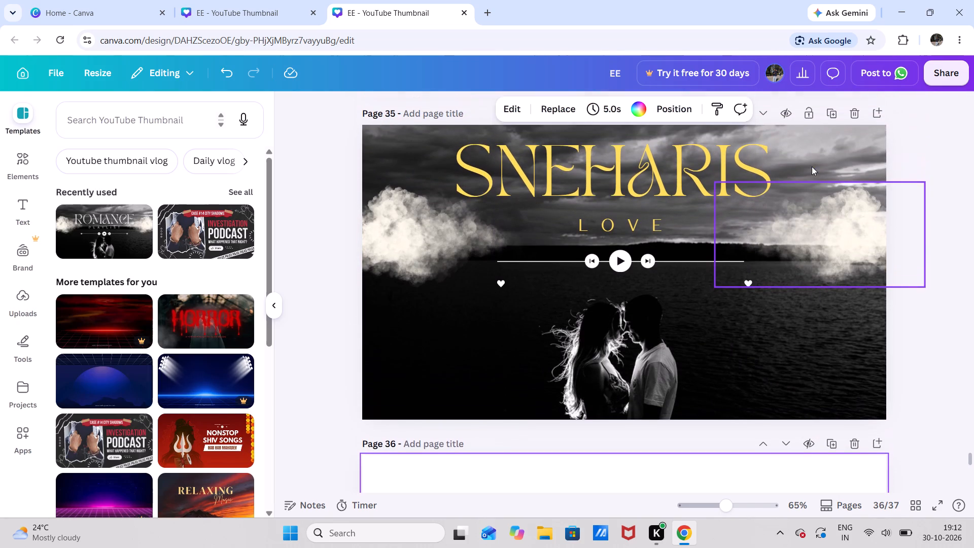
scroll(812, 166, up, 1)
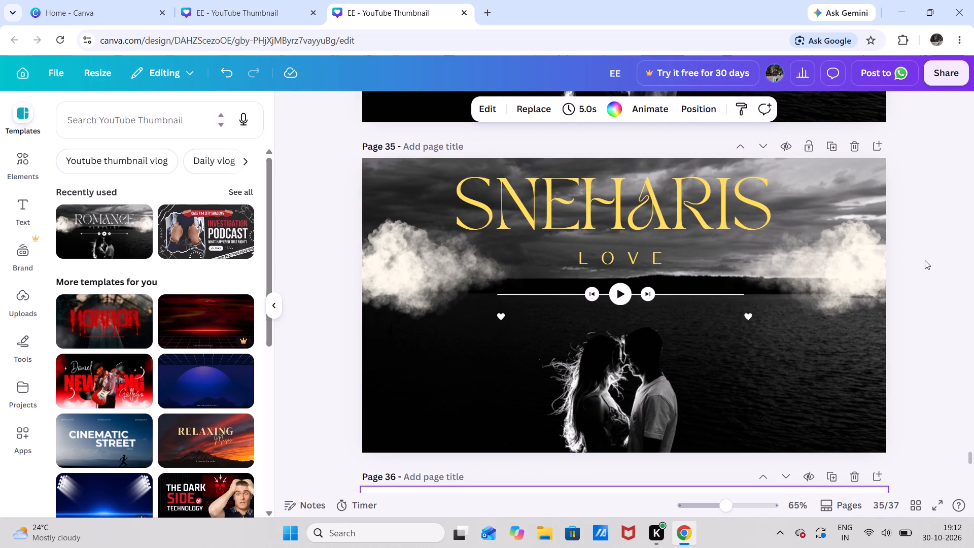
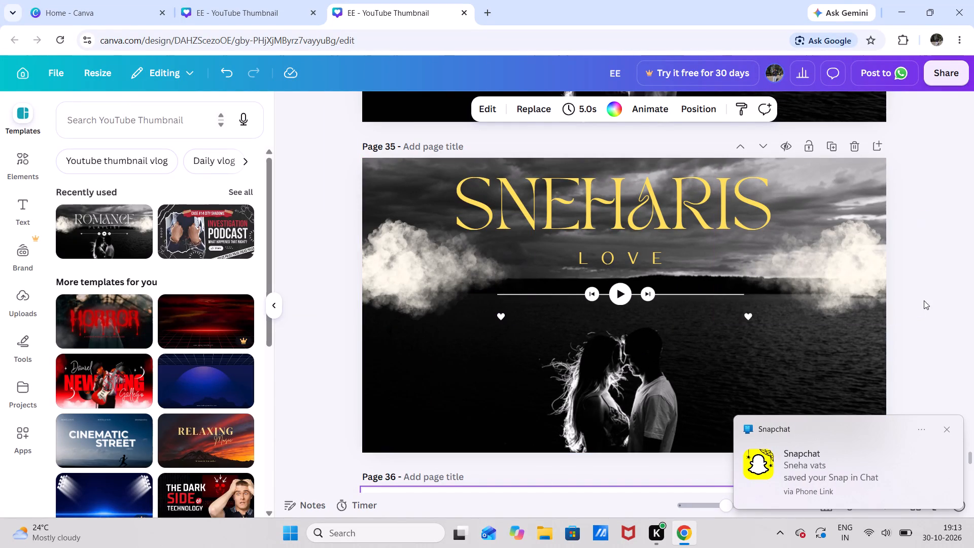
Look over page 35's layout and the two blank pages that follow it.
drag(928, 300, 941, 433)
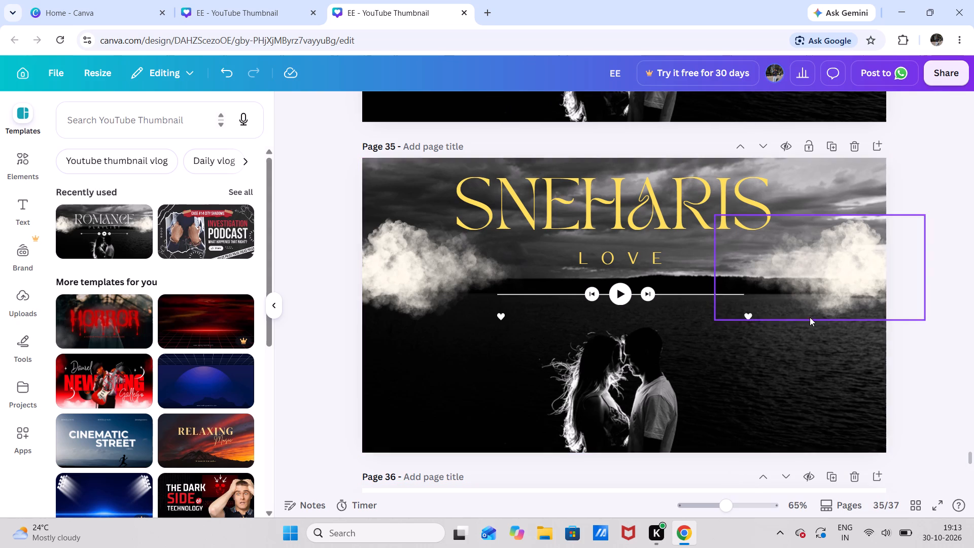
scroll(748, 374, down, 3)
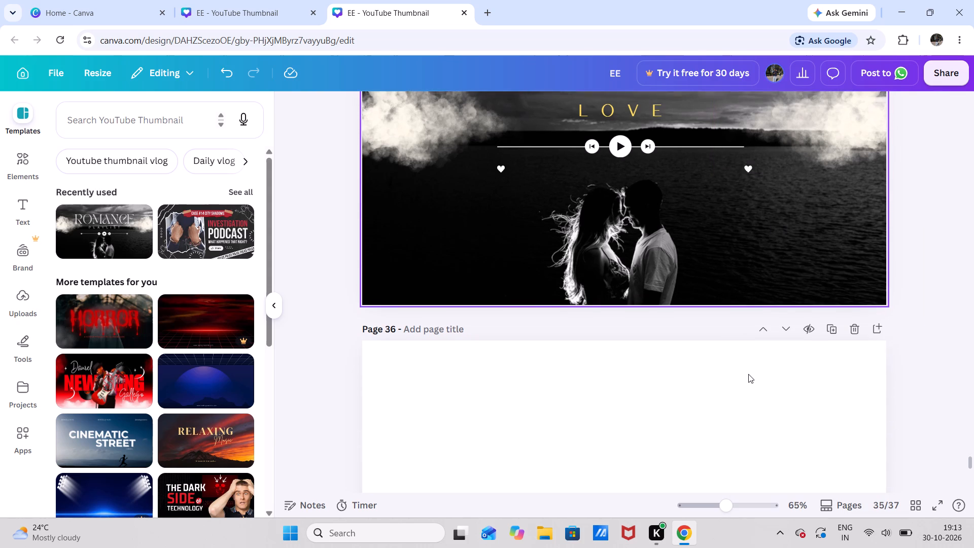
scroll(748, 374, down, 1)
scroll(748, 374, up, 4)
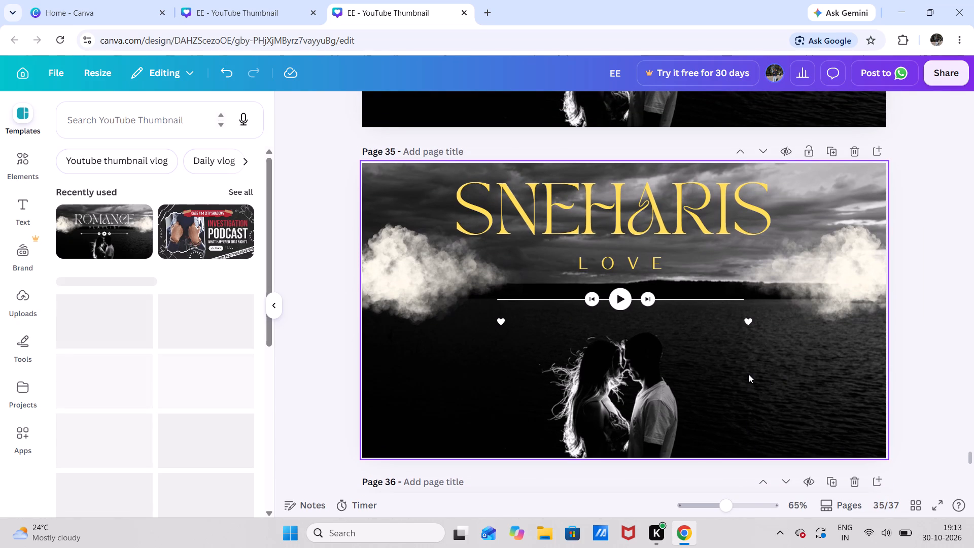
scroll(748, 374, down, 2)
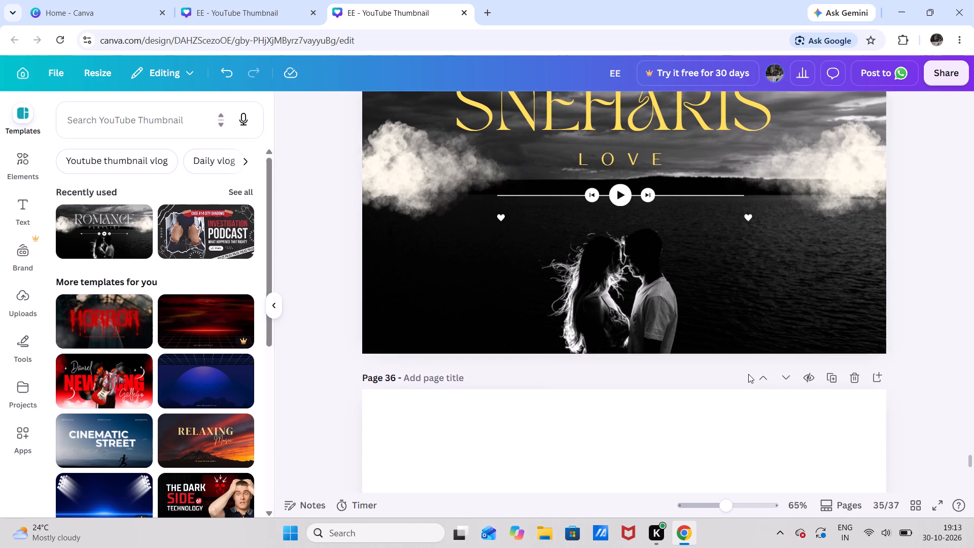
scroll(748, 374, up, 2)
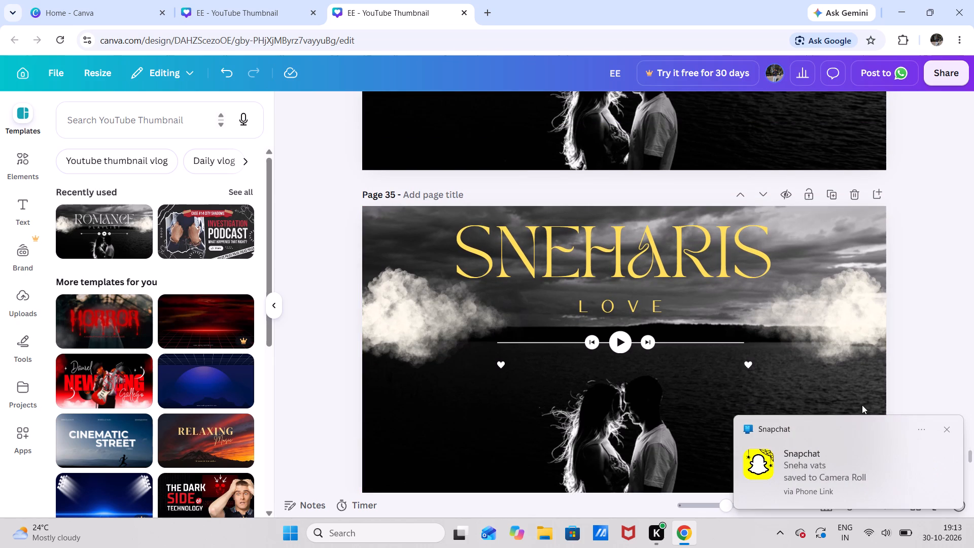
click(948, 432)
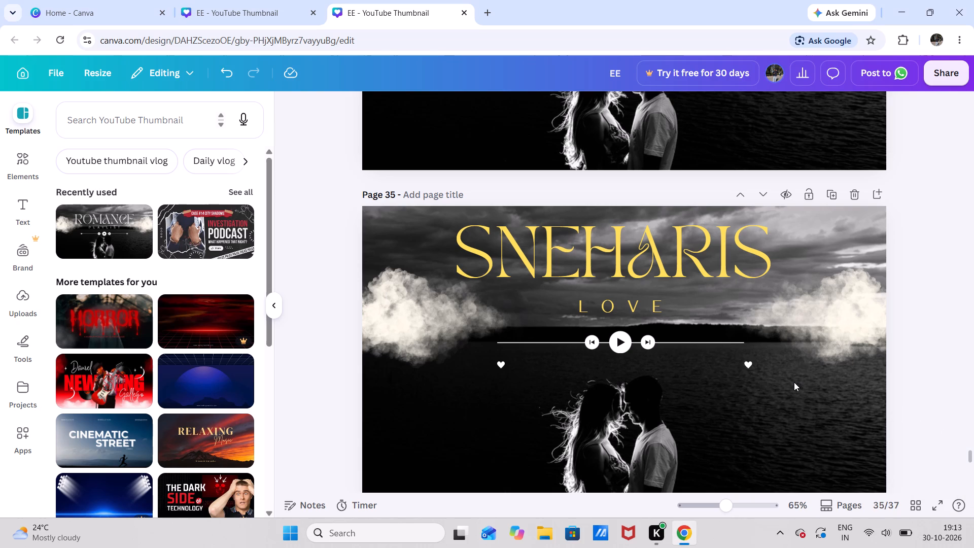
scroll(740, 402, down, 1)
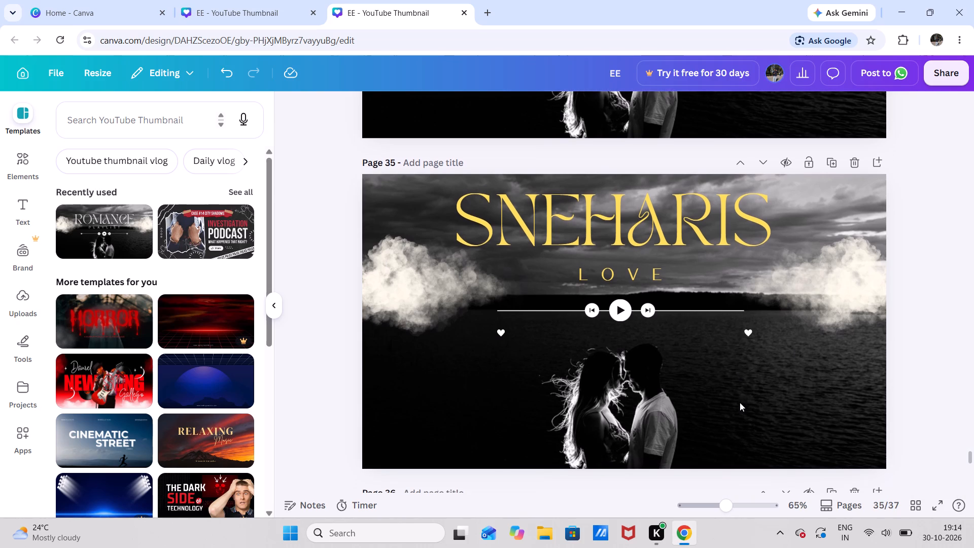
scroll(740, 402, down, 7)
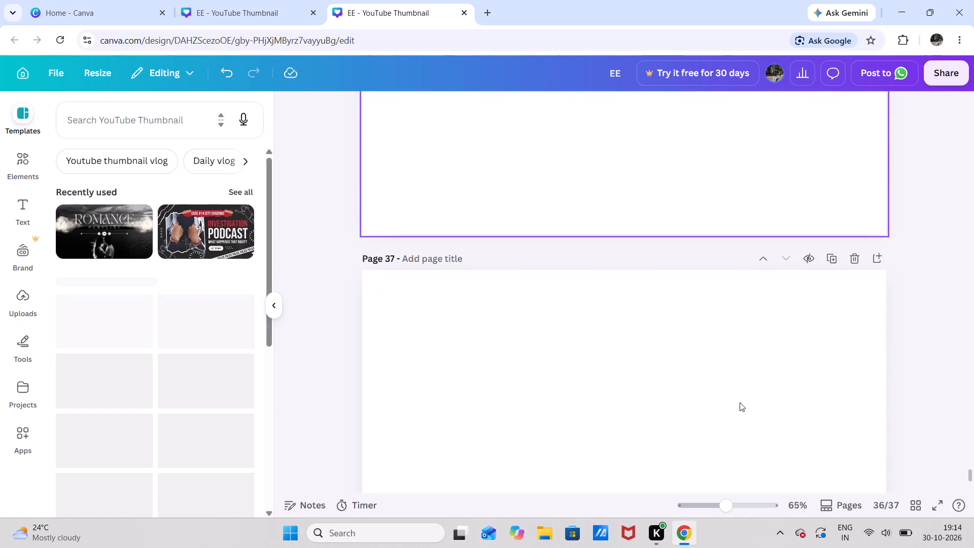
scroll(740, 402, down, 1)
scroll(740, 402, up, 6)
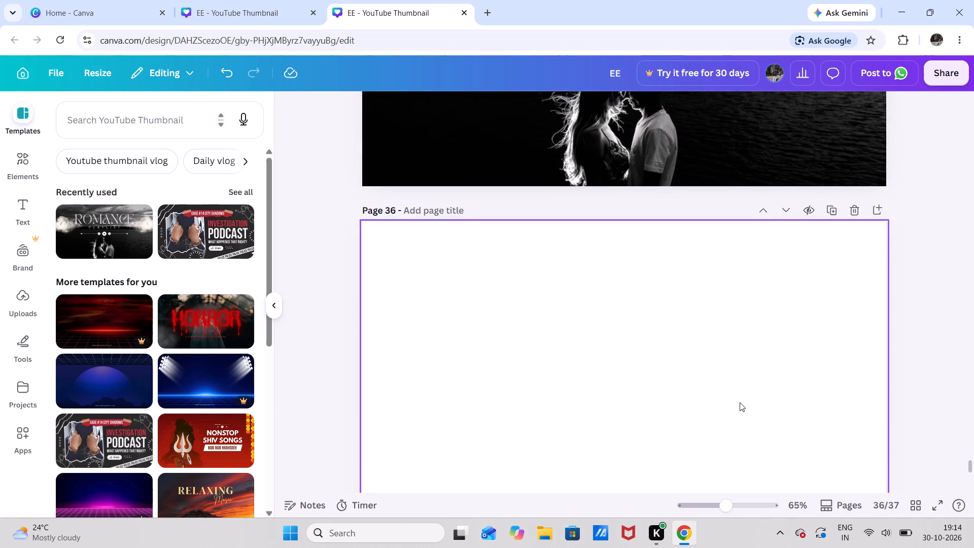
scroll(740, 402, up, 1)
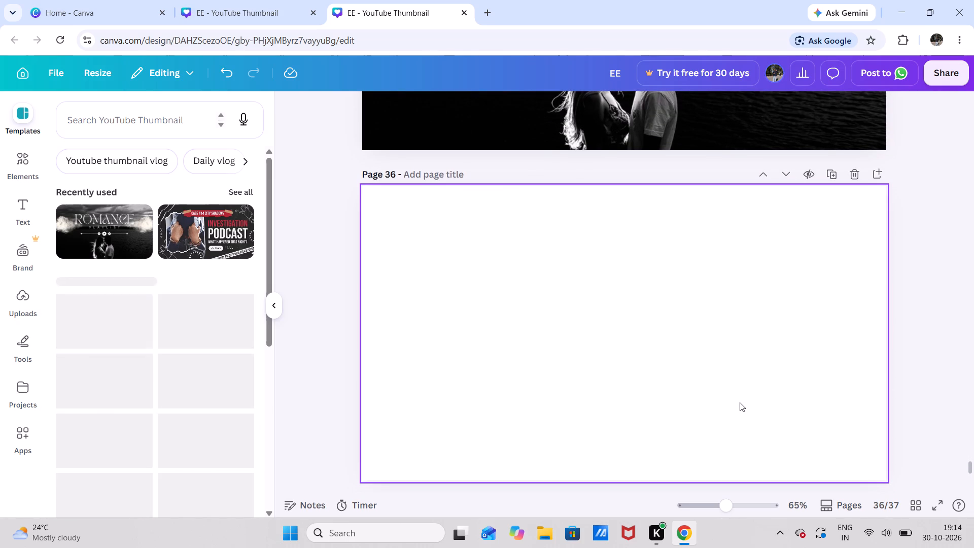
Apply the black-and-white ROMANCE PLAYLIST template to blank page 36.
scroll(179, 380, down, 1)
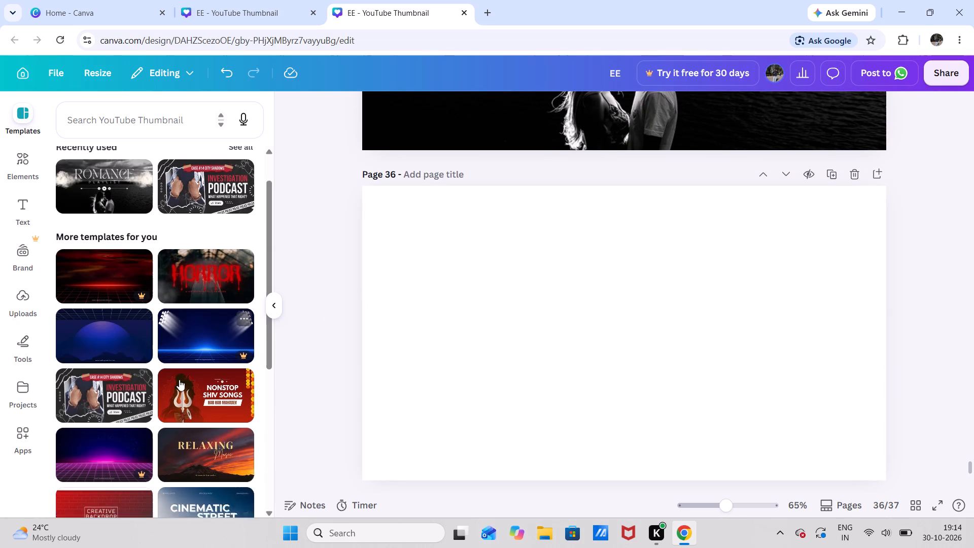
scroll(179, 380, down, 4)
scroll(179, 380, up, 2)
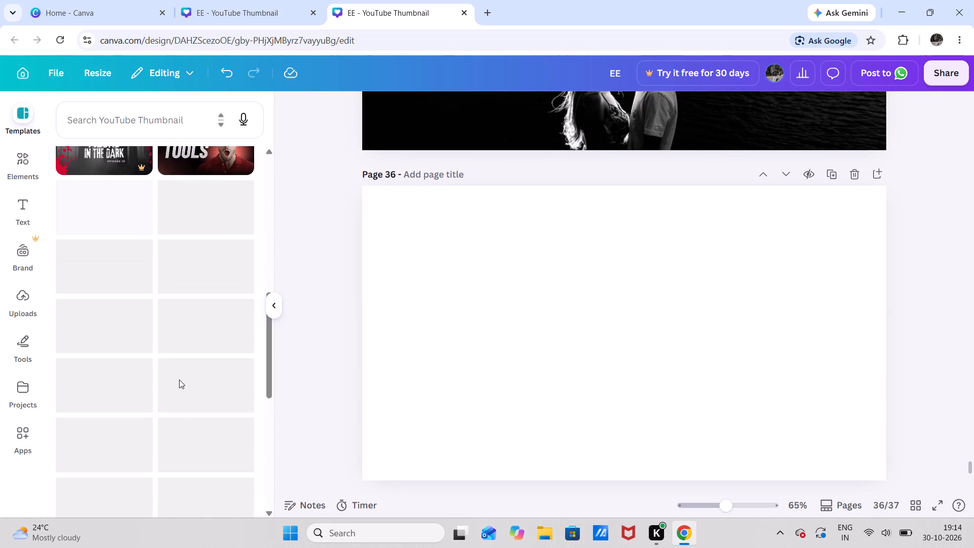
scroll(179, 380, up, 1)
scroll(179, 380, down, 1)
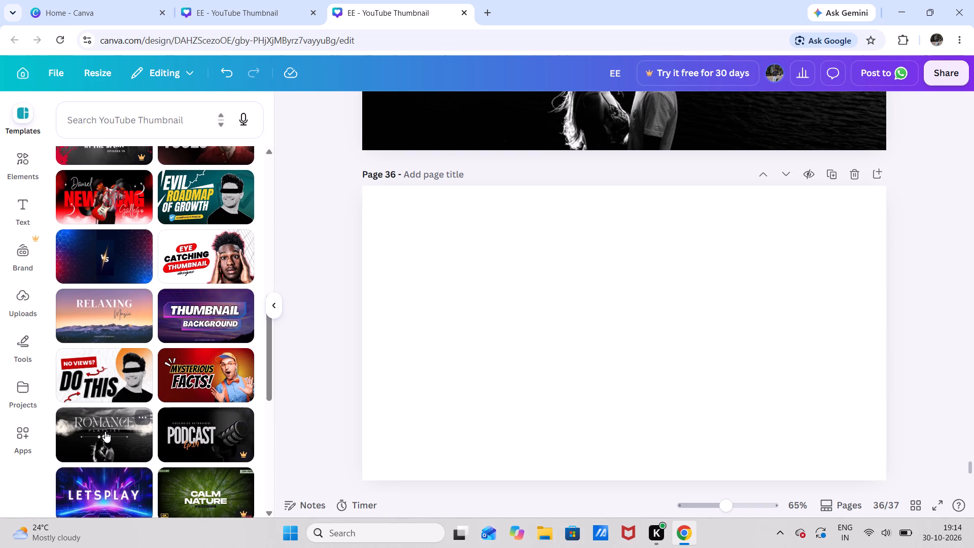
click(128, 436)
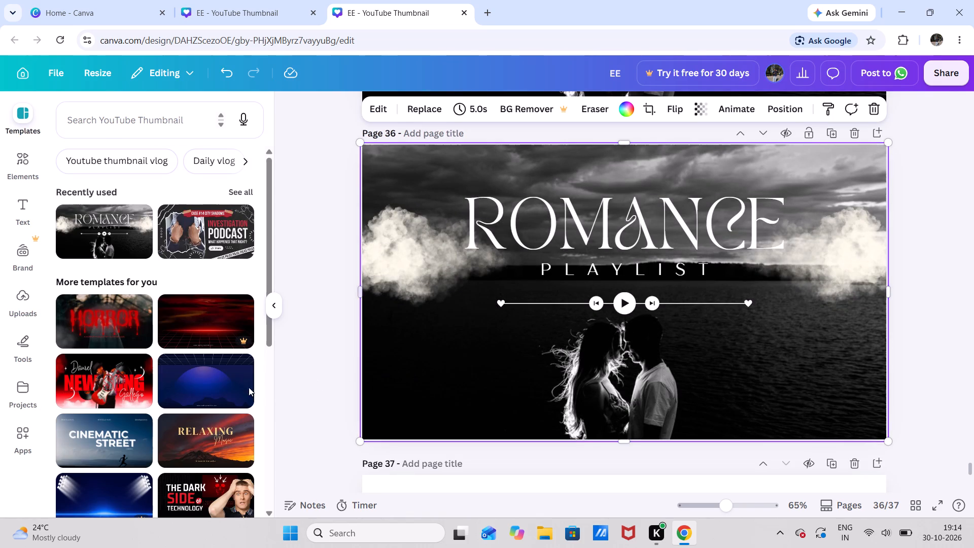
Browse the suggested YouTube thumbnail templates for another design that could suit page 36.
scroll(129, 398, down, 6)
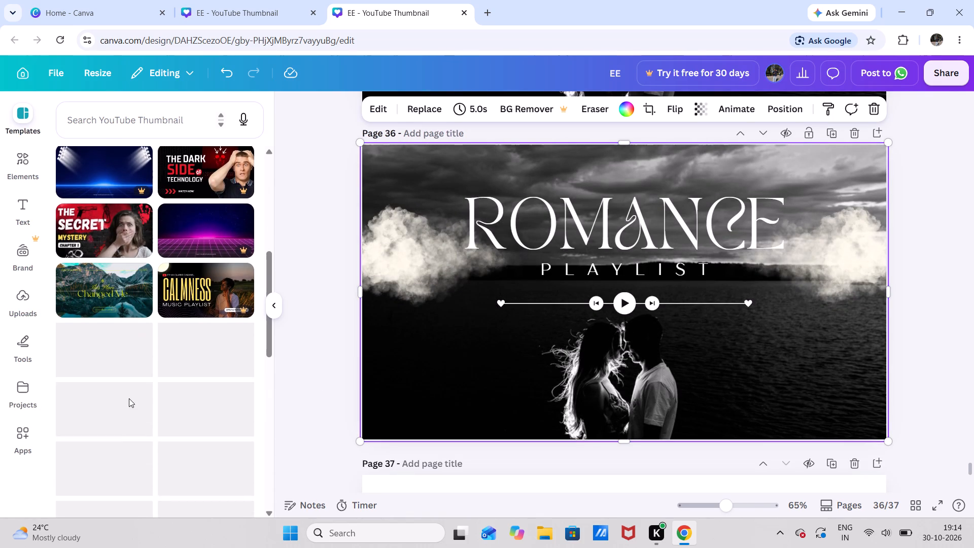
scroll(129, 398, down, 4)
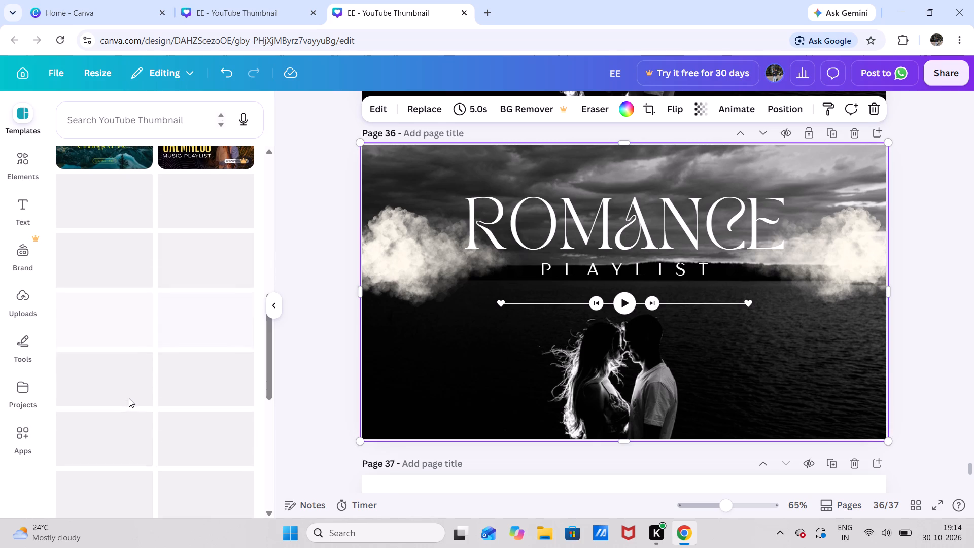
scroll(129, 398, down, 1)
scroll(129, 398, up, 4)
scroll(129, 398, down, 1)
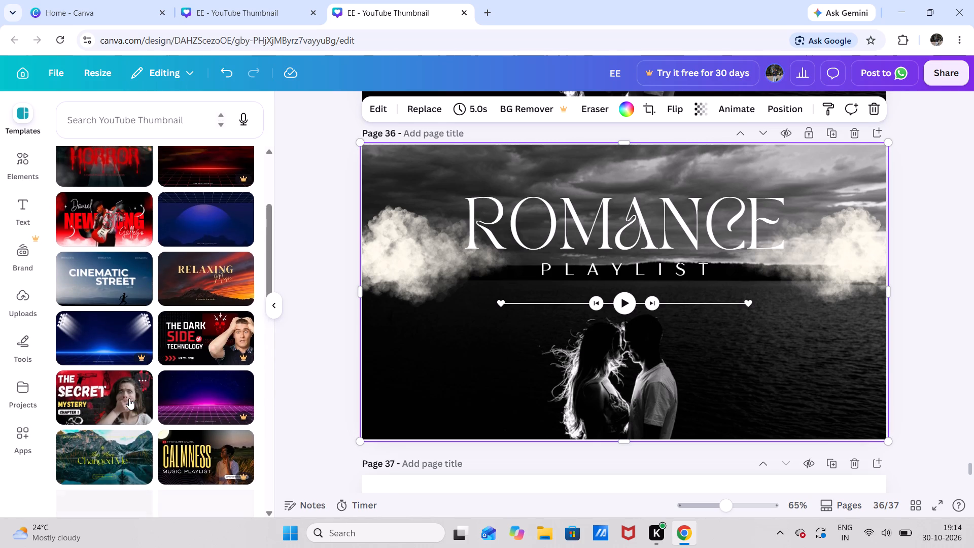
scroll(129, 398, down, 4)
scroll(129, 398, up, 6)
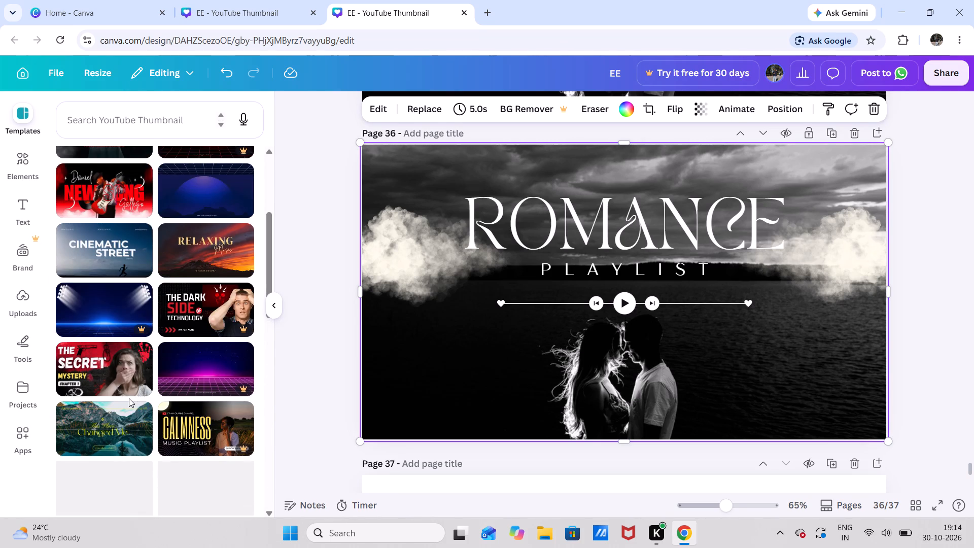
scroll(129, 398, down, 7)
scroll(129, 398, up, 7)
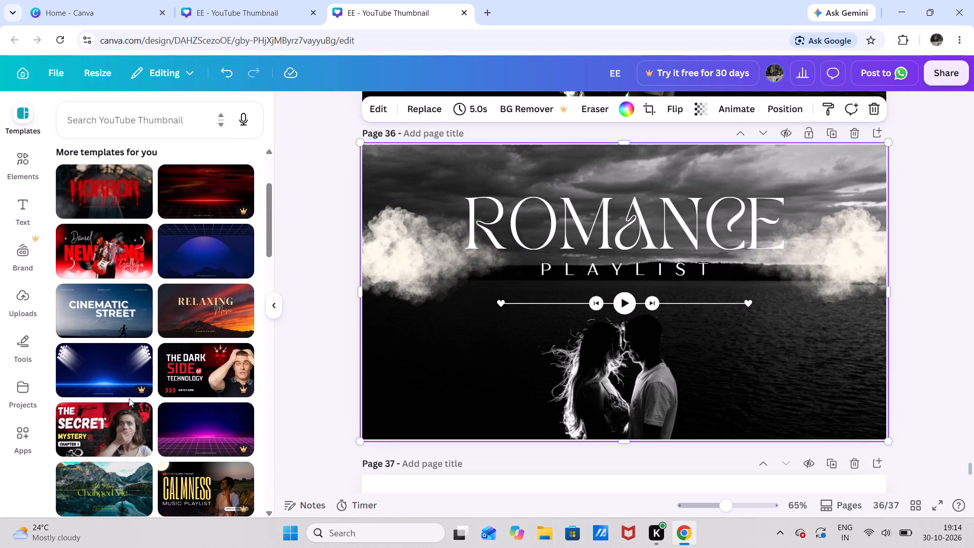
scroll(119, 460, down, 4)
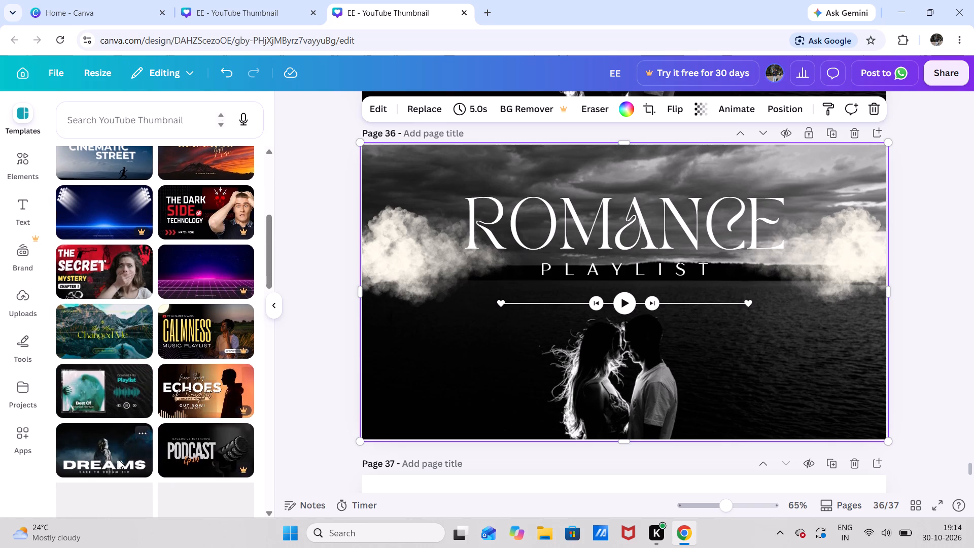
scroll(119, 460, down, 4)
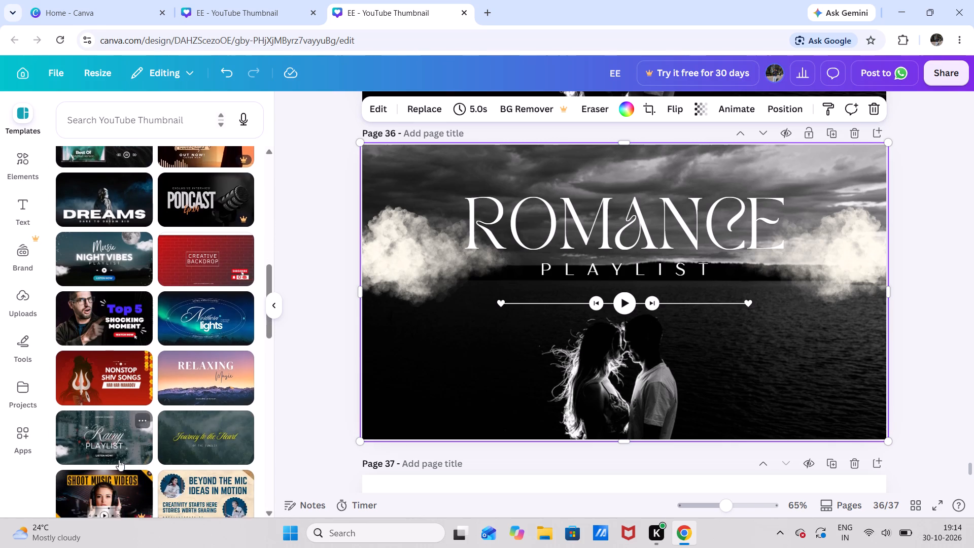
scroll(119, 460, down, 4)
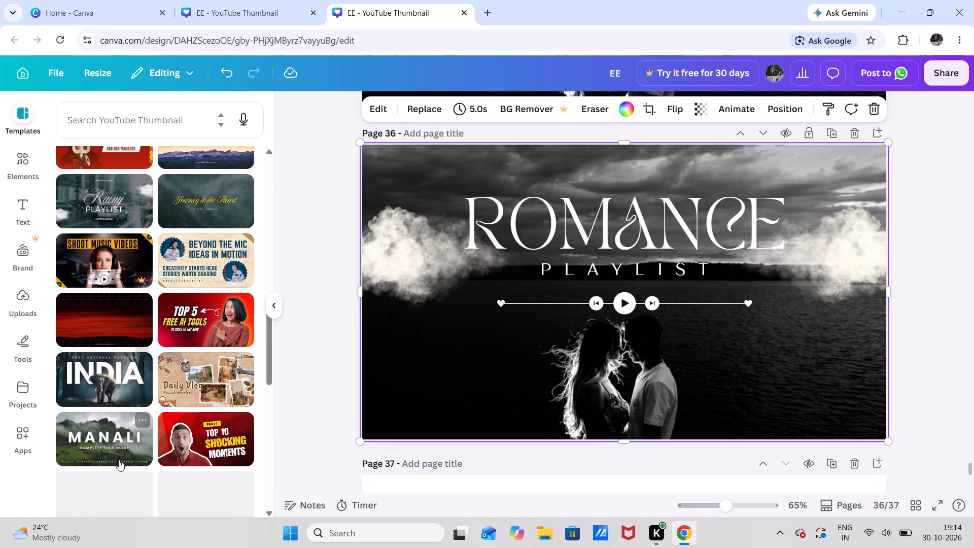
Search the YouTube thumbnail templates for love couple.
click(166, 133)
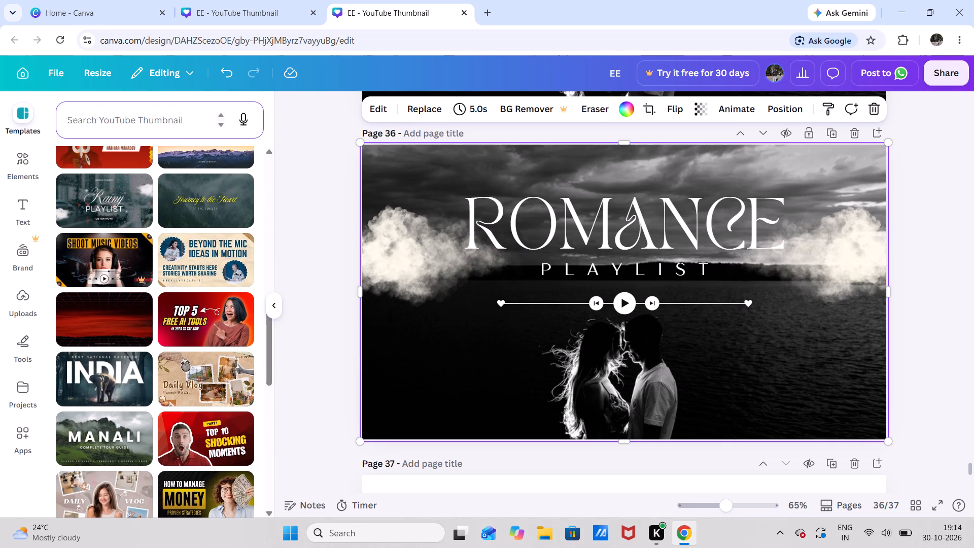
click(172, 127)
text(love)
click(122, 214)
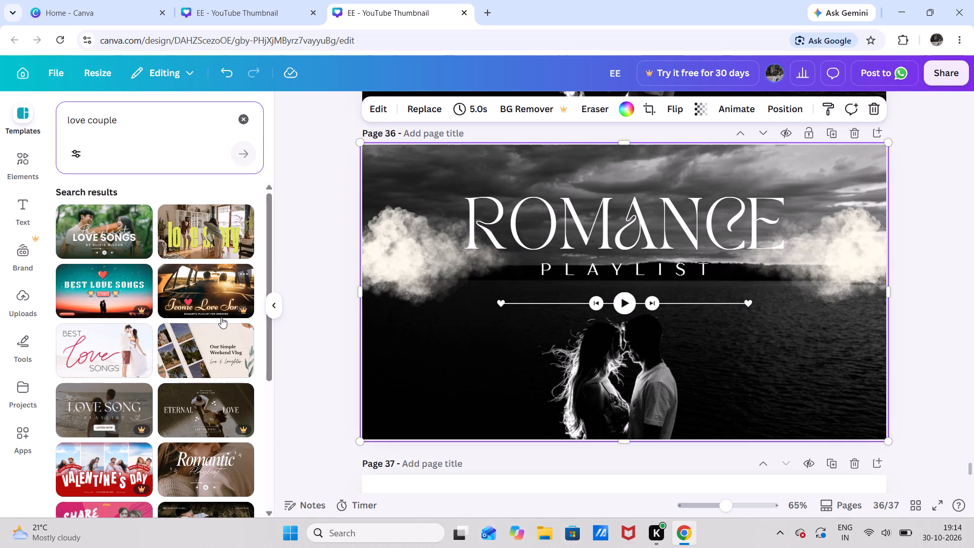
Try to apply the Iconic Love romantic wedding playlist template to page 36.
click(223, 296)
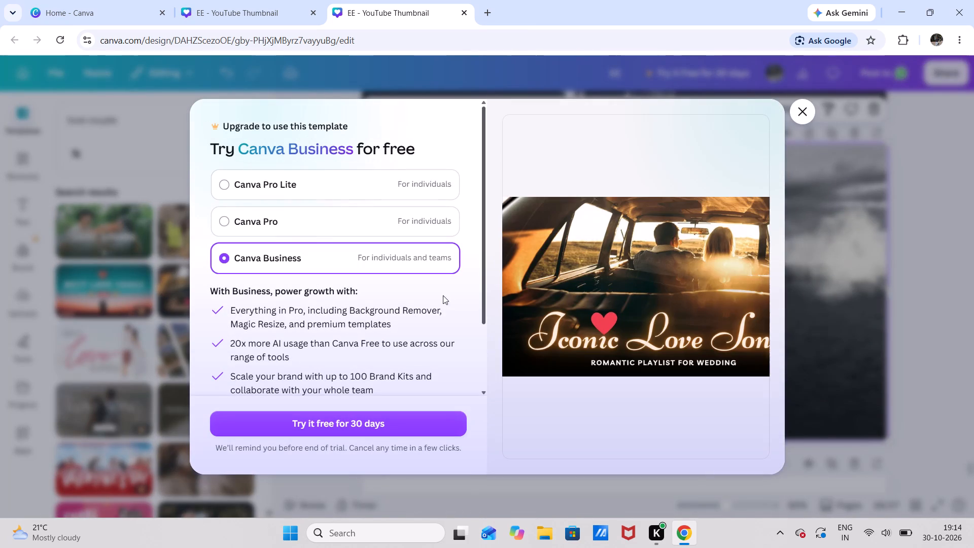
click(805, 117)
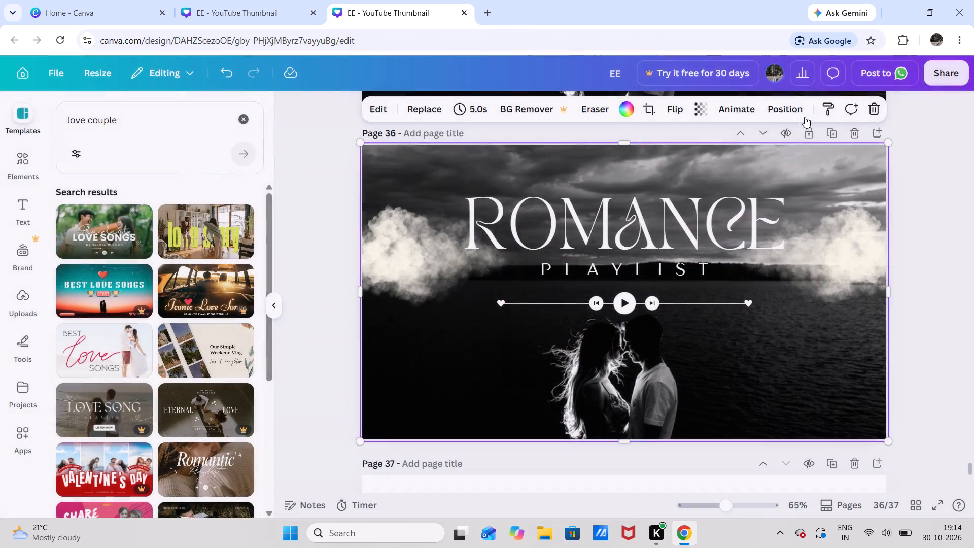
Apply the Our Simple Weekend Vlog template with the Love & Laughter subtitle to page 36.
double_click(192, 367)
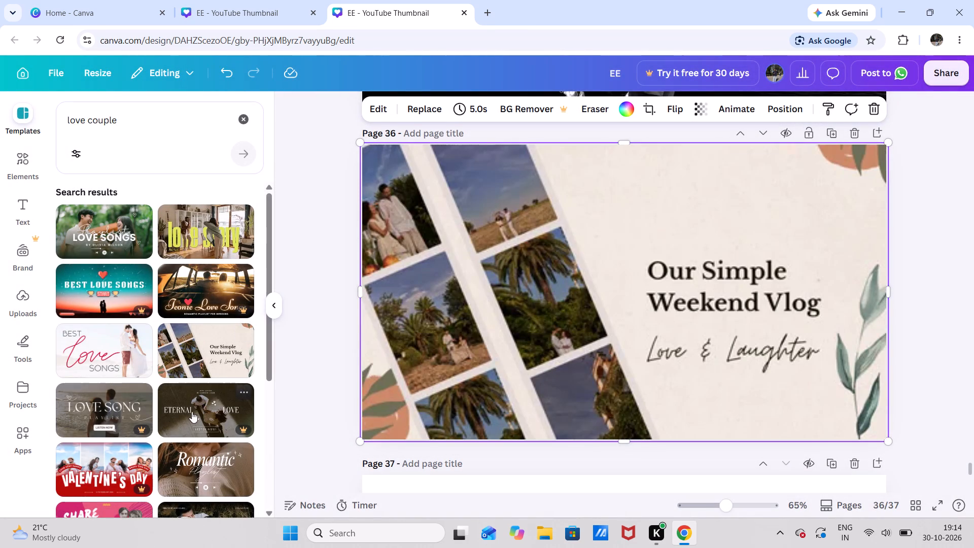
Apply the brown Romantic Playlist template with the couple in knitted sweaters to page 36.
scroll(186, 414, down, 2)
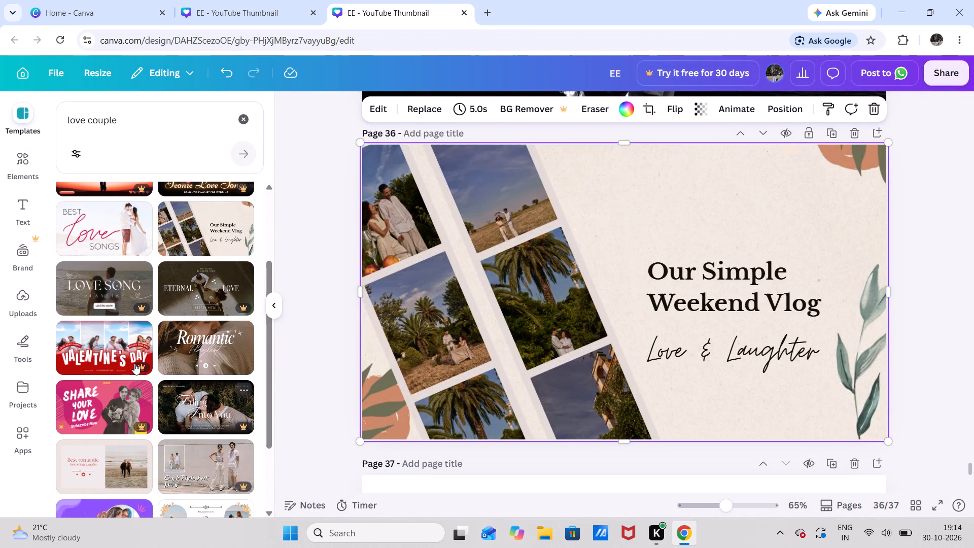
click(209, 365)
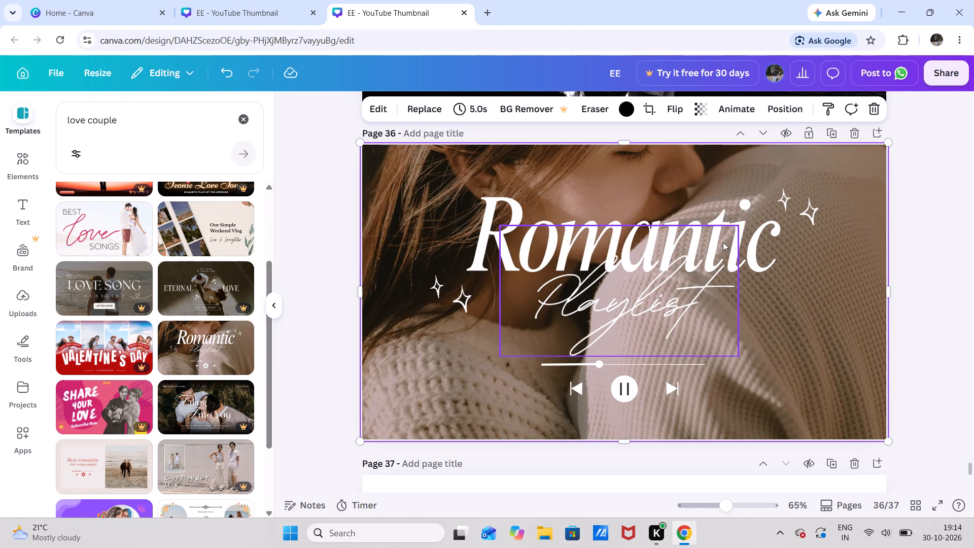
Delete the large Romantic title text from page 36.
click(773, 244)
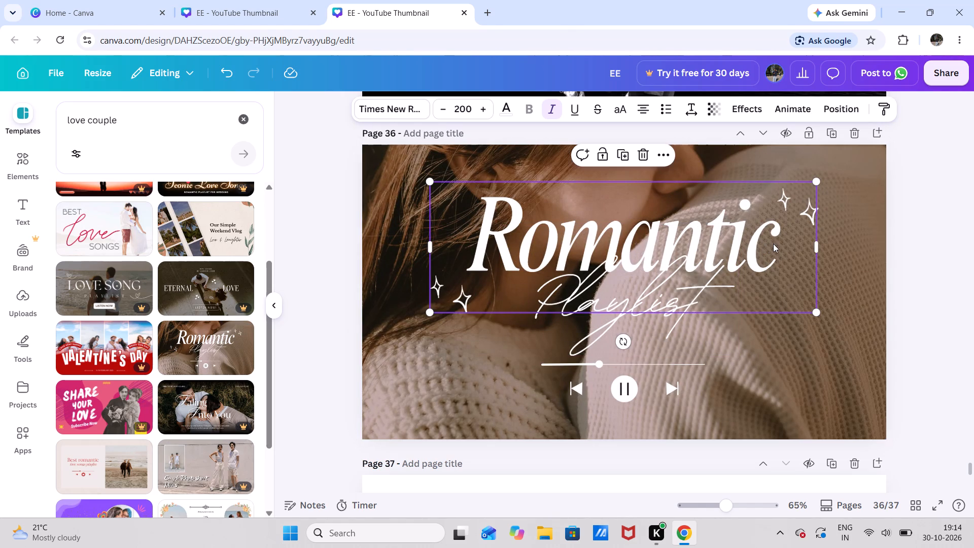
click(649, 158)
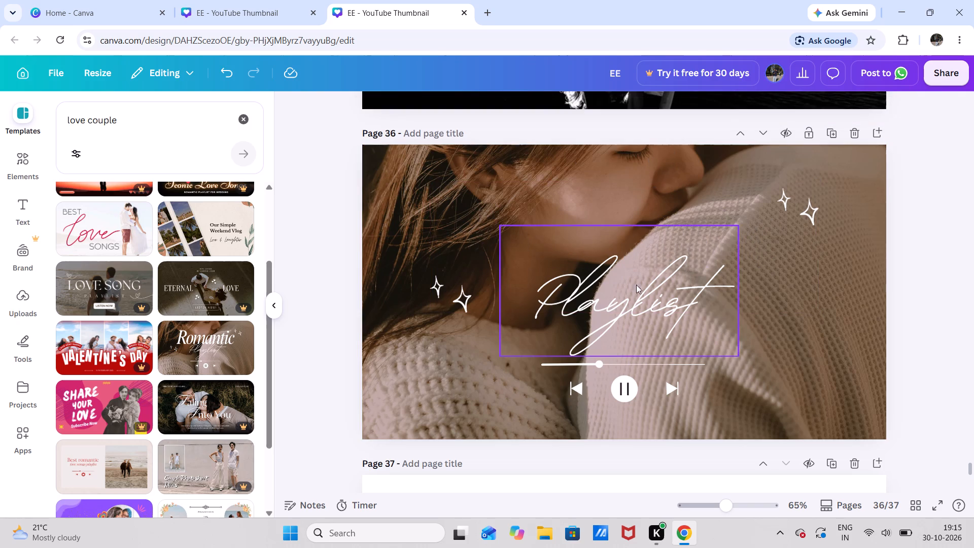
Clear the script Playlist wording from its text box on page 36.
click(633, 296)
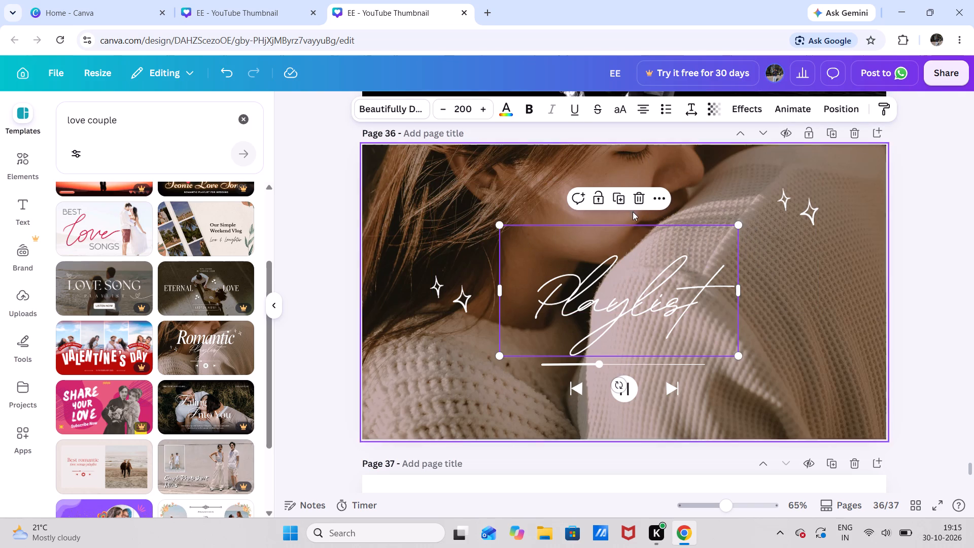
click(708, 298)
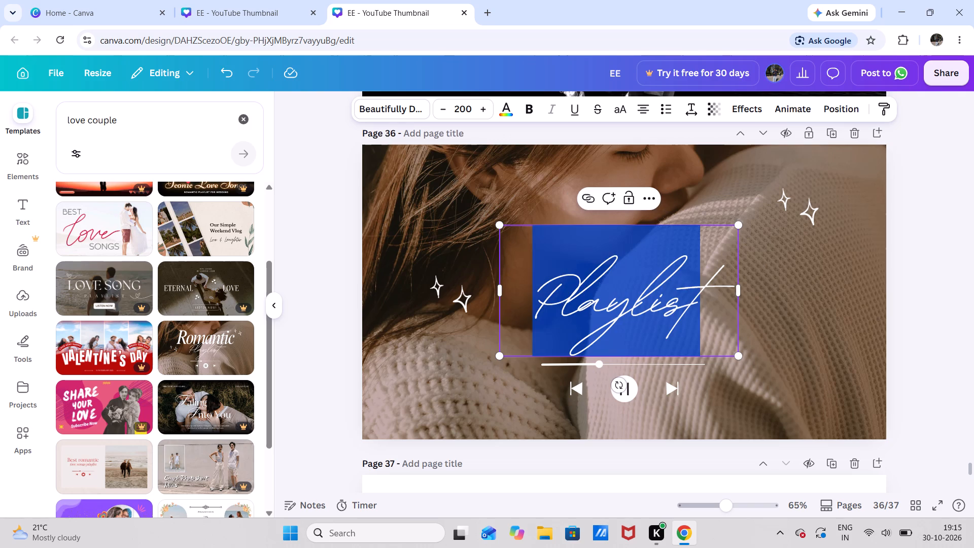
key(BackSpace)
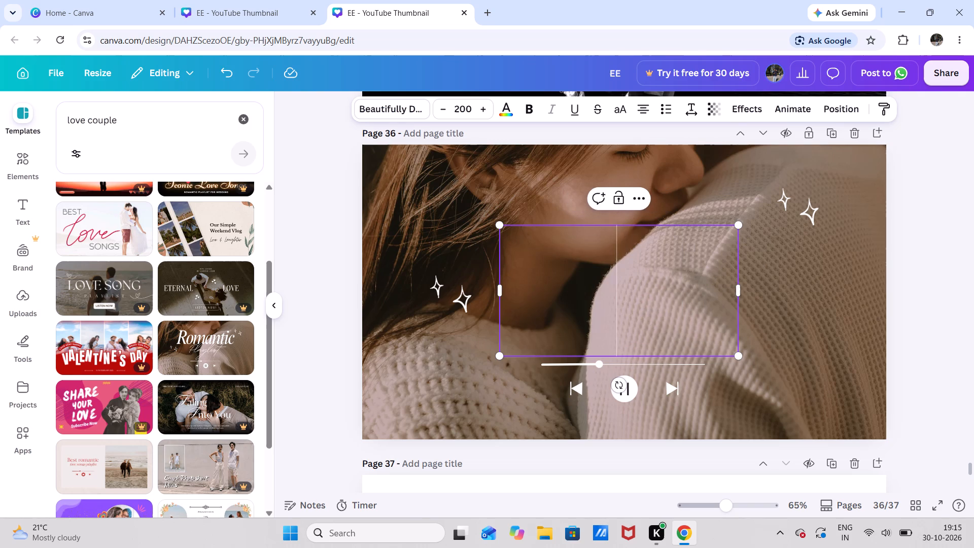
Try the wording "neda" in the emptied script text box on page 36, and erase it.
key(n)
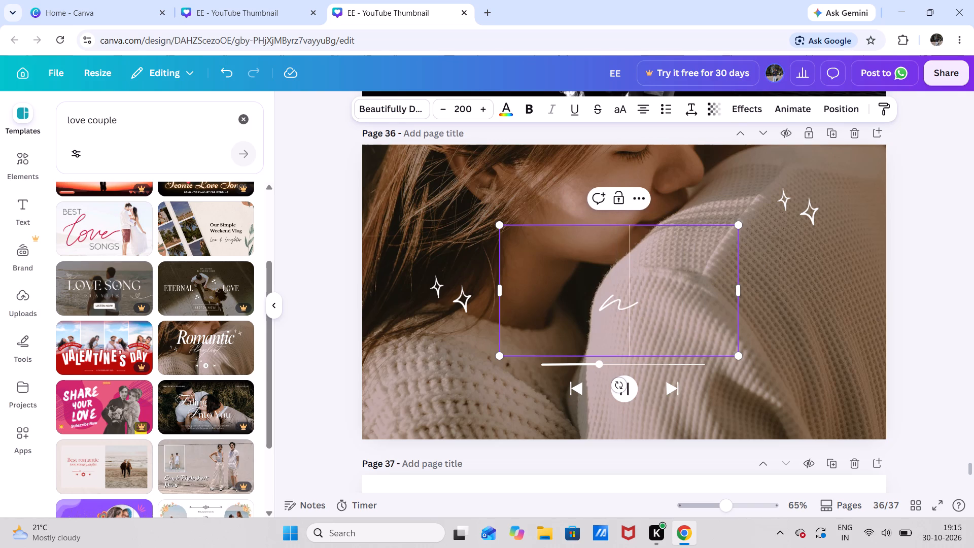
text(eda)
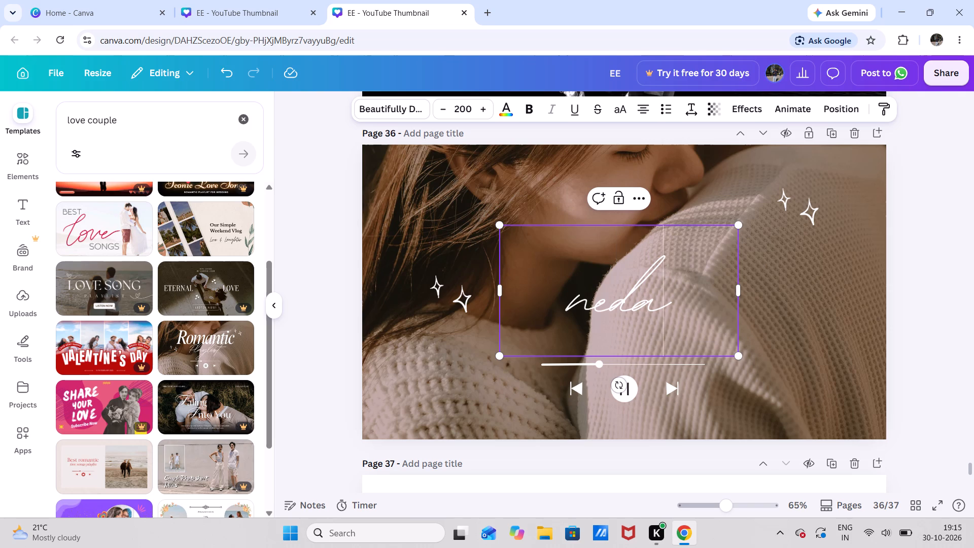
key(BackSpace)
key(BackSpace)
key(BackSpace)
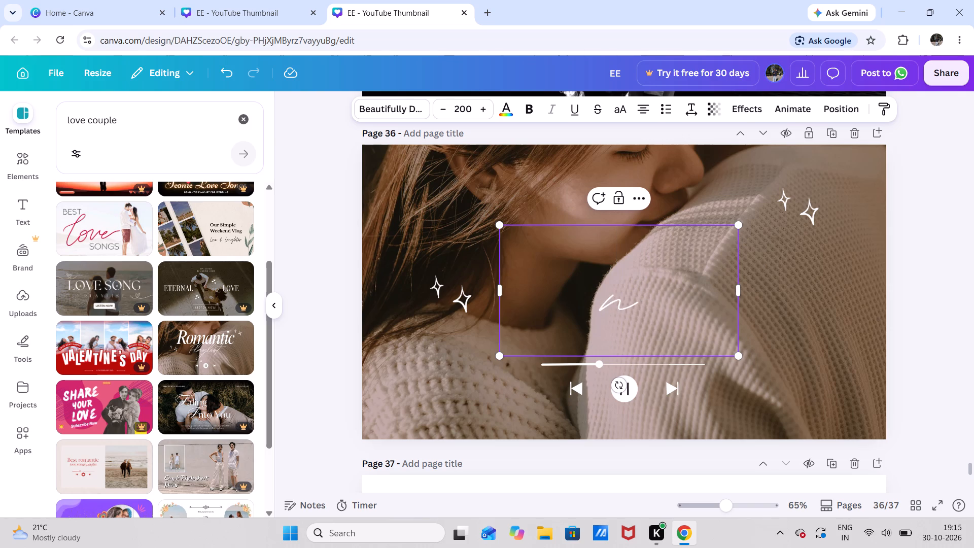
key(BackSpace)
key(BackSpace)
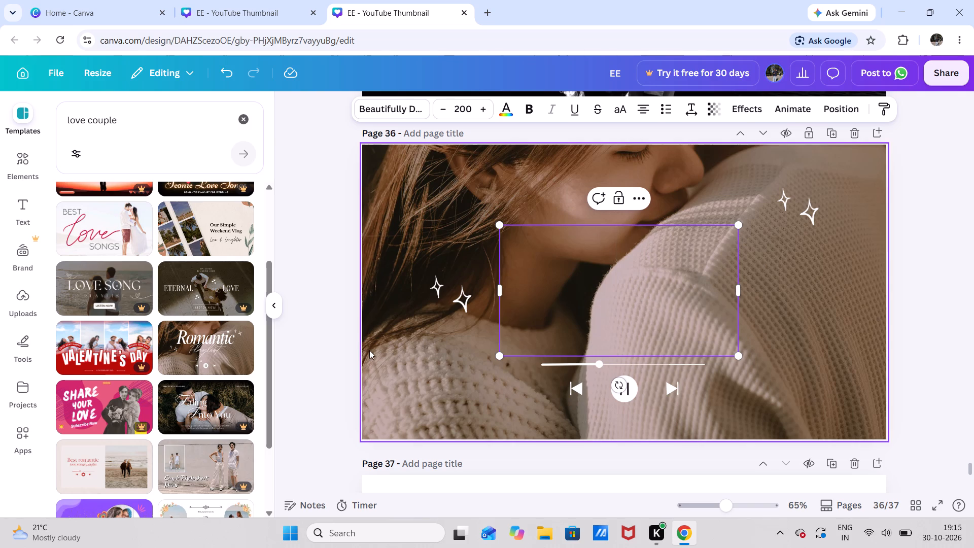
Search the templates for "love couple islamic".
scroll(194, 365, down, 4)
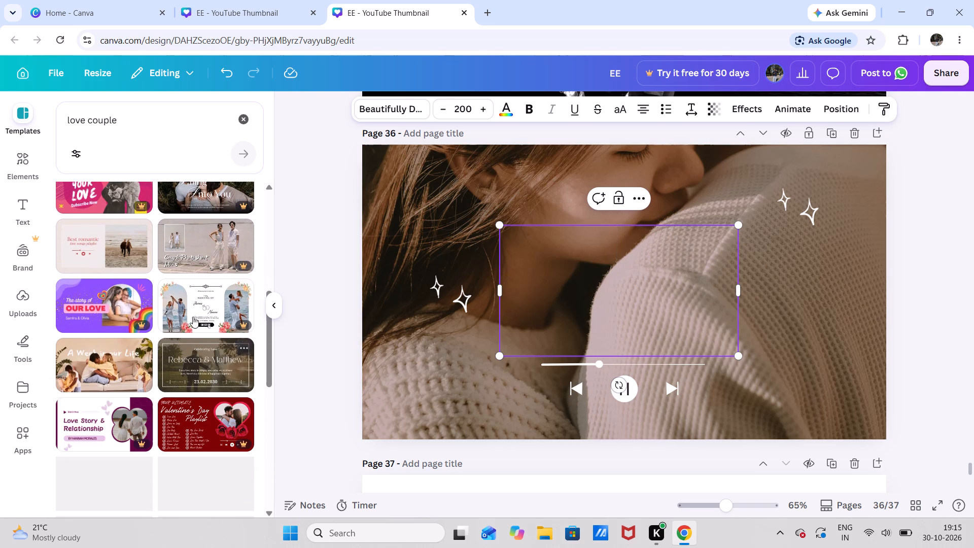
click(174, 112)
key(space)
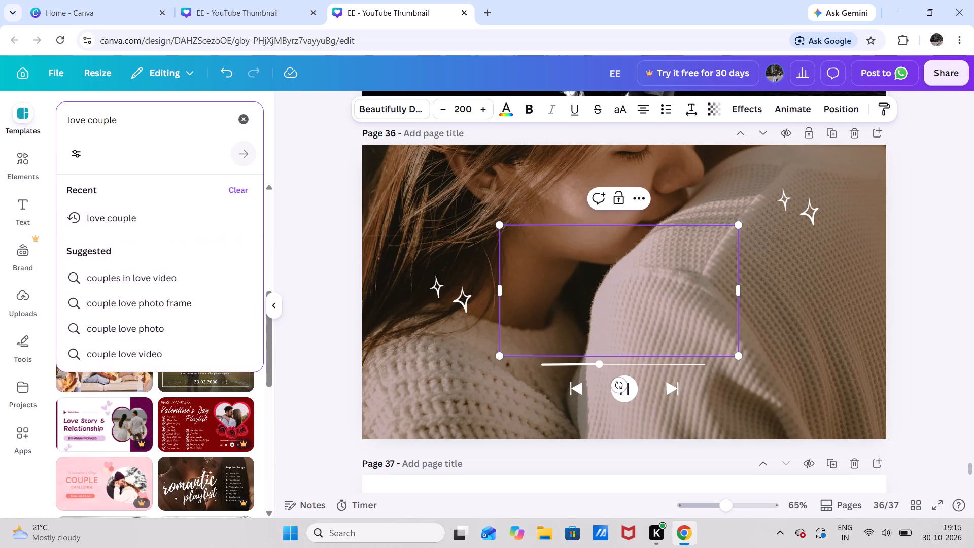
text(islamic)
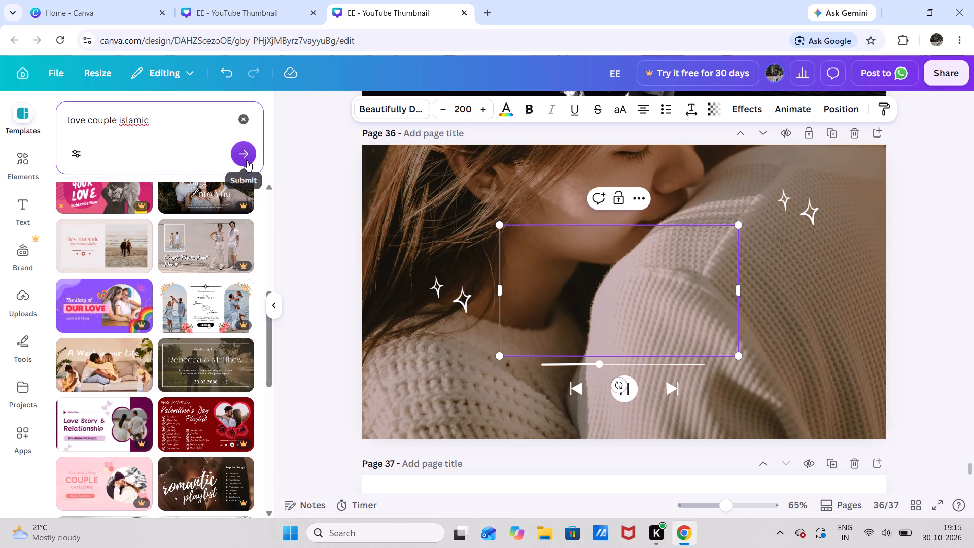
click(247, 160)
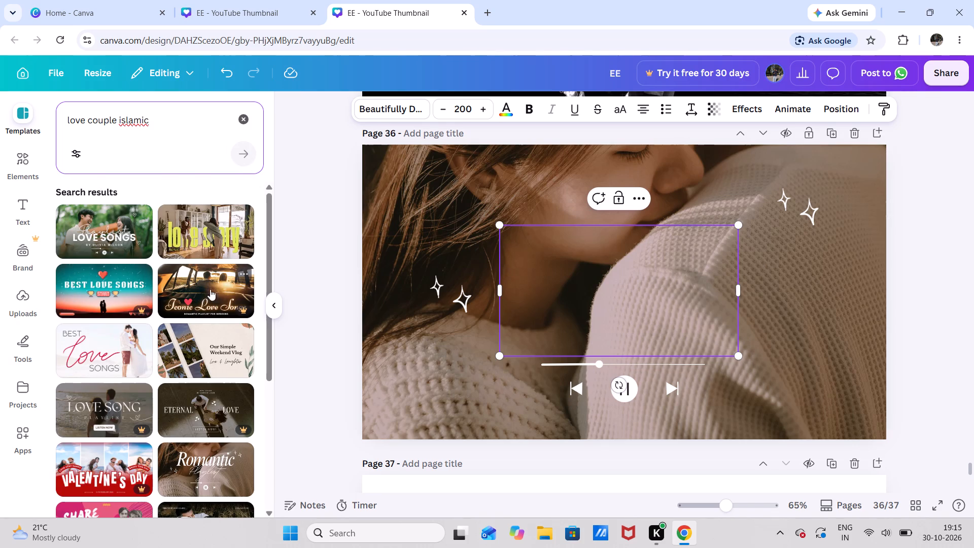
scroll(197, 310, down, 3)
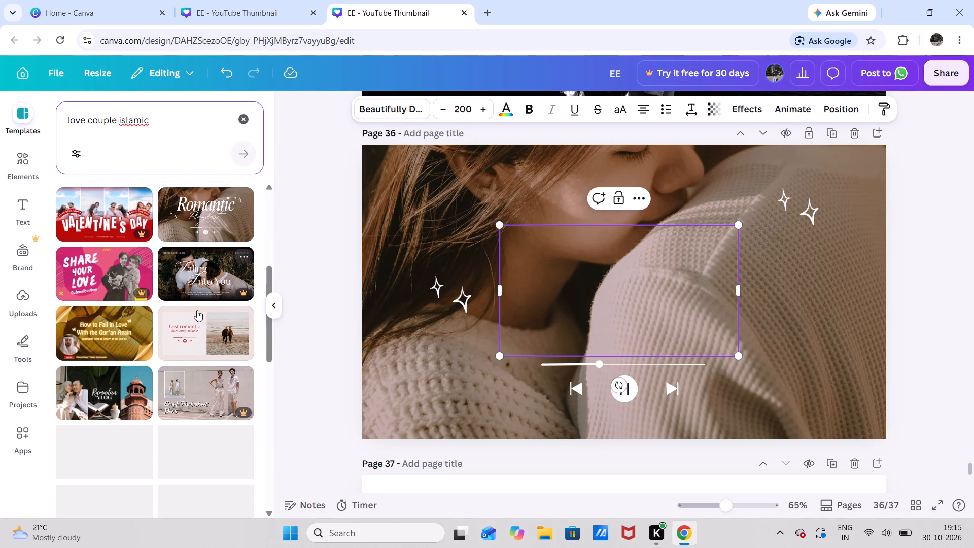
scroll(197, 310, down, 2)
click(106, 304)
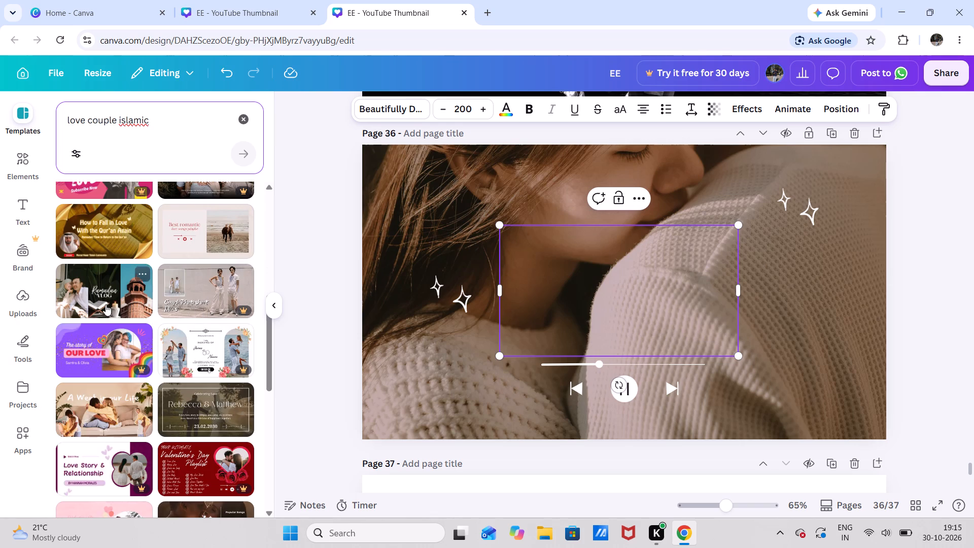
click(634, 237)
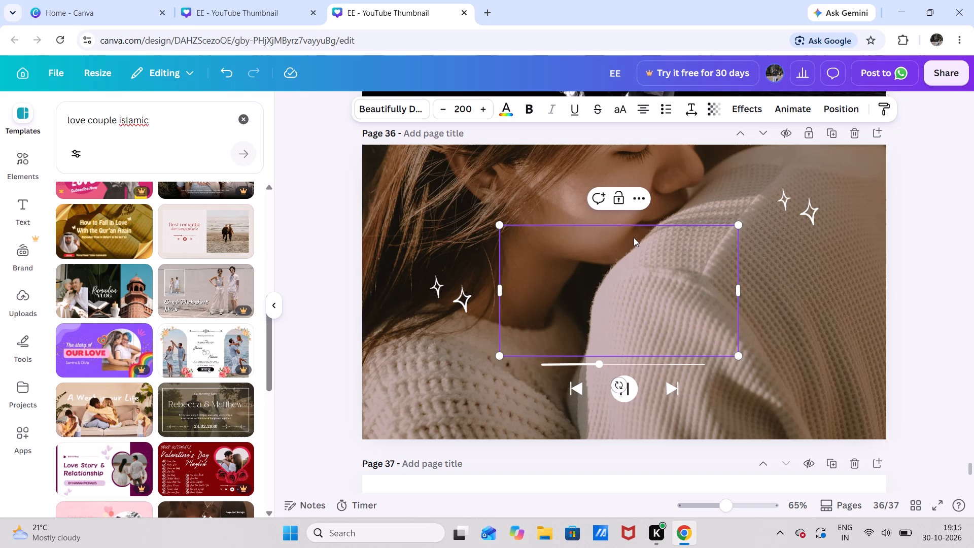
Examine the "love couple islamic" template results for another suitable couple or wedding thumbnail design.
scroll(156, 440, down, 3)
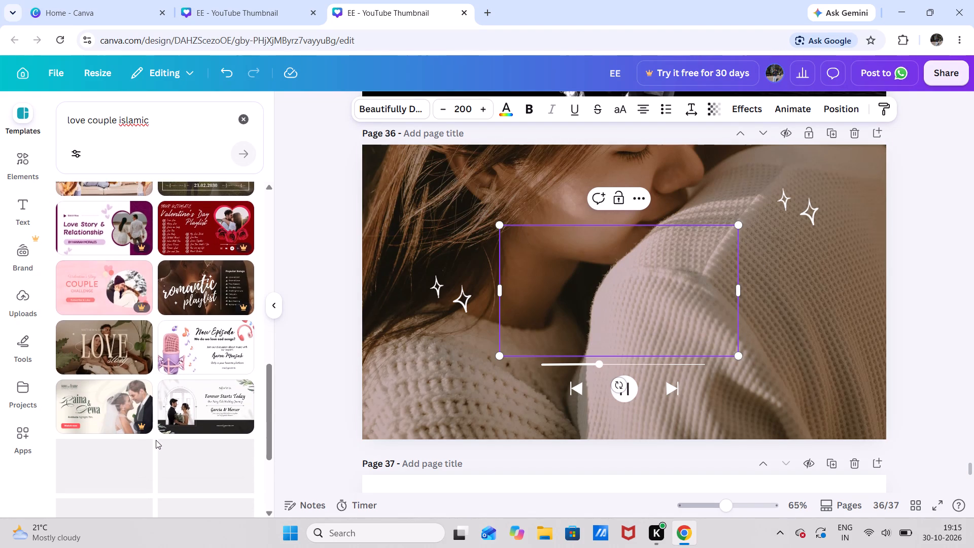
scroll(156, 440, down, 3)
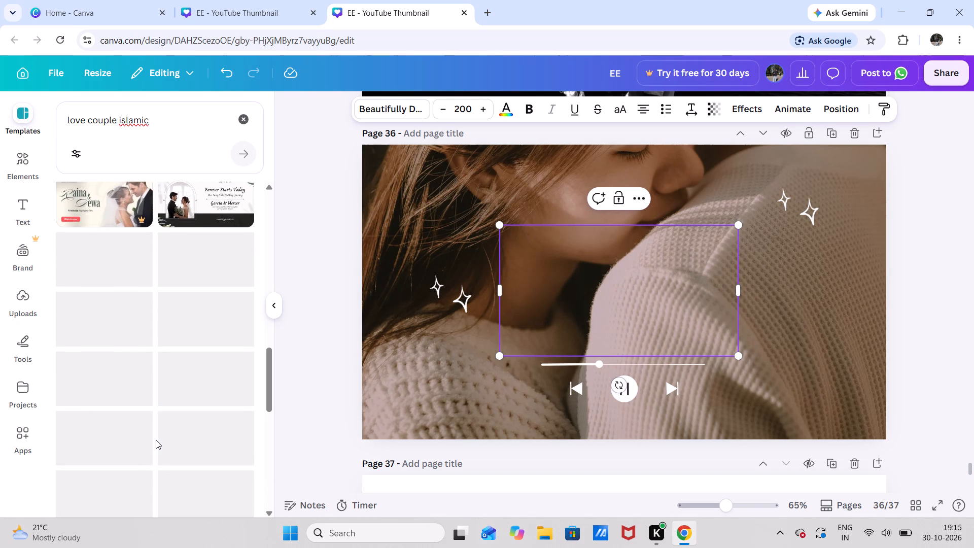
scroll(156, 440, down, 1)
scroll(156, 440, up, 3)
scroll(156, 440, down, 1)
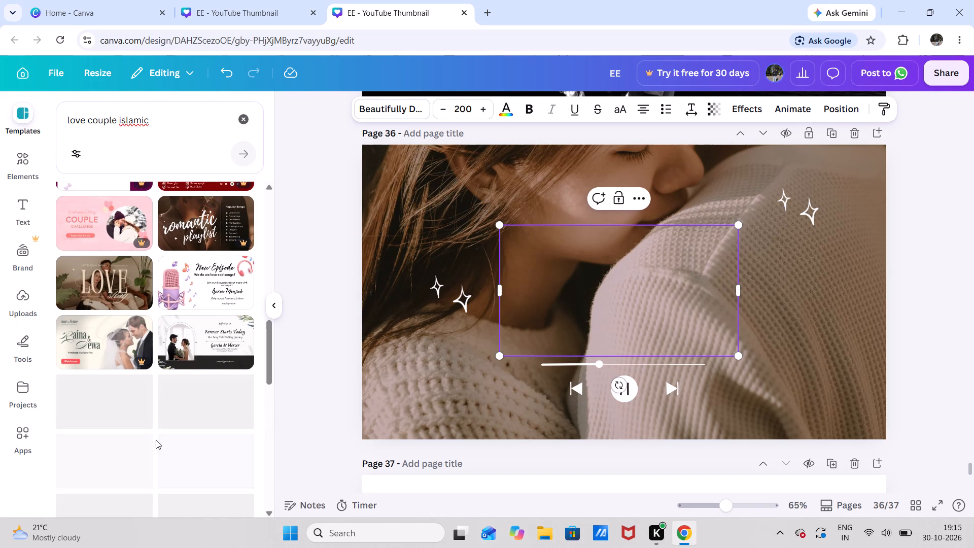
scroll(156, 440, up, 2)
scroll(156, 440, right, 1)
scroll(156, 440, down, 1)
scroll(198, 322, down, 3)
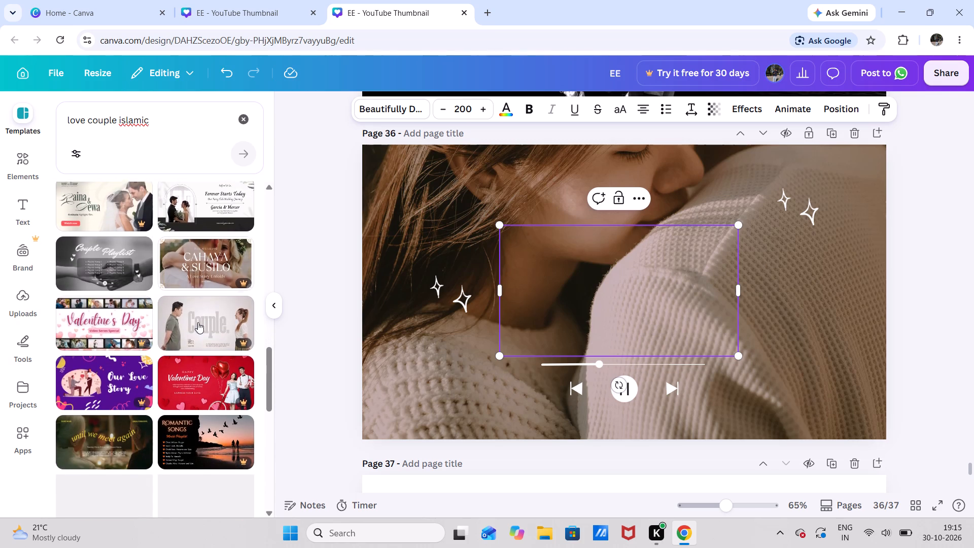
scroll(198, 322, down, 1)
scroll(198, 322, up, 1)
scroll(198, 322, down, 1)
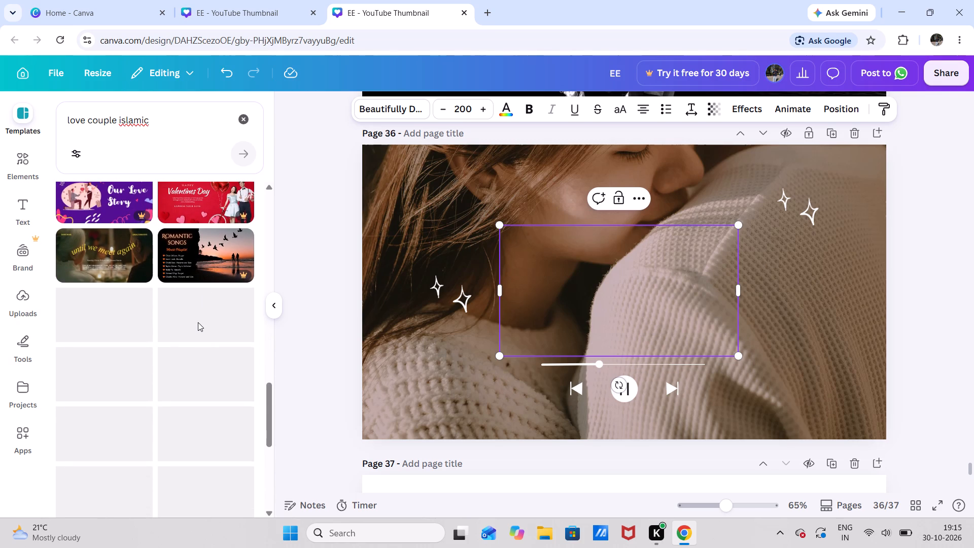
scroll(198, 322, down, 3)
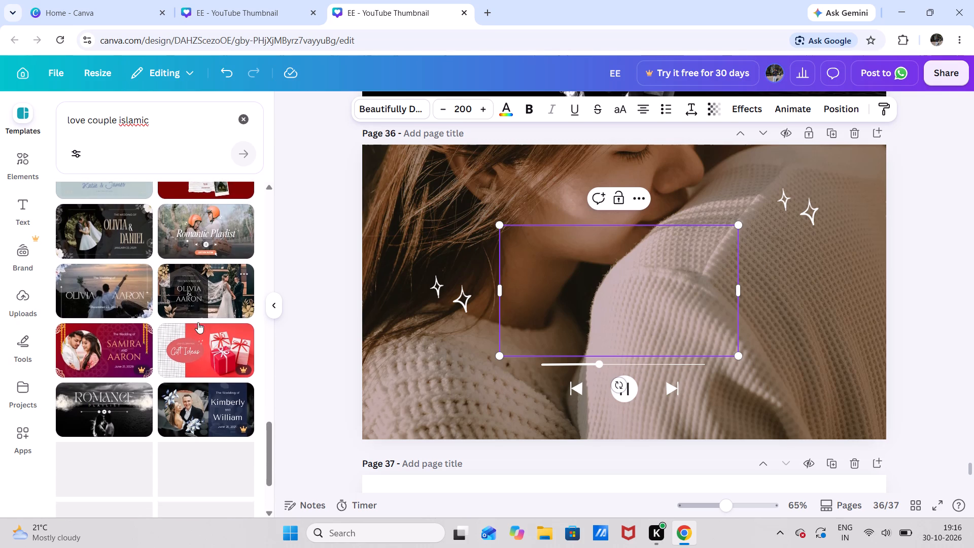
scroll(198, 322, down, 1)
scroll(198, 322, up, 1)
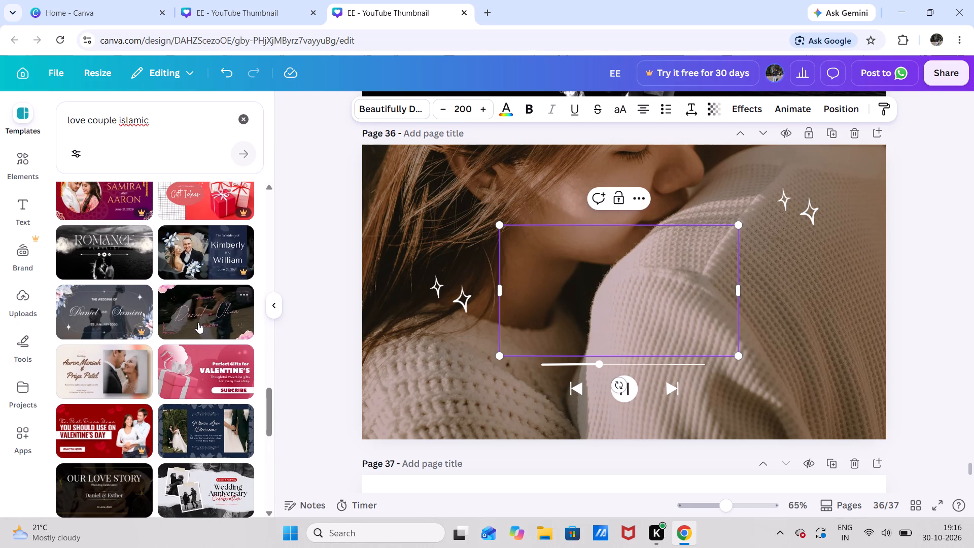
scroll(198, 322, down, 2)
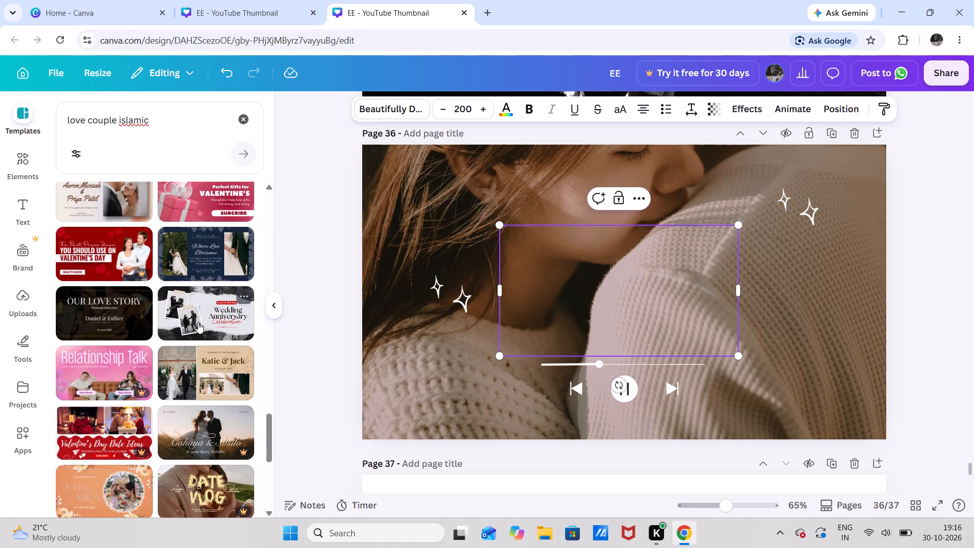
scroll(182, 408, down, 1)
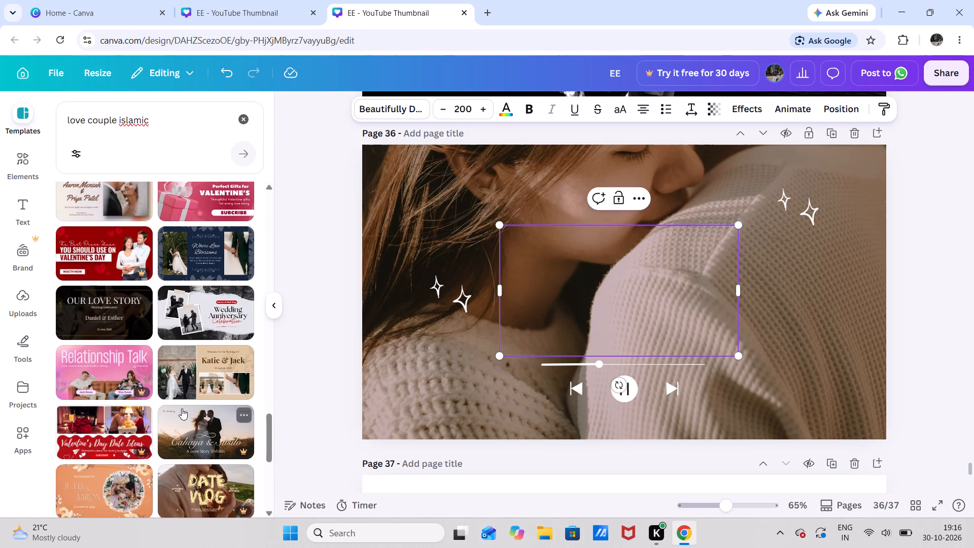
scroll(182, 408, down, 4)
scroll(182, 408, up, 1)
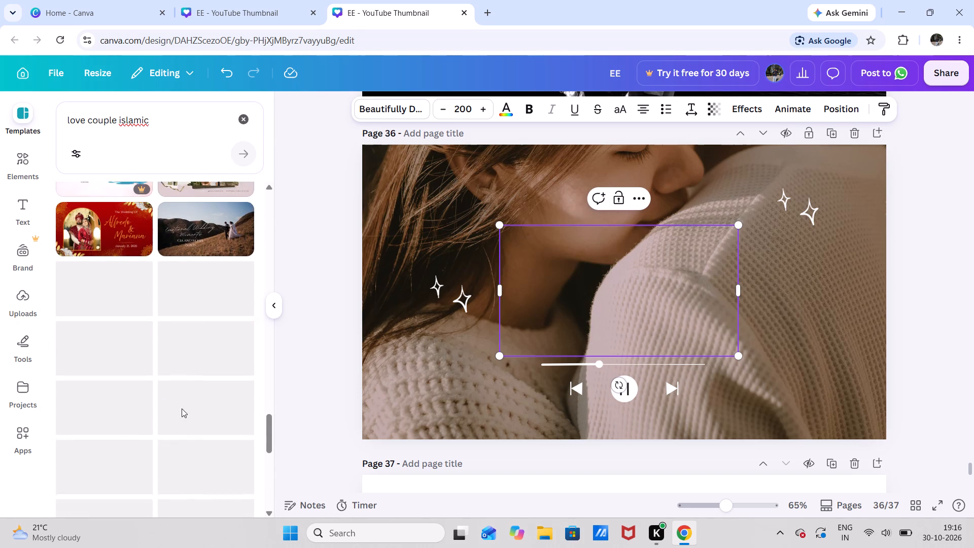
scroll(182, 408, up, 2)
scroll(182, 408, down, 2)
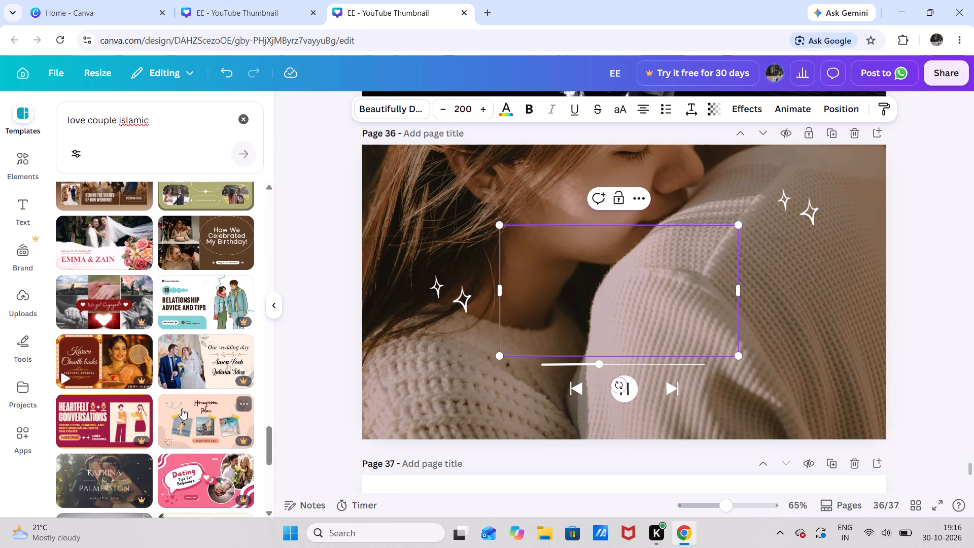
scroll(182, 408, down, 4)
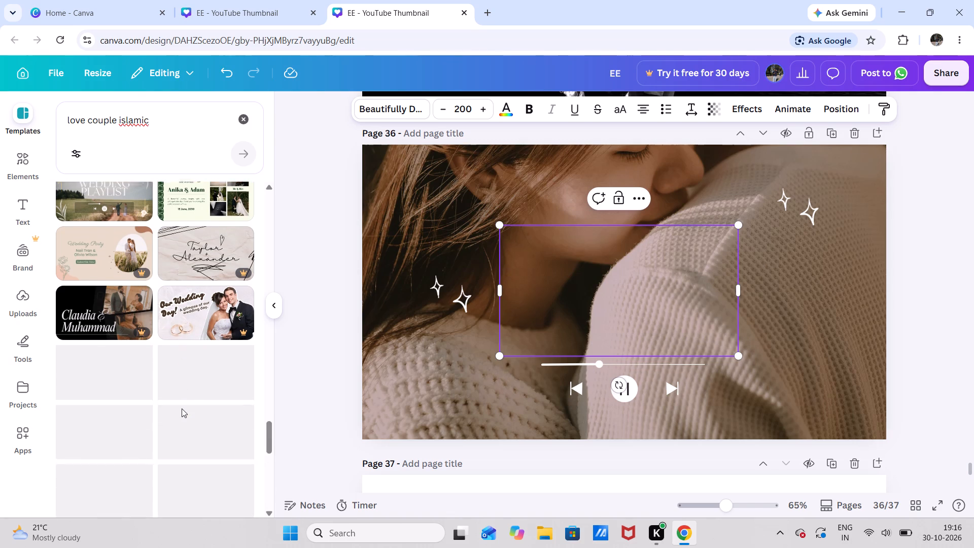
scroll(182, 408, down, 2)
scroll(182, 408, up, 1)
scroll(182, 408, down, 1)
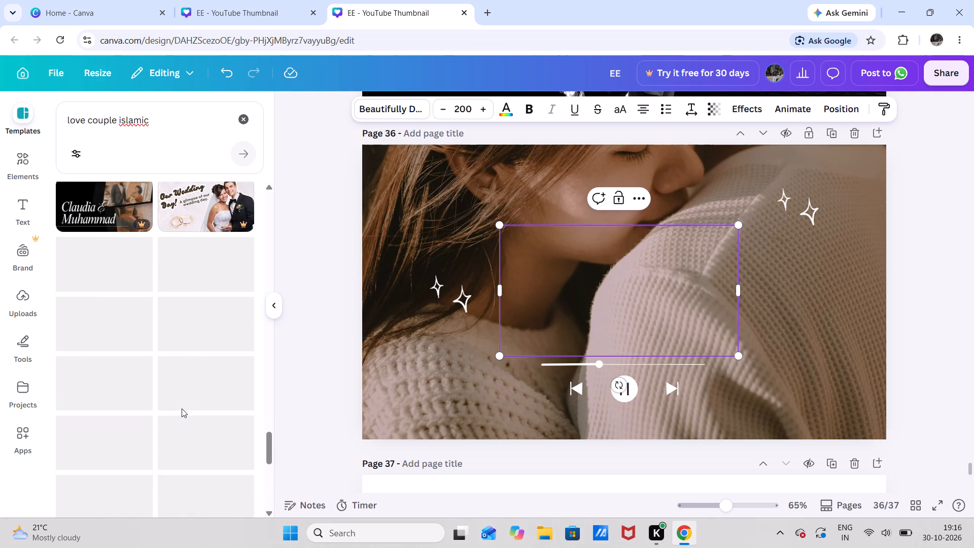
scroll(182, 408, up, 2)
scroll(182, 408, down, 1)
scroll(182, 408, up, 2)
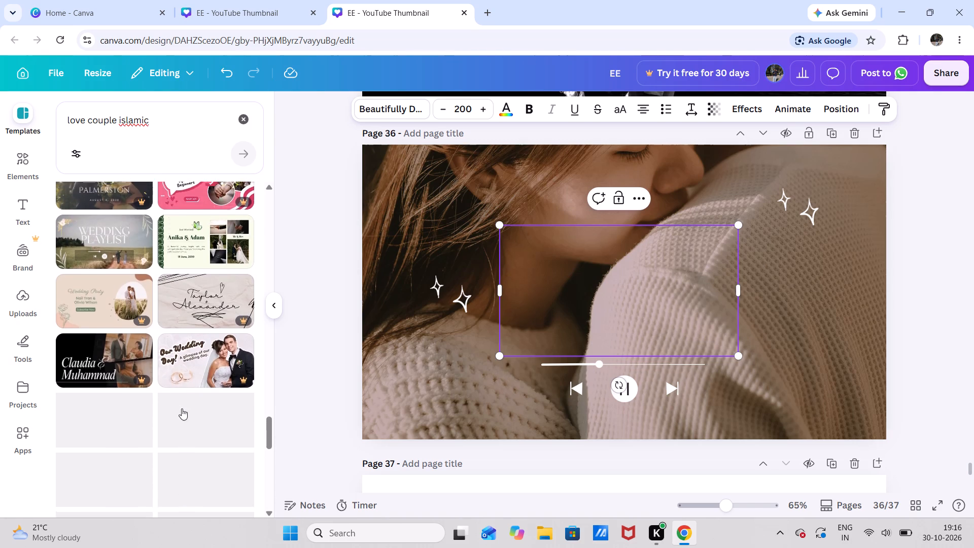
scroll(182, 408, up, 1)
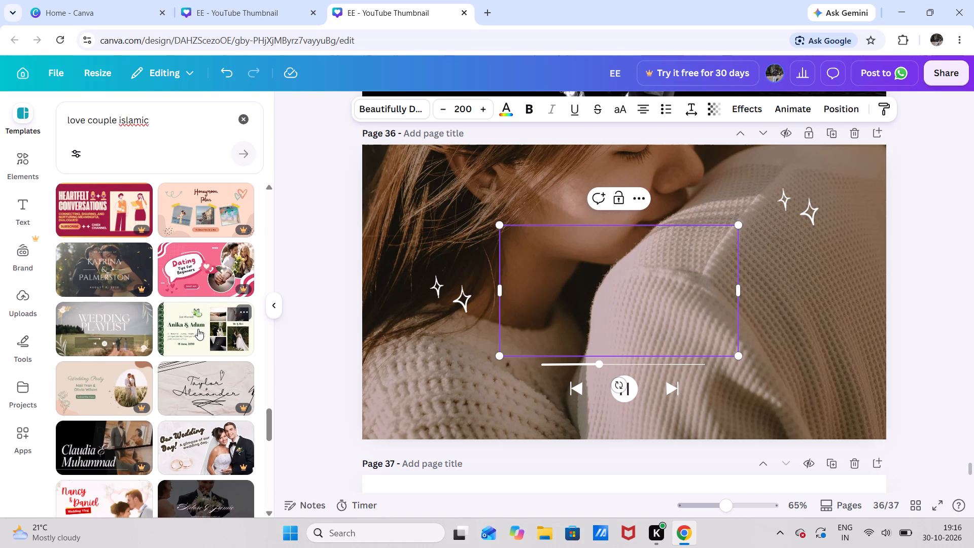
click(196, 330)
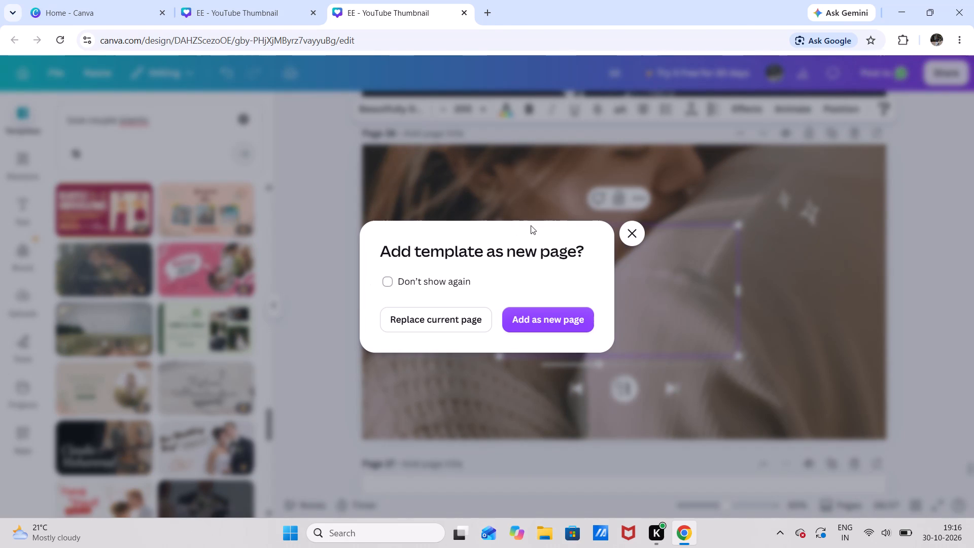
click(631, 238)
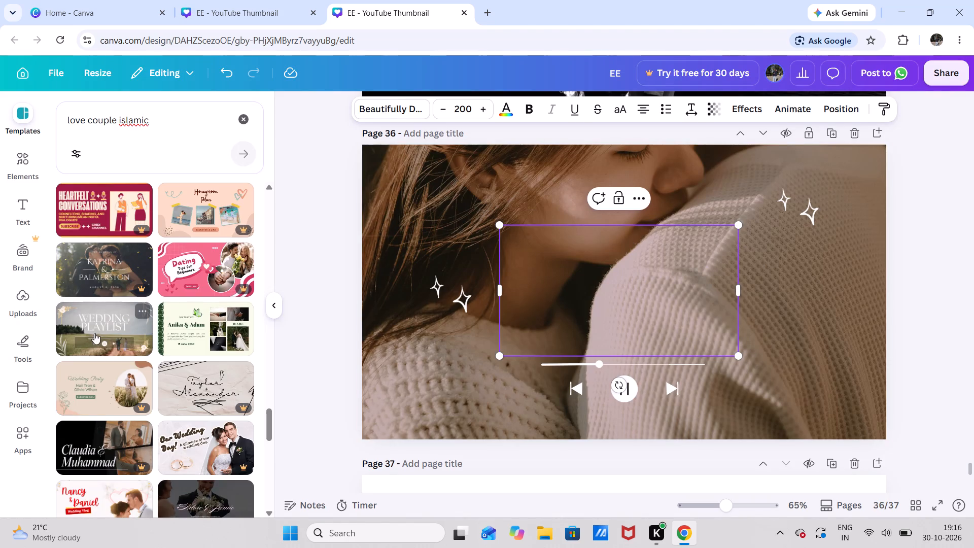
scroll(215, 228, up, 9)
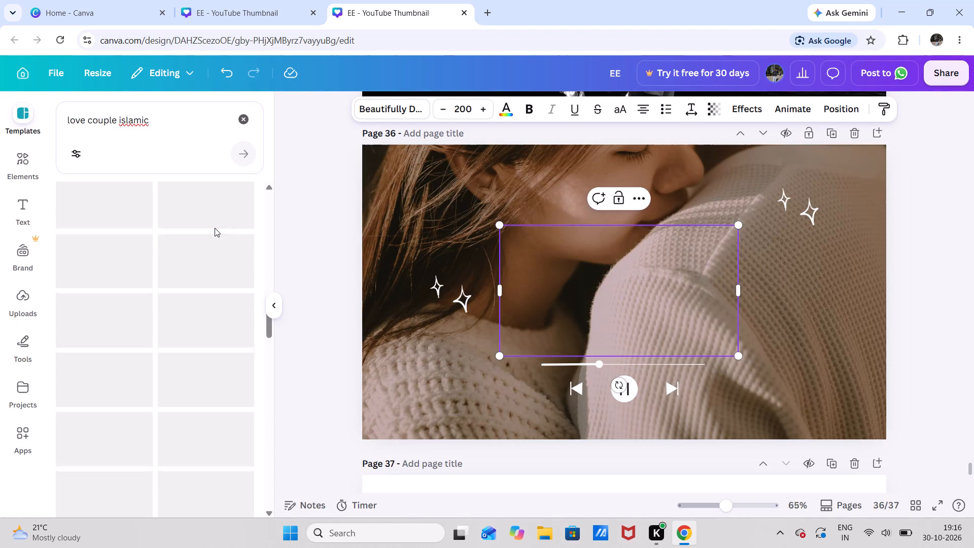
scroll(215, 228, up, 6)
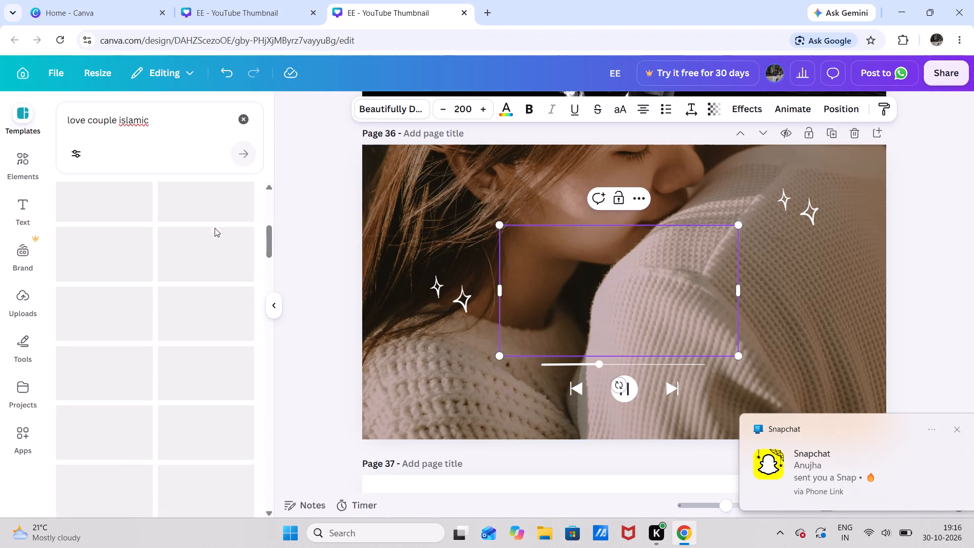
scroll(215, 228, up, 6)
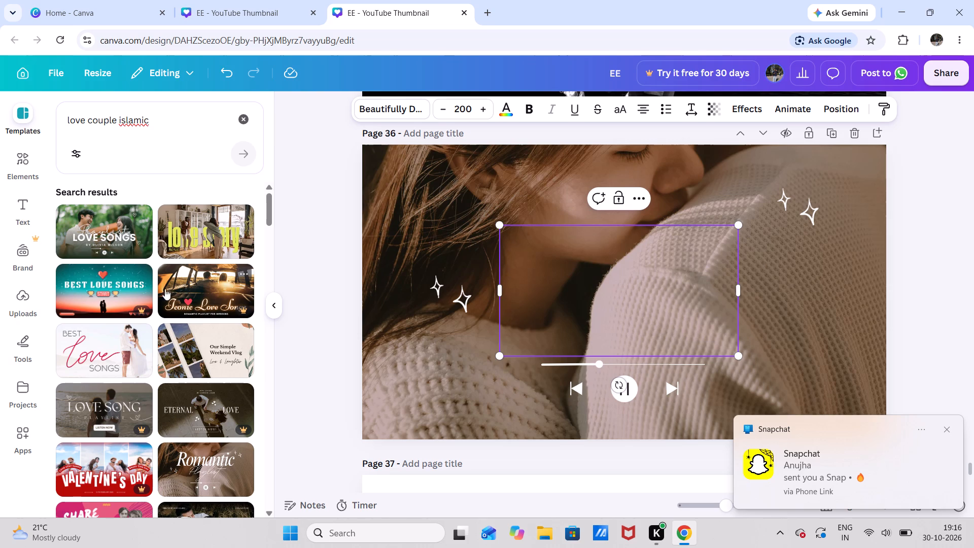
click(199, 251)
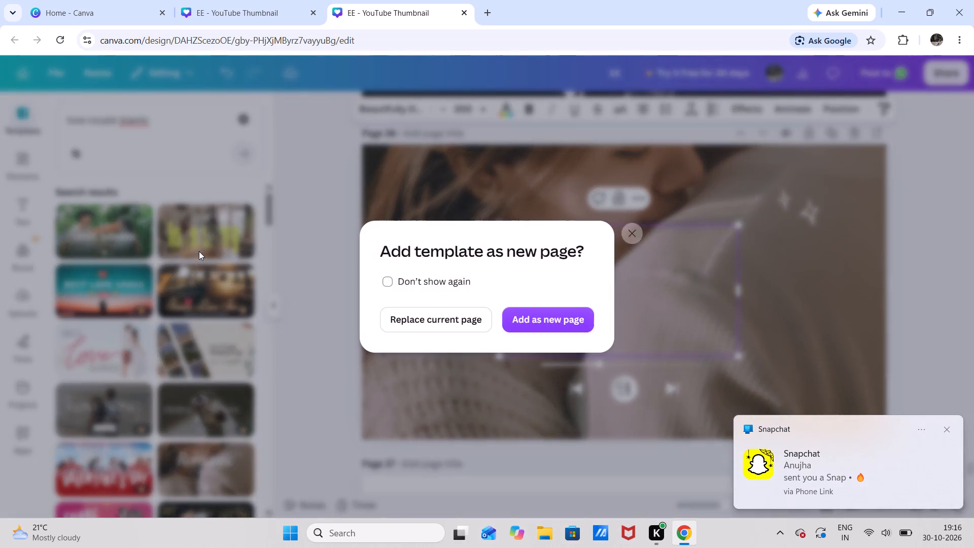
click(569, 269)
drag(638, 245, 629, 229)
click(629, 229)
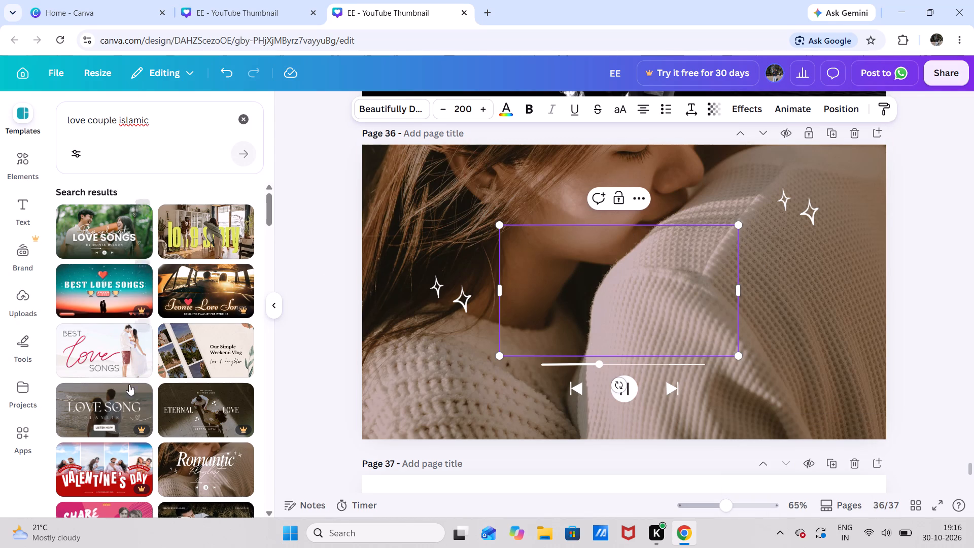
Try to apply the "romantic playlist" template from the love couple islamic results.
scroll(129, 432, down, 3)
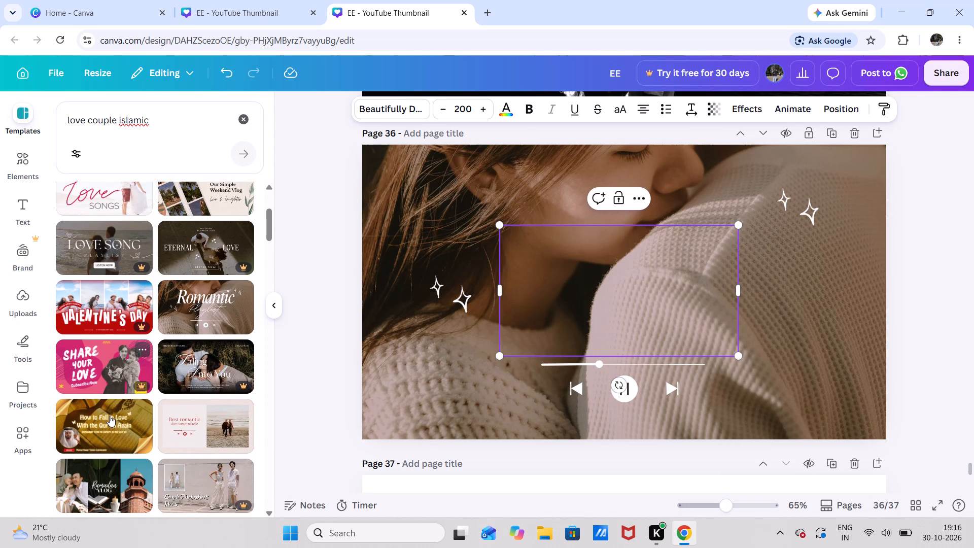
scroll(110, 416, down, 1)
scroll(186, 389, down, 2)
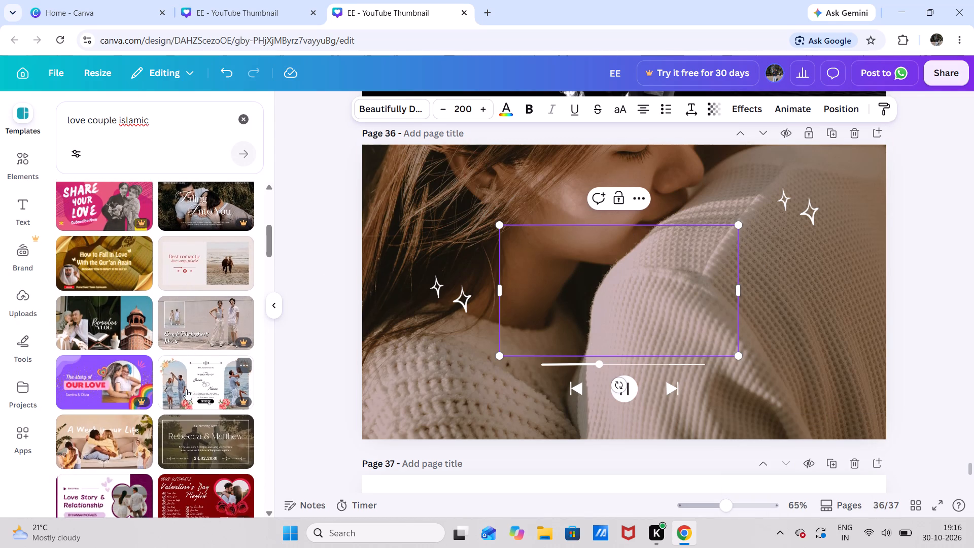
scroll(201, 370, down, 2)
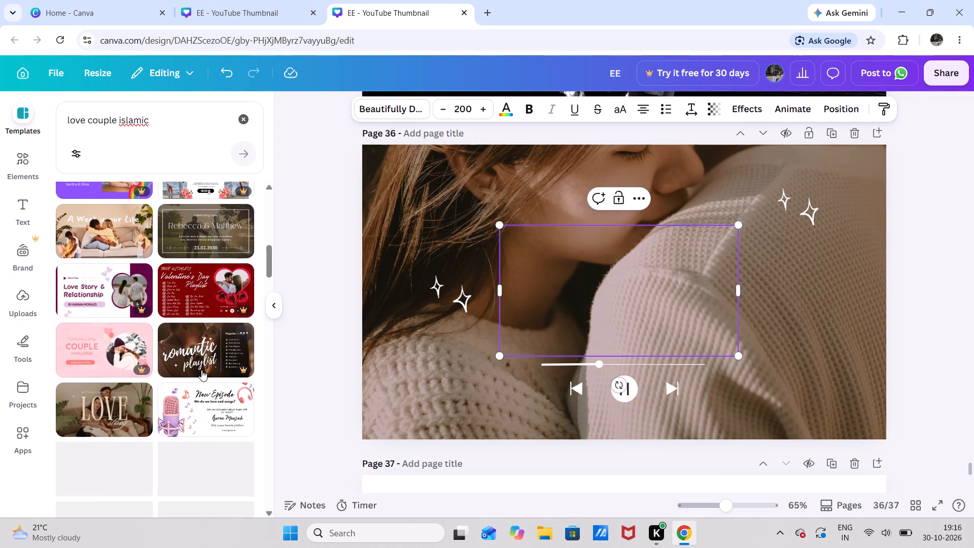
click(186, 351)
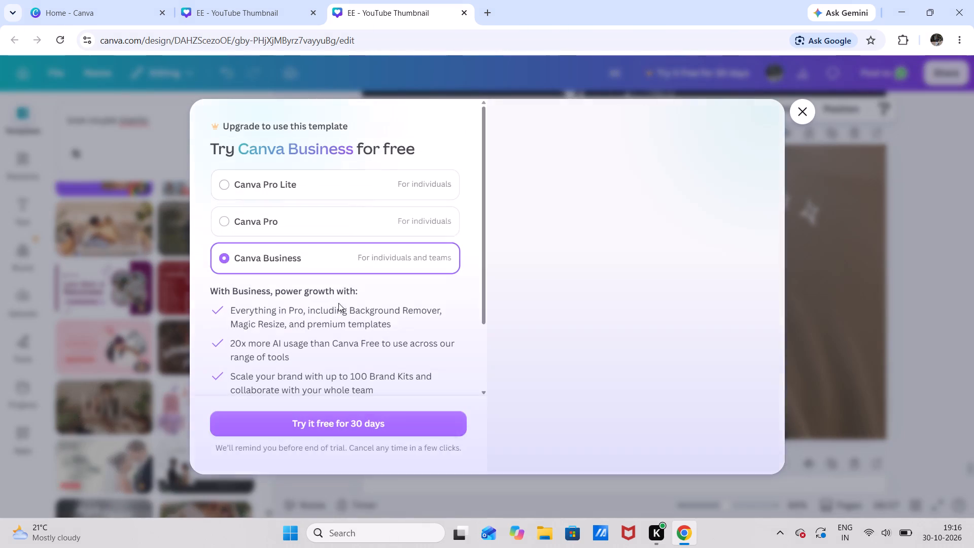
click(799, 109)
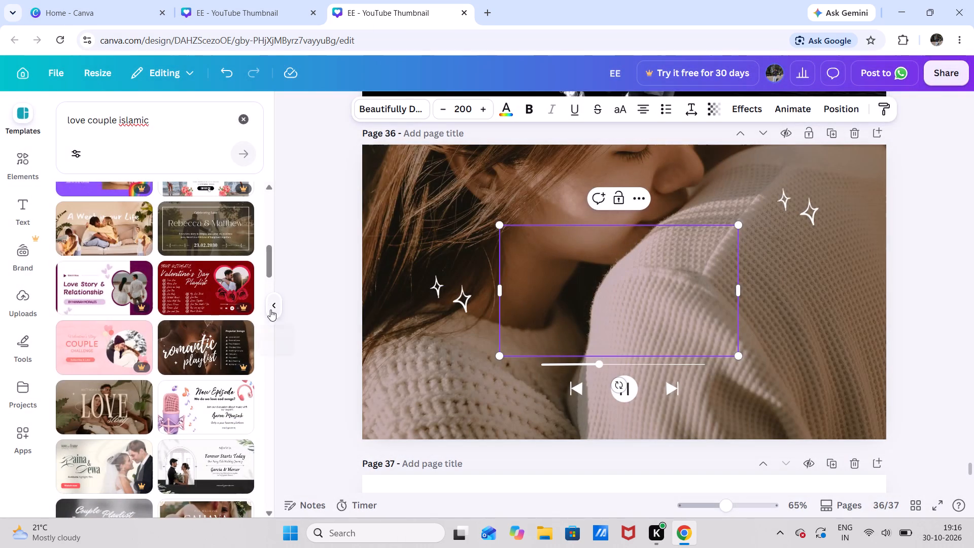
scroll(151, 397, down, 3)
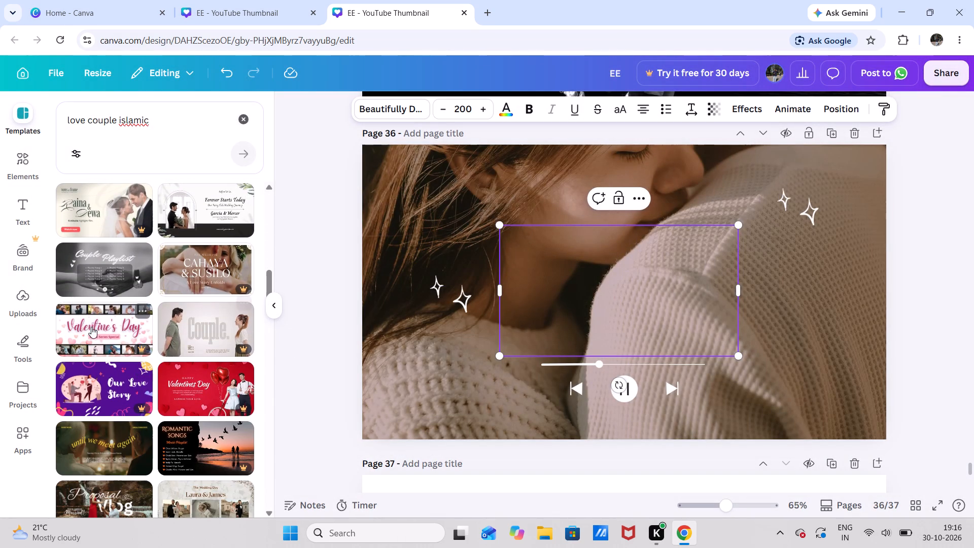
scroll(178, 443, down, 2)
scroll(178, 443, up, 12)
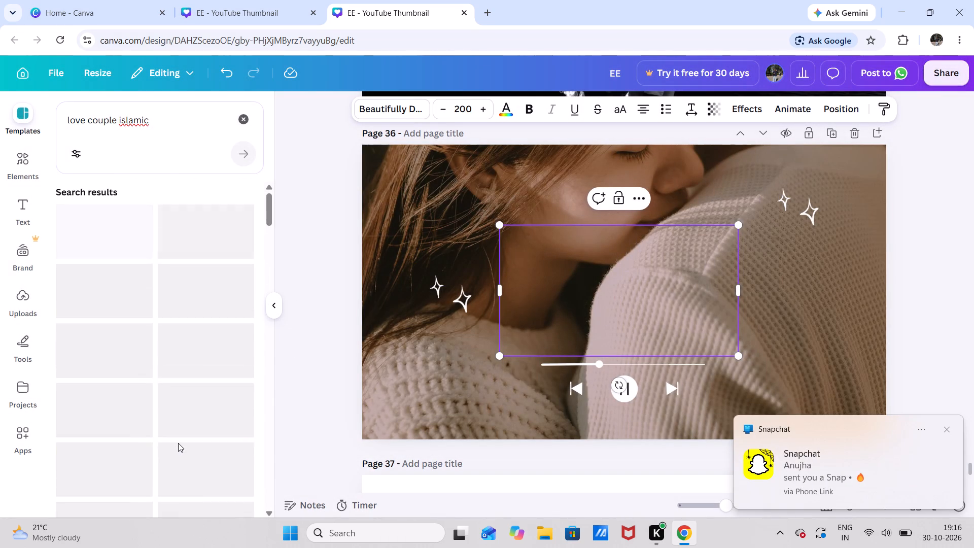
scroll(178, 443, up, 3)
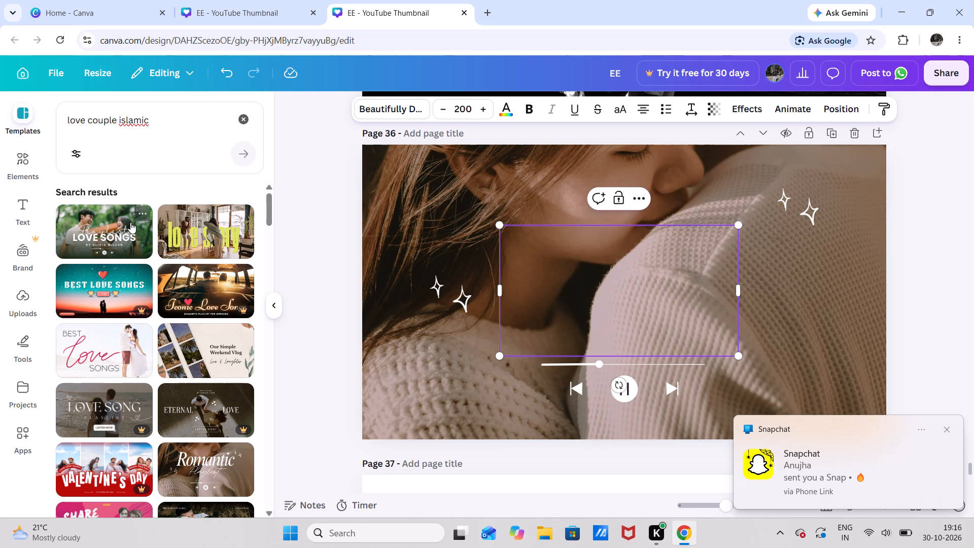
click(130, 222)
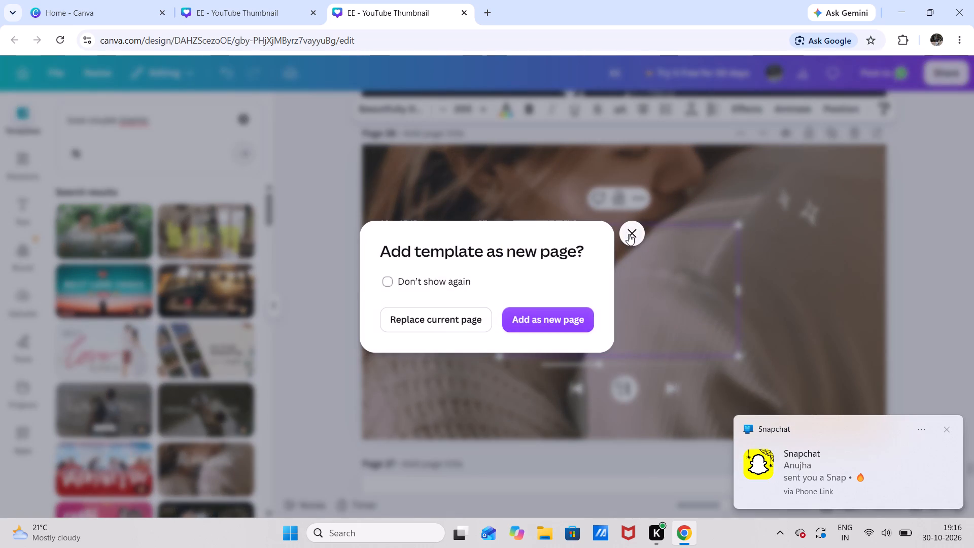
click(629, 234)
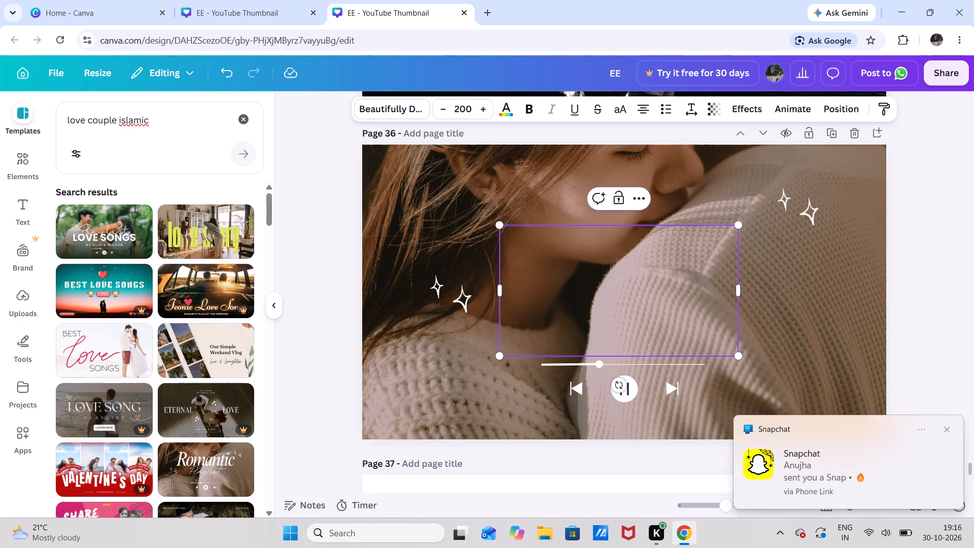
Clear the "love couple islamic" wording from the template search and deselect the empty text box on page 36.
click(193, 123)
key(BackSpace)
key(BackSpace)
key(BackSpace)
key(BackSpace)
key(BackSpace)
key(BackSpace)
key(BackSpace)
key(BackSpace)
key(BackSpace)
key(BackSpace)
key(BackSpace)
key(BackSpace)
key(BackSpace)
key(BackSpace)
key(BackSpace)
key(BackSpace)
key(BackSpace)
key(BackSpace)
key(BackSpace)
key(BackSpace)
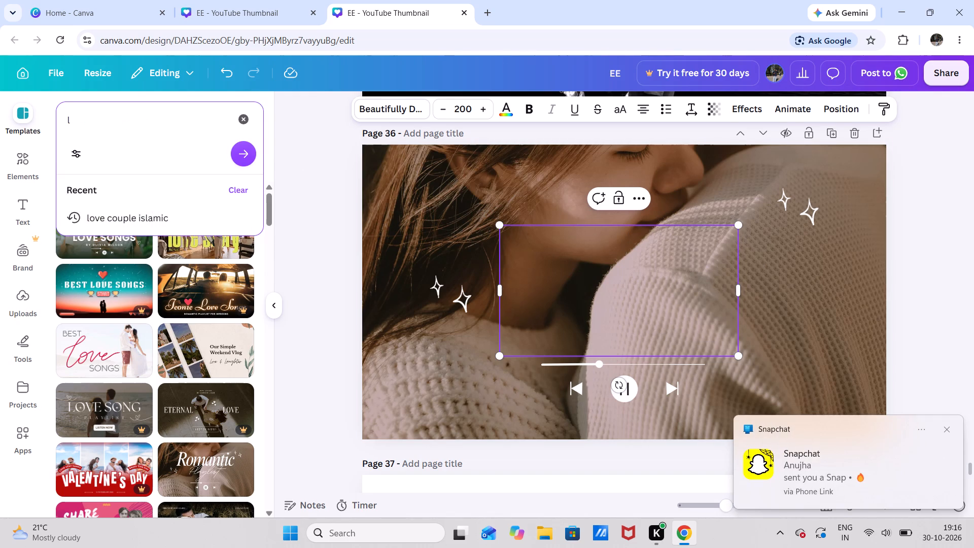
click(12, 47)
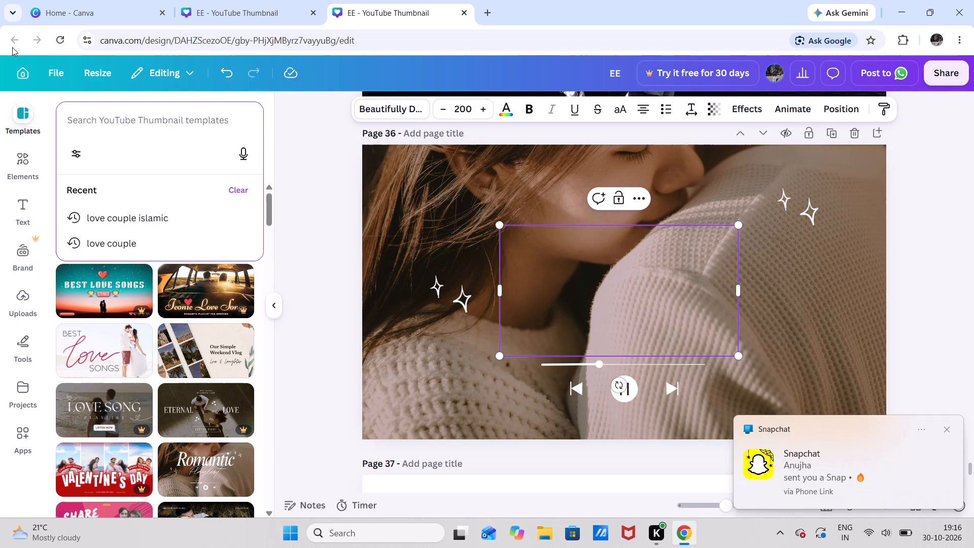
click(320, 199)
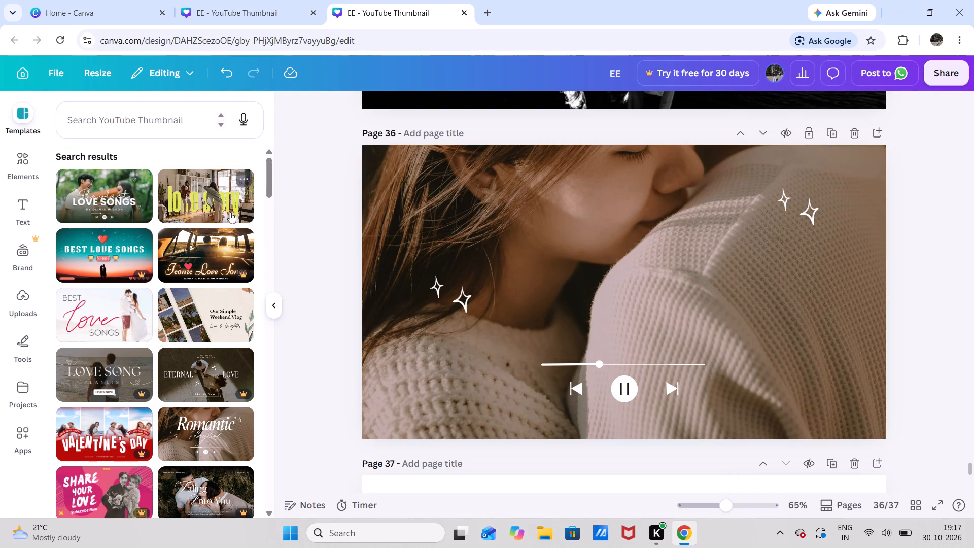
Replace page 36's design with the "Our Simple Weekend Vlog" template.
click(198, 316)
Move the "Our Simple Weekend Vlog" heading up to the top of page 36, beside the photo collage.
click(713, 274)
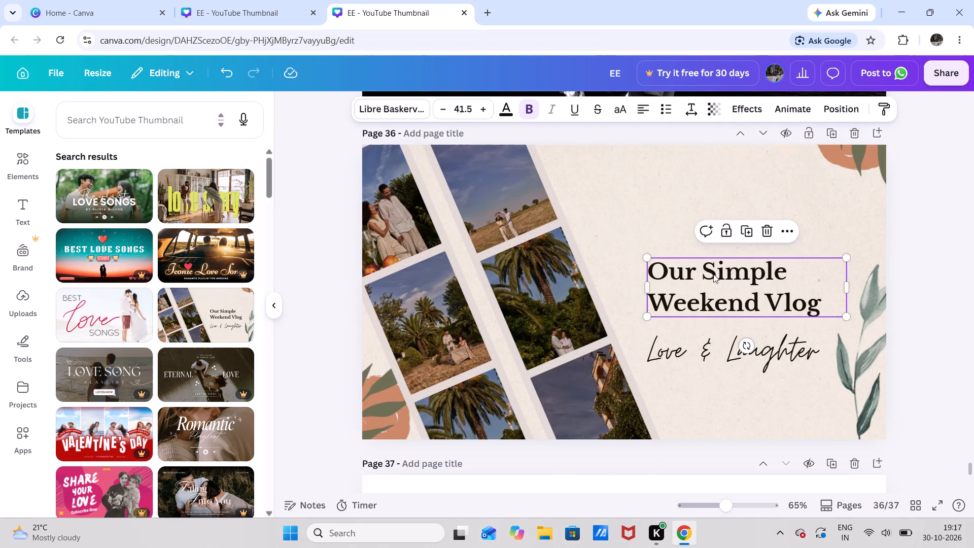
drag(713, 274, 667, 168)
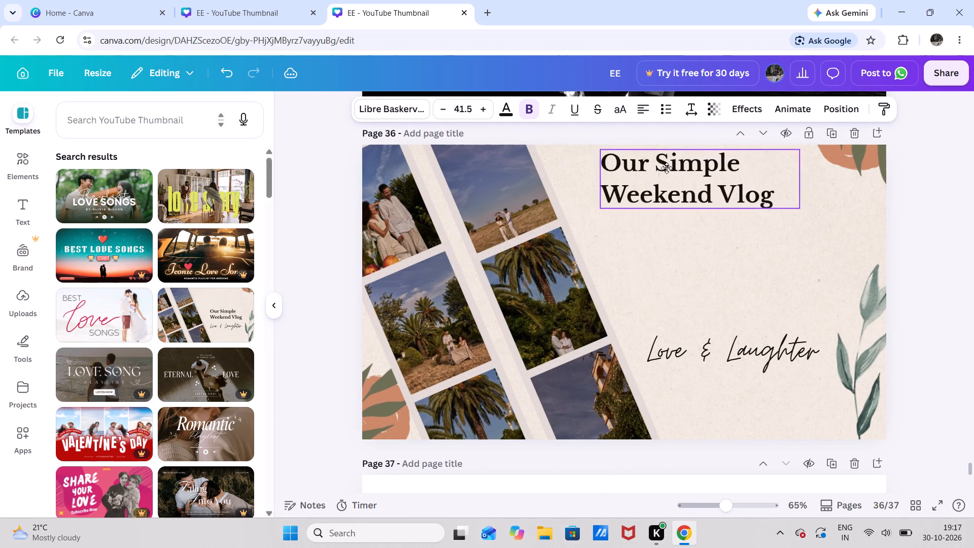
drag(667, 168, 670, 183)
Replace the heading text on page 36 with "sneharis".
click(780, 180)
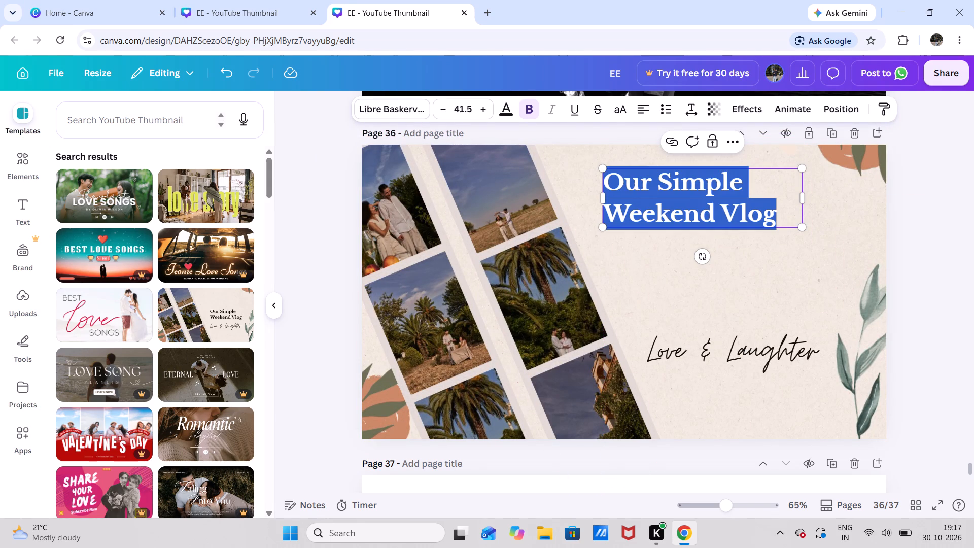
key(BackSpace)
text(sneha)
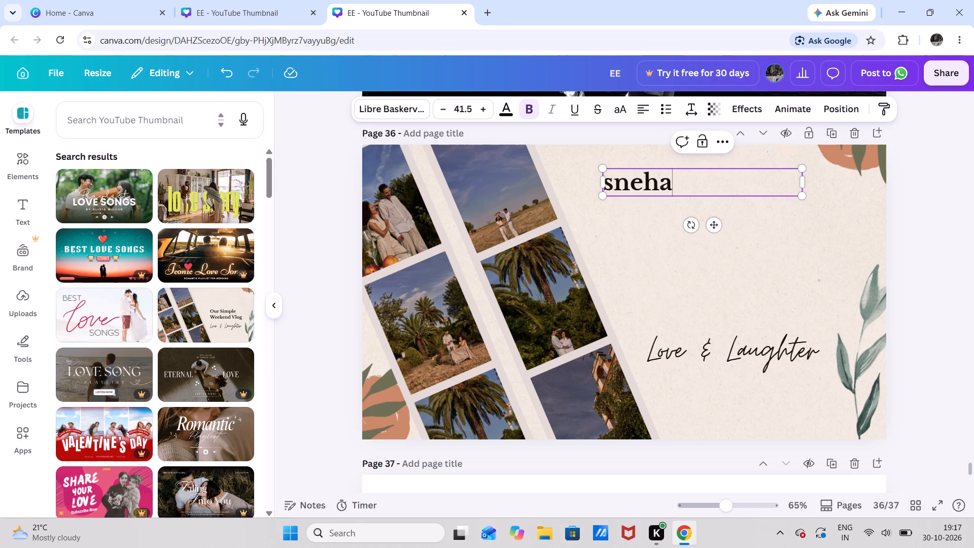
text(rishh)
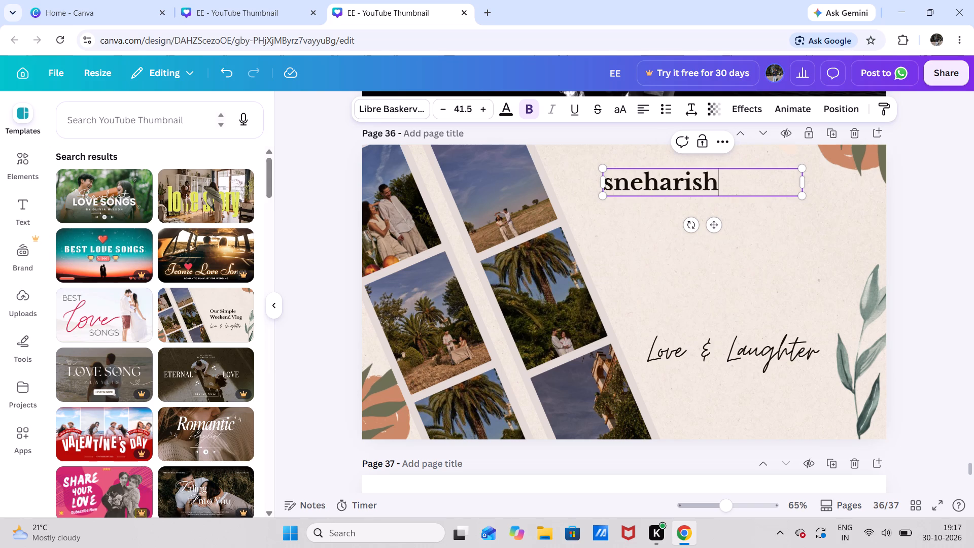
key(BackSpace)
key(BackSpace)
Set the text colour of the whole "sneharis" heading to yellow.
click(678, 186)
key(ctrl+a)
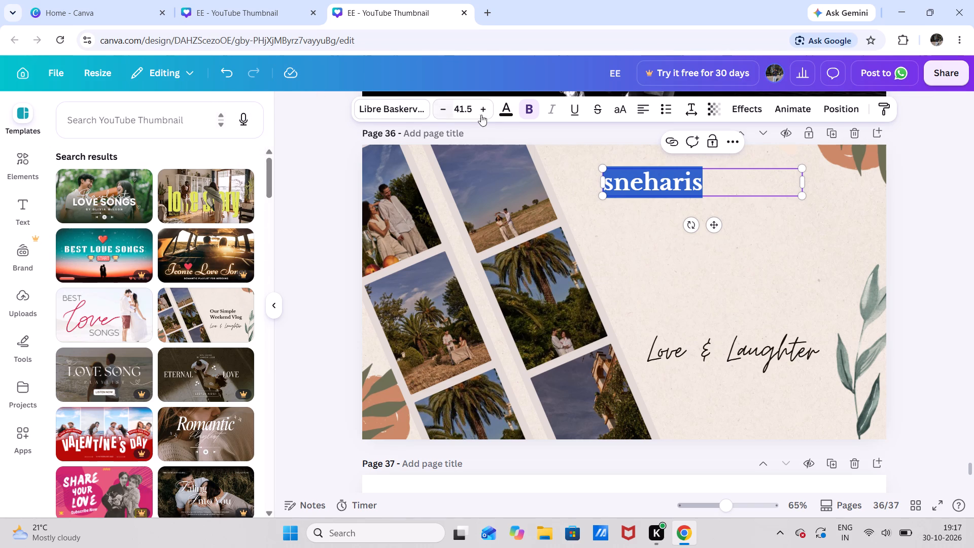
click(507, 116)
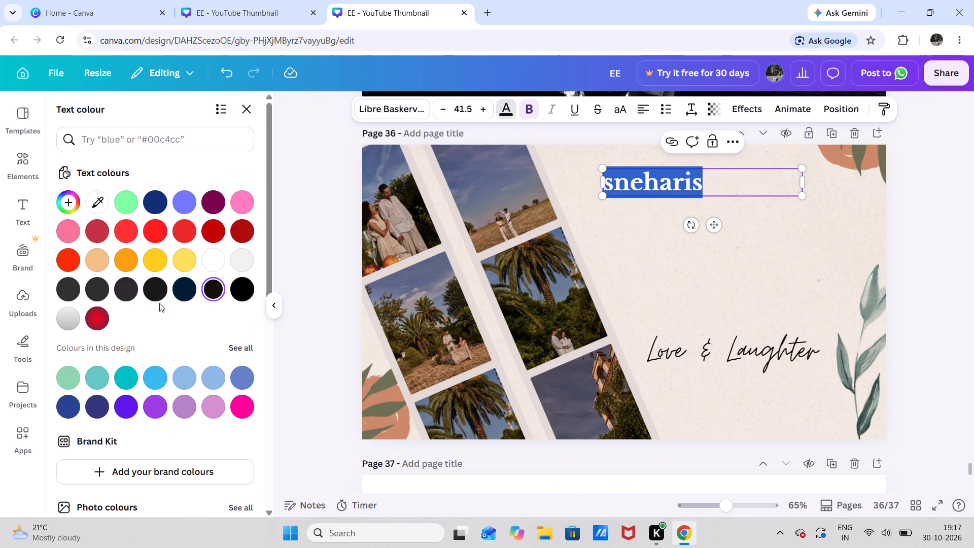
click(162, 258)
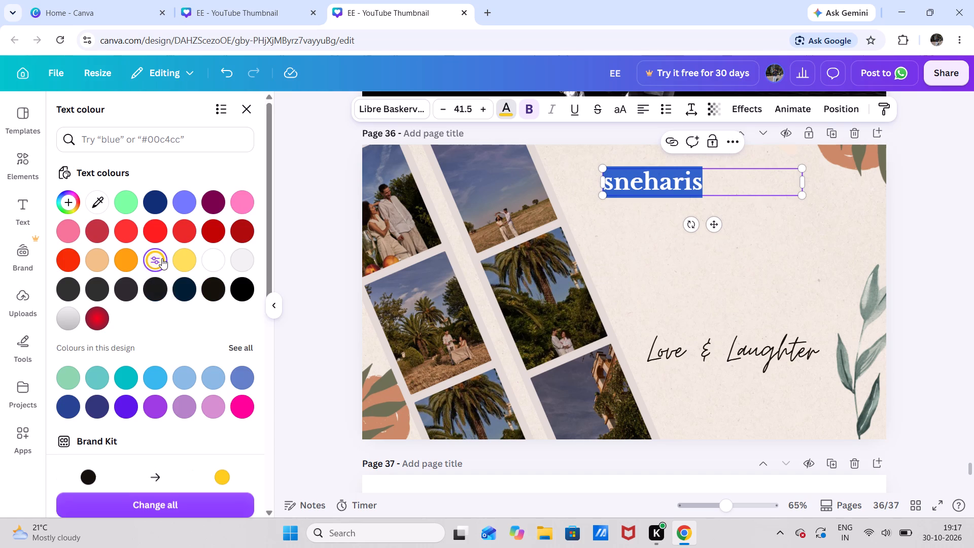
click(661, 193)
click(736, 192)
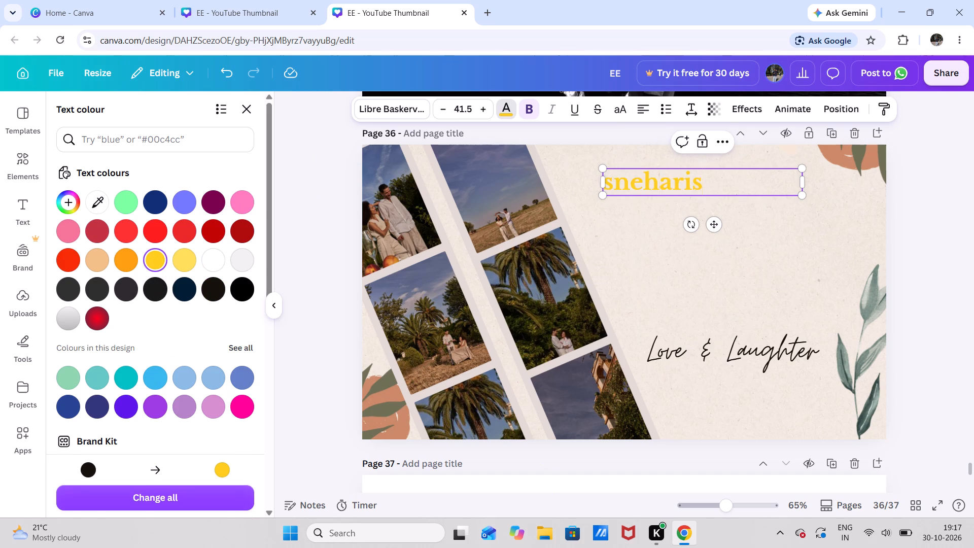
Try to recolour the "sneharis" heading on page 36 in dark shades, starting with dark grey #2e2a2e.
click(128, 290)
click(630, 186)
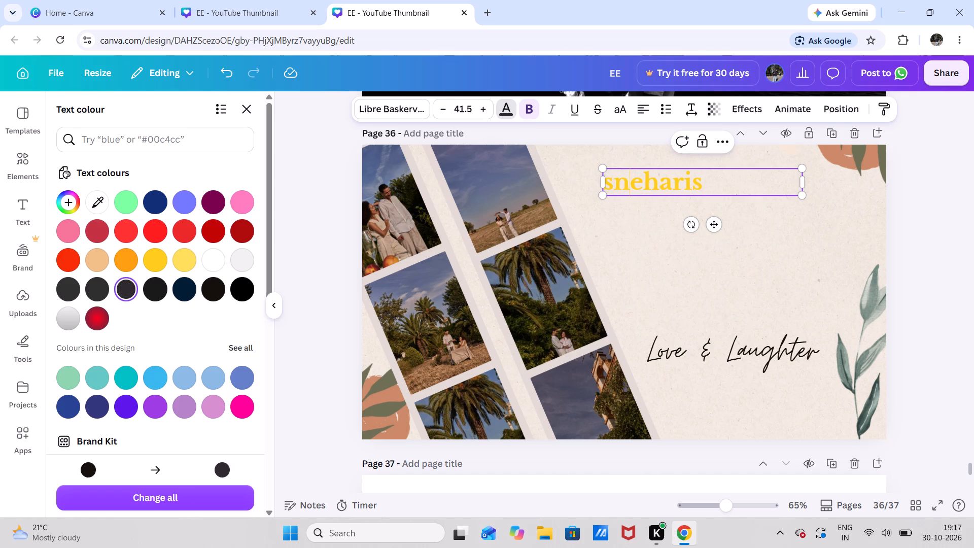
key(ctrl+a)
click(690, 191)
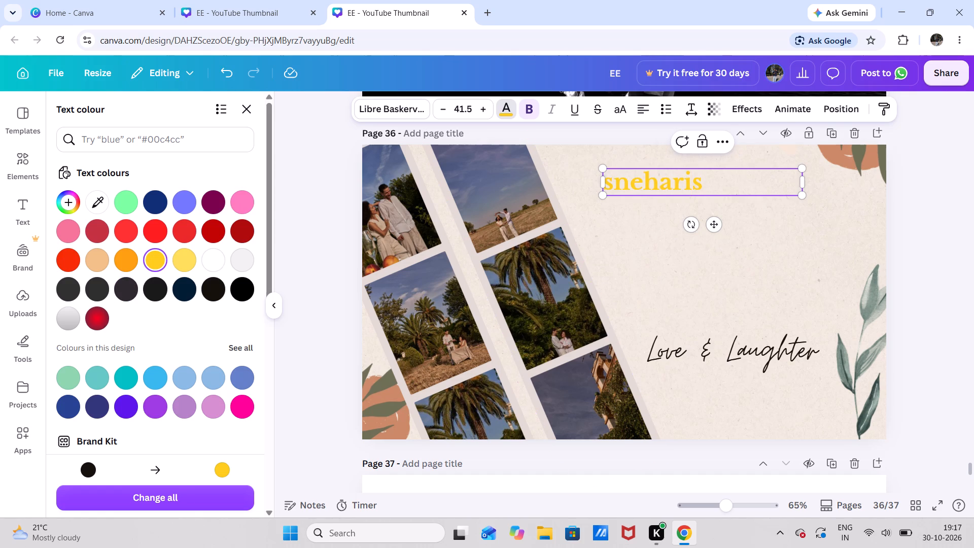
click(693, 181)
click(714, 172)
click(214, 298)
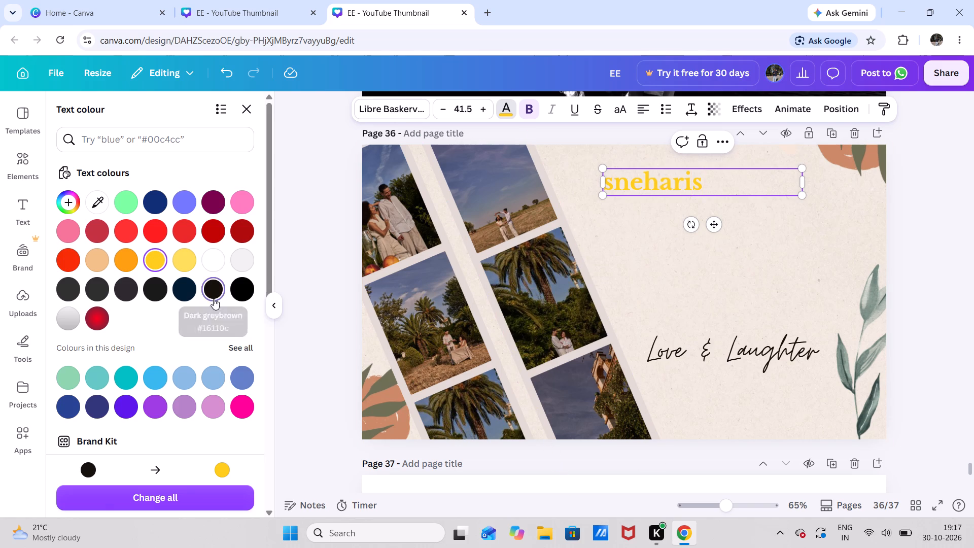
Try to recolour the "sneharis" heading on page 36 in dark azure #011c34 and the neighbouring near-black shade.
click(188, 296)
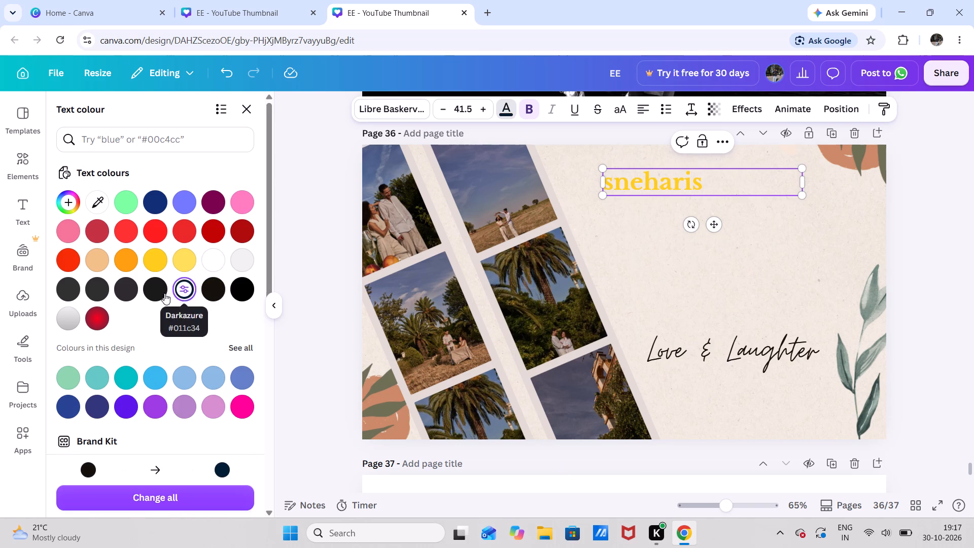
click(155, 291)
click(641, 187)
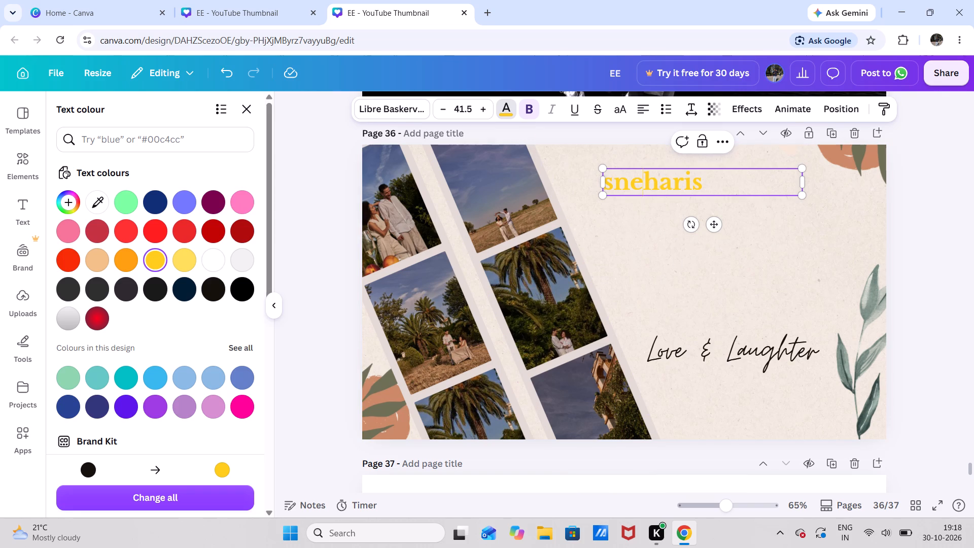
Enlarge the "sneharis" heading on page 36 to a font size of about 51, extending it towards the photo collage.
click(599, 195)
drag(599, 195, 590, 199)
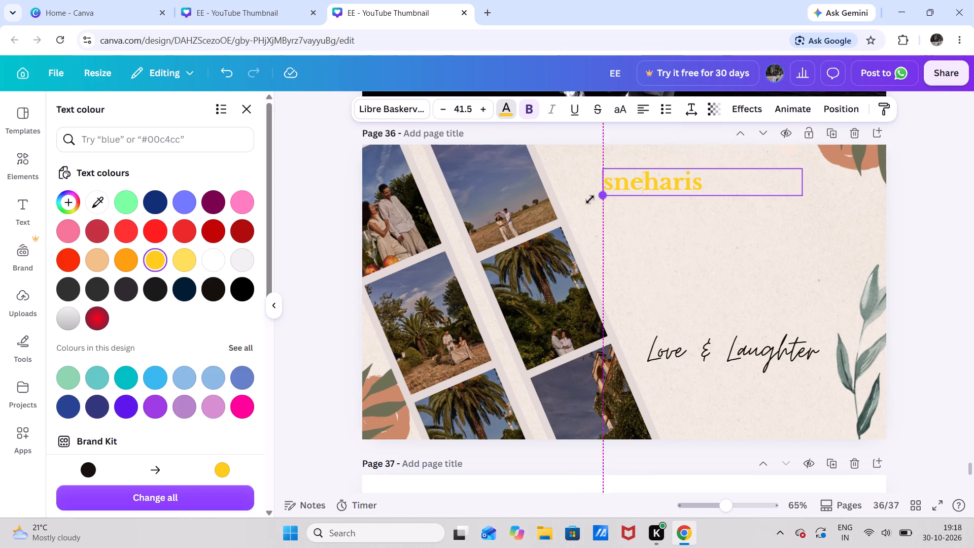
drag(590, 199, 555, 217)
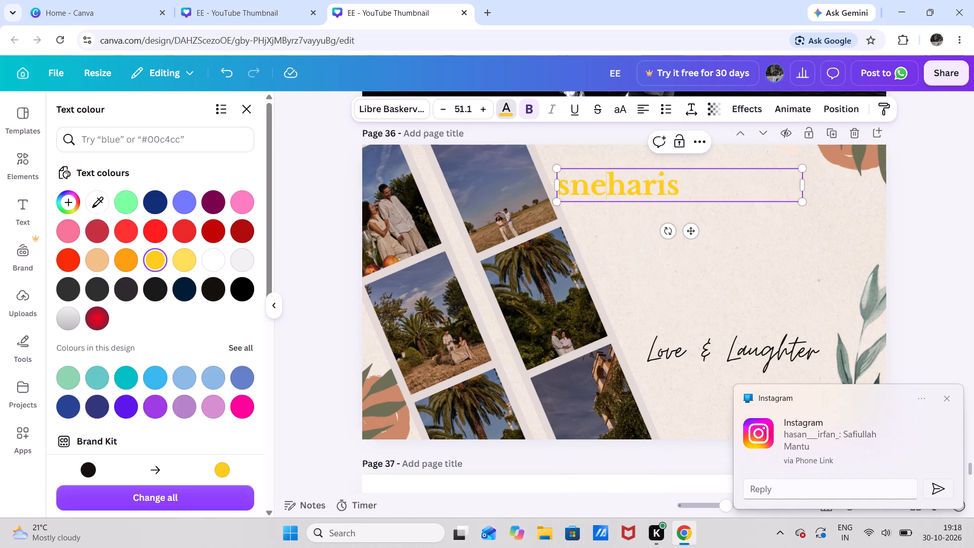
drag(603, 196, 613, 185)
drag(626, 191, 641, 177)
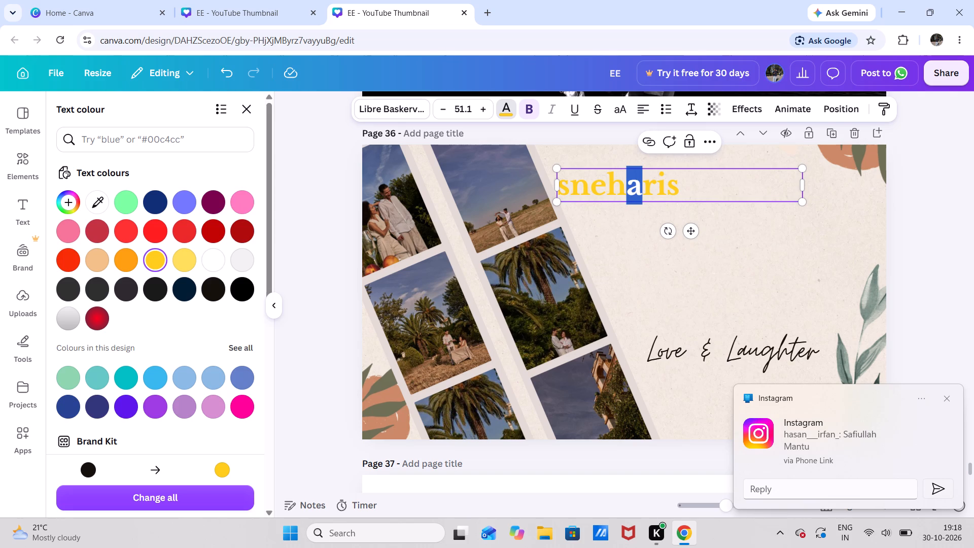
click(745, 218)
Move the "Love & Laughter" text on page 36 up to sit below the "sneharis" heading.
click(733, 347)
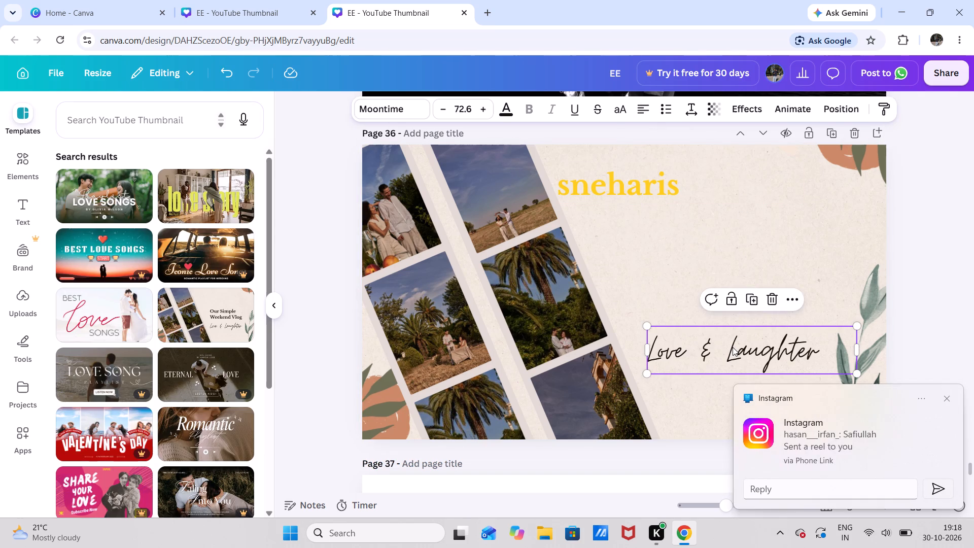
drag(733, 347, 700, 270)
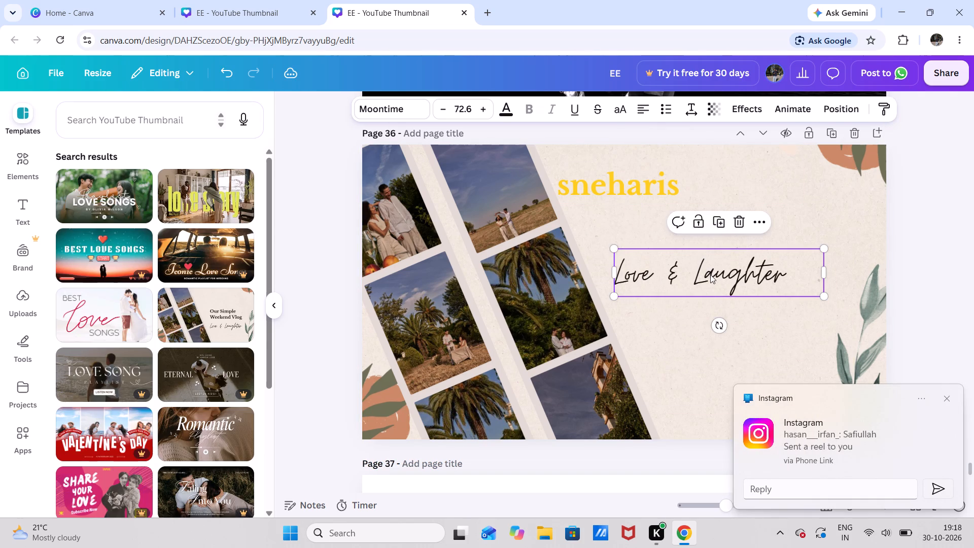
Clear all the wording from the "Love & Laughter" text box on page 36, keeping the box open for editing.
click(711, 275)
click(787, 271)
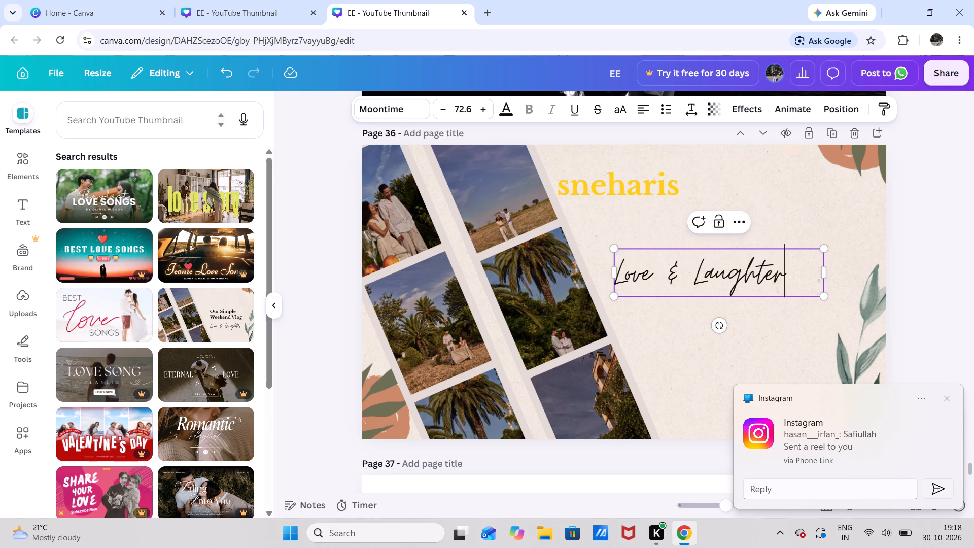
click(787, 271)
key(BackSpace)
key(BackSpace)
key(BackSpace)
key(BackSpace)
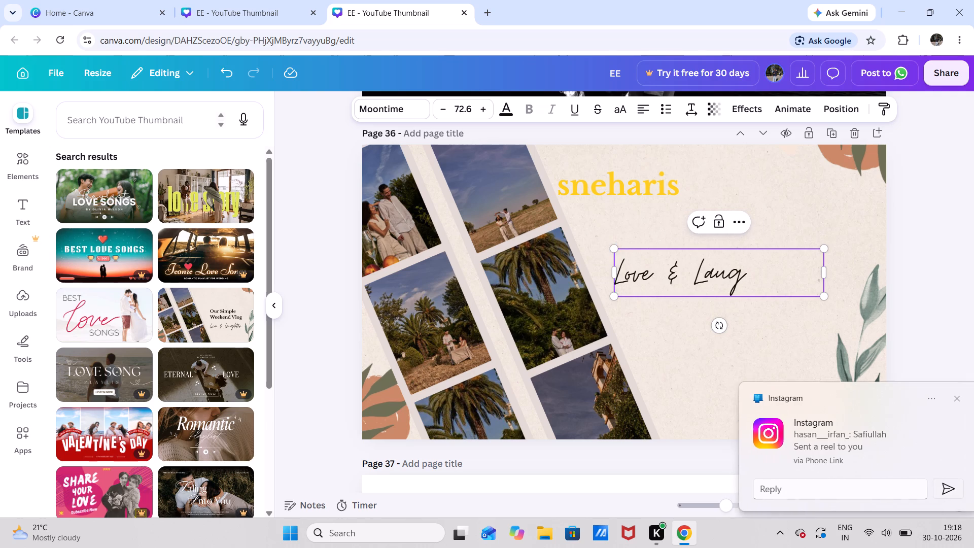
key(BackSpace)
key(BackSpace)
key(BackSpace)
key(BackSpace)
key(BackSpace)
key(BackSpace)
key(BackSpace)
key(BackSpace)
key(BackSpace)
key(BackSpace)
key(BackSpace)
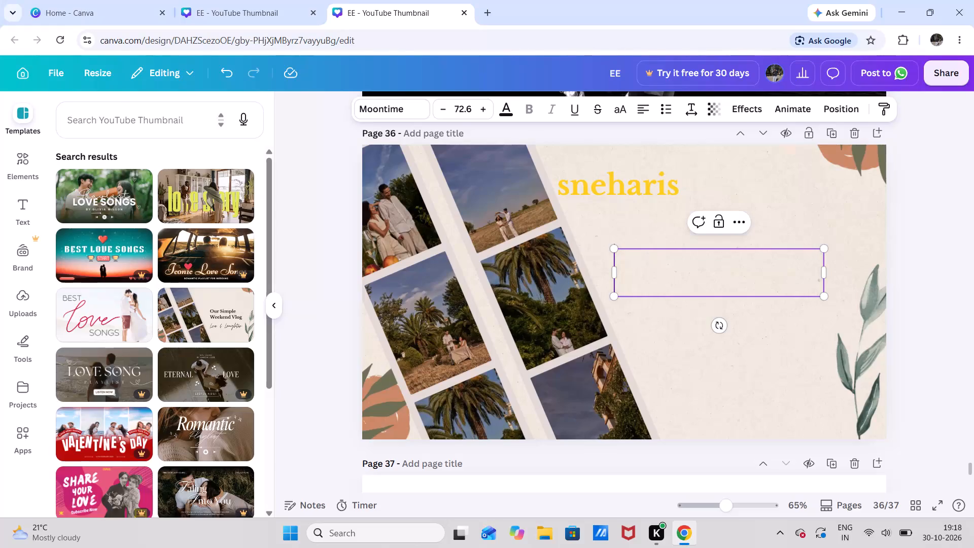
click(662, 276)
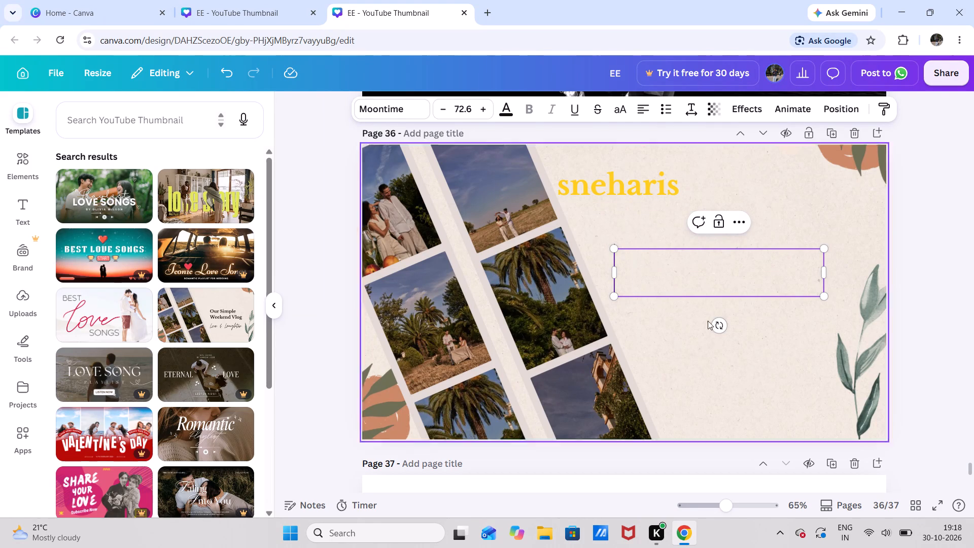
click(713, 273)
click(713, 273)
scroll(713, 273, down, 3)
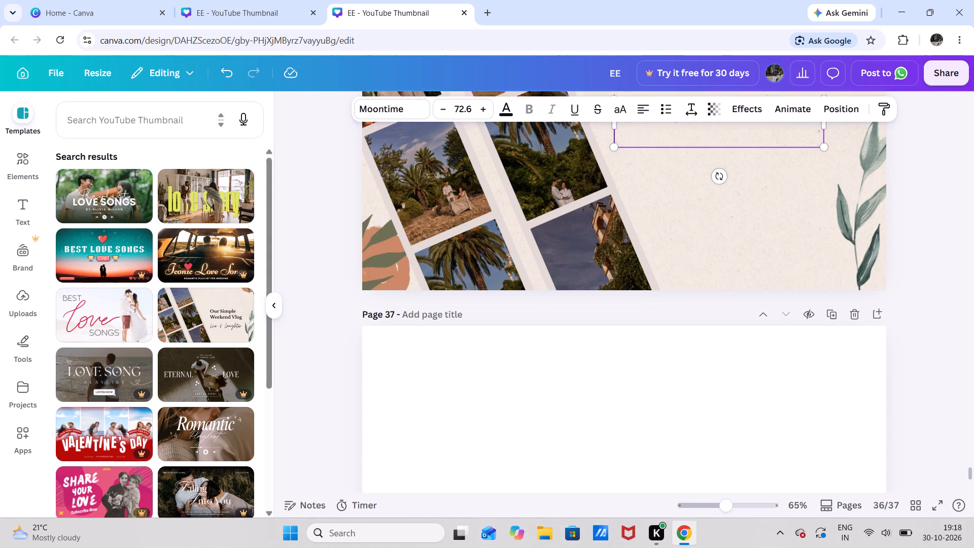
Shift the outer diagonal photo strip of the collage on page 36 slightly closer to the neighbouring strip.
scroll(713, 273, down, 2)
scroll(713, 273, up, 3)
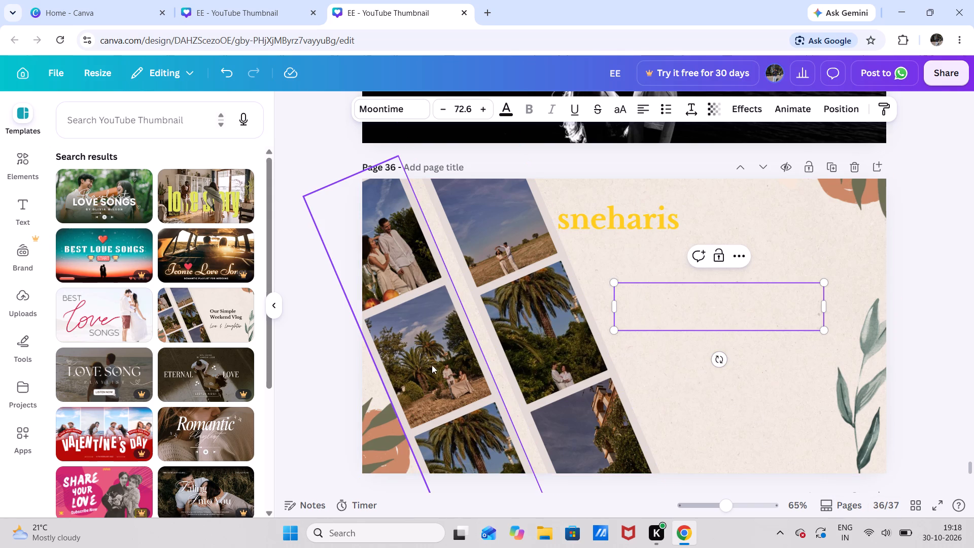
click(446, 371)
drag(446, 371, 392, 343)
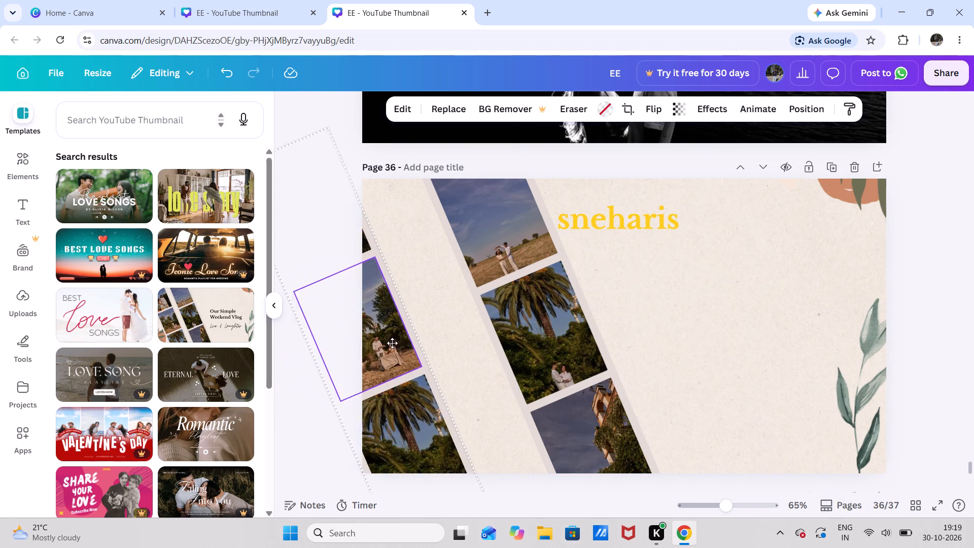
drag(392, 343, 455, 337)
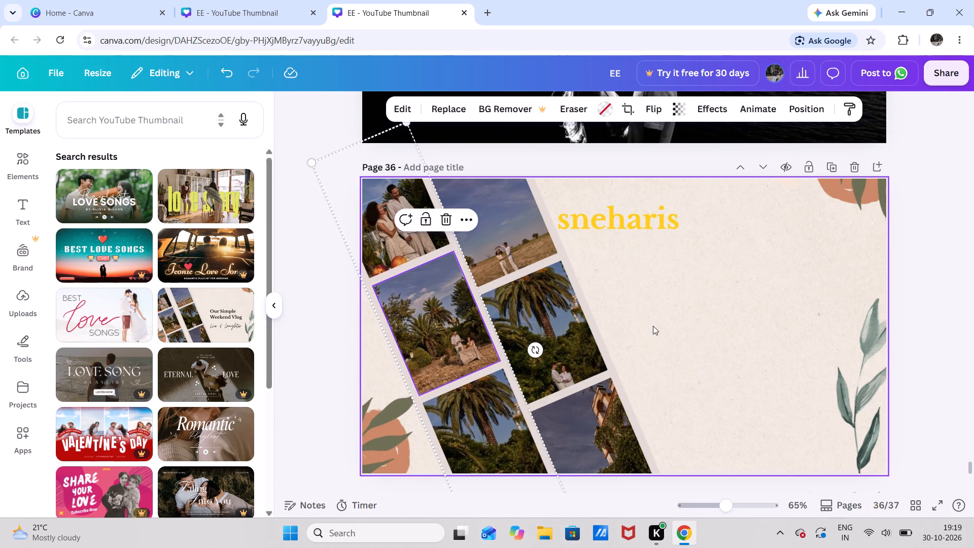
scroll(653, 326, up, 5)
scroll(663, 293, down, 1)
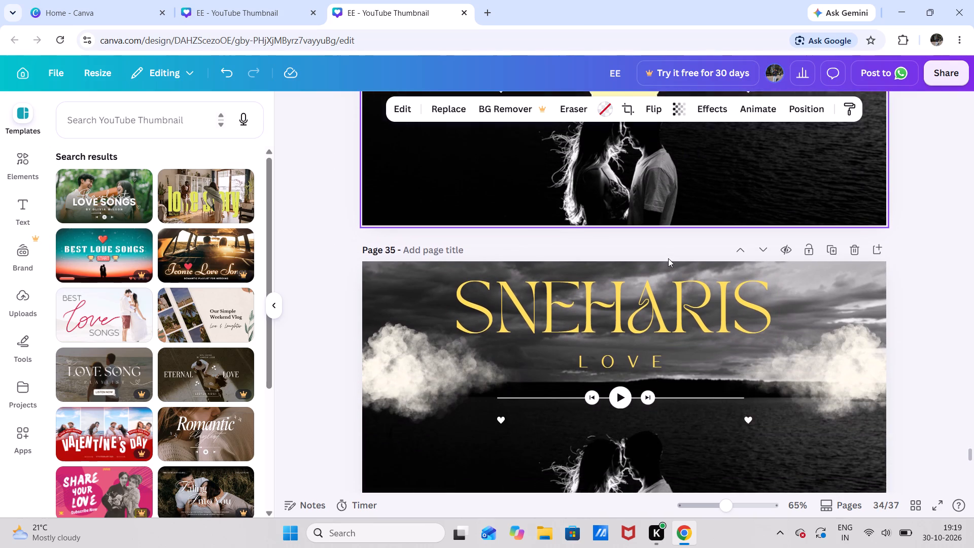
scroll(668, 258, down, 2)
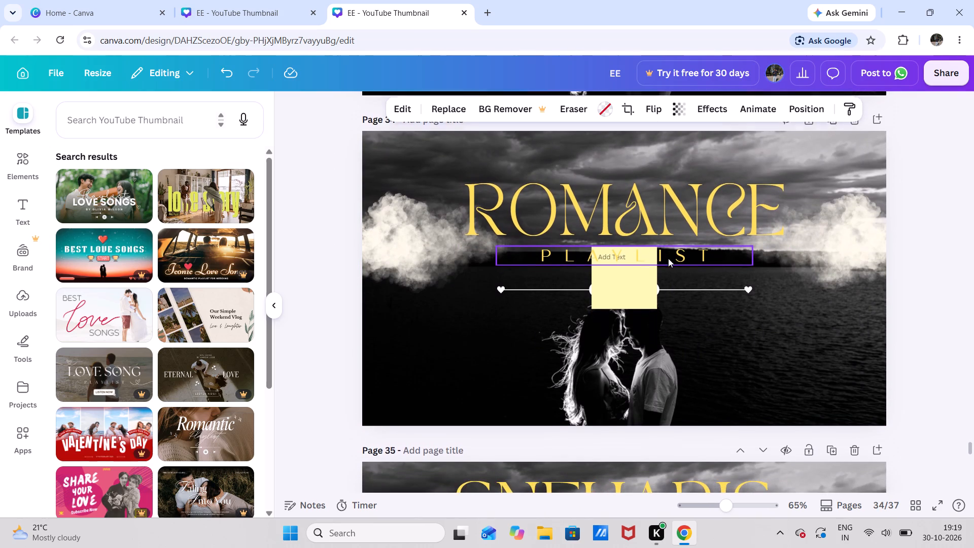
scroll(668, 258, down, 6)
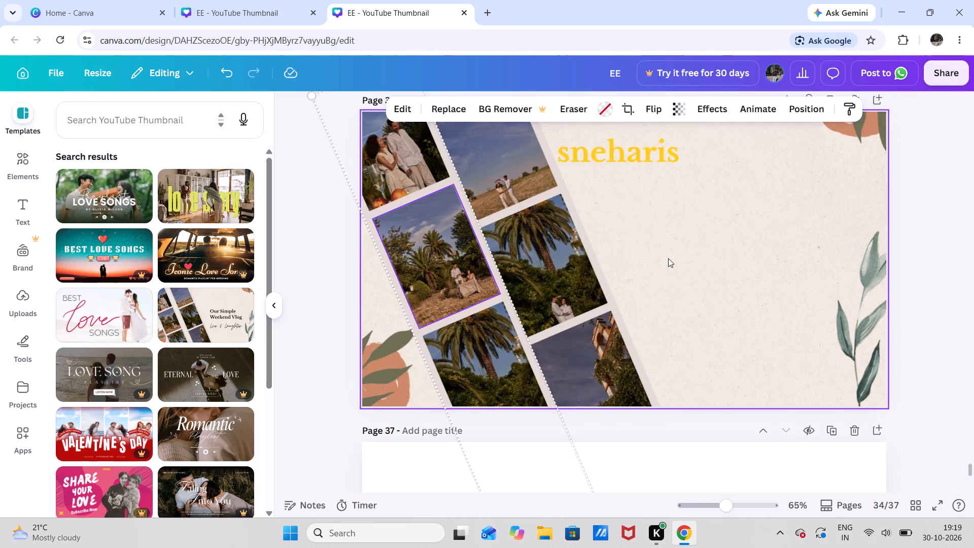
scroll(668, 258, down, 5)
scroll(668, 258, up, 2)
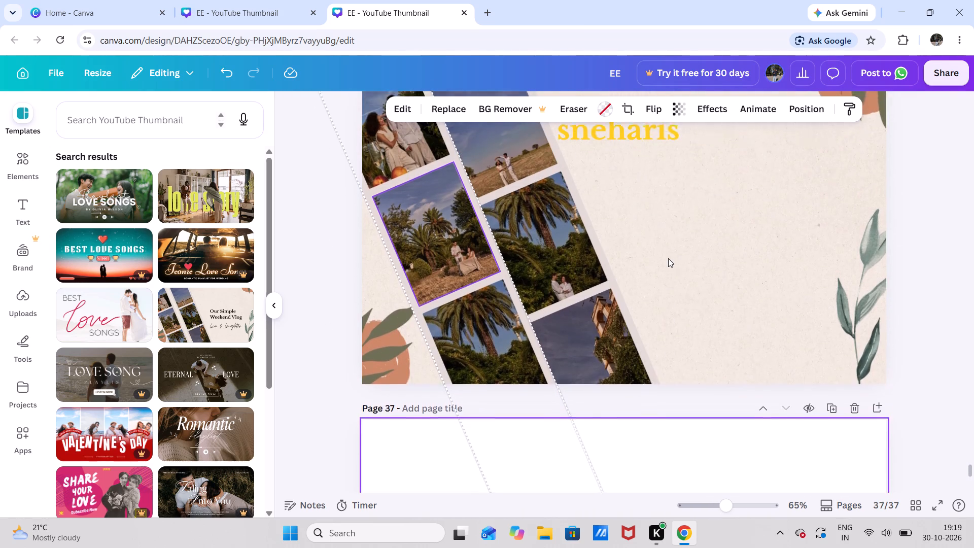
scroll(668, 258, up, 4)
Find the brown "LOVE story" couple template and add it as a new page after page 36.
click(668, 258)
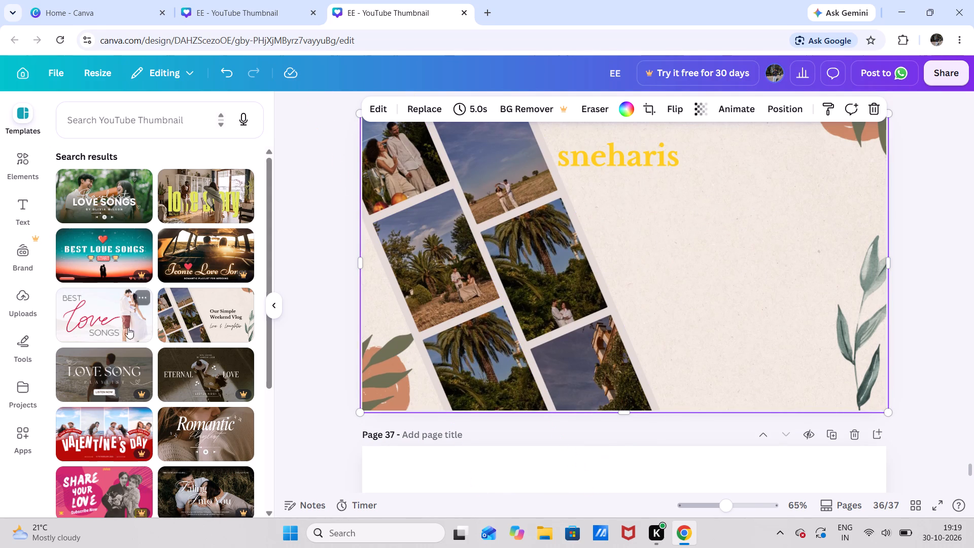
scroll(110, 366, down, 4)
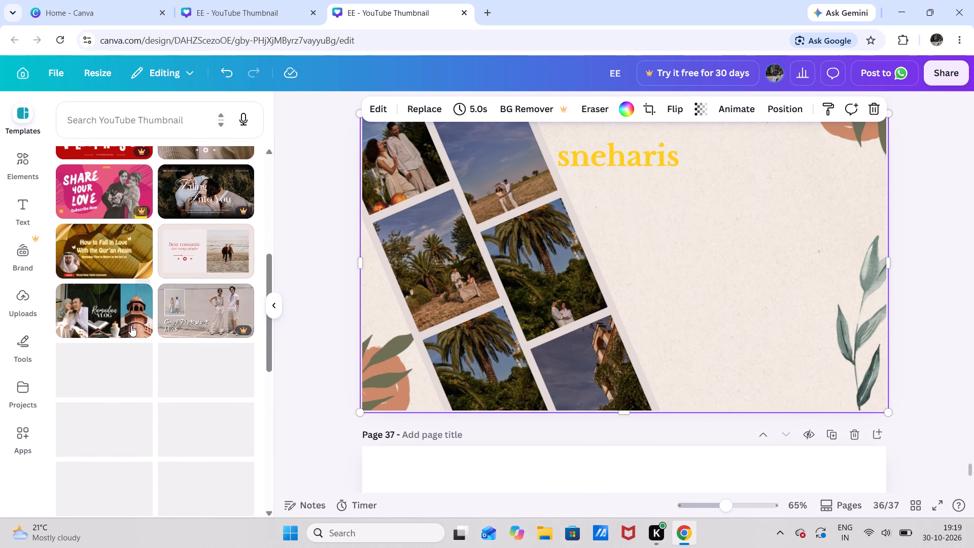
scroll(185, 336, down, 4)
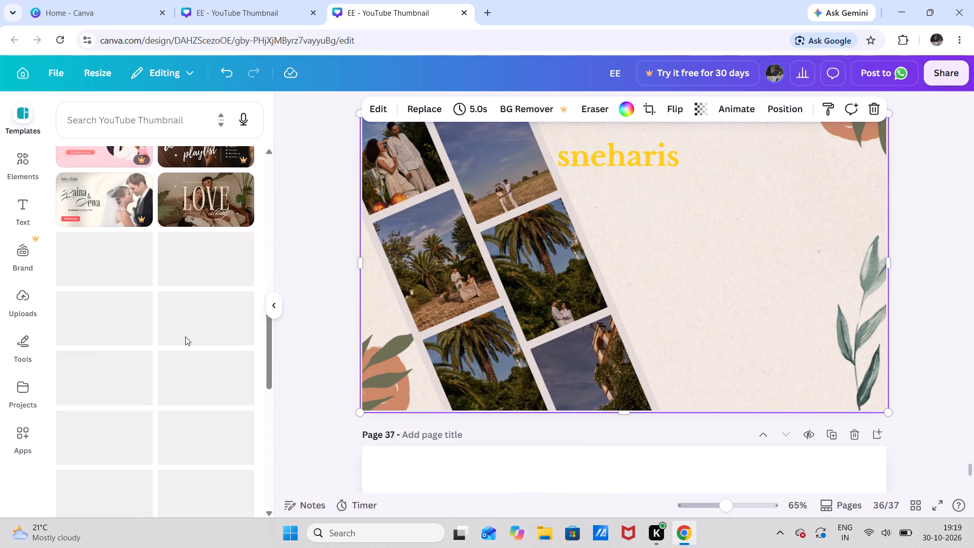
scroll(185, 336, down, 1)
click(198, 208)
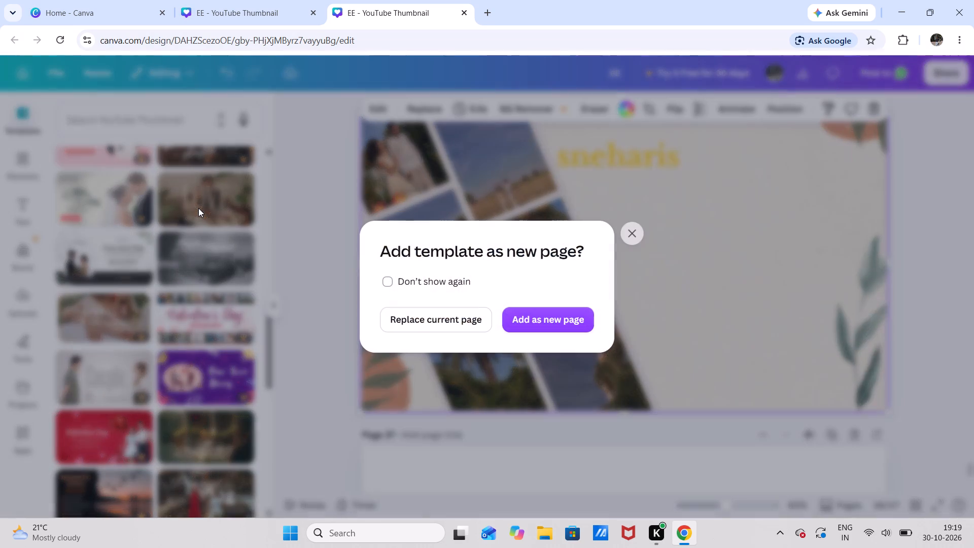
click(552, 328)
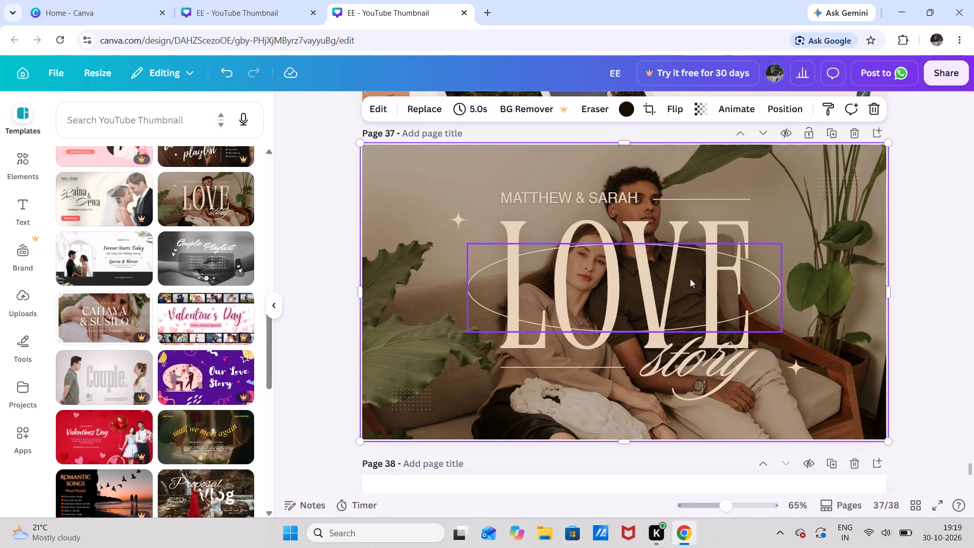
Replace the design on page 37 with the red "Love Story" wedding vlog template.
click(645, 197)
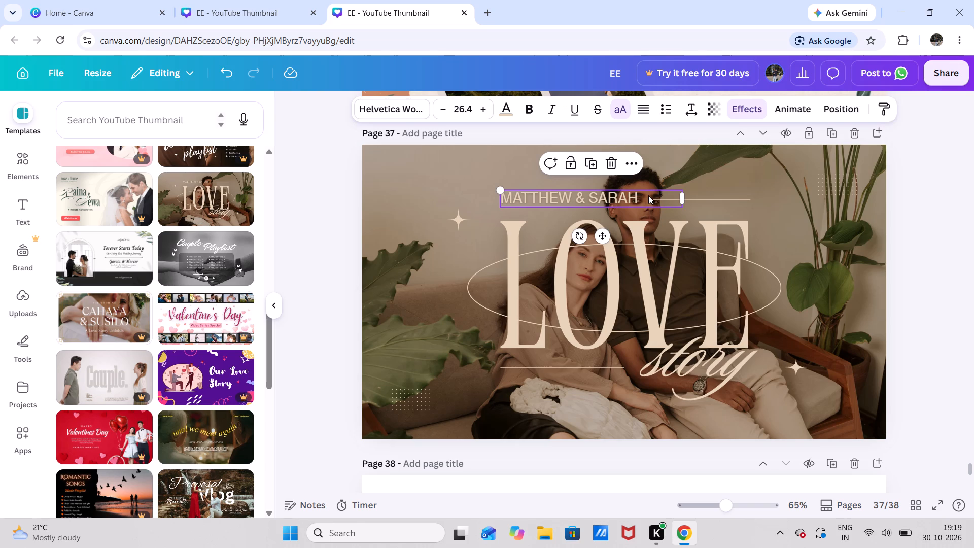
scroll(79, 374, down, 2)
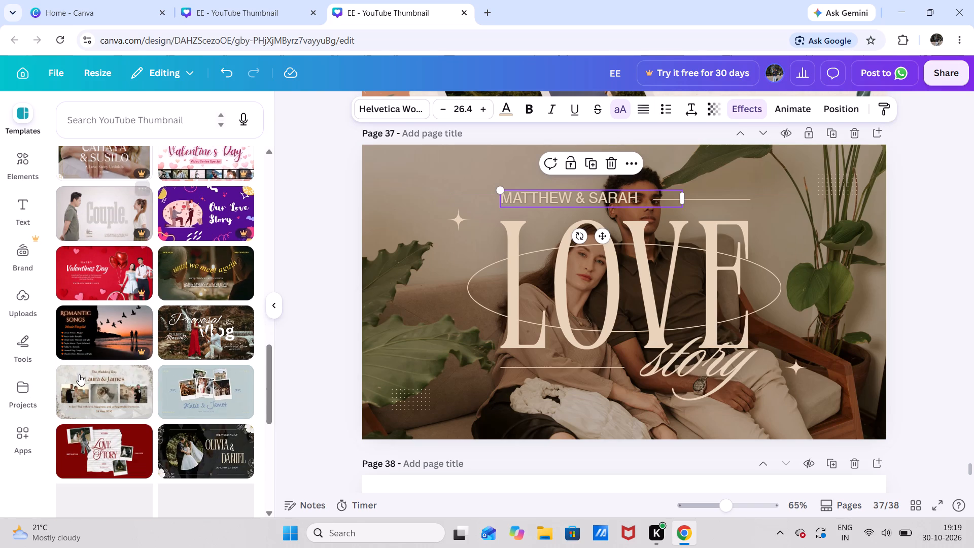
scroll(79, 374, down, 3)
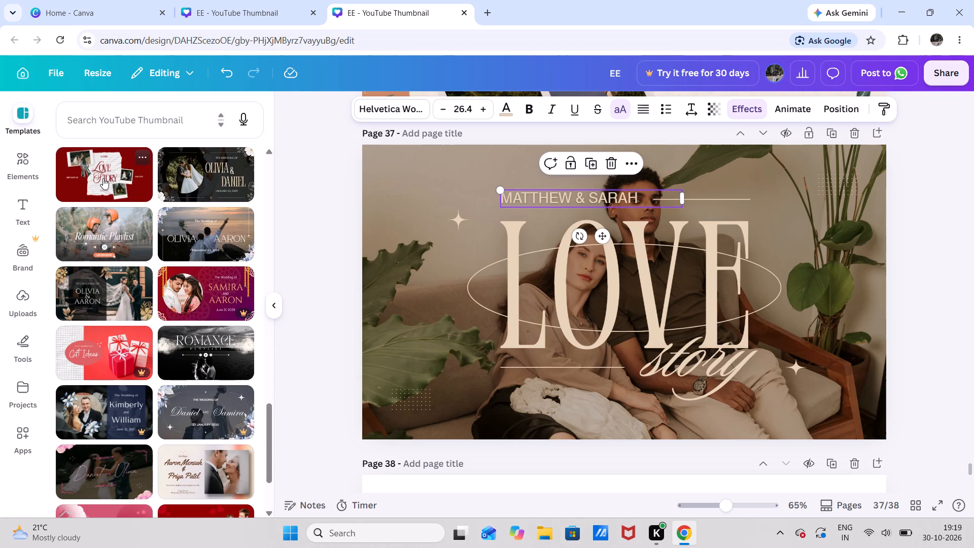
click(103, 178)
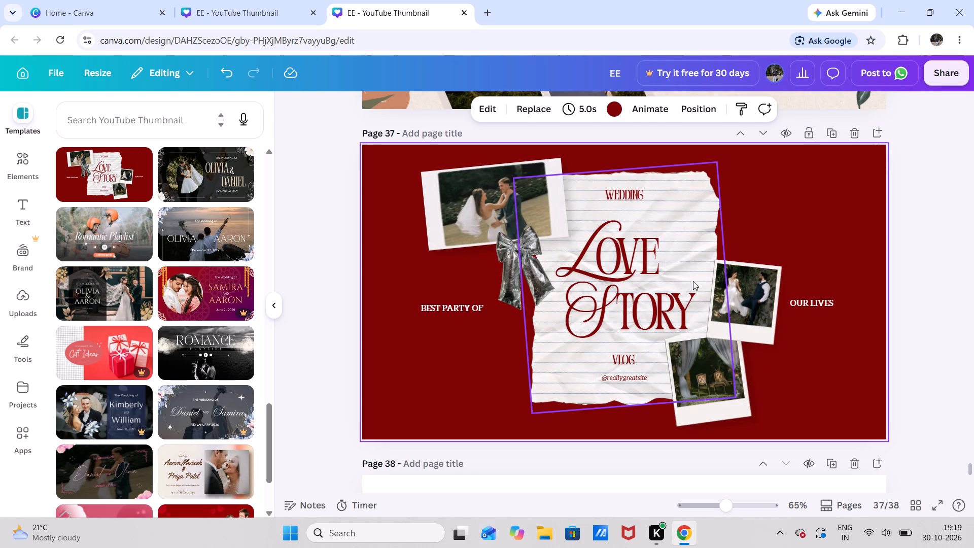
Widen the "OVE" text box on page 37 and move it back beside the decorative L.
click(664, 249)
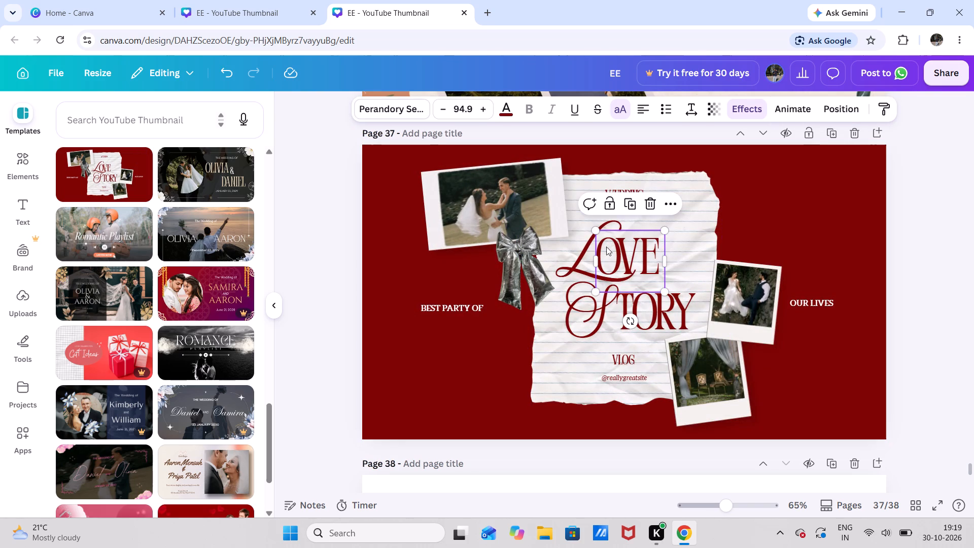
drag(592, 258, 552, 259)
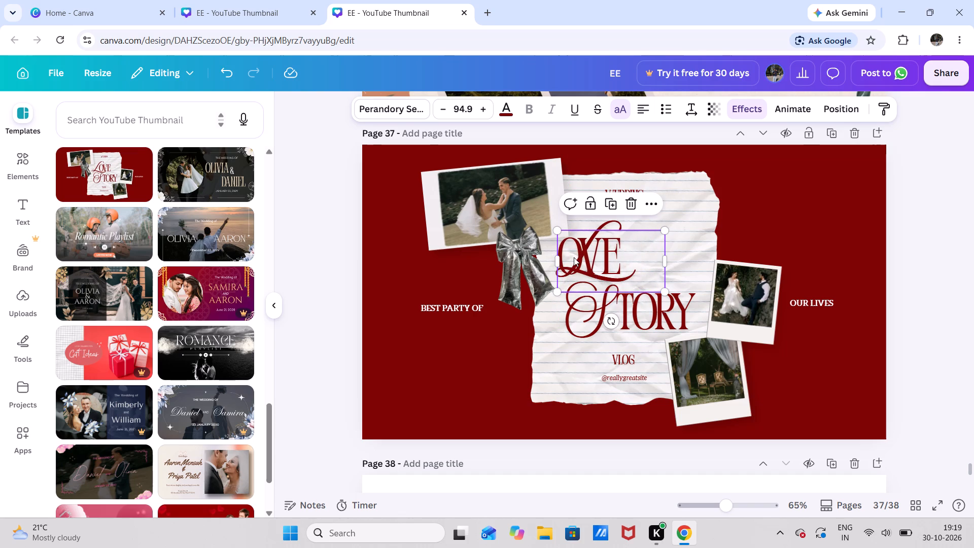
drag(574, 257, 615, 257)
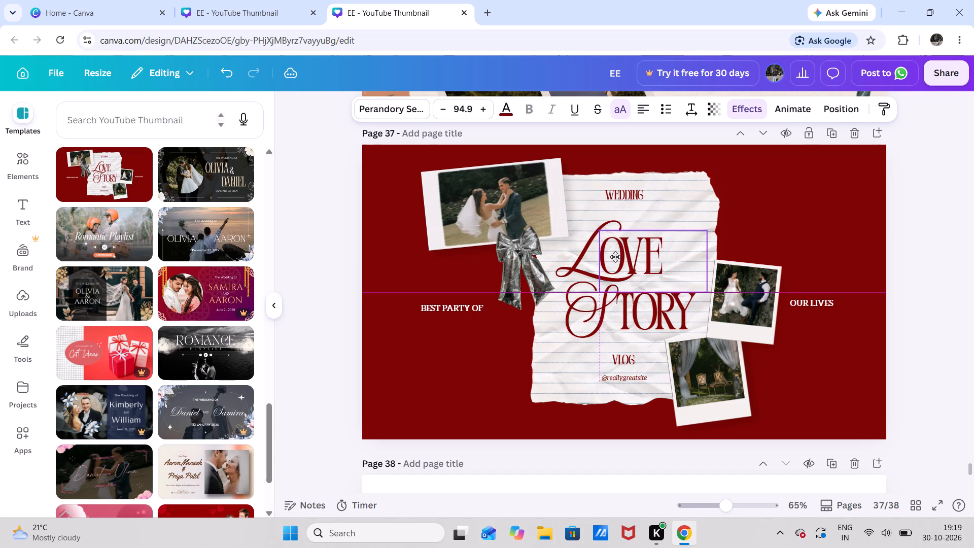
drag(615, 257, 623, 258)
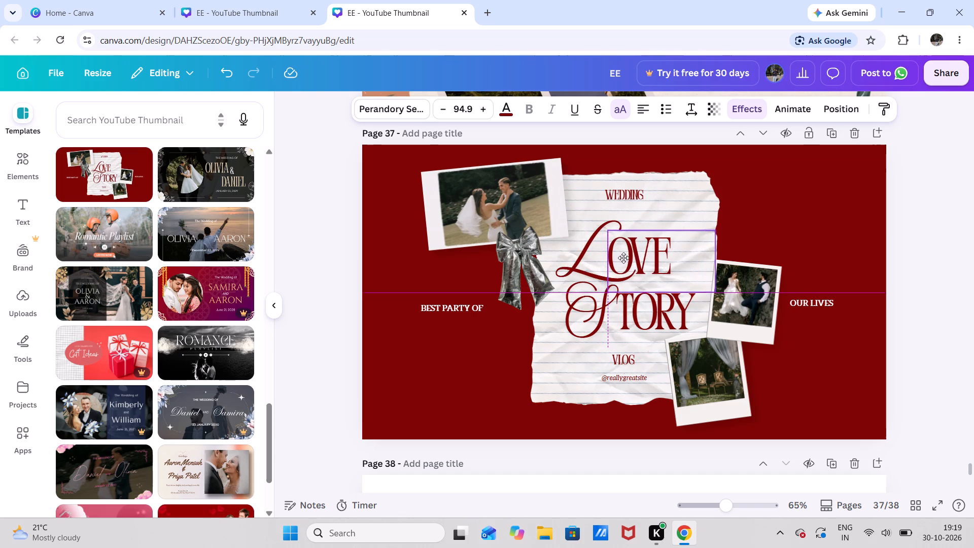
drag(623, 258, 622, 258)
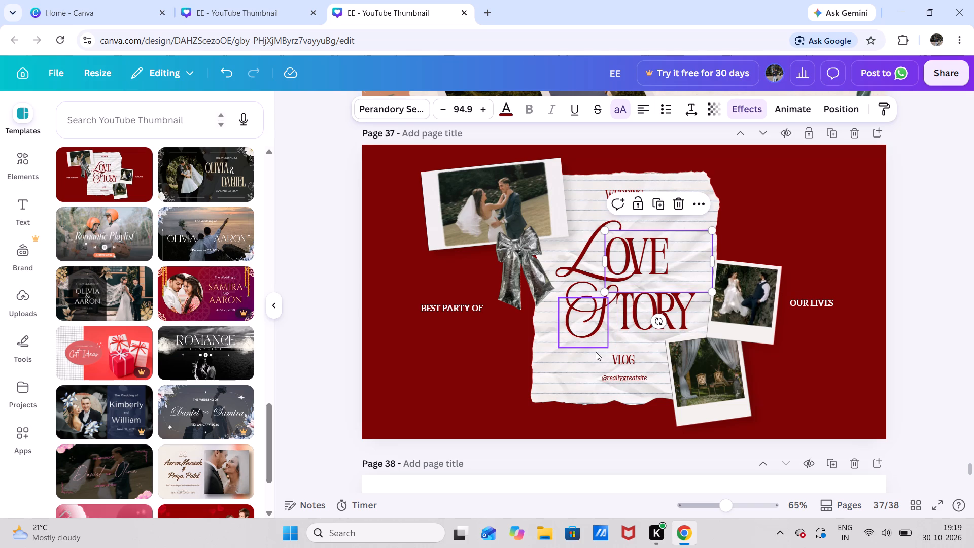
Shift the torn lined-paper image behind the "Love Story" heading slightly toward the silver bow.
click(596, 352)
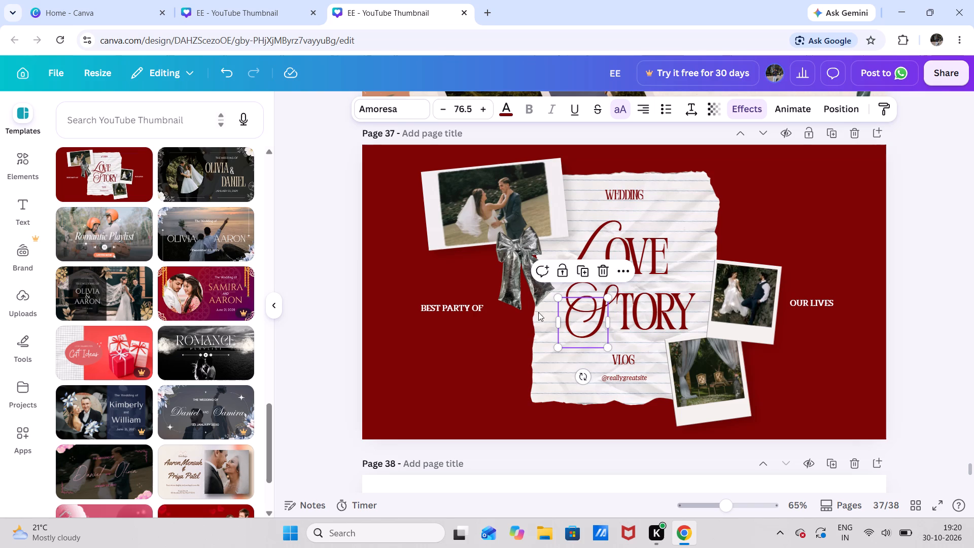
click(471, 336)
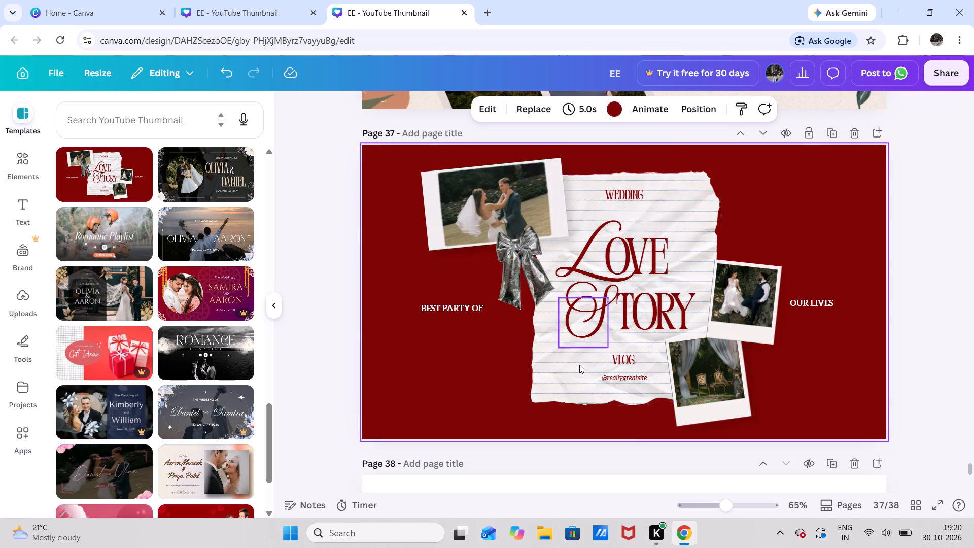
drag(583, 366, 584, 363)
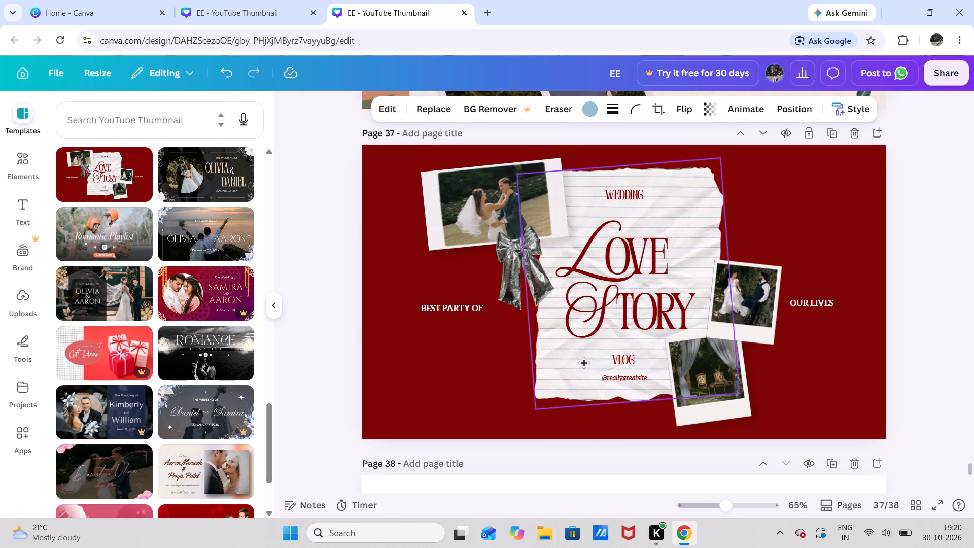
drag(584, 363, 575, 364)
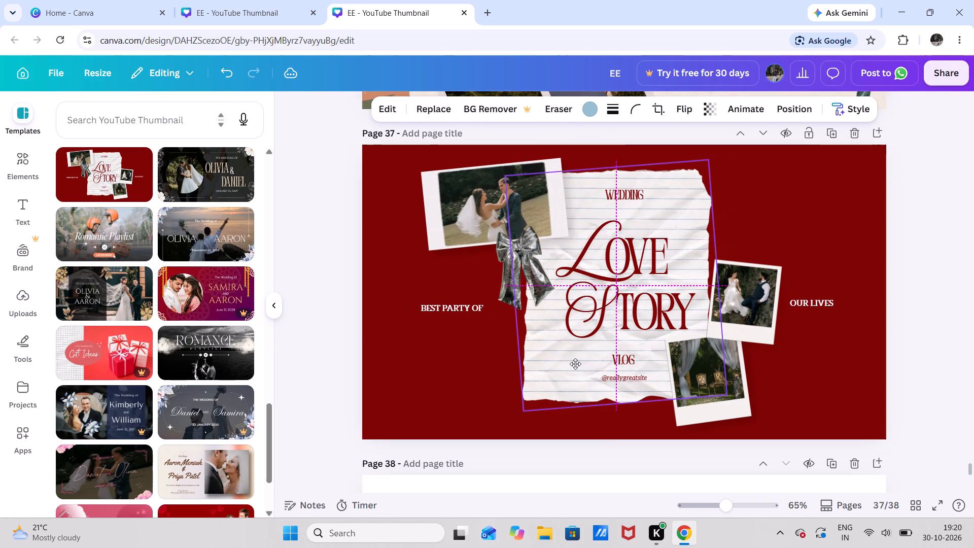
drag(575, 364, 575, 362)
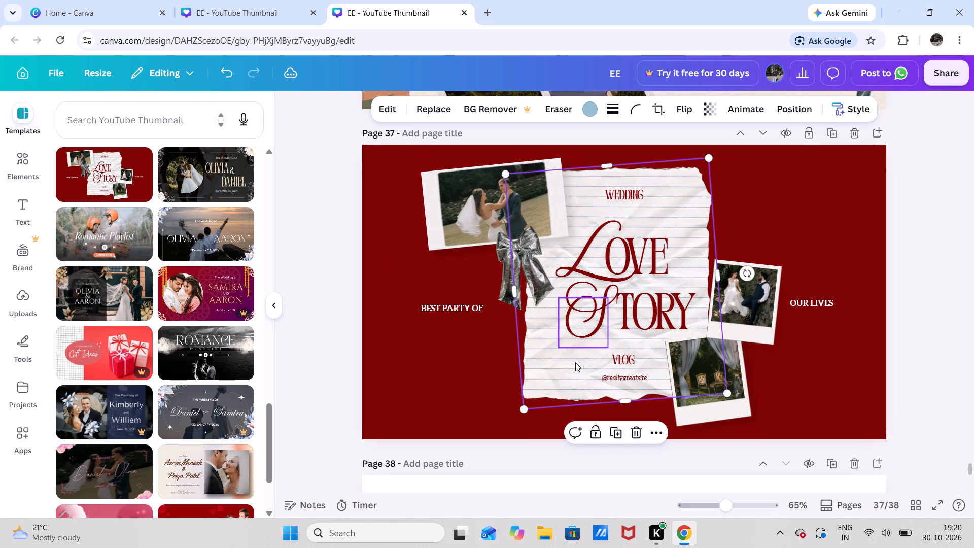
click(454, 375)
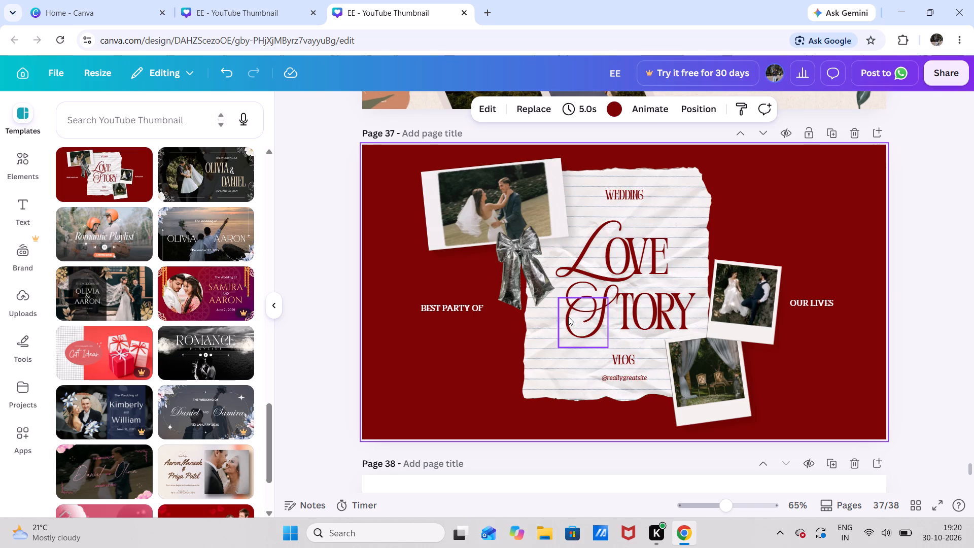
Browse further wedding templates and replace the design on page 37 with the navy "Where Love Blossoms" template.
click(186, 413)
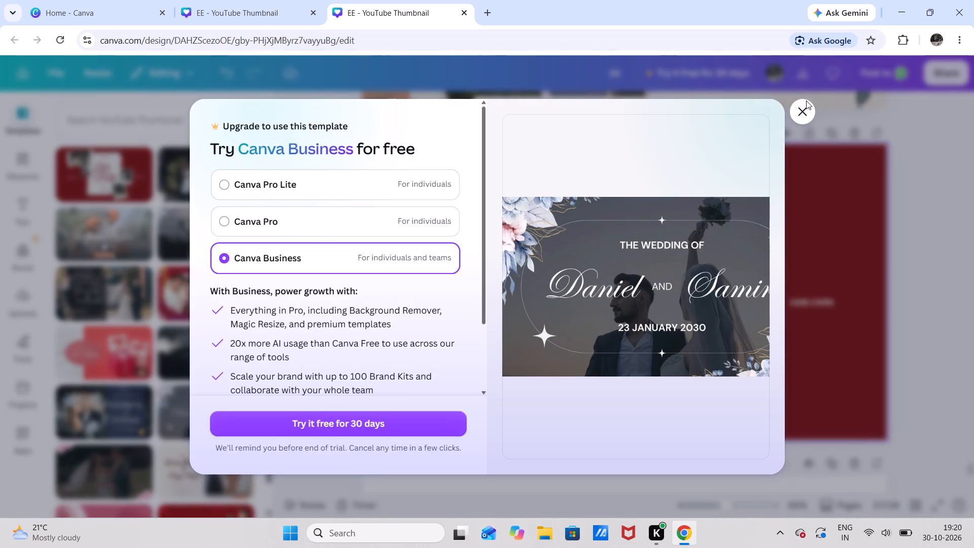
click(812, 114)
scroll(126, 369, down, 1)
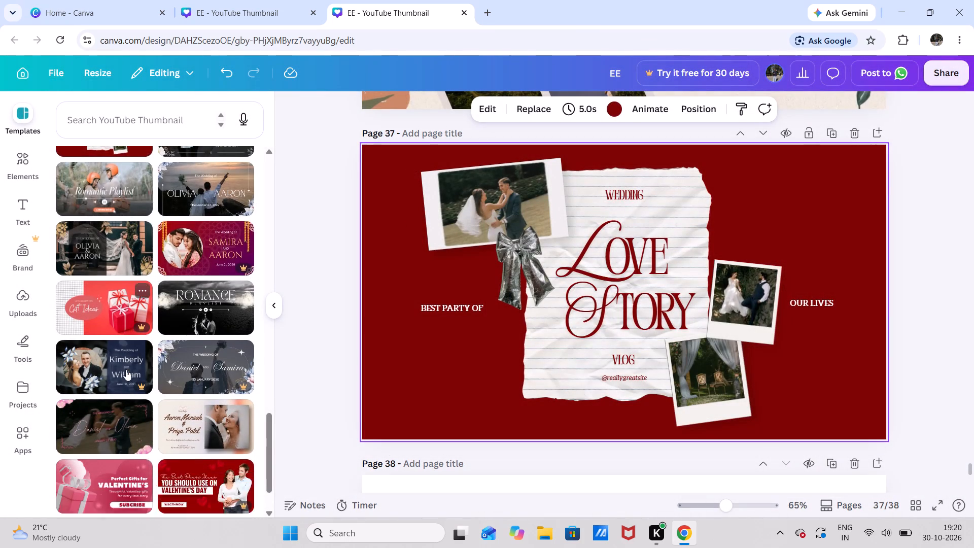
scroll(126, 369, down, 6)
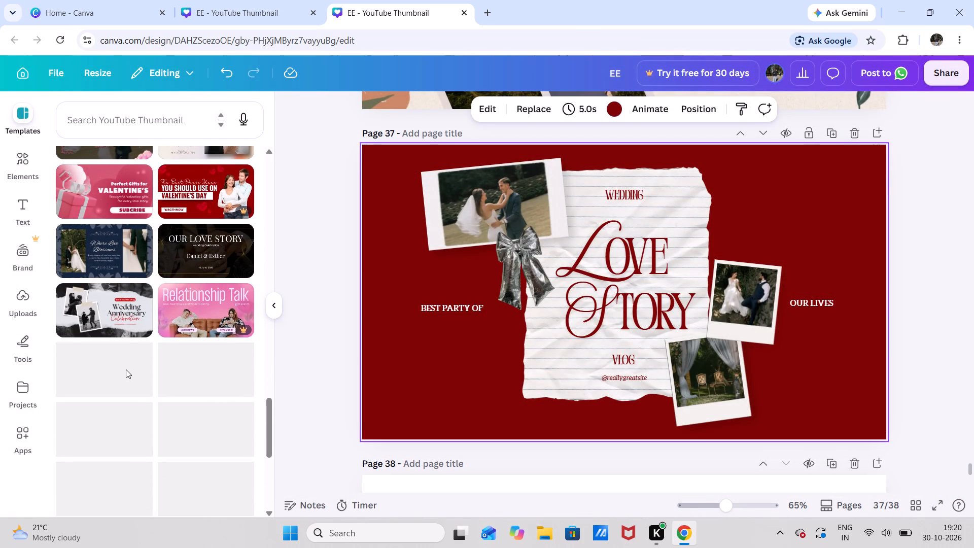
click(108, 246)
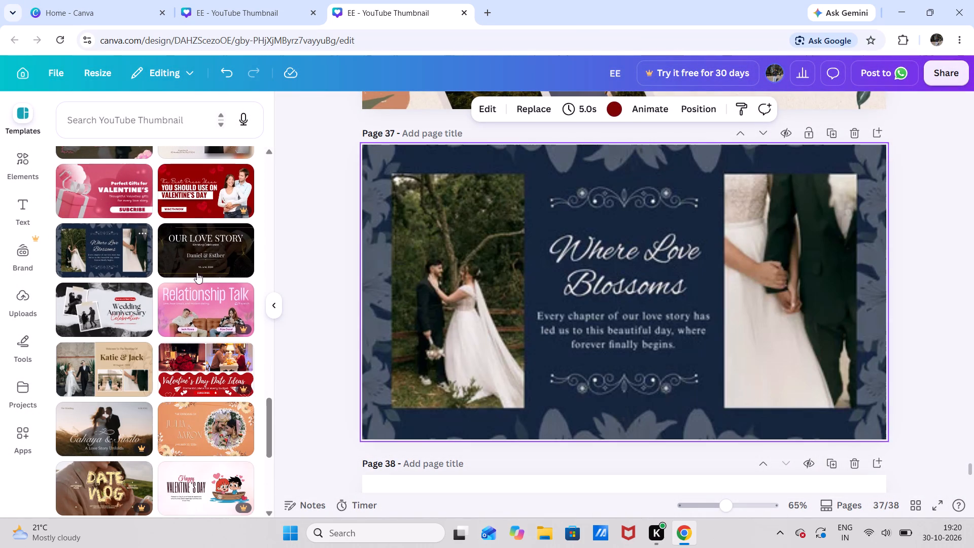
Browse further down the love and wedding thumbnail templates for another design.
scroll(174, 361, down, 3)
scroll(172, 283, down, 1)
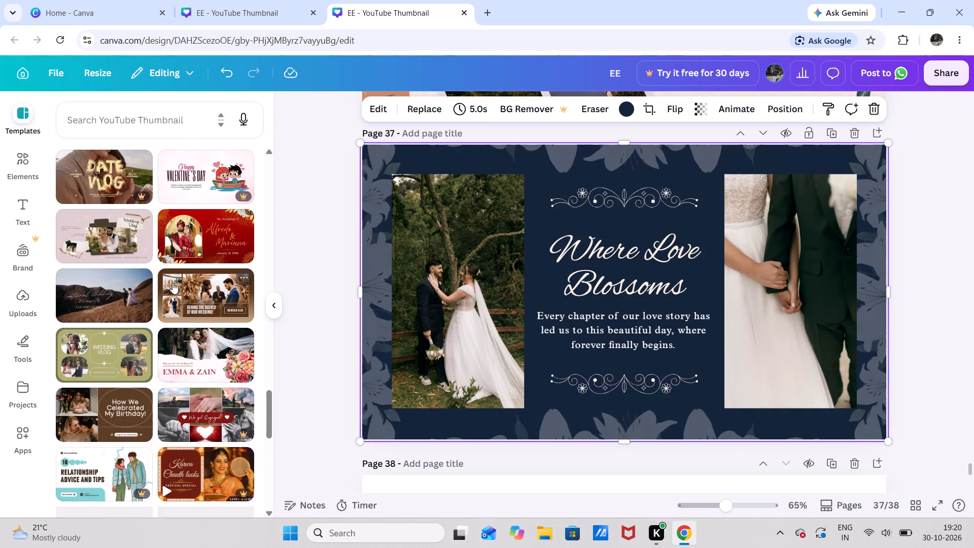
scroll(172, 283, down, 4)
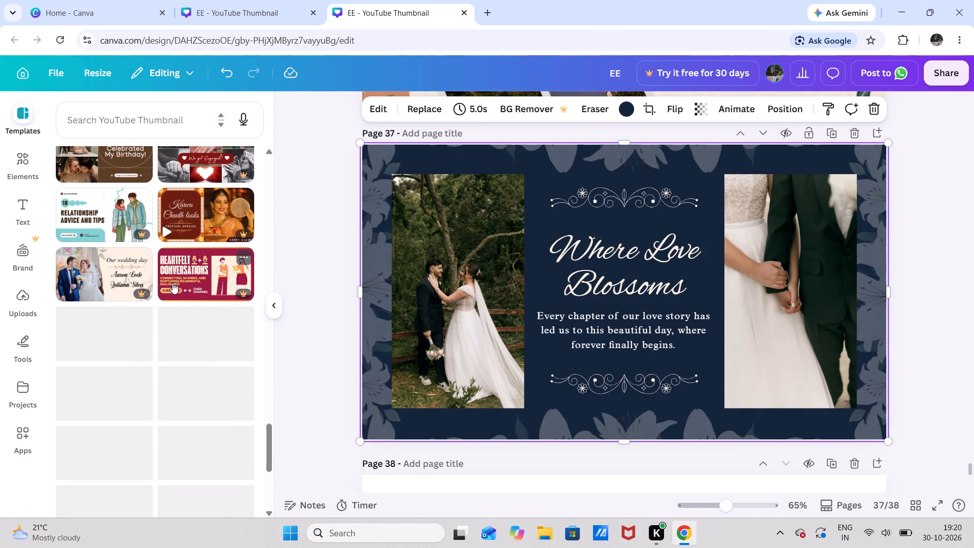
scroll(172, 283, down, 2)
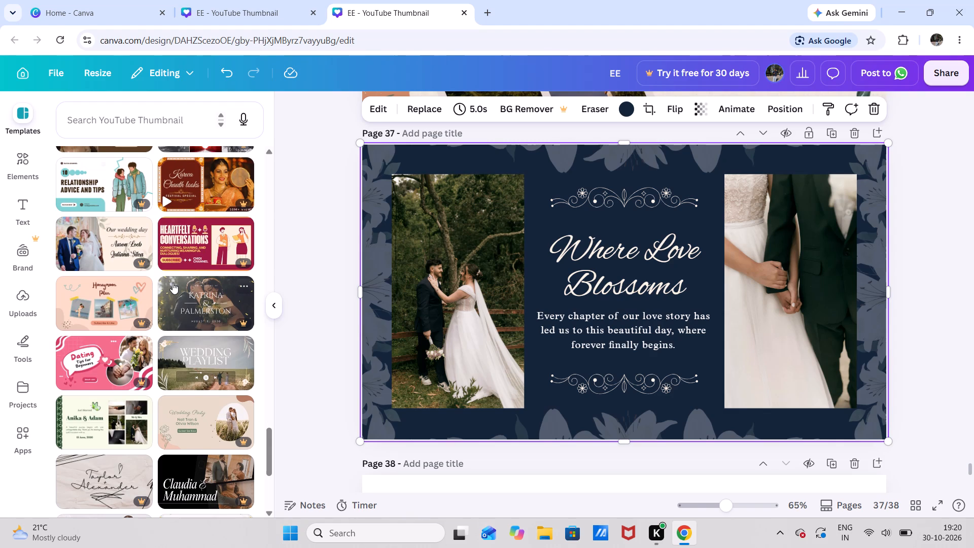
Reposition the couple photo on page 37 slightly higher, keeping its original horizontal alignment beside the "Where Love Blossoms" text.
click(488, 381)
drag(485, 342, 505, 320)
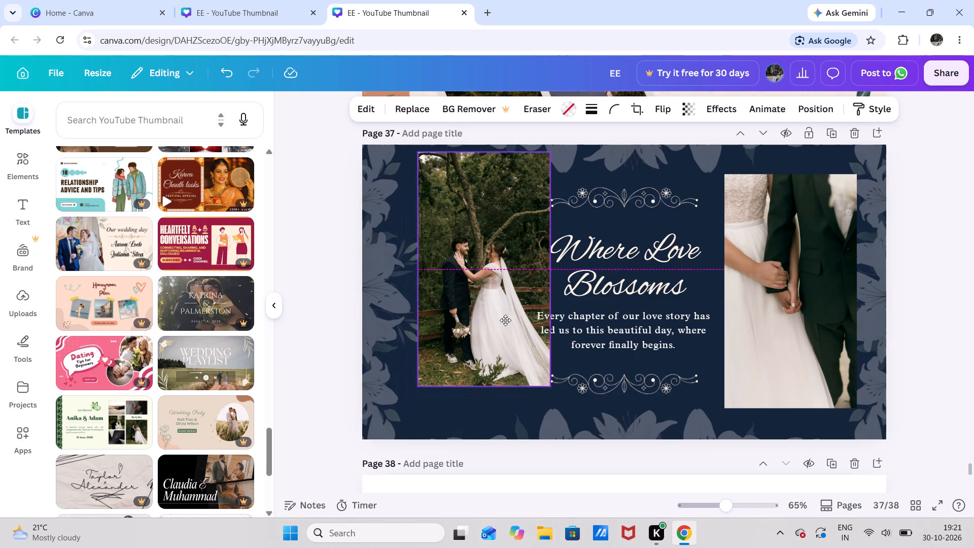
drag(505, 320, 482, 328)
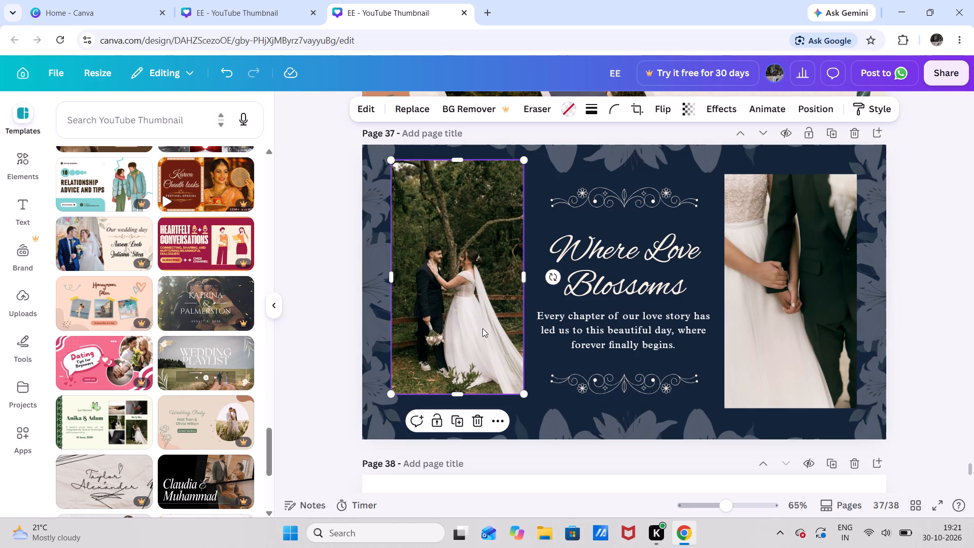
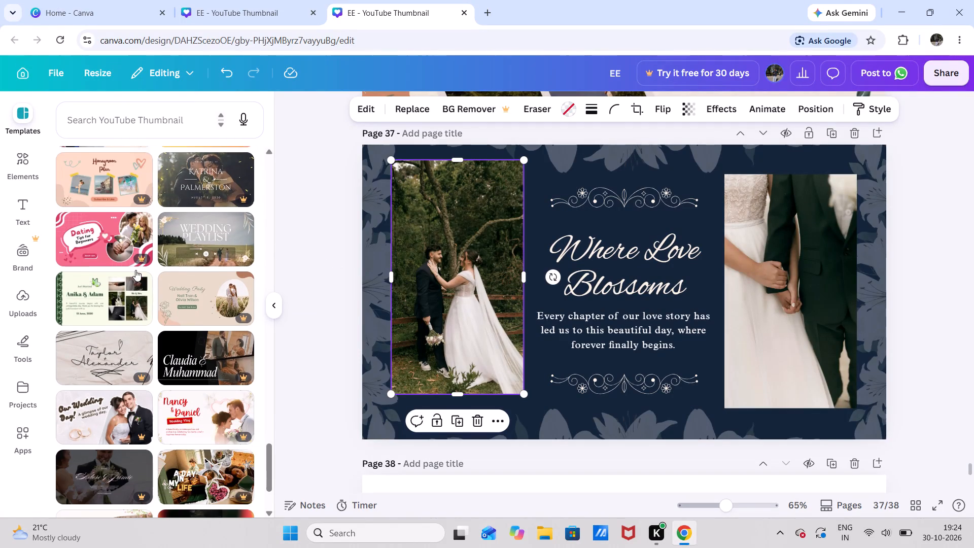
Replace the design on page 37 with the dark film-strip "The Wedding of Joseph and Olivia" template.
scroll(135, 270, down, 2)
scroll(135, 270, up, 2)
scroll(135, 270, down, 2)
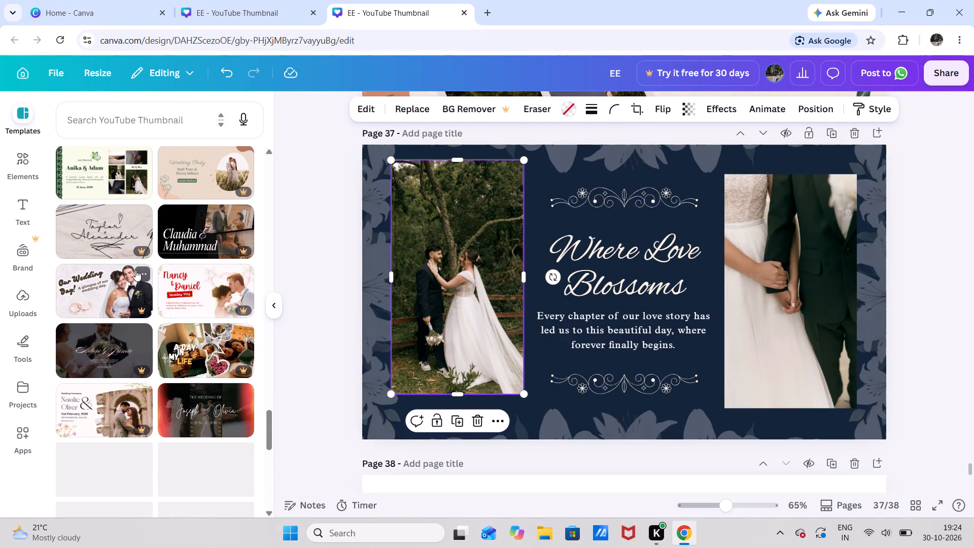
scroll(135, 270, down, 2)
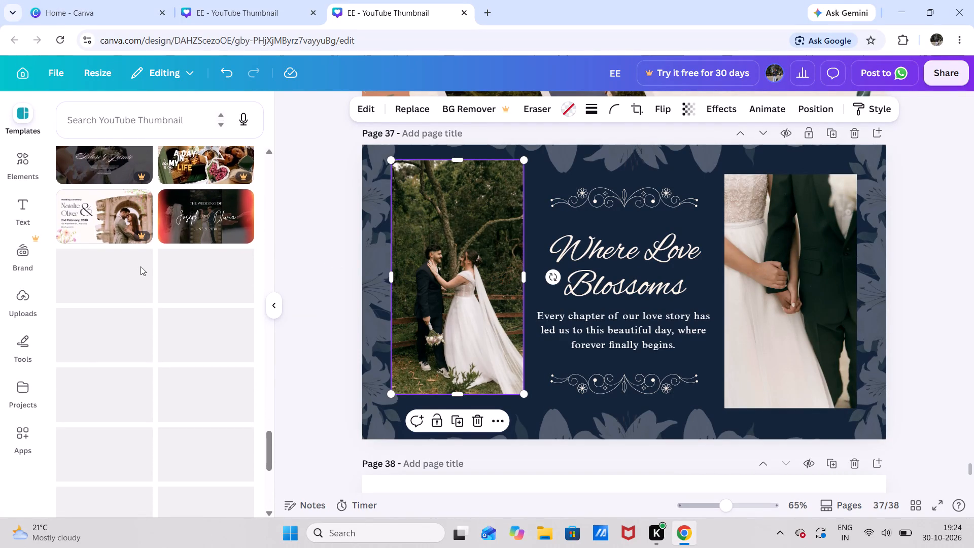
click(197, 217)
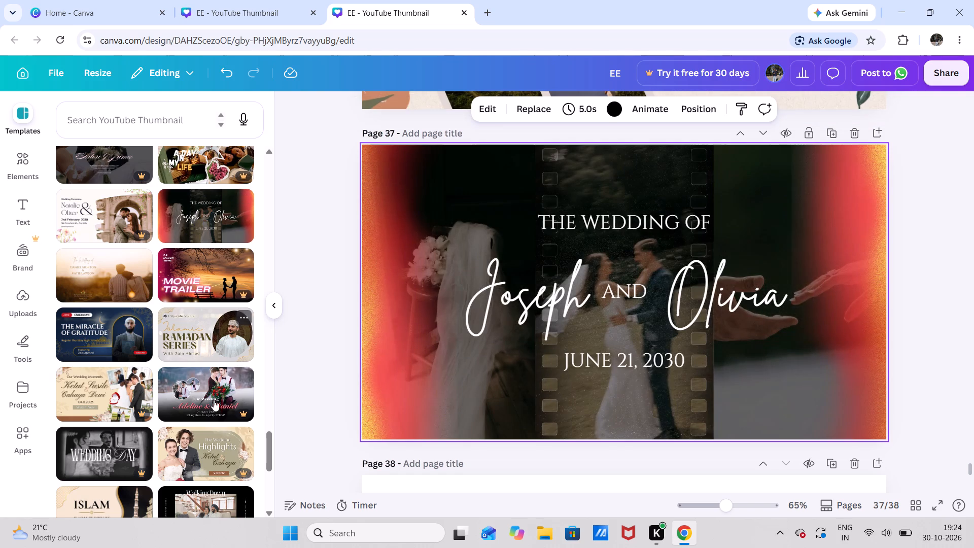
Browse further wedding templates and replace the design on page 37 with the dark floral "The Wedding of Olivia and Avery" template.
scroll(201, 424, down, 5)
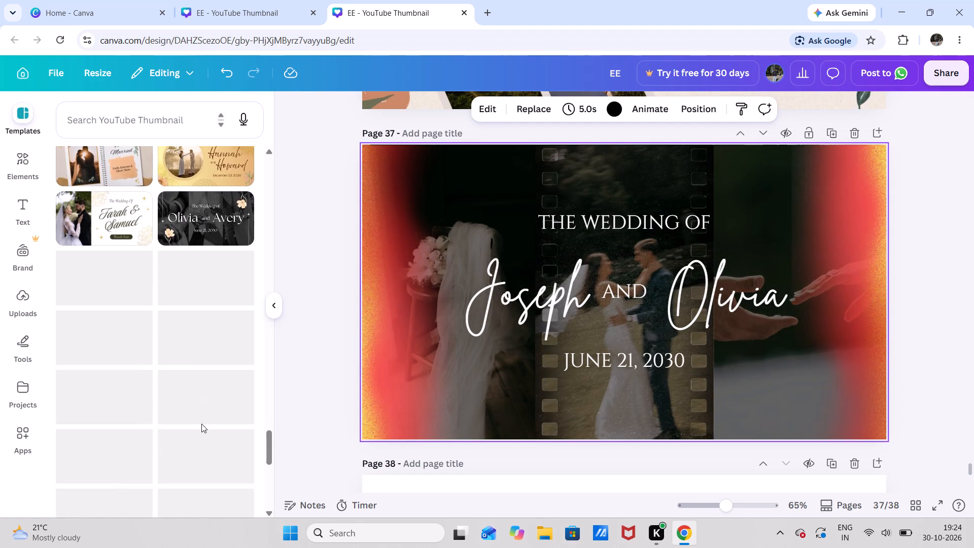
scroll(201, 424, down, 2)
scroll(201, 424, up, 2)
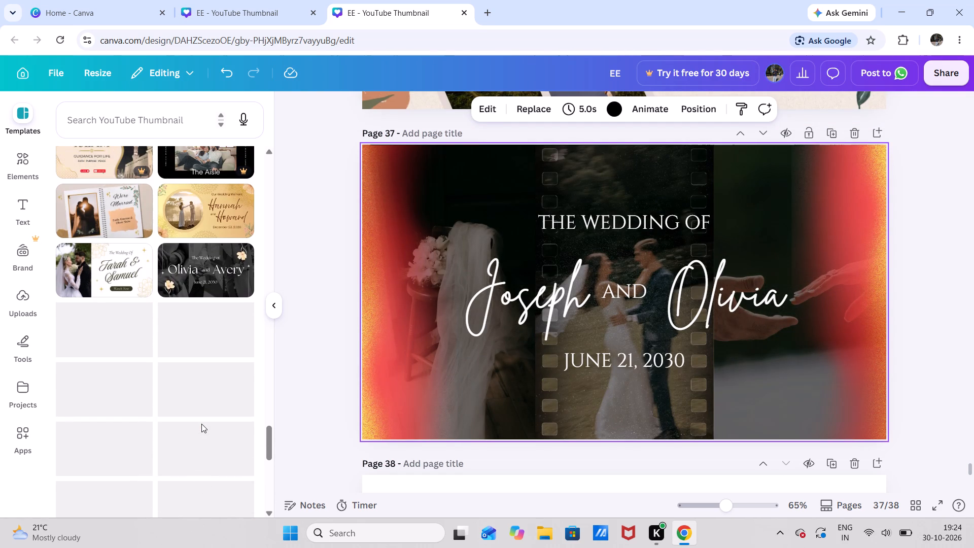
click(195, 288)
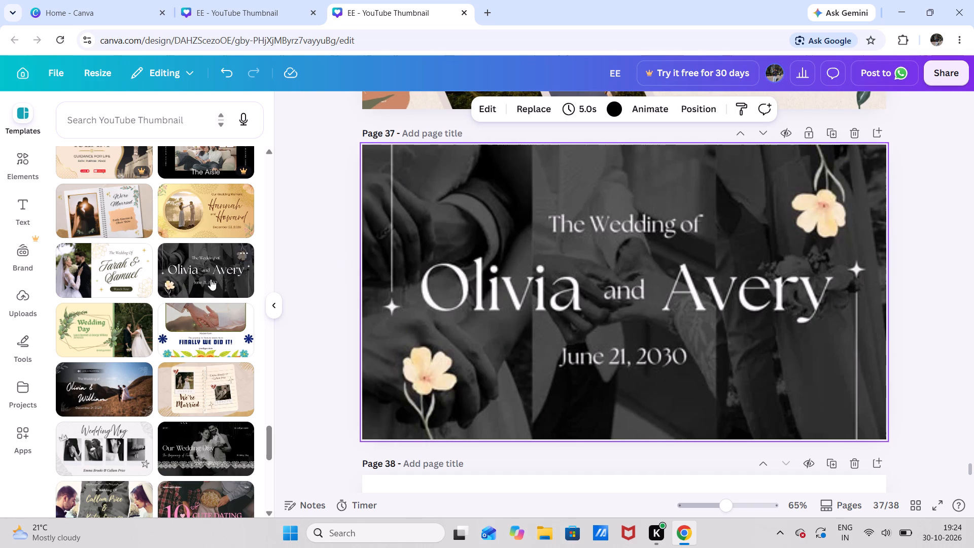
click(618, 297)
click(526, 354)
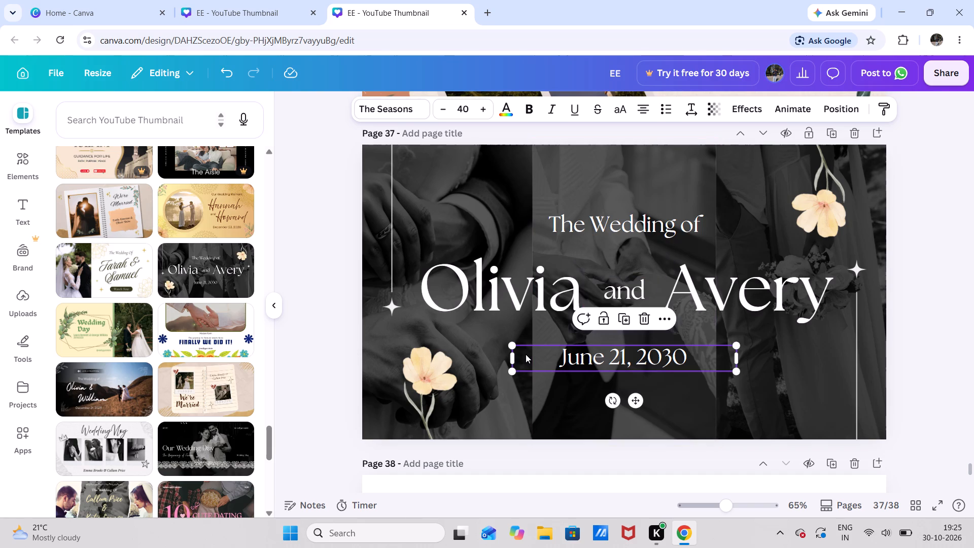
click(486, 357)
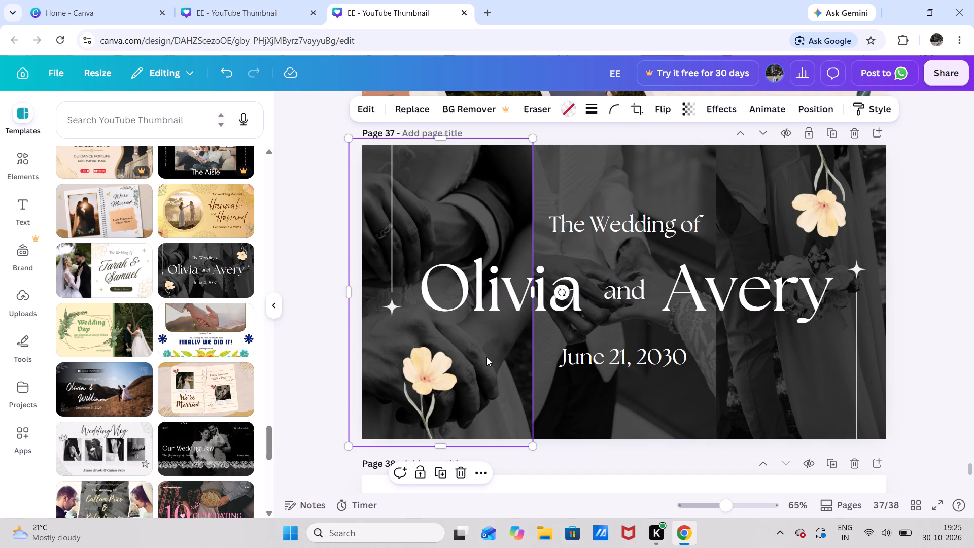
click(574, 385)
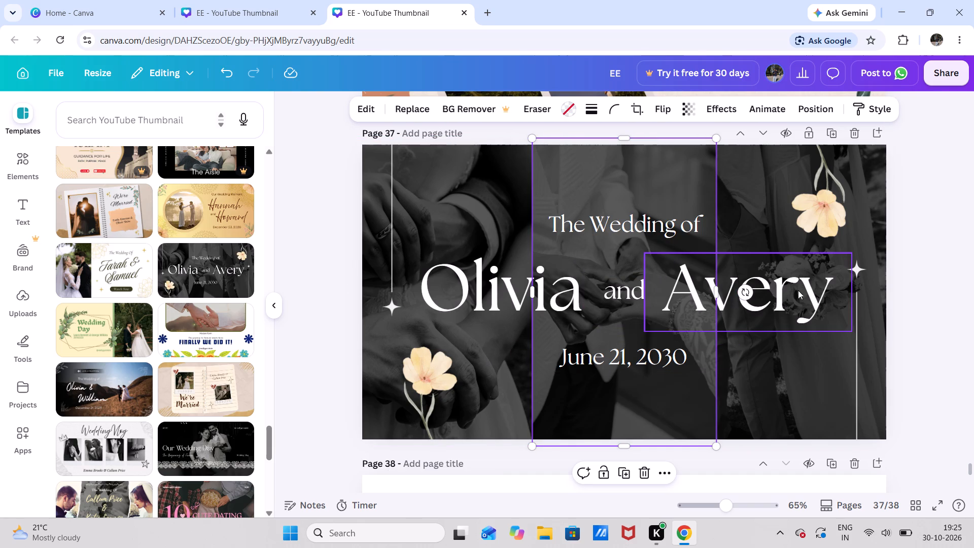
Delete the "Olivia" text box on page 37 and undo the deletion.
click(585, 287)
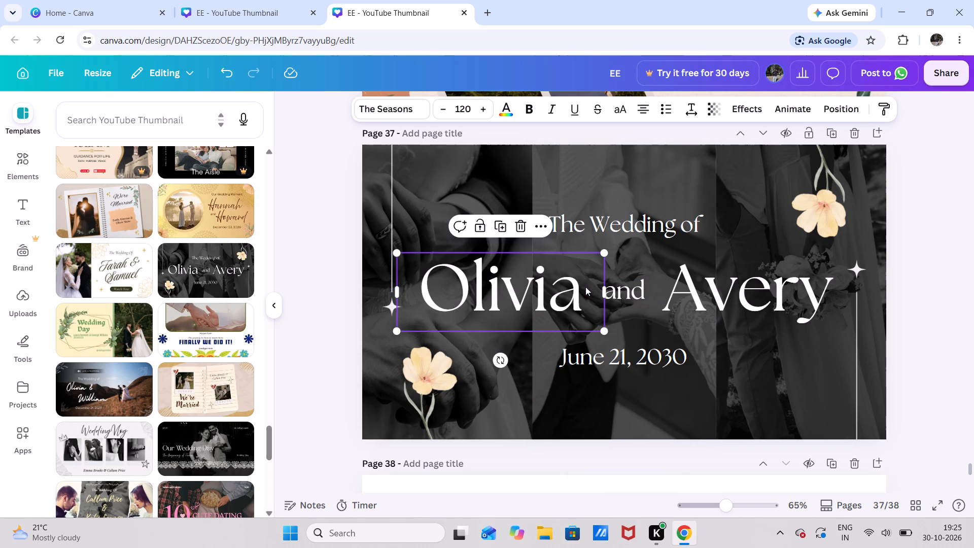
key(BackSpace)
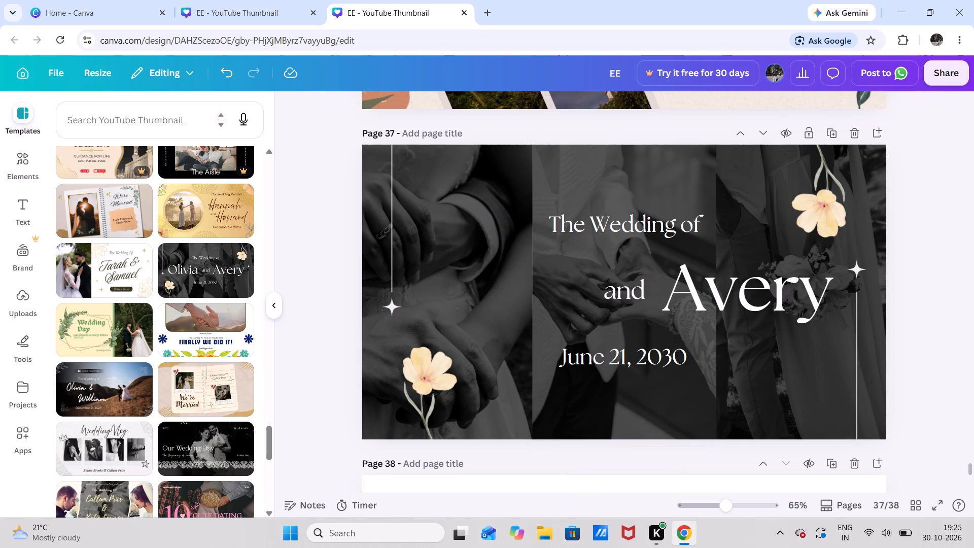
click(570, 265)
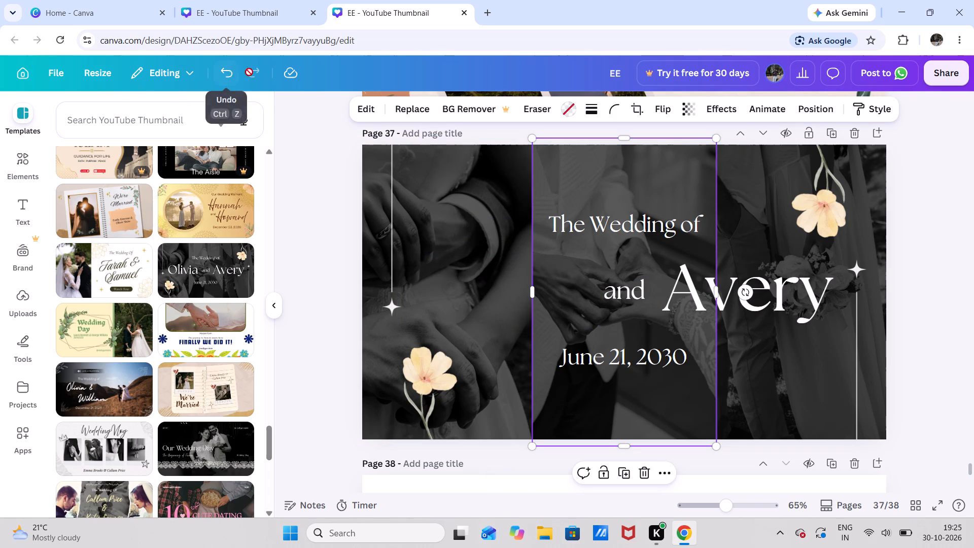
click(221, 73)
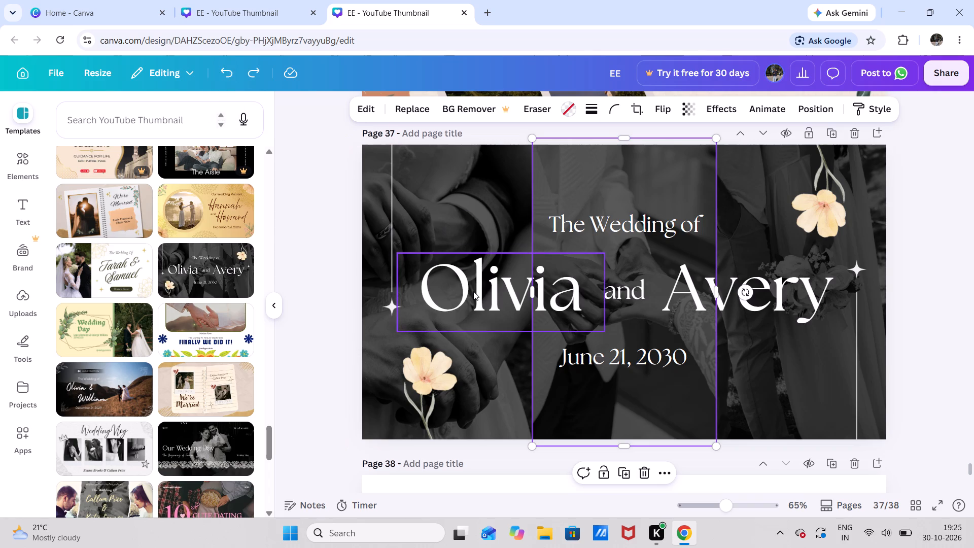
Replace the name "Olivia" on page 37 with "fahima".
triple_click(473, 291)
click(519, 294)
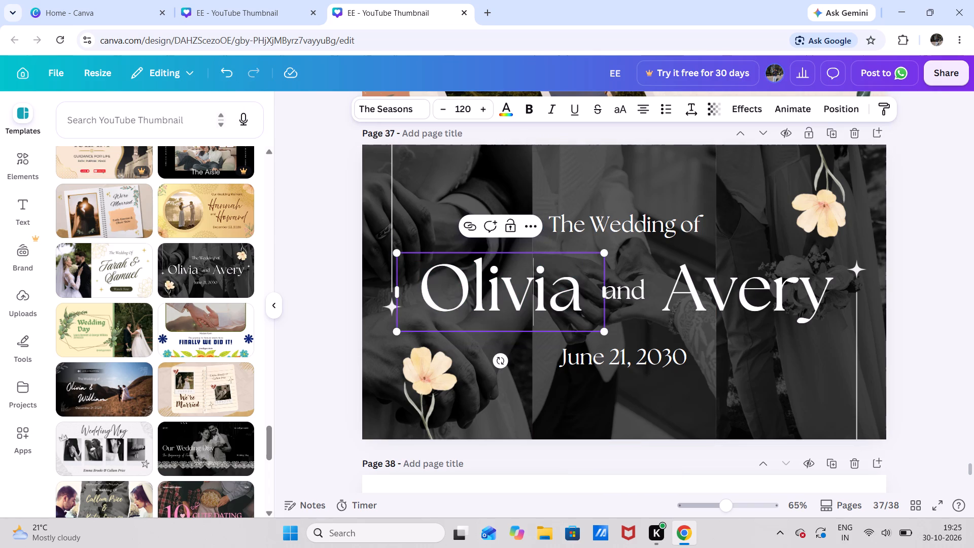
click(583, 303)
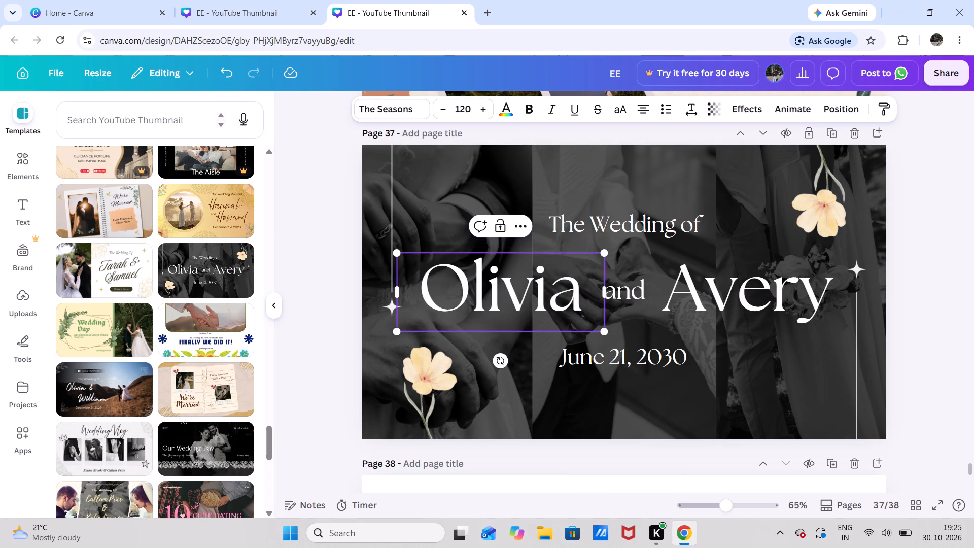
key(BackSpace)
key(BackSpace)
key(BackSpace)
key(BackSpace)
key(BackSpace)
key(BackSpace)
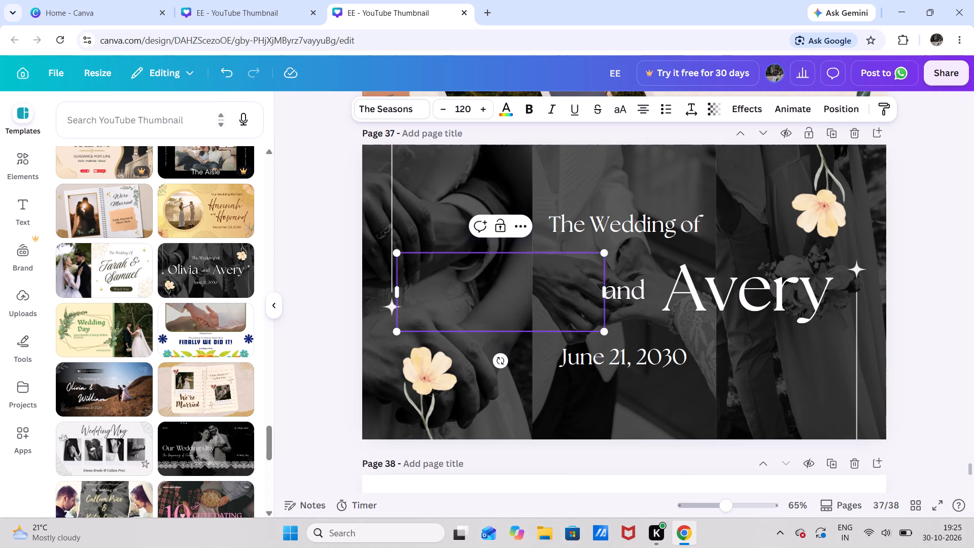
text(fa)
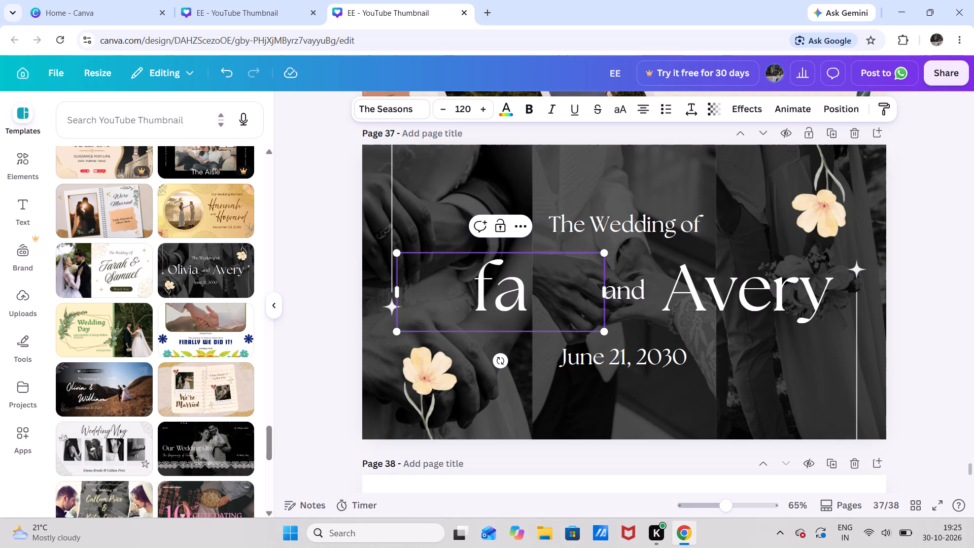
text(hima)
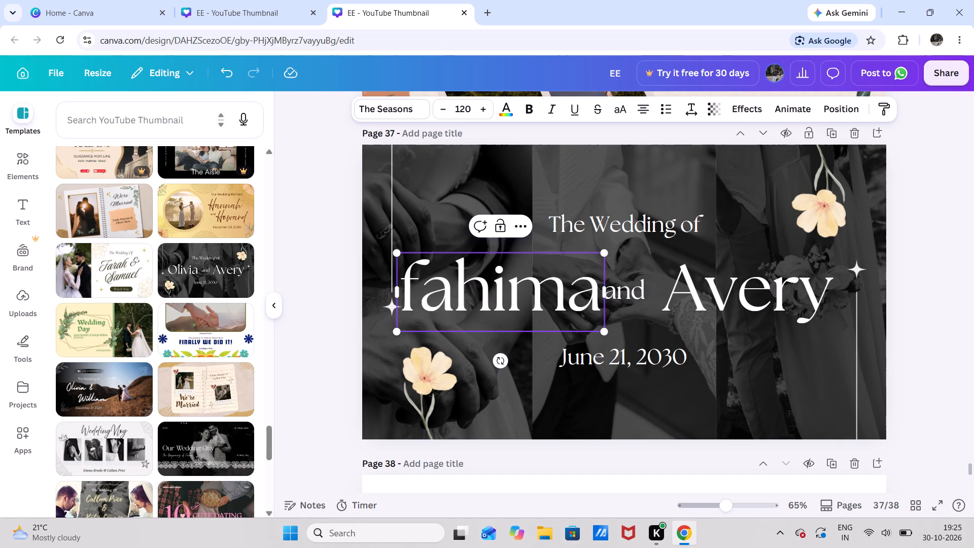
Enlarge the "fahima" text box outward from its corner to a font size of about 132.
drag(553, 297, 536, 297)
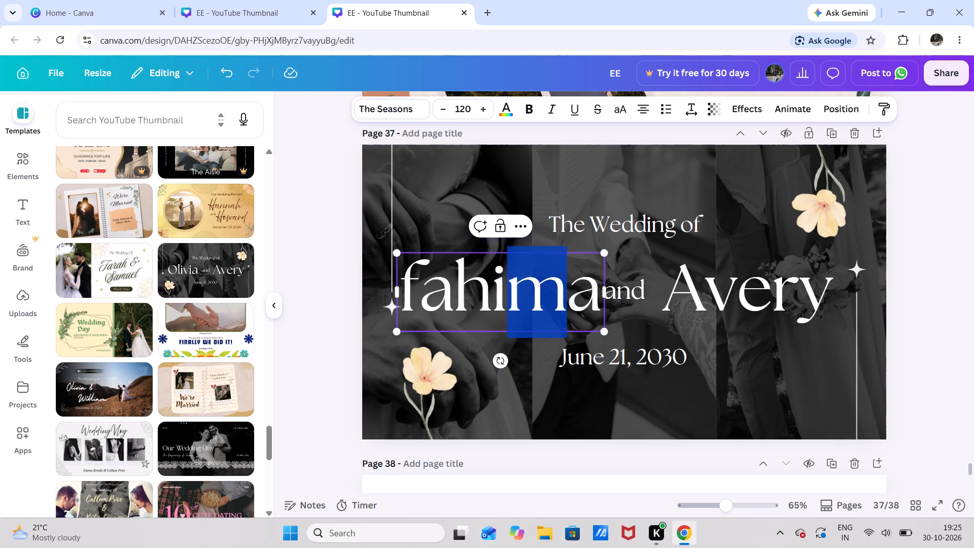
drag(536, 297, 538, 294)
drag(534, 293, 511, 290)
drag(399, 252, 383, 247)
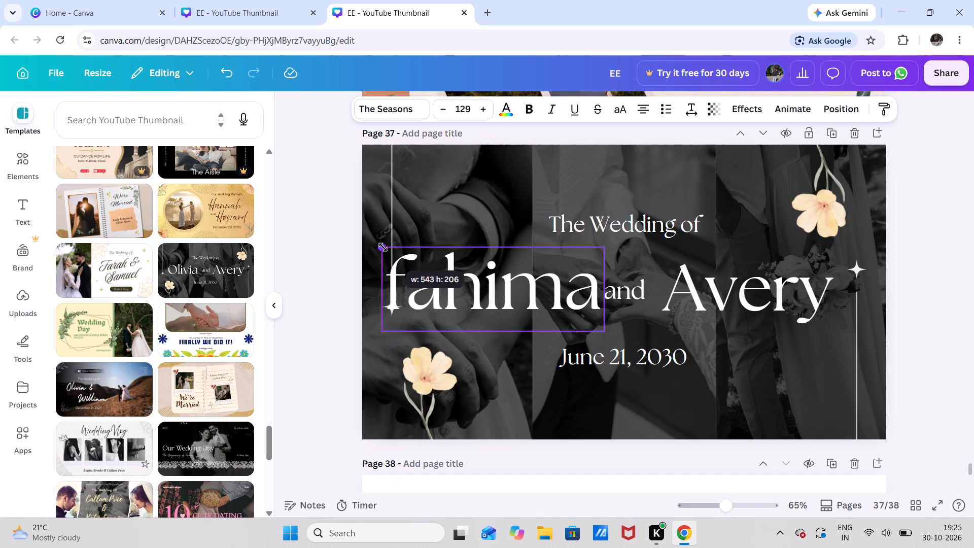
drag(383, 247, 378, 246)
Capitalise the first letter of the name so it reads "Fahima".
click(402, 272)
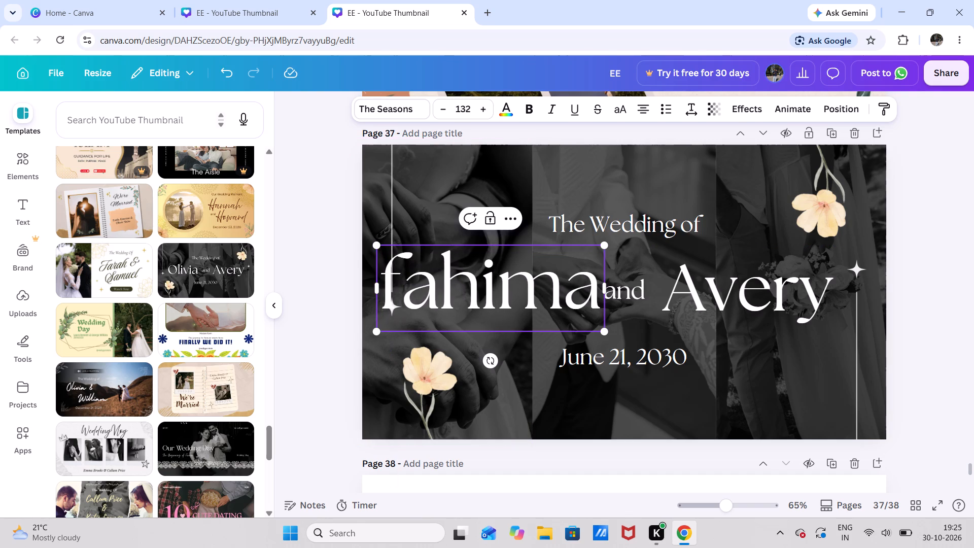
key(BackSpace)
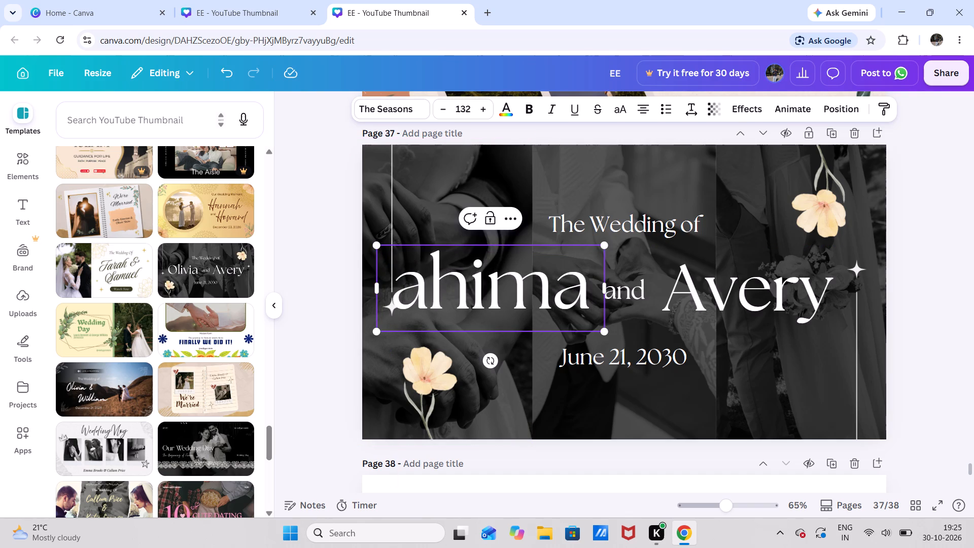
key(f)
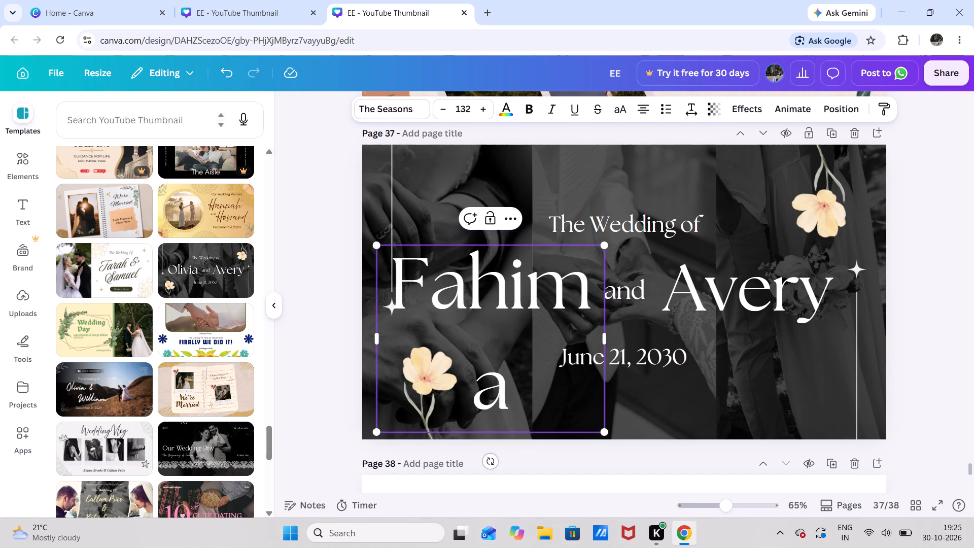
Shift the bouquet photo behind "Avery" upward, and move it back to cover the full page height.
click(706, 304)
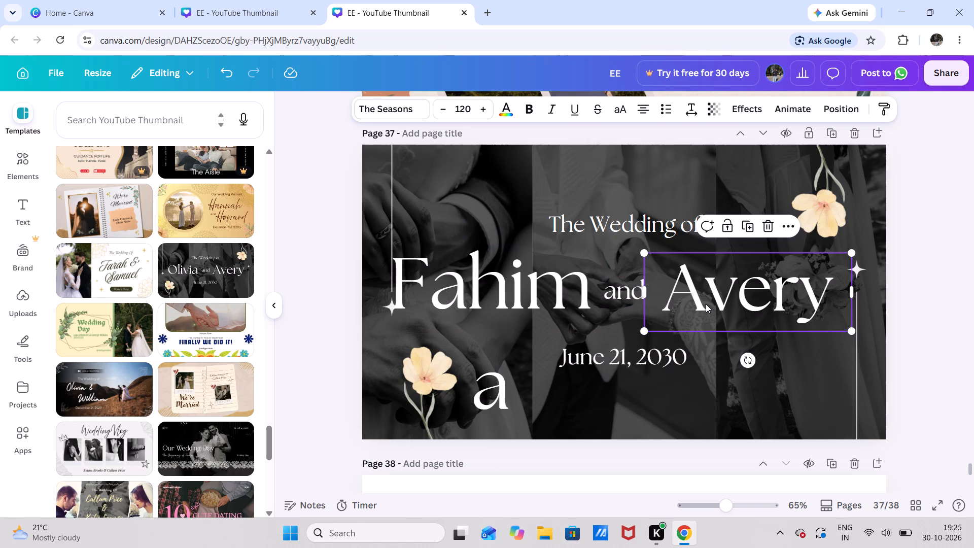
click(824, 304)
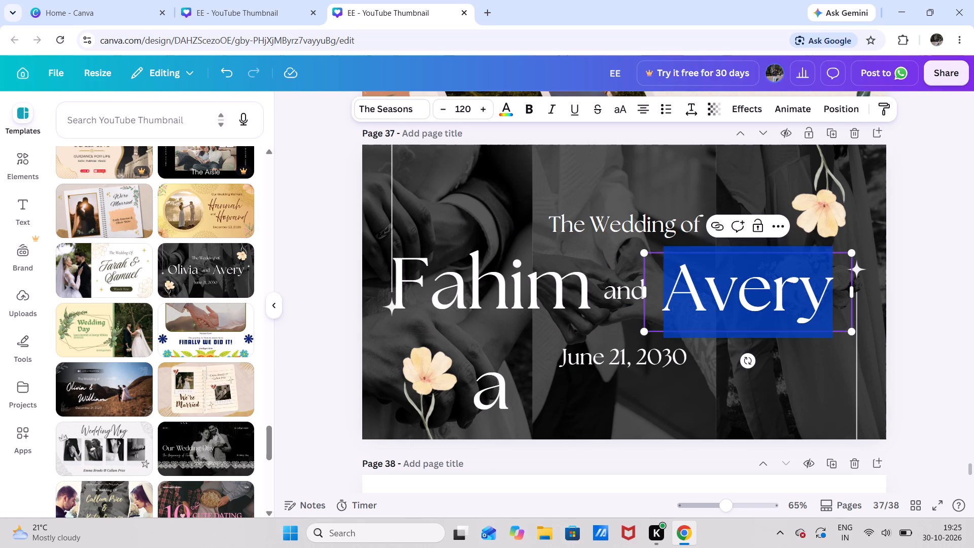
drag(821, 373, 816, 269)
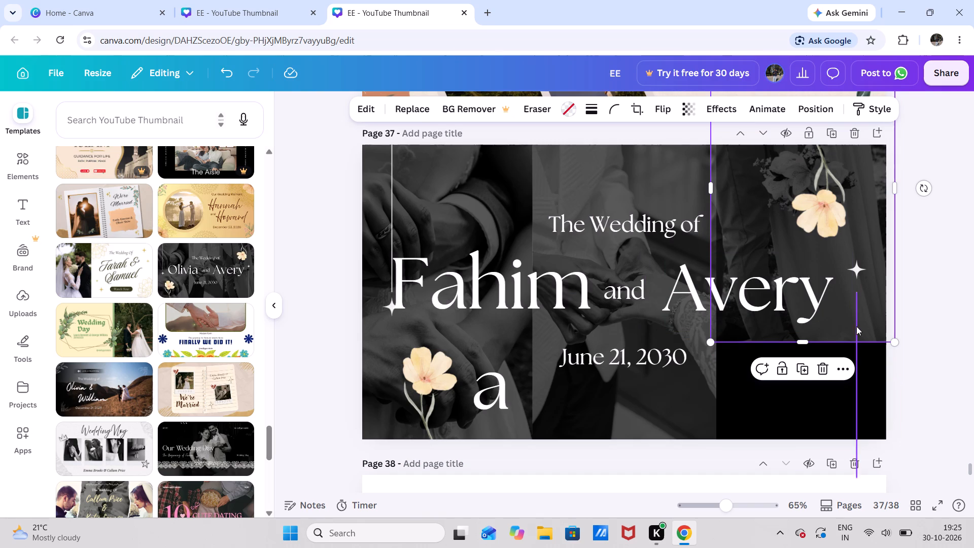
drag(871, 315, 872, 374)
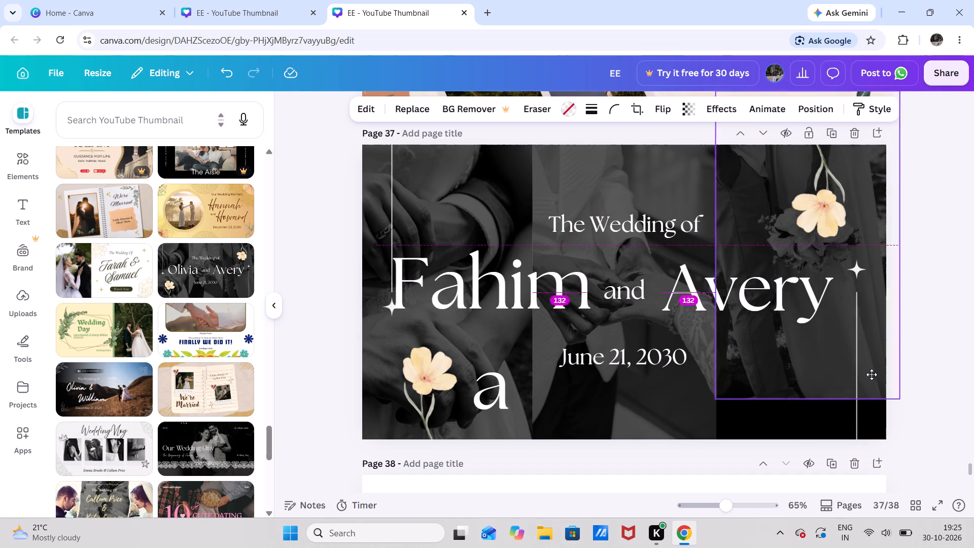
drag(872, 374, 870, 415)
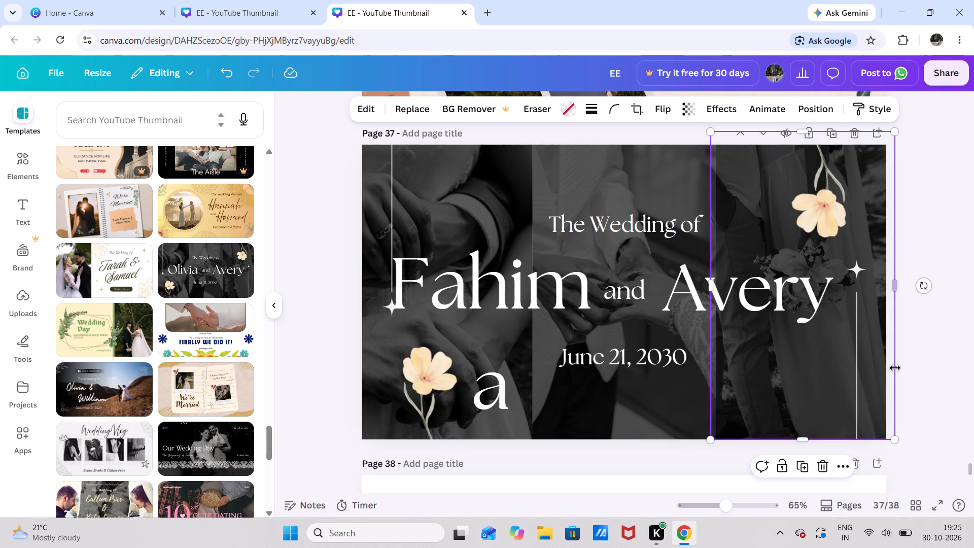
Erase the name "Avery" from its text box on page 37.
click(801, 311)
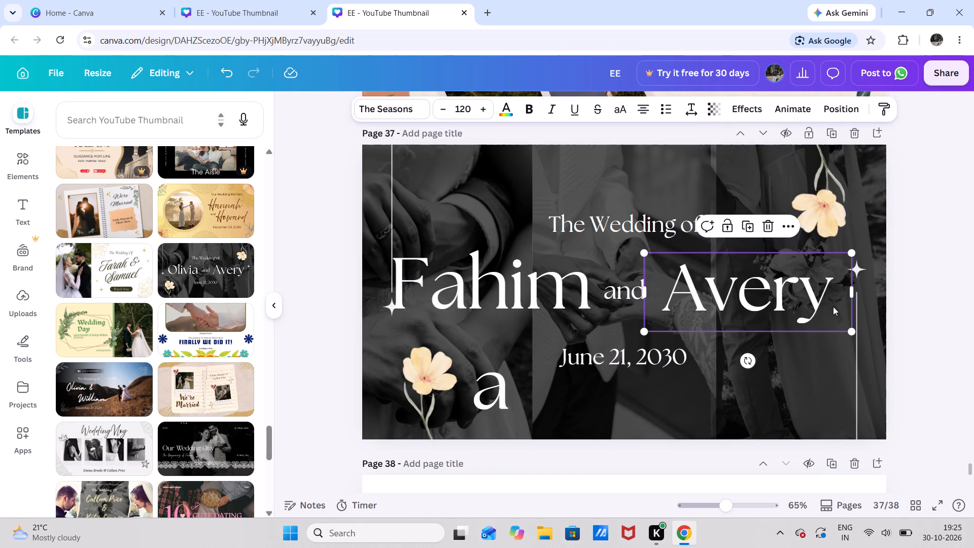
click(833, 306)
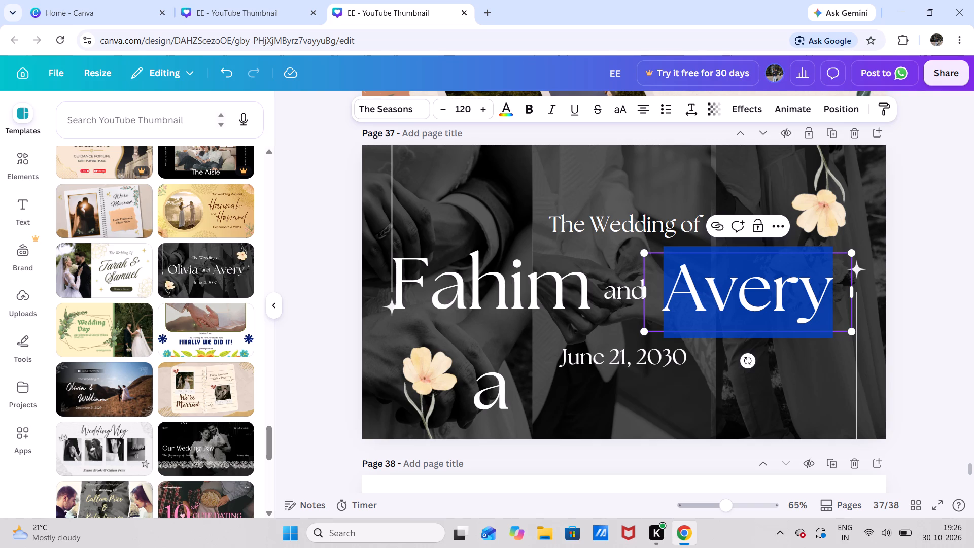
click(836, 303)
click(836, 303)
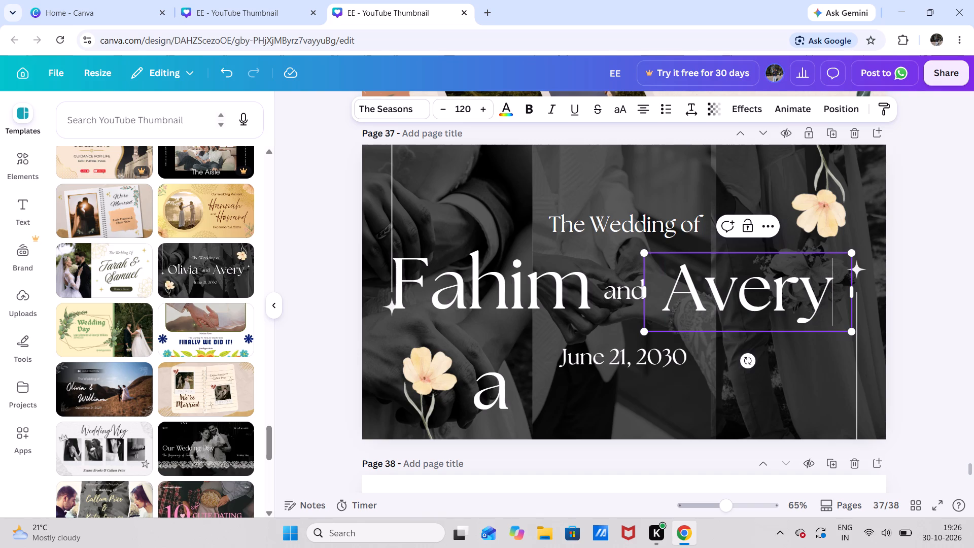
key(BackSpace)
key(BackSpace)
key(BackSpace)
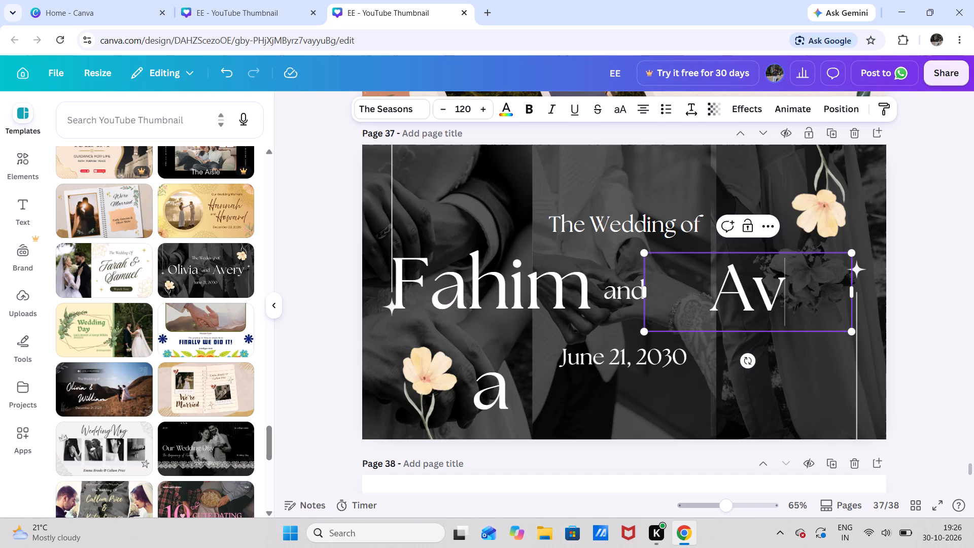
key(BackSpace)
key(BackSpace)
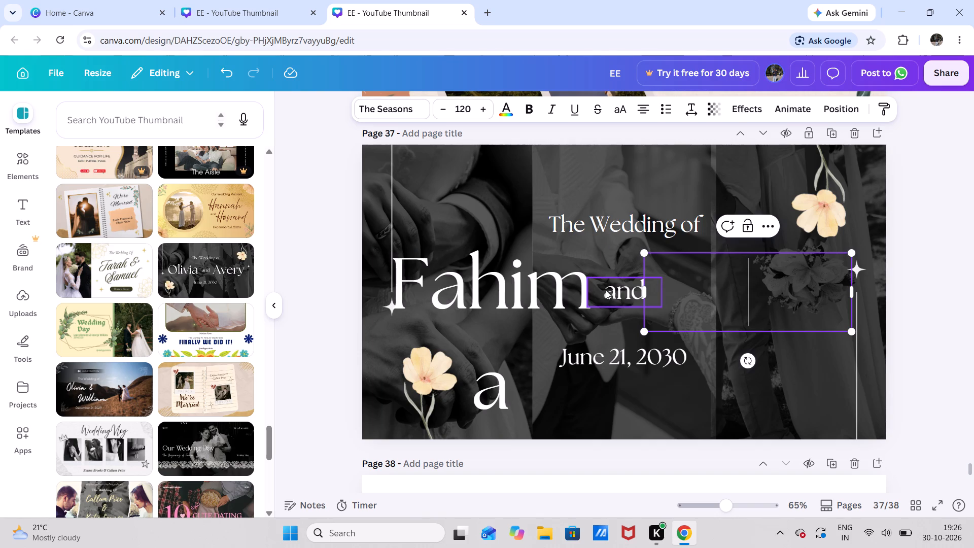
Remove the wrapped final "a" from the first name so it reads "Fahim".
click(586, 290)
click(586, 290)
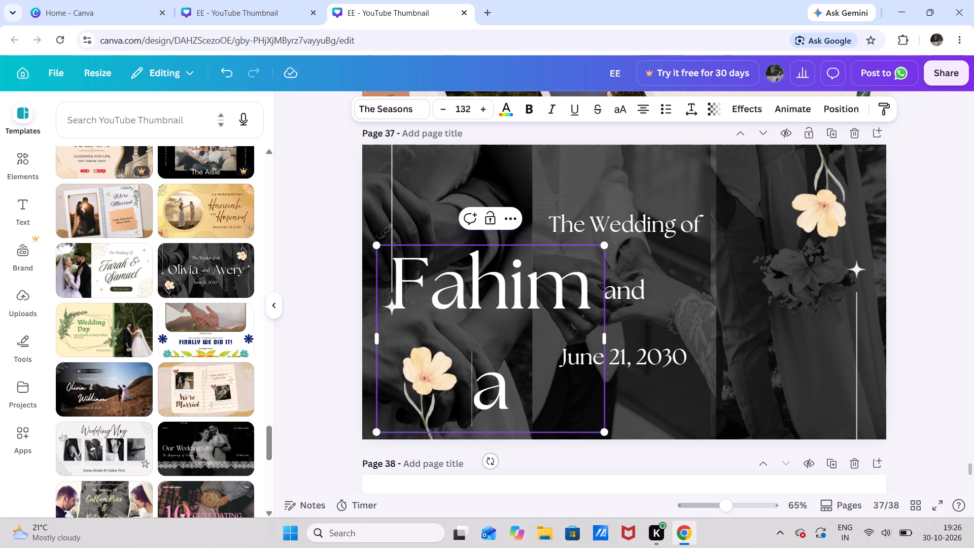
click(586, 290)
click(560, 382)
key(BackSpace)
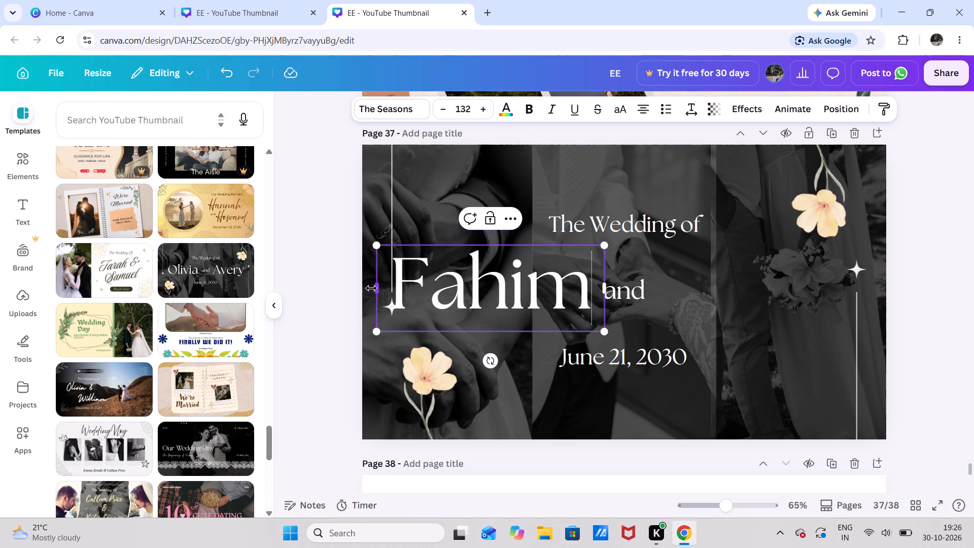
Widen the "Fahim" text box outward past the page edge so the name sits farther from "and".
drag(374, 288, 344, 289)
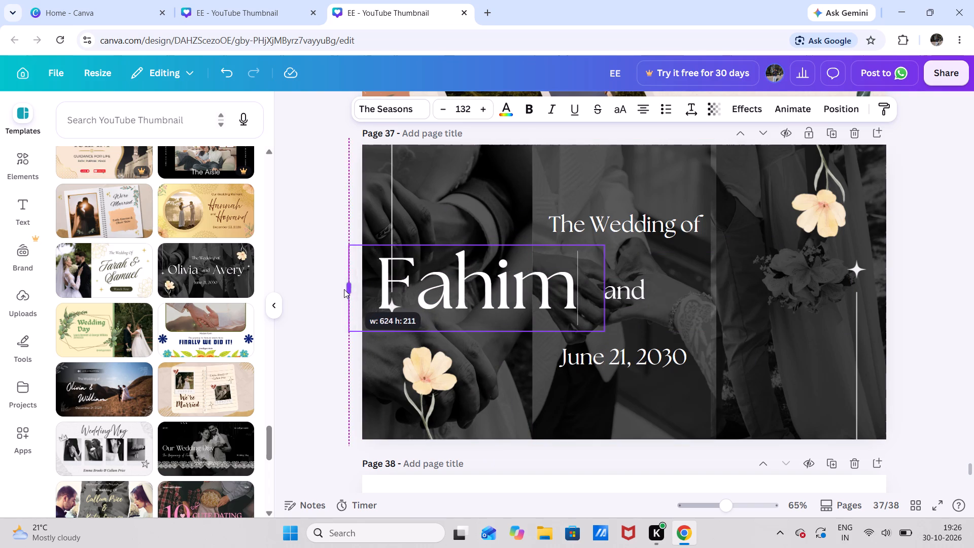
drag(344, 289, 318, 288)
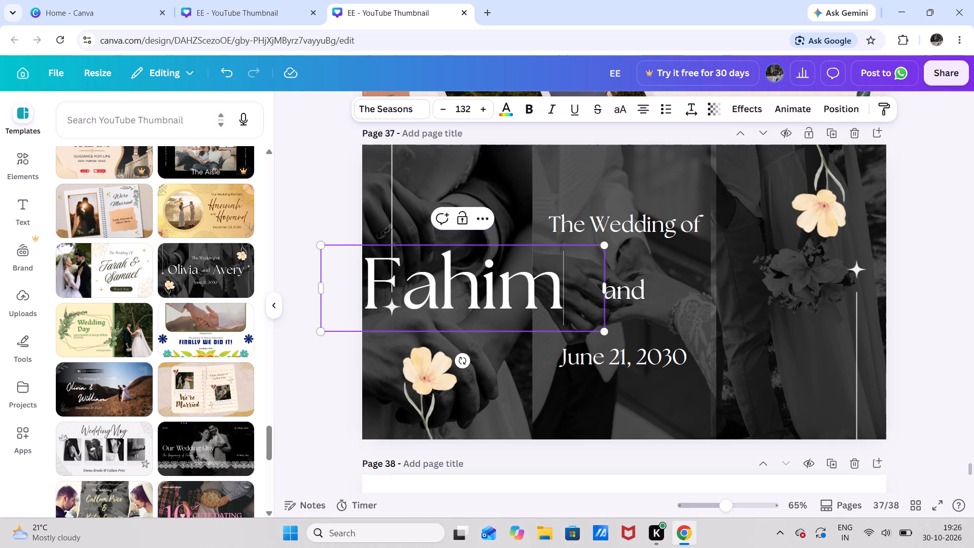
Complete the first name on page 37 so it reads "Fahima".
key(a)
key(BackSpace)
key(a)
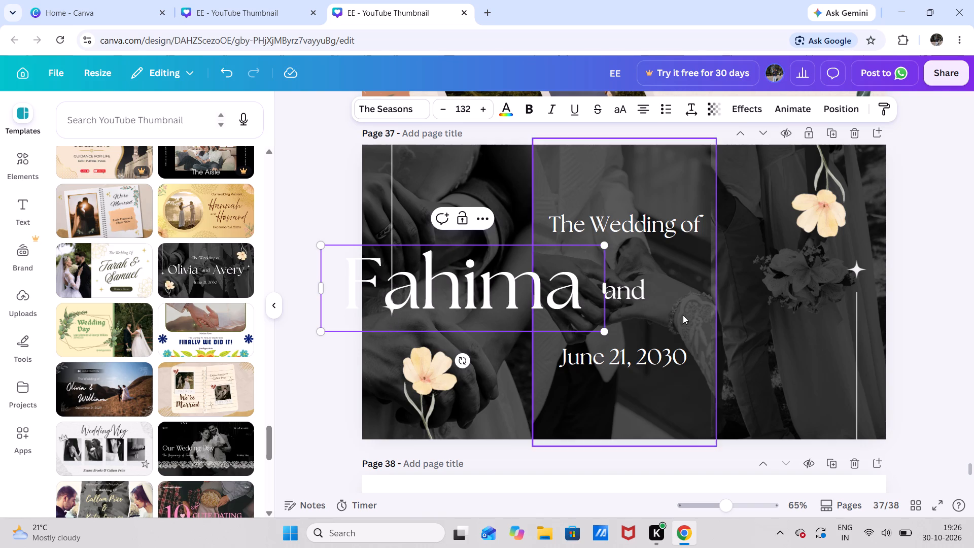
Narrow the "Fahima" text box from its outer side so it fits closely around the name.
click(435, 287)
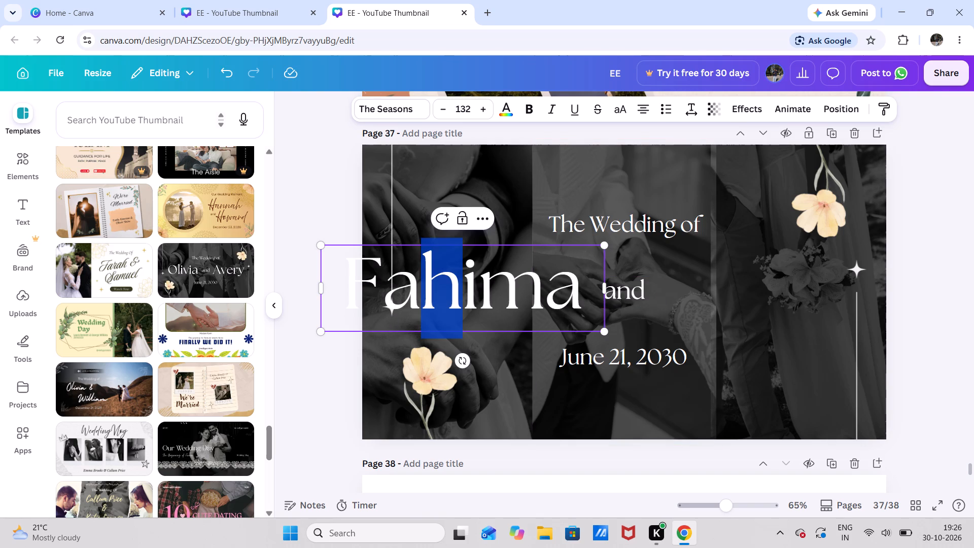
click(319, 285)
drag(321, 285, 341, 286)
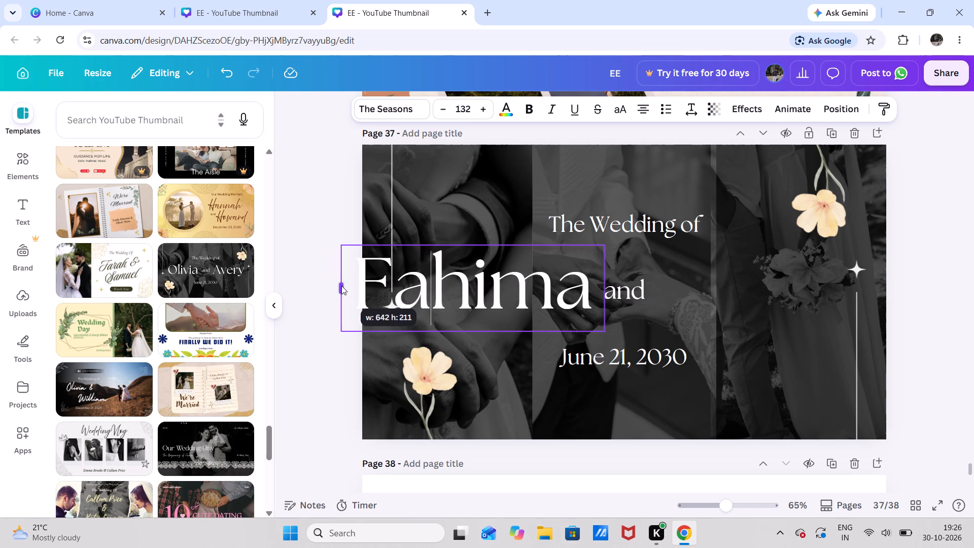
drag(341, 286, 350, 286)
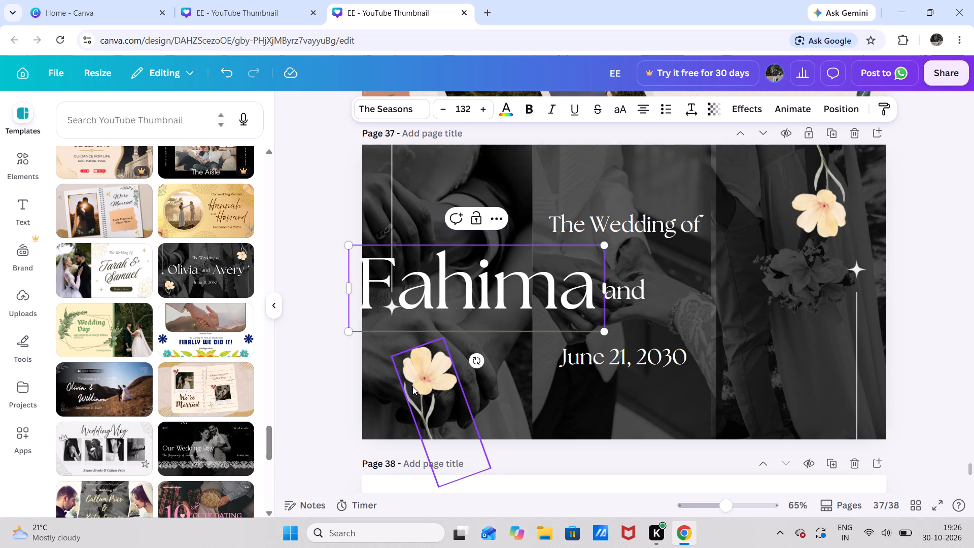
Shift the clasped-hands photo behind "Fahima" inward so it no longer extends past the page's left edge.
click(395, 392)
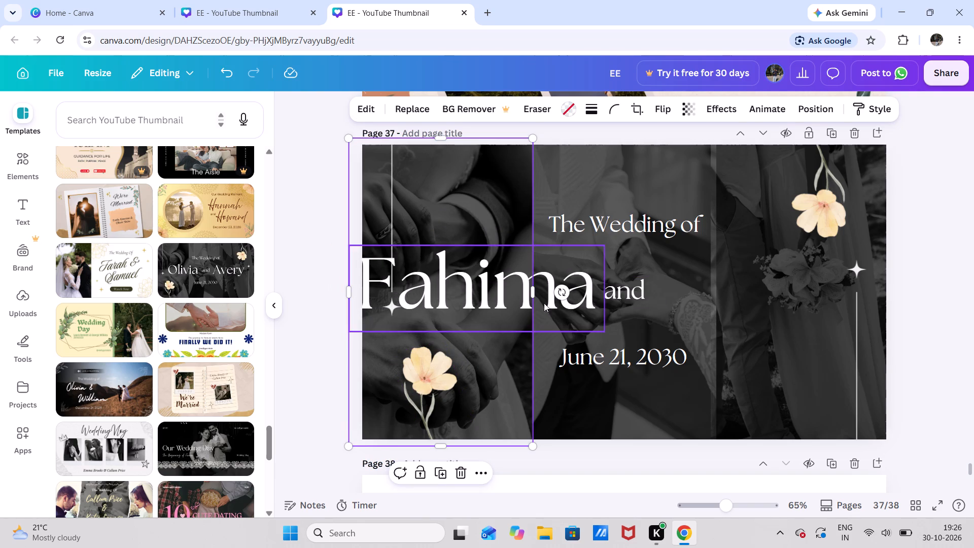
drag(497, 296, 513, 282)
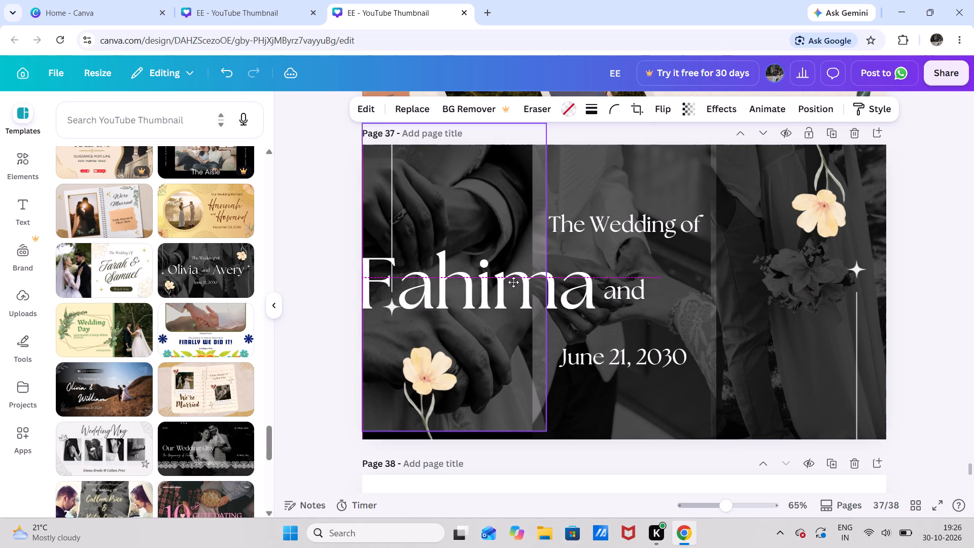
drag(513, 282, 515, 293)
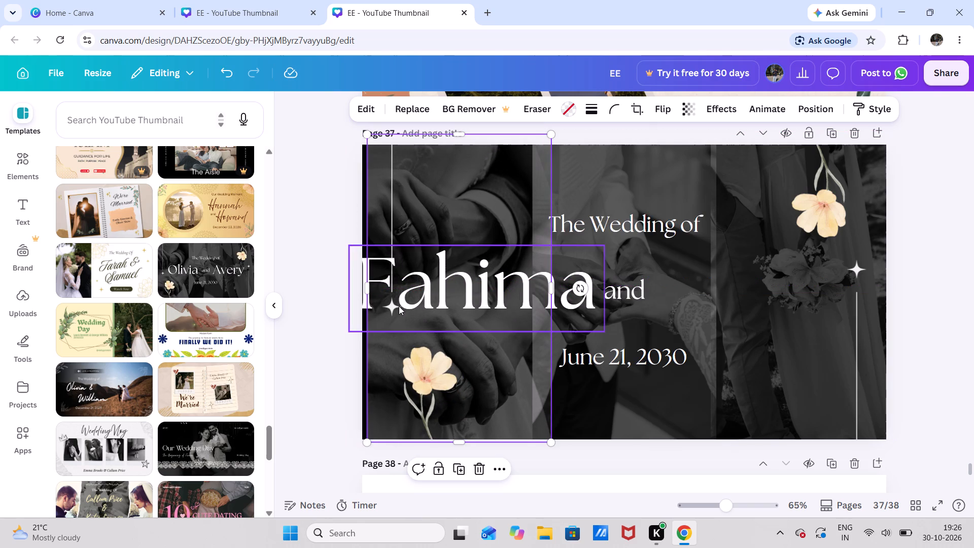
drag(304, 350, 273, 362)
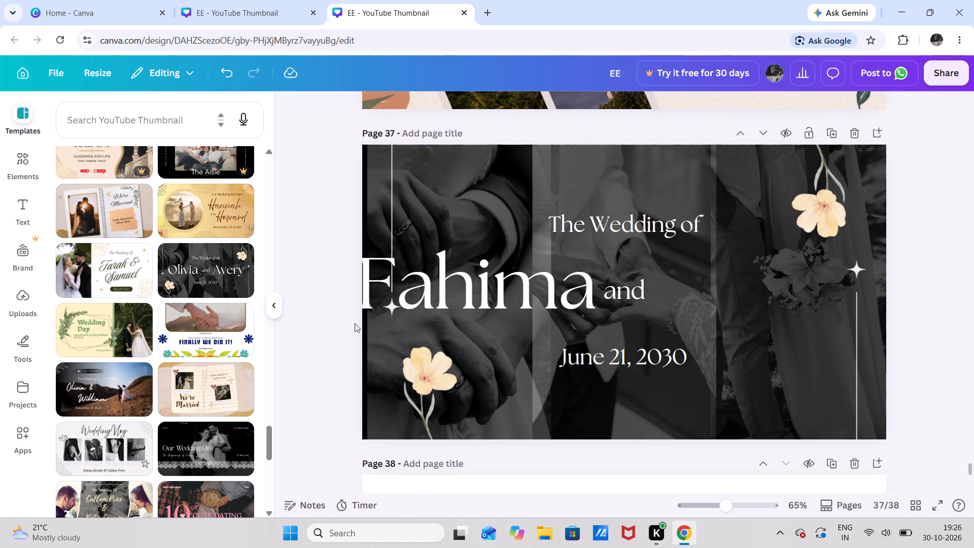
Move "Fahima" slightly down and to the right so the whole name sits inside the page.
drag(429, 298, 436, 312)
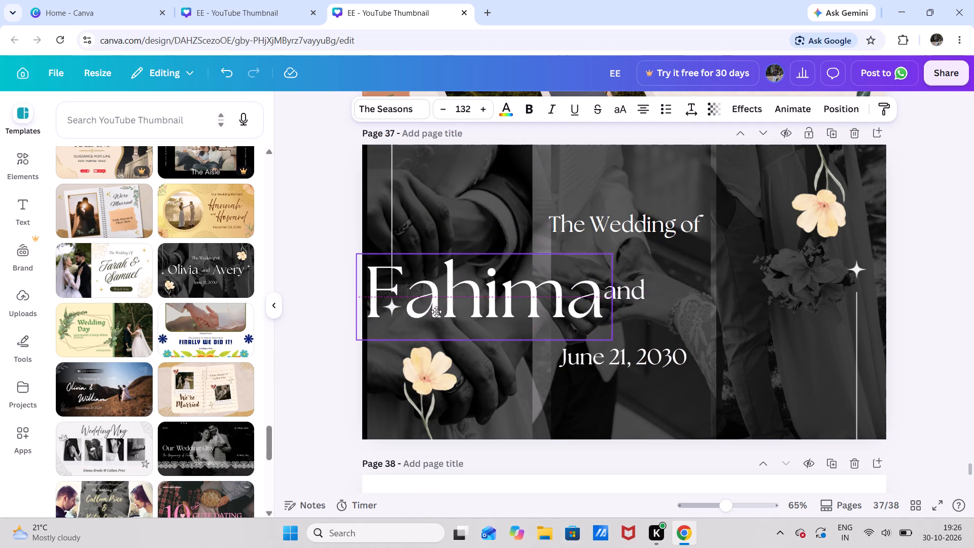
drag(436, 312, 435, 312)
Align the clasped-hands photo with the page's left edge, covering the full page height.
drag(389, 394, 382, 395)
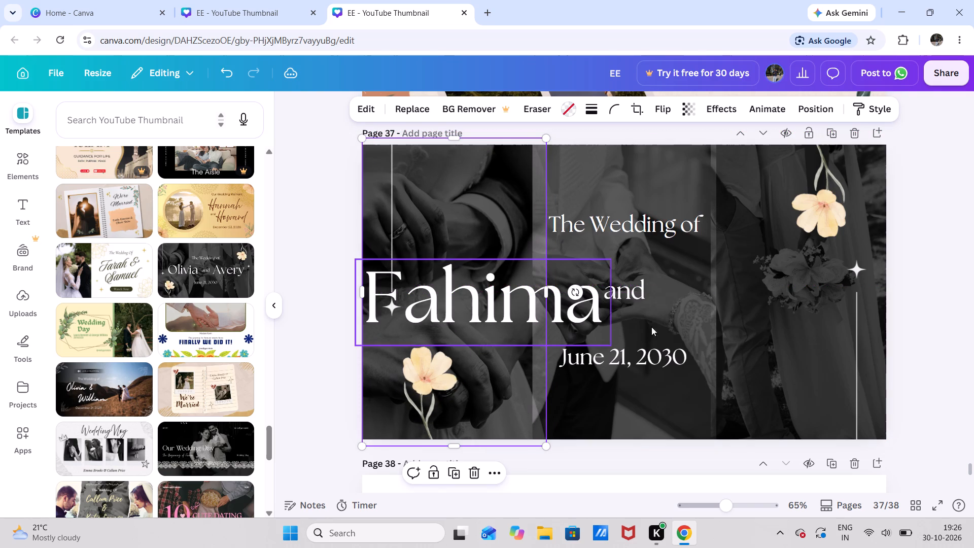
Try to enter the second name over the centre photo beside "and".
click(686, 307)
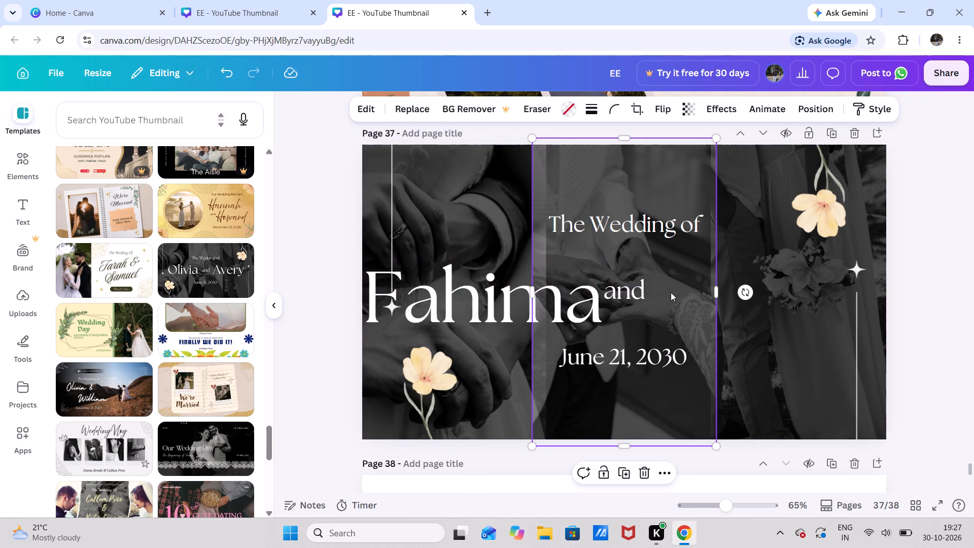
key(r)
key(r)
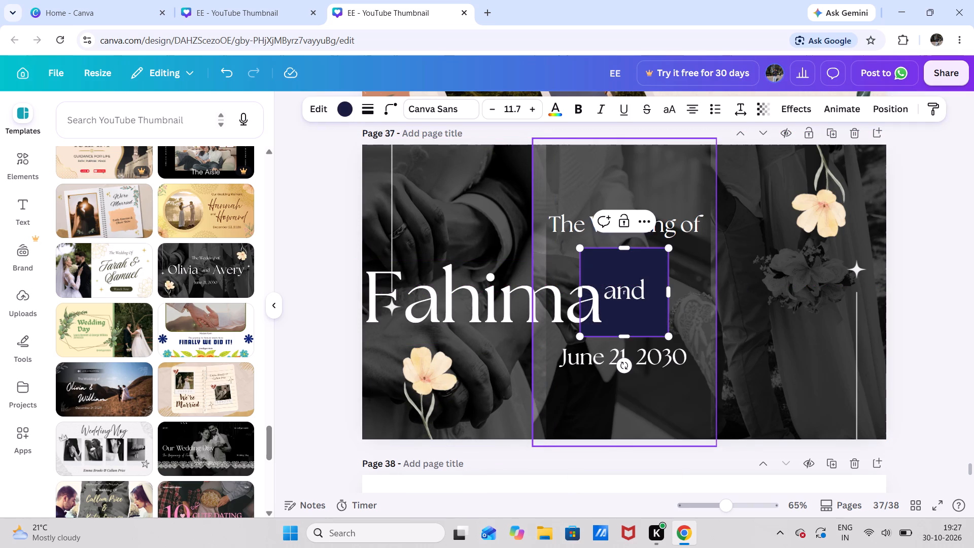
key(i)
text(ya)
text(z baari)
Move "and" down so it lines up with the "Fahima" text.
drag(629, 297, 637, 300)
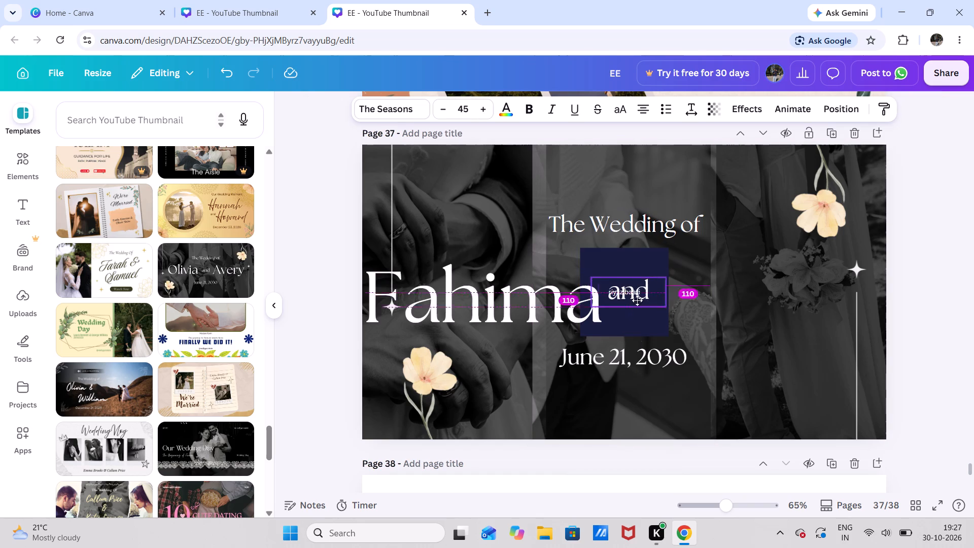
drag(637, 300, 631, 314)
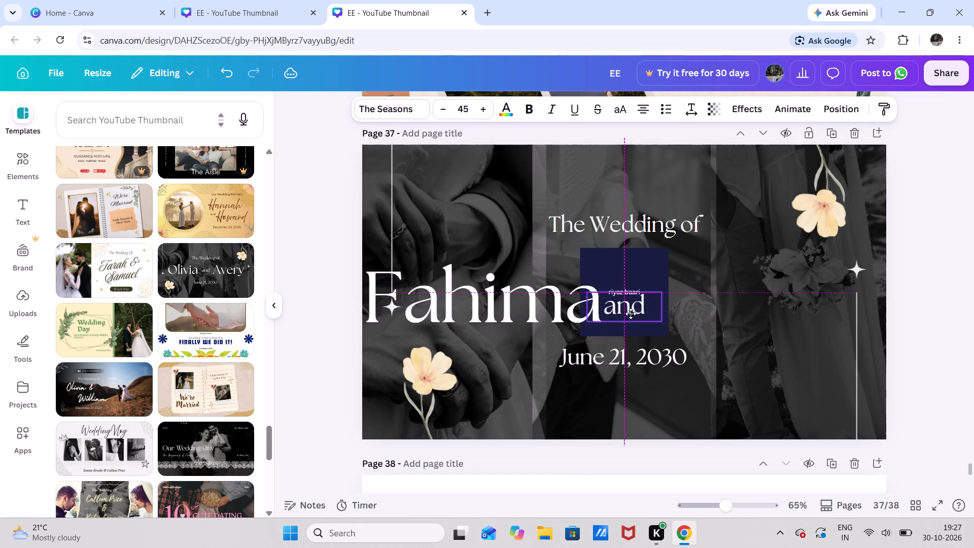
drag(631, 314, 631, 312)
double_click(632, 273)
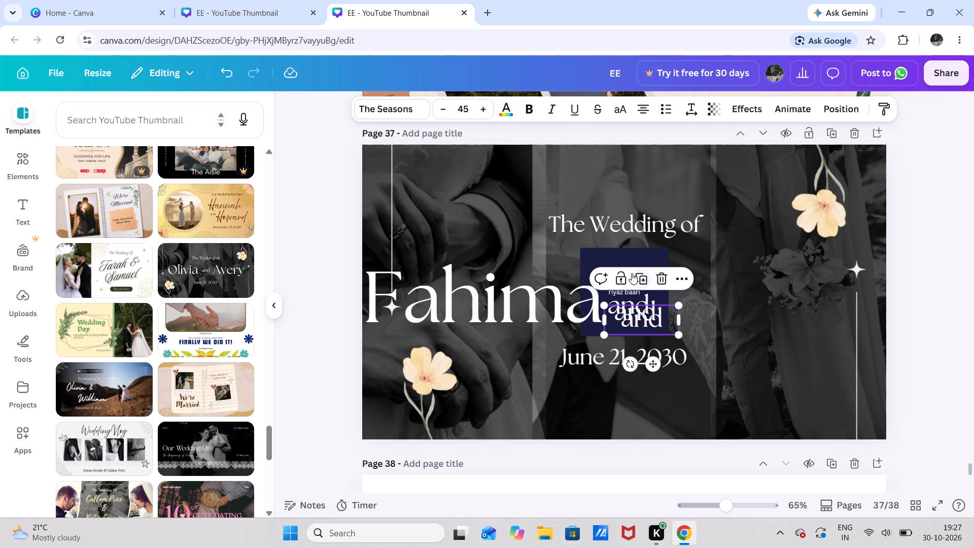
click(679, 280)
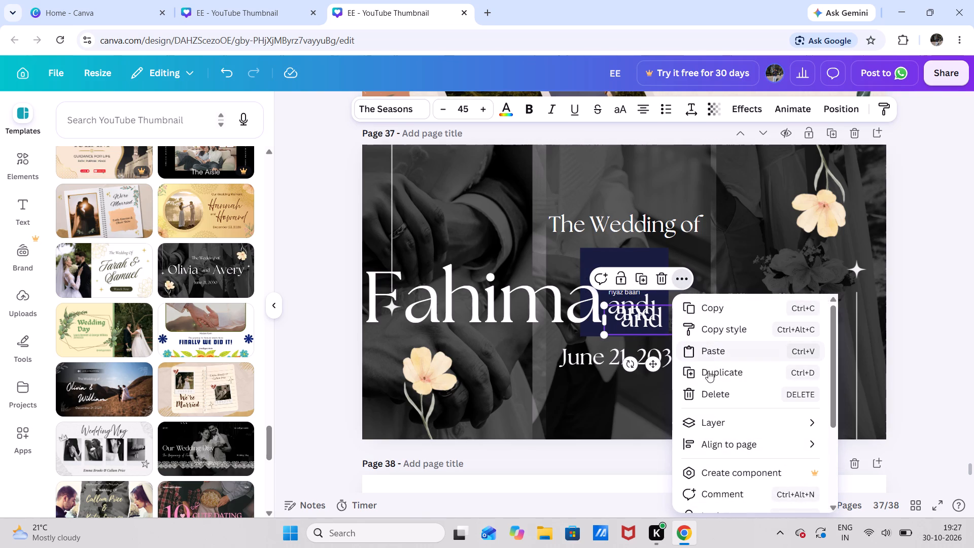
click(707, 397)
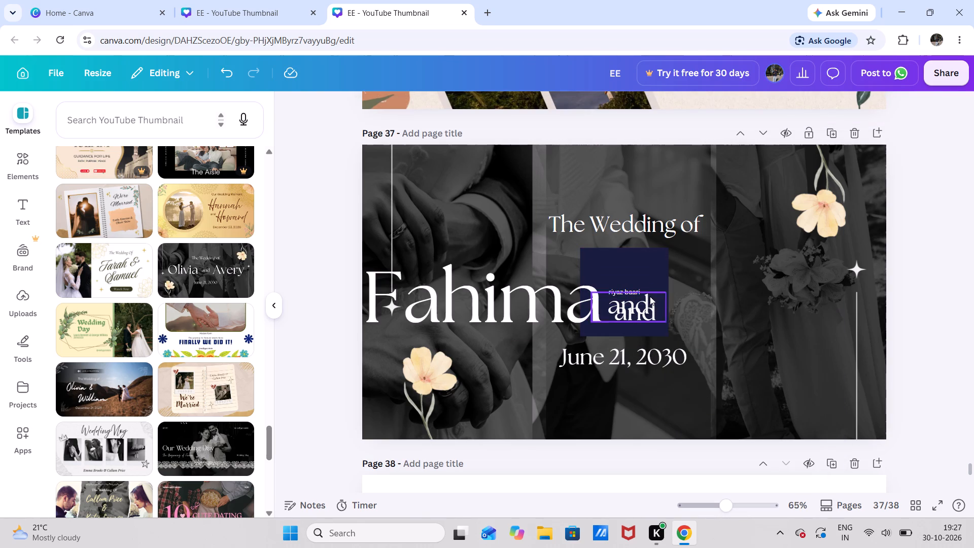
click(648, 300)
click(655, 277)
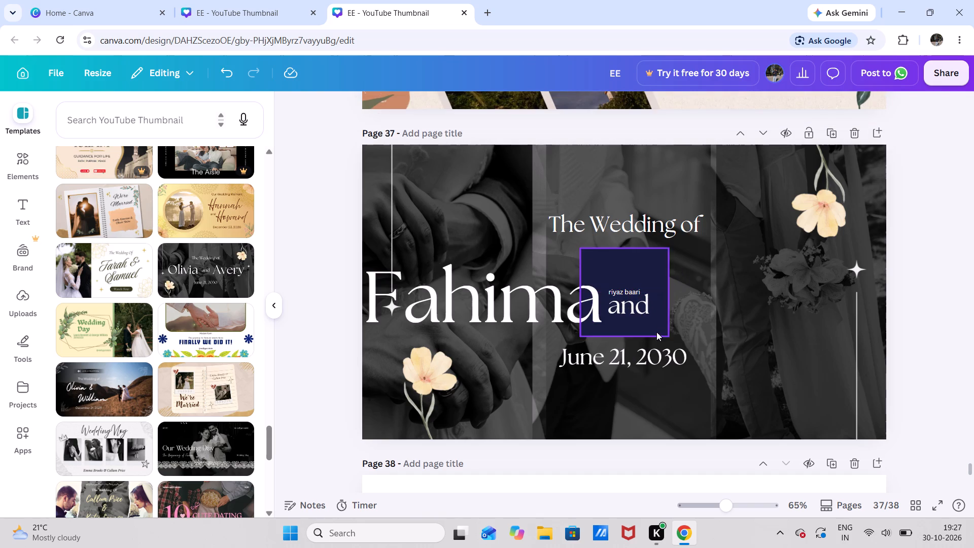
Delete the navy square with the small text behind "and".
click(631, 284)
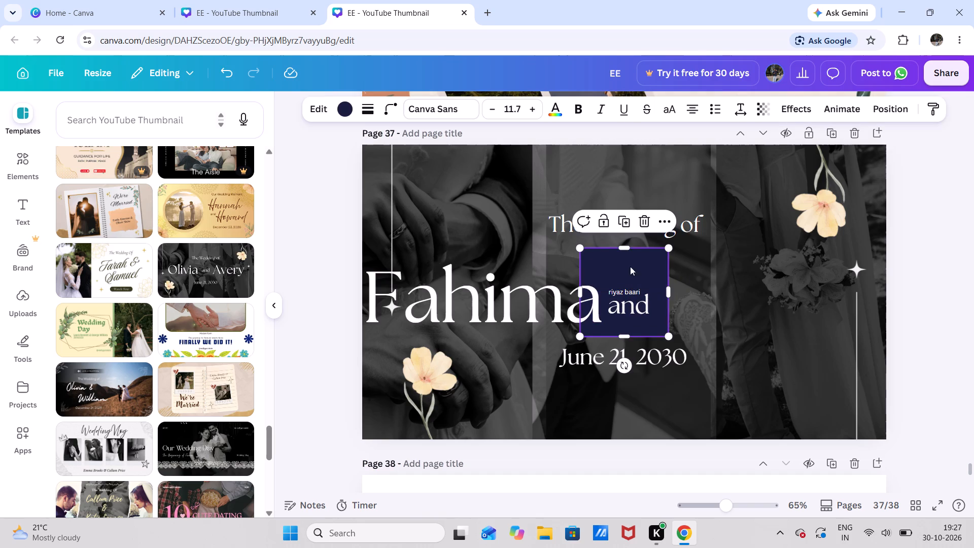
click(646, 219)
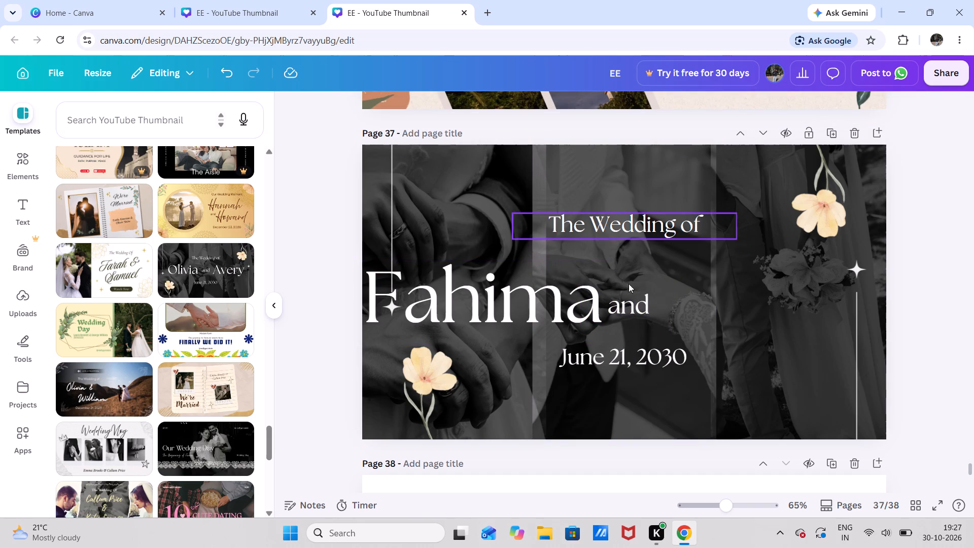
Nudge "and" sideways so it is centred under "The Wedding of".
click(635, 311)
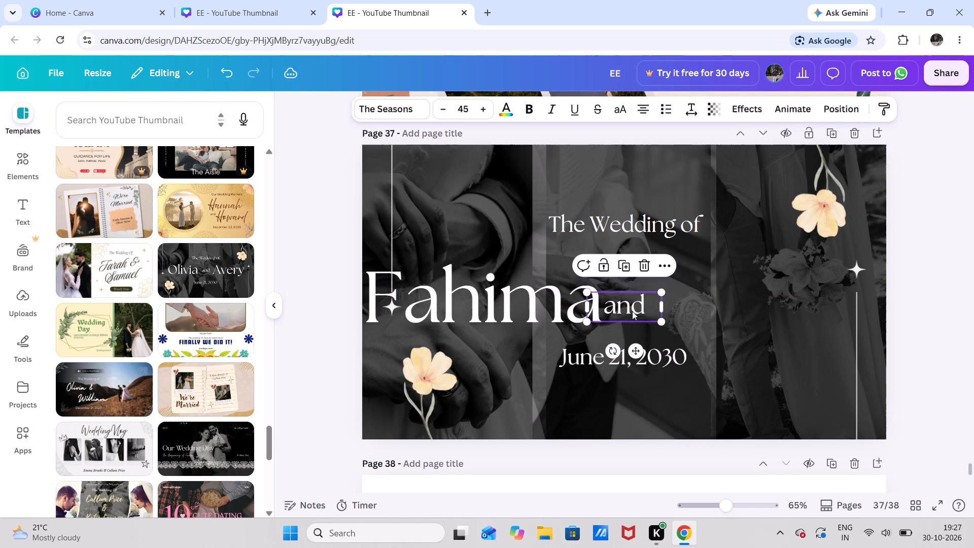
Scale "Fahima" down to font size 101 and position it beside the star, leaving a gap before "and".
click(476, 227)
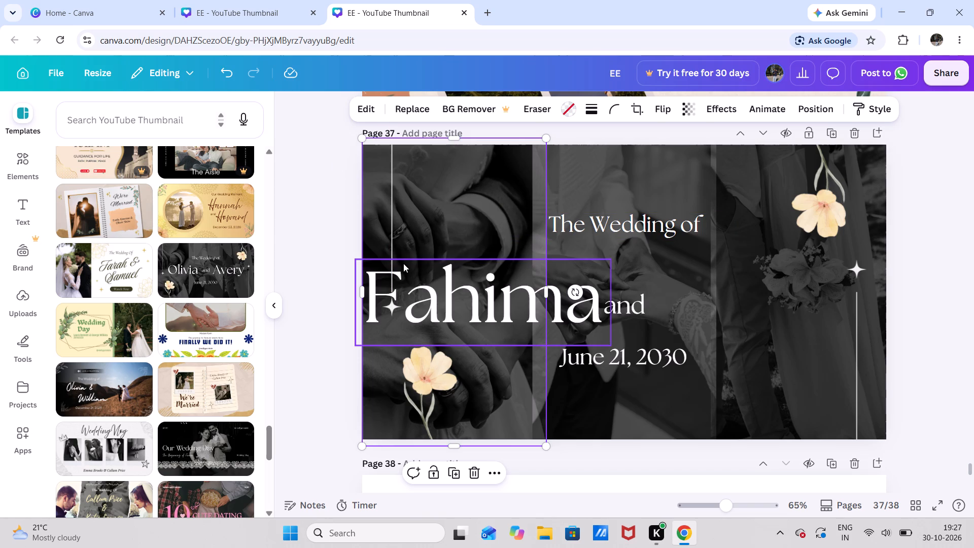
click(380, 267)
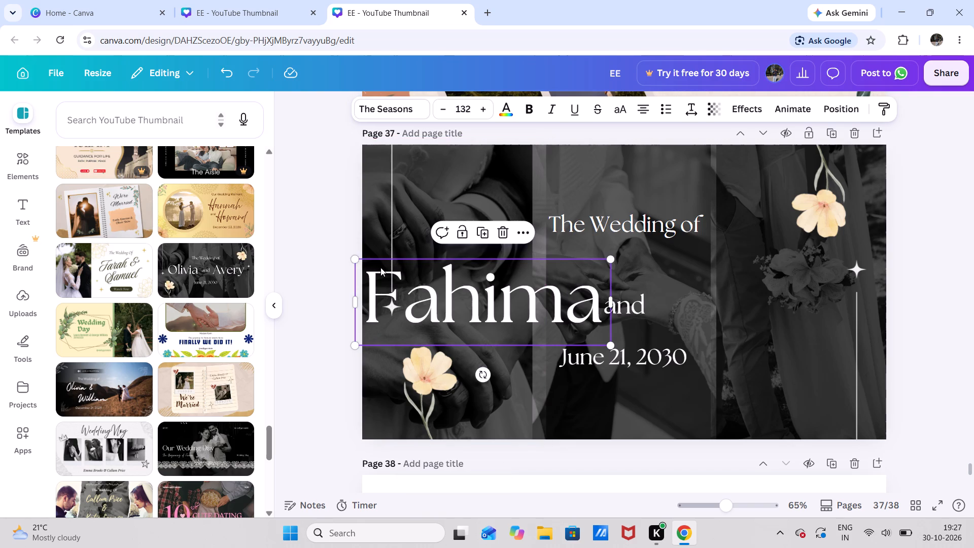
drag(357, 258, 380, 263)
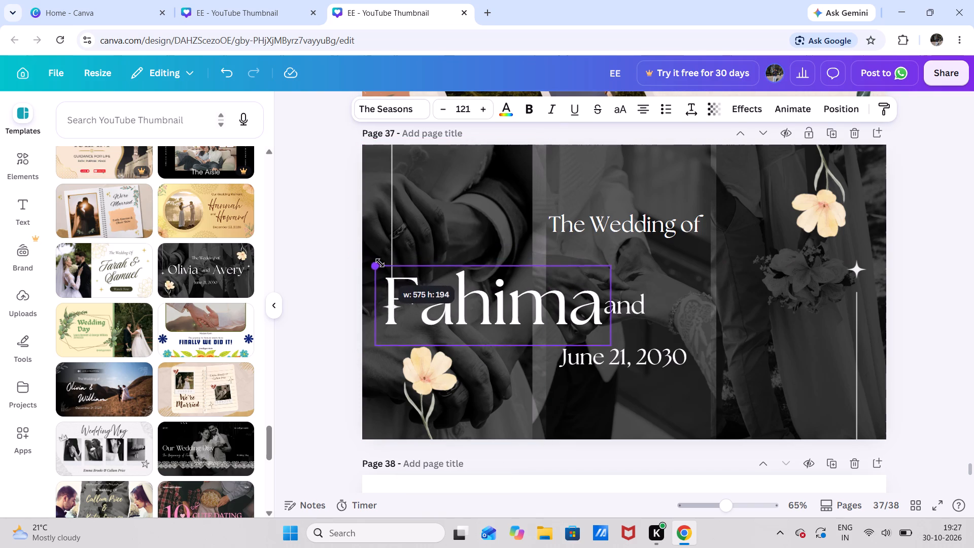
drag(380, 263, 416, 270)
drag(487, 300, 464, 294)
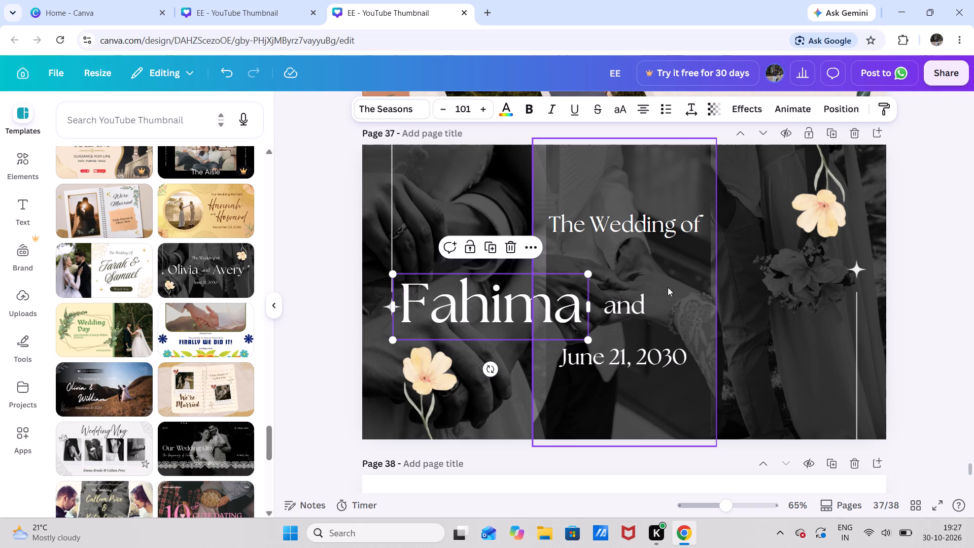
Duplicate the "Fahima" text and place the copy to the right of "and".
click(494, 254)
drag(508, 313, 761, 305)
Clear the duplicated name from the text box after "and".
click(761, 305)
click(807, 305)
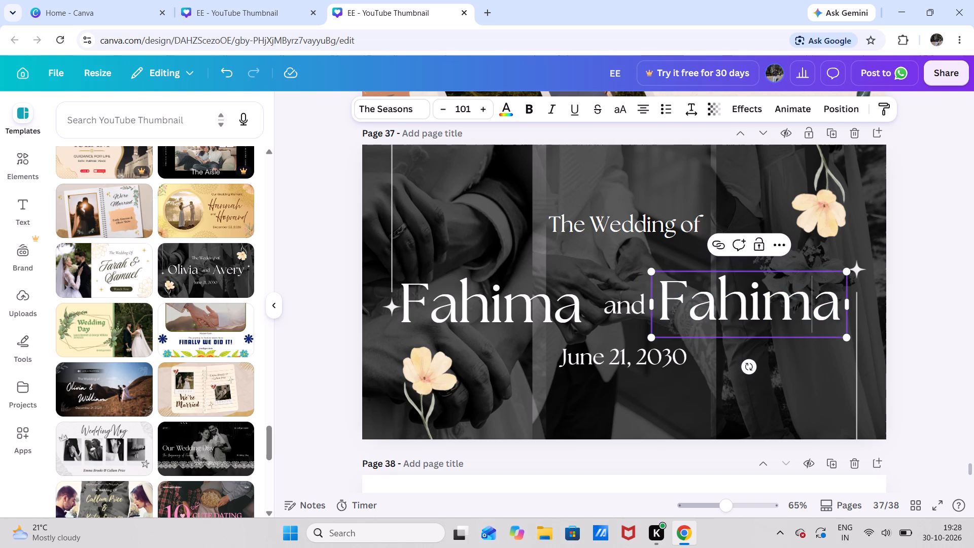
click(839, 310)
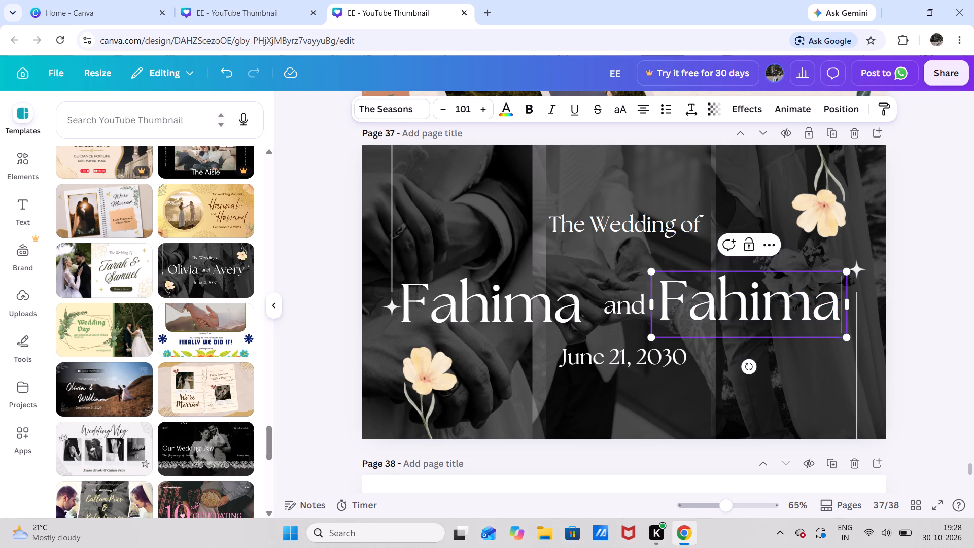
key(BackSpace)
key(BackSpace)
key(BackSpace)
key(BackSpace)
key(BackSpace)
key(BackSpace)
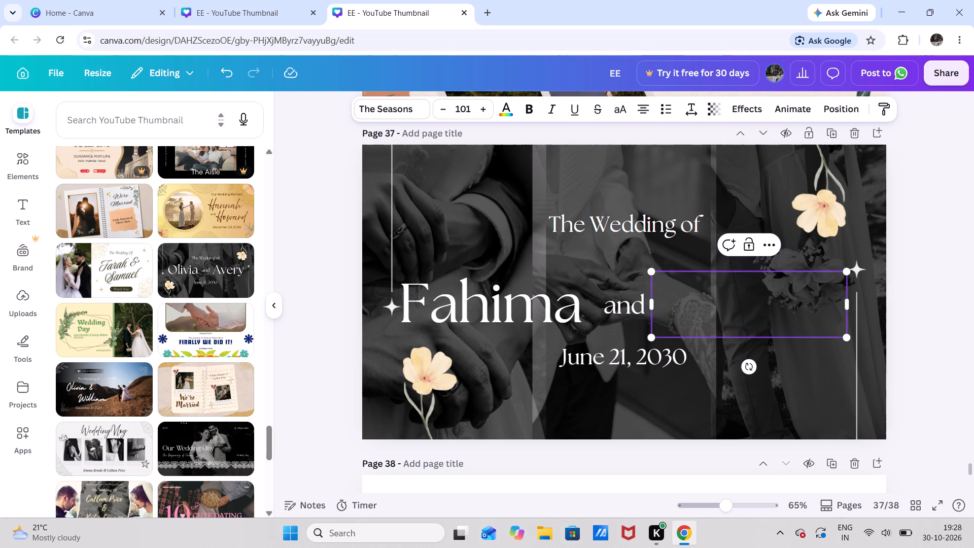
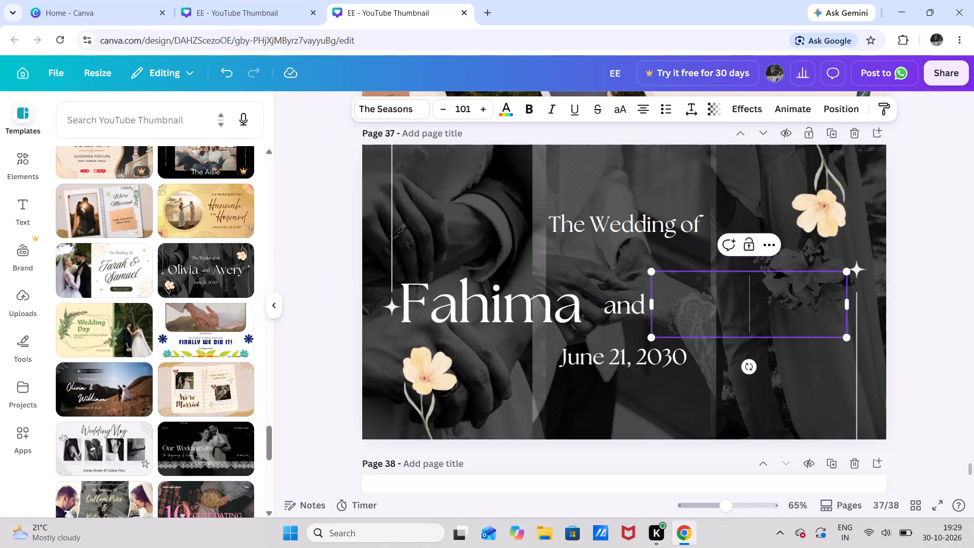
Enter "Ayaz" as the second name in the emptied text box after "and".
key(a)
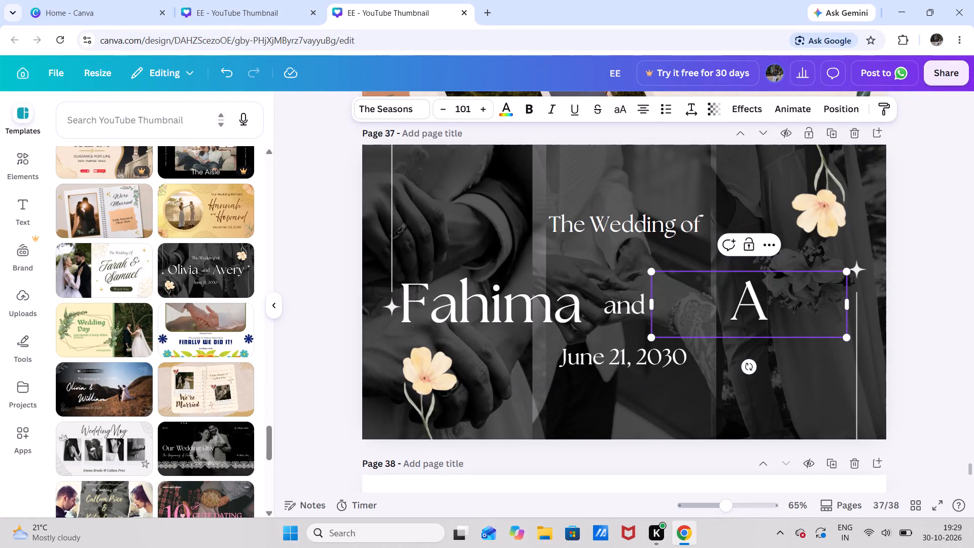
text(yaz)
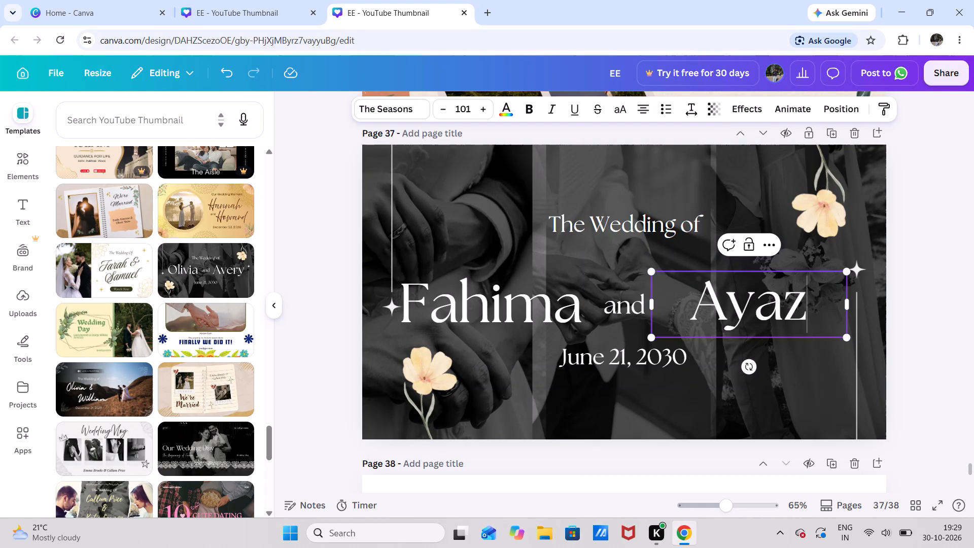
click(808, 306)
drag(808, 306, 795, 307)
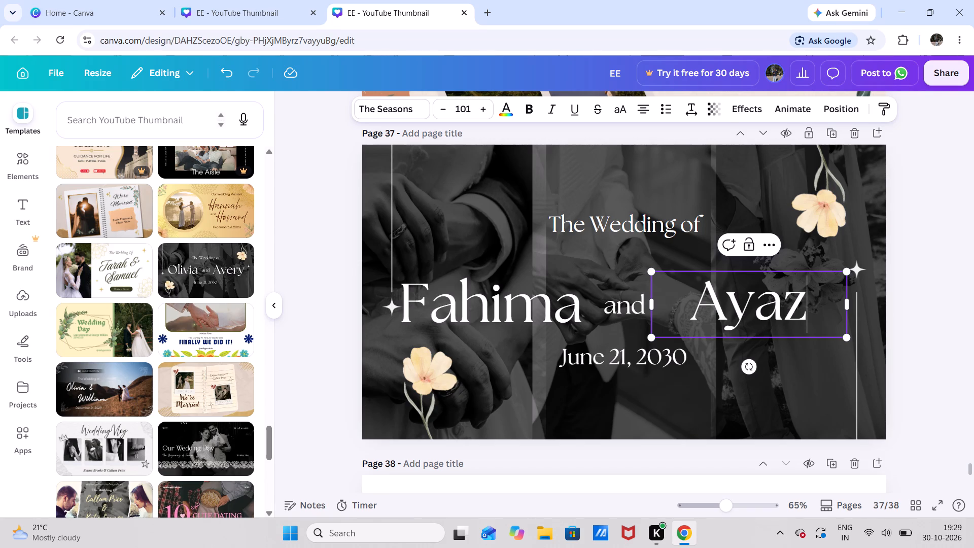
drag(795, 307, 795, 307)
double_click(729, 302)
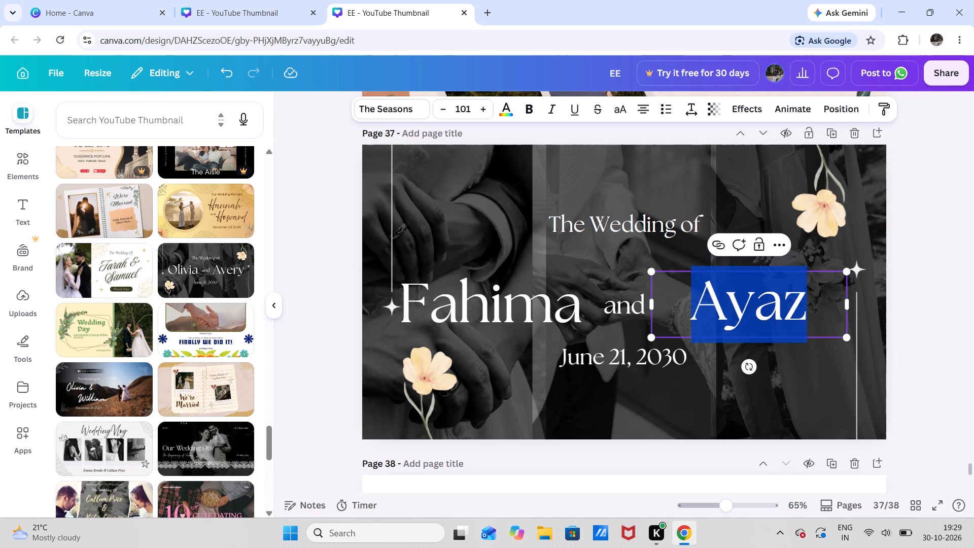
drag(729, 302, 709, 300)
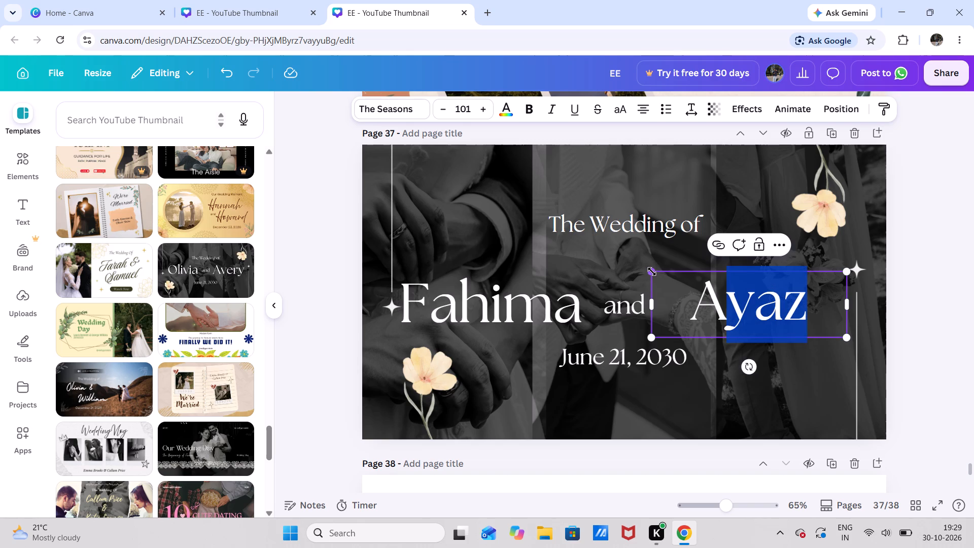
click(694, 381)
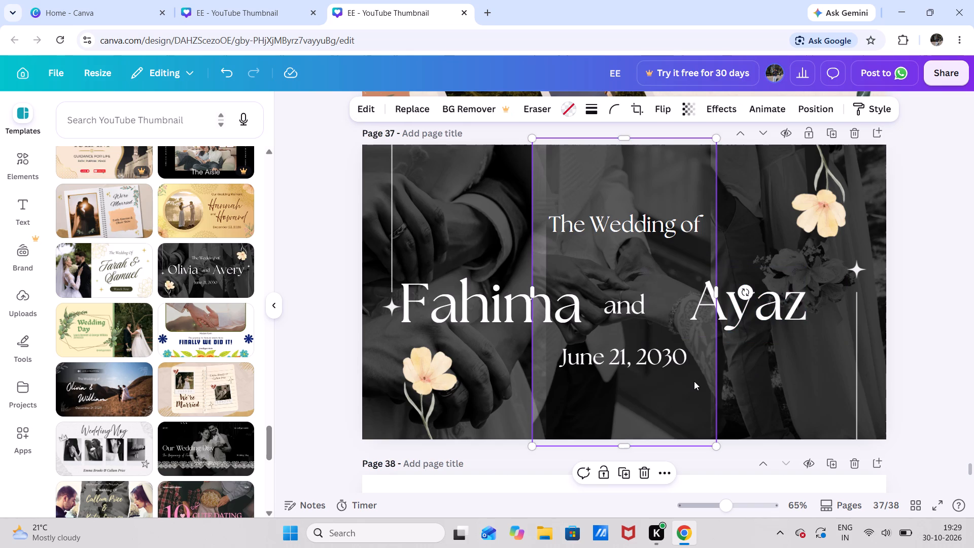
Clear the wedding date beneath the names on page 37 and enter "september" in its place.
click(674, 362)
double_click(700, 349)
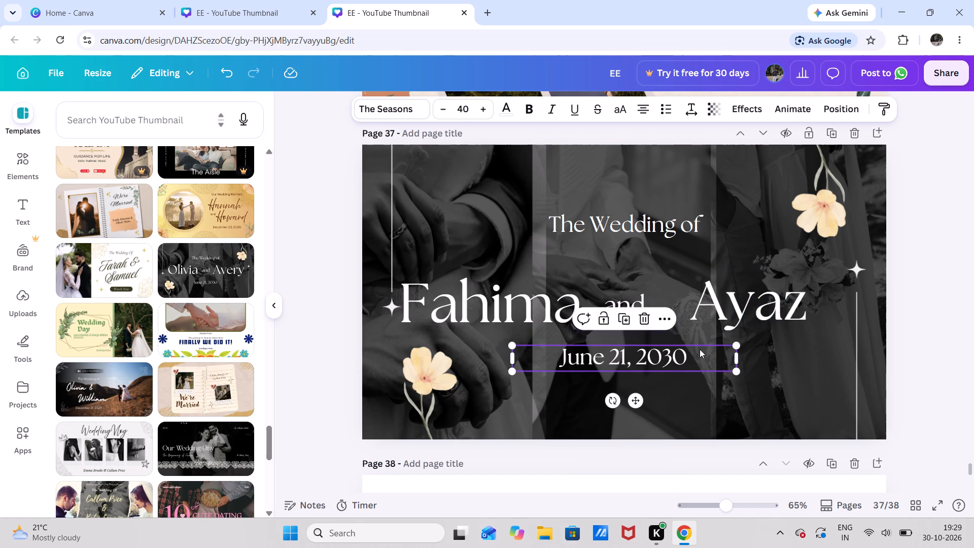
click(679, 352)
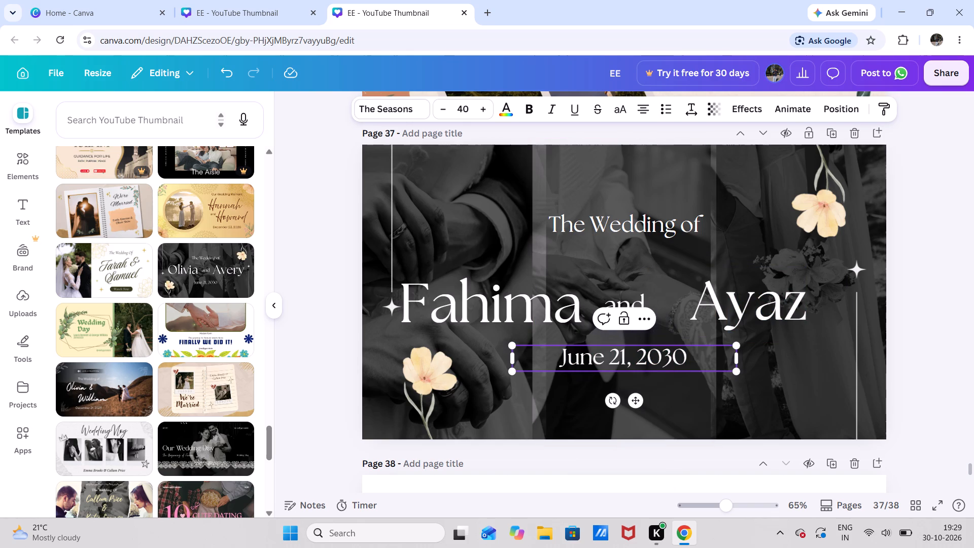
click(695, 352)
key(BackSpace)
key(BackSpace)
key(BackSpace)
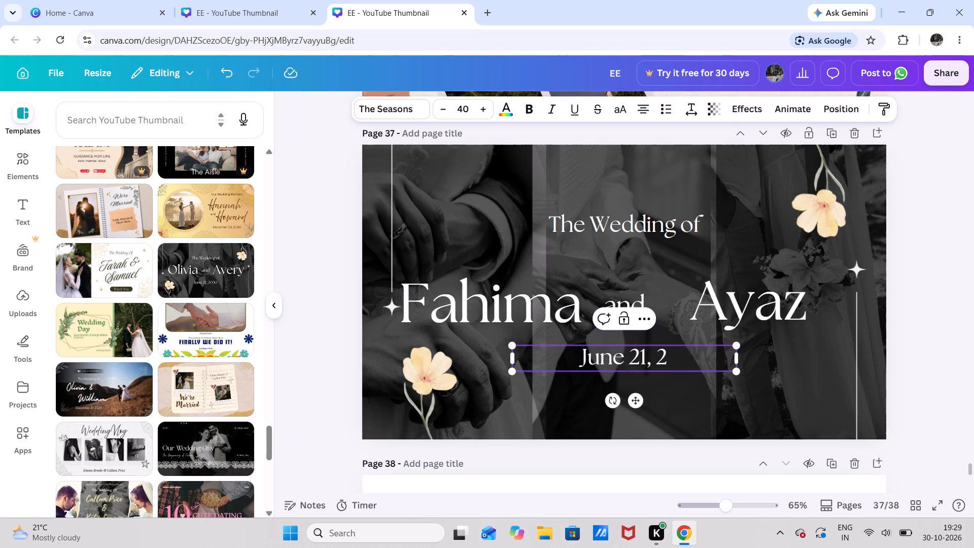
key(BackSpace)
key(BackSpace)
key(BackSpace)
key(BackSpace)
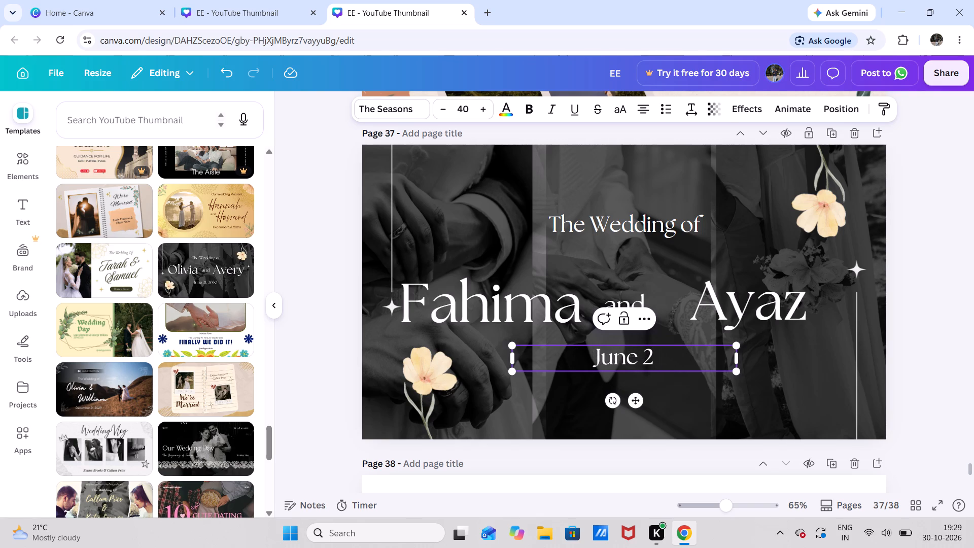
key(BackSpace)
key(BackSpace)
key(BackSpace)
key(BackSpace)
key(BackSpace)
key(BackSpace)
text(sep)
text(tember)
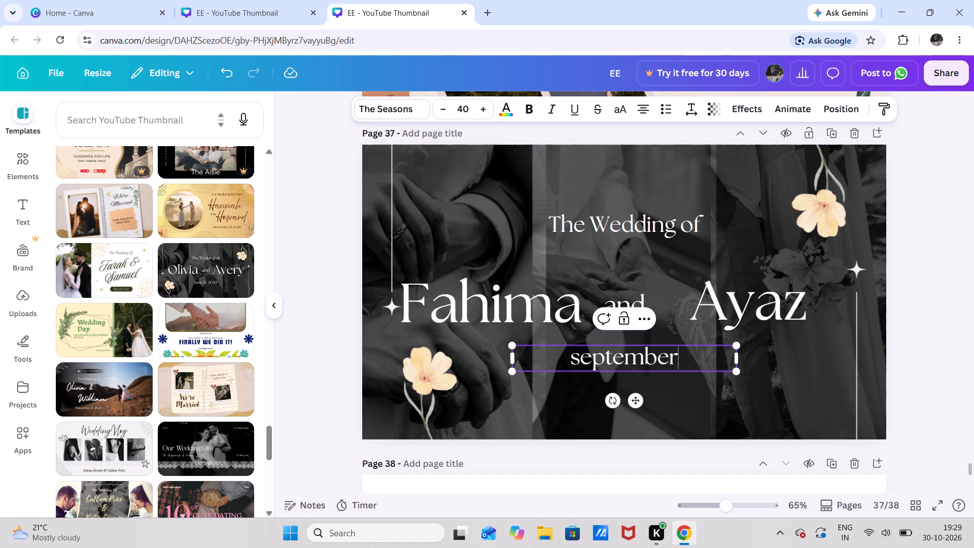
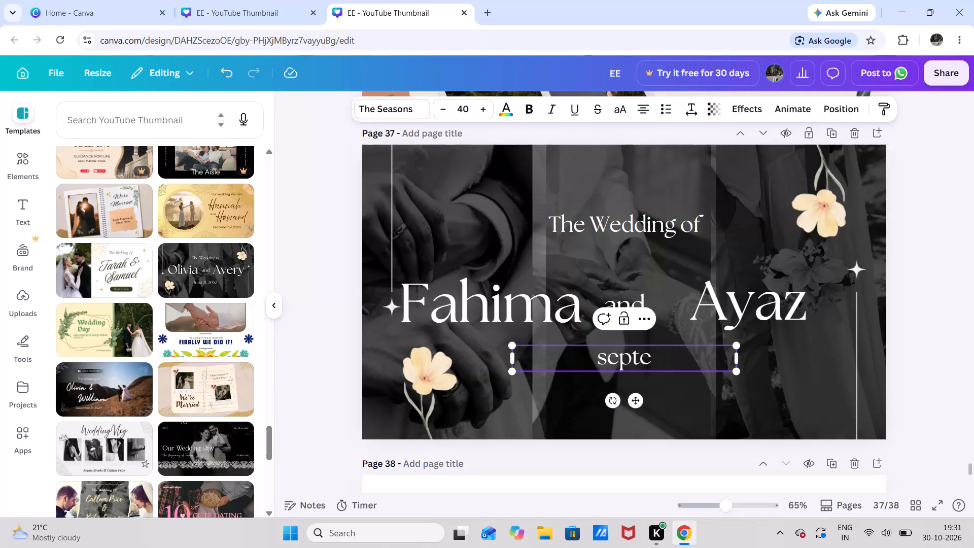
Clear the partial month text beneath the names on page 37 and enter "0ct -" in its place.
key(BackSpace)
key(BackSpace)
key(BackSpace)
key(BackSpace)
key(BackSpace)
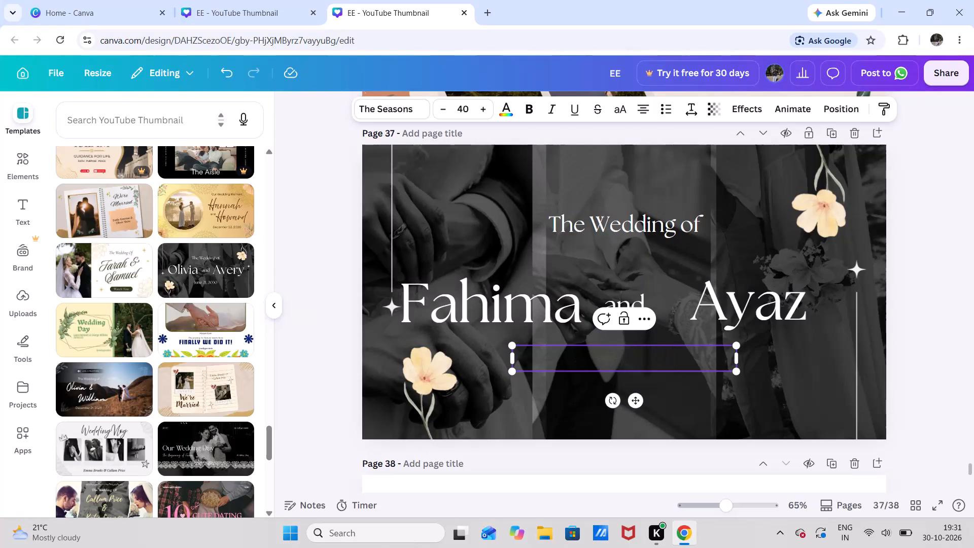
text(0ct)
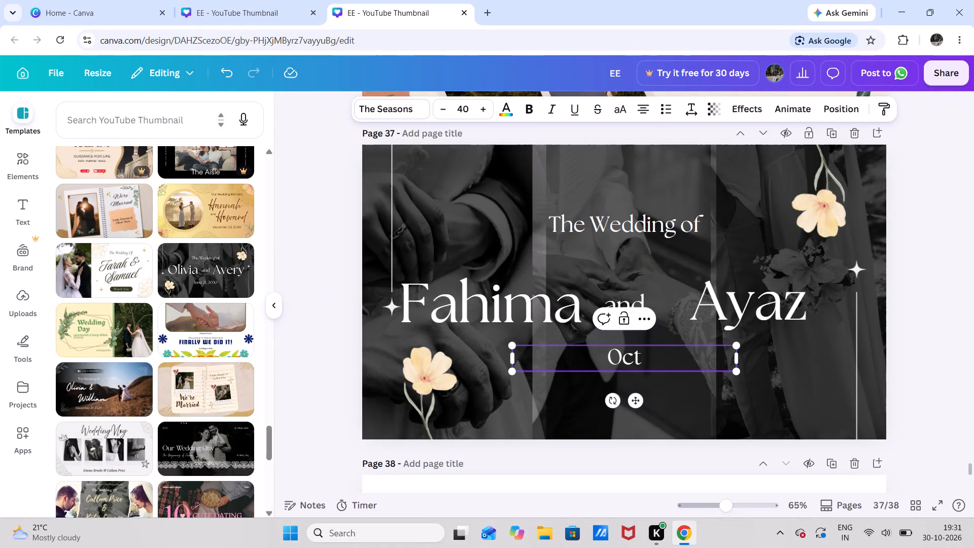
key(space)
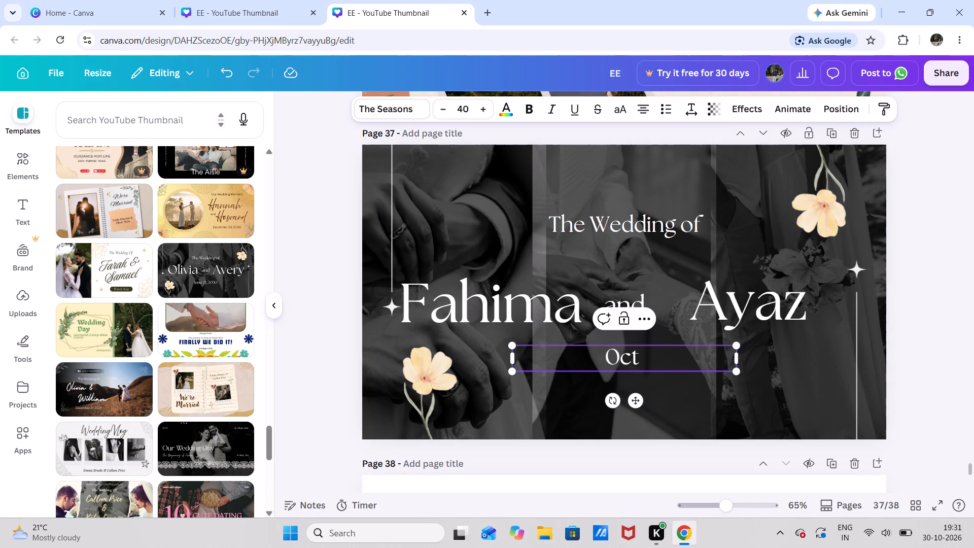
key(minus)
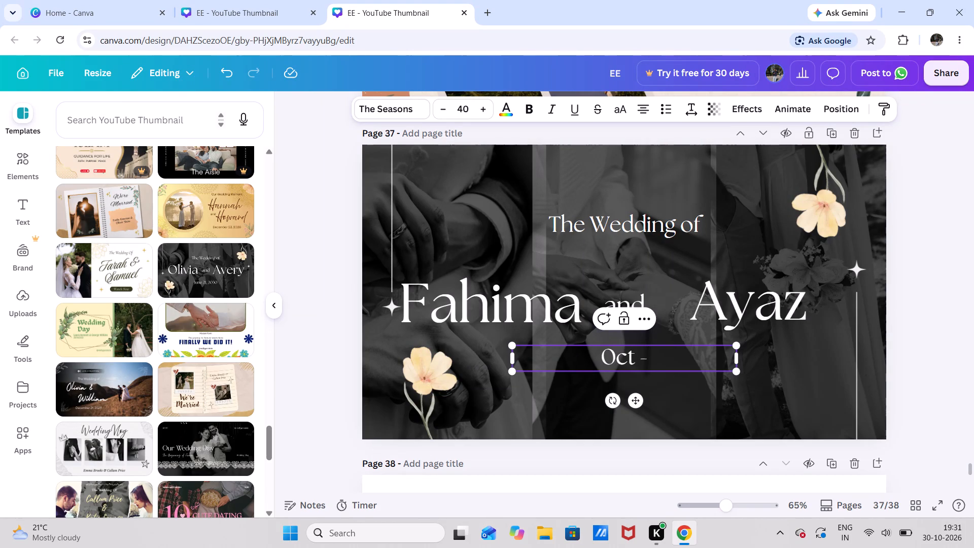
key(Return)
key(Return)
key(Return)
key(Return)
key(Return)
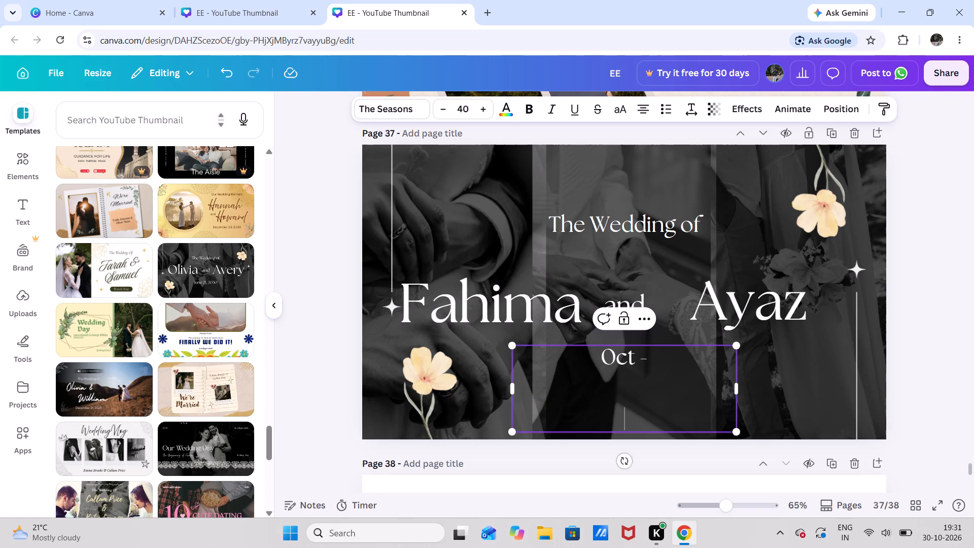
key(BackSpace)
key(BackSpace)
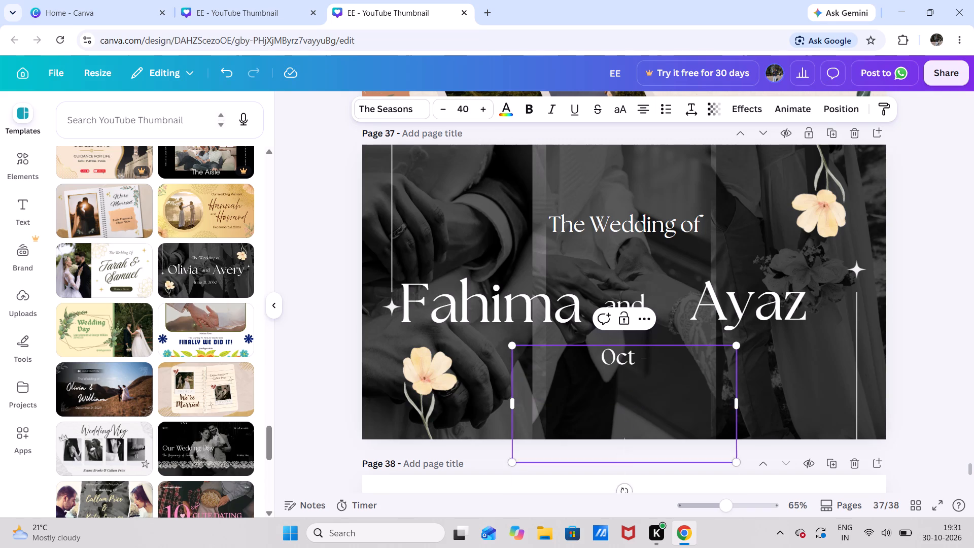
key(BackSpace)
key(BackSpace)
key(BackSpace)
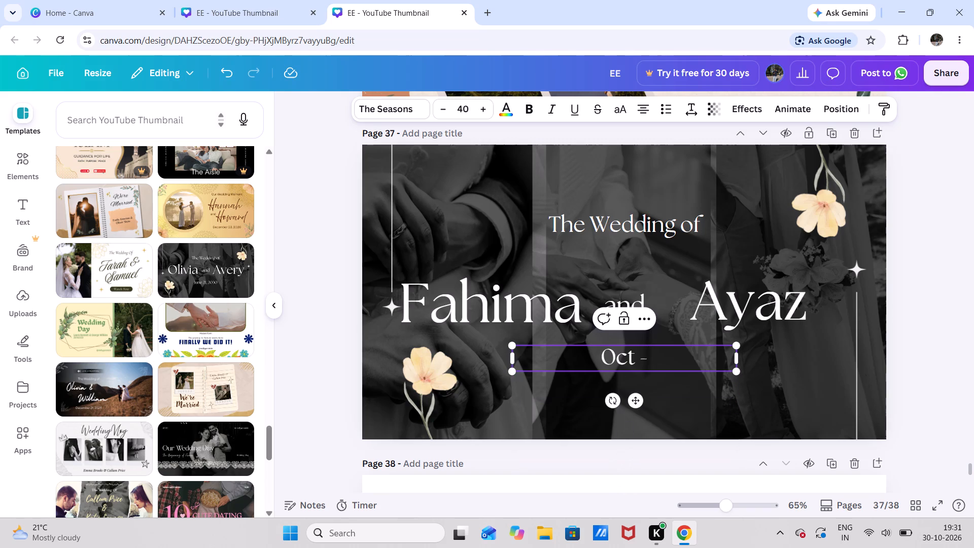
Complete the date line beneath the names with the year 2025.
text(202)
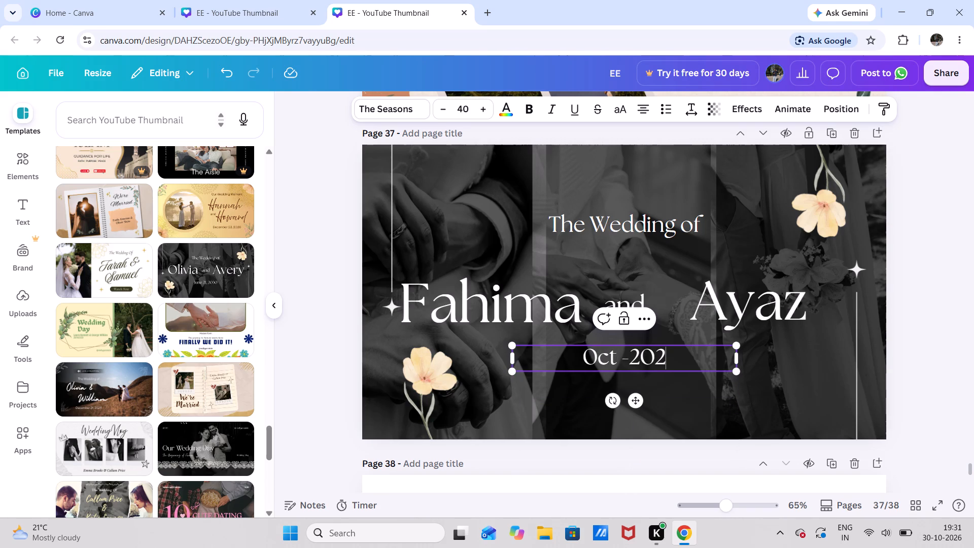
key(5)
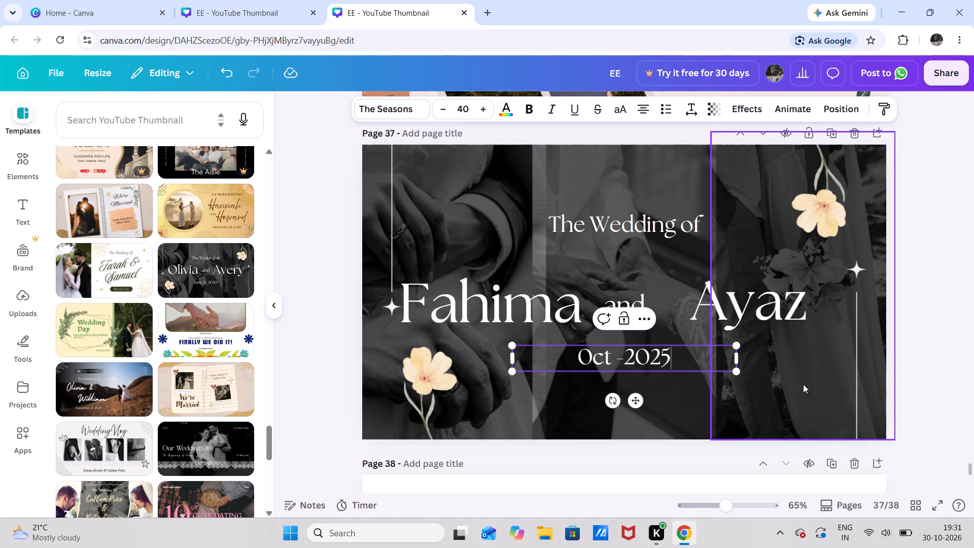
click(816, 384)
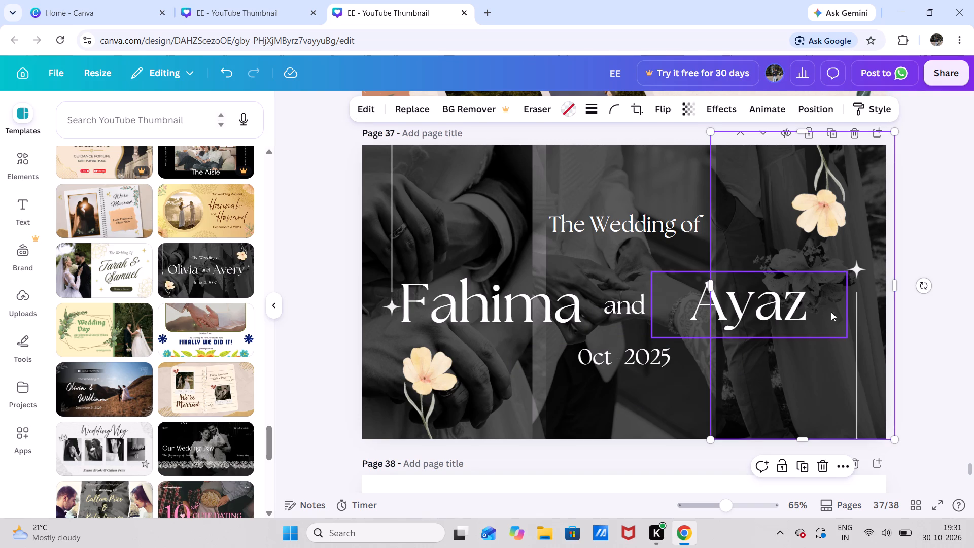
Reposition the middle background photo slightly so it fills the space between the two side photos.
drag(636, 185, 581, 240)
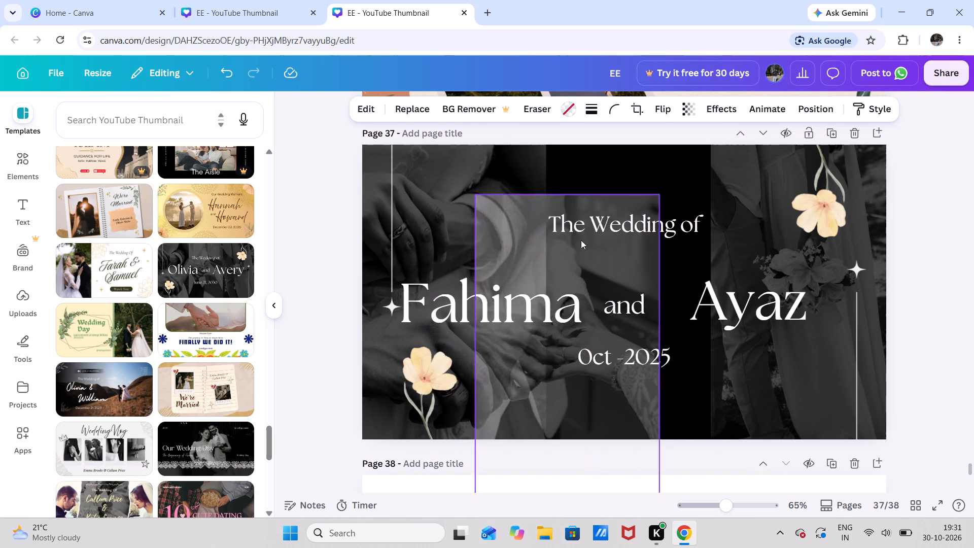
drag(581, 240, 634, 137)
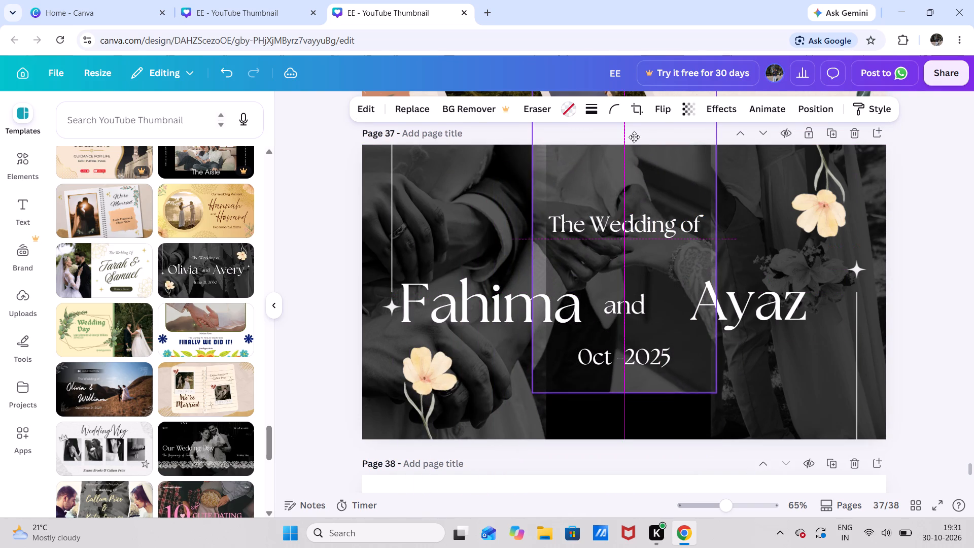
drag(634, 137, 643, 179)
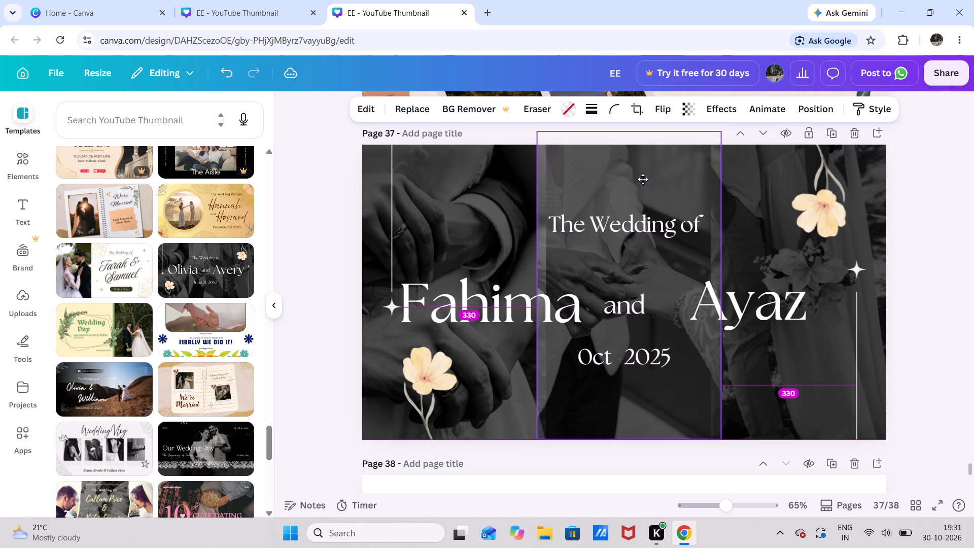
drag(643, 179, 642, 174)
drag(645, 188, 647, 205)
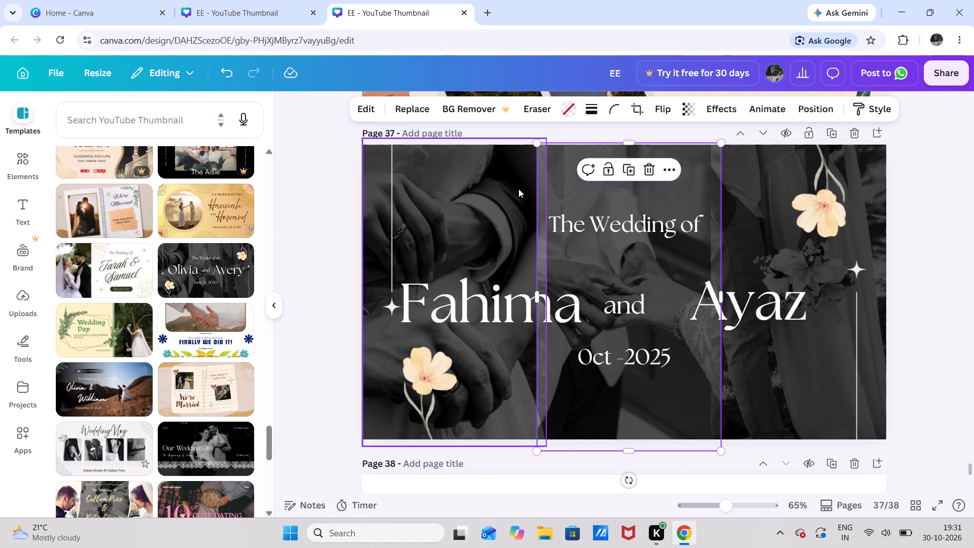
click(518, 189)
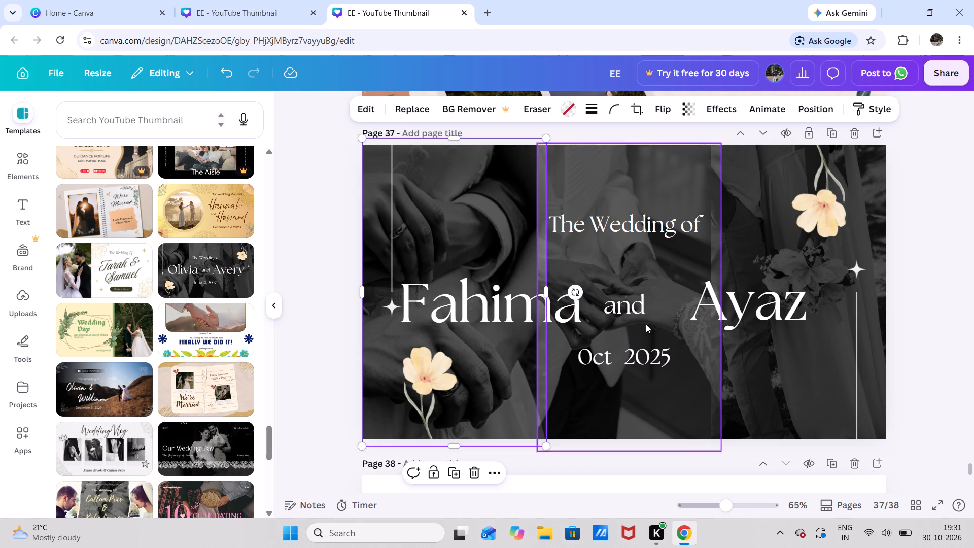
Enlarge the "The Wedding of" heading to size 51.7 and centre it above the names.
drag(640, 230, 634, 237)
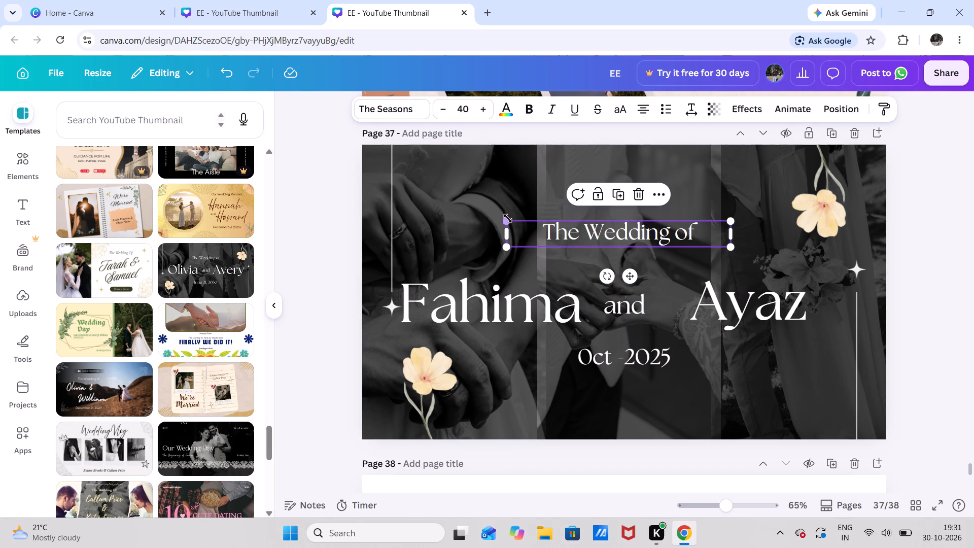
drag(506, 218, 442, 174)
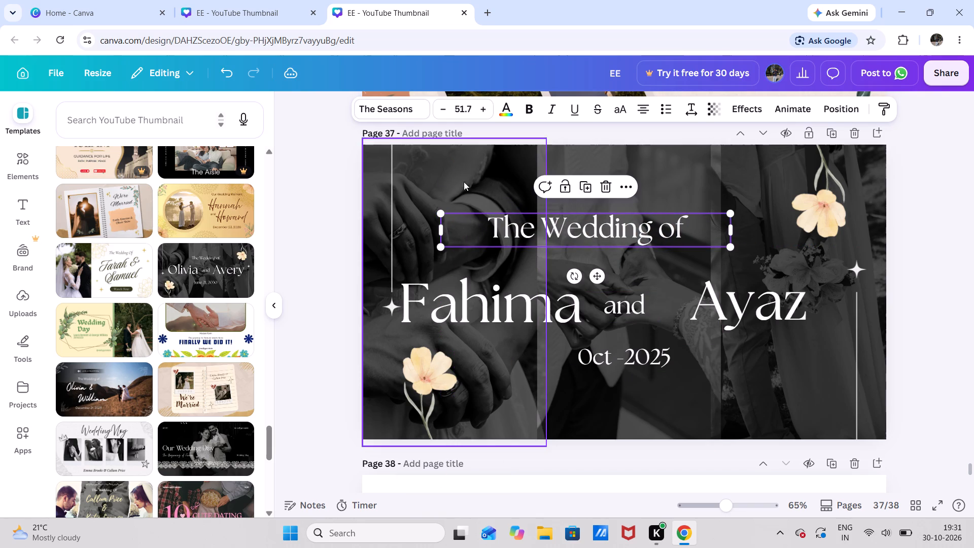
drag(598, 222, 607, 221)
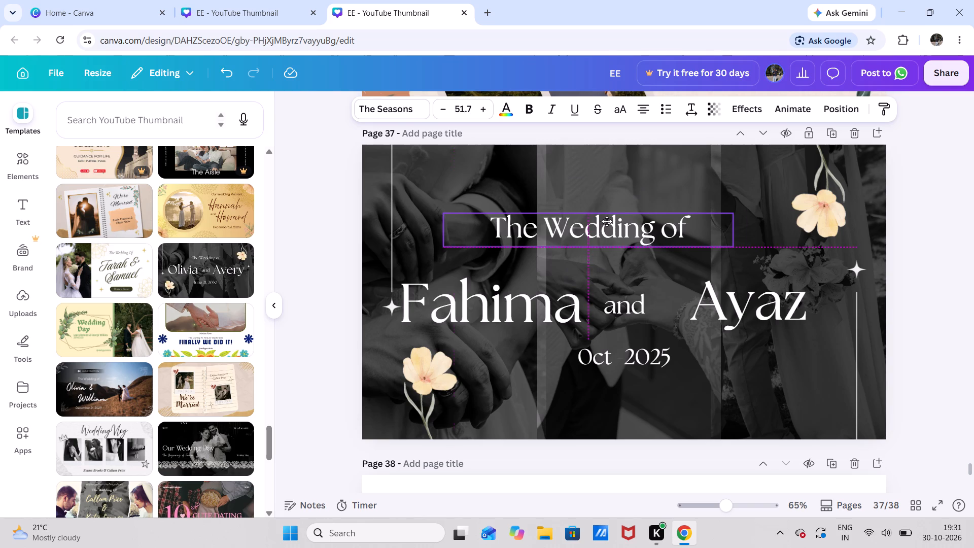
drag(607, 221, 629, 212)
drag(631, 213, 635, 218)
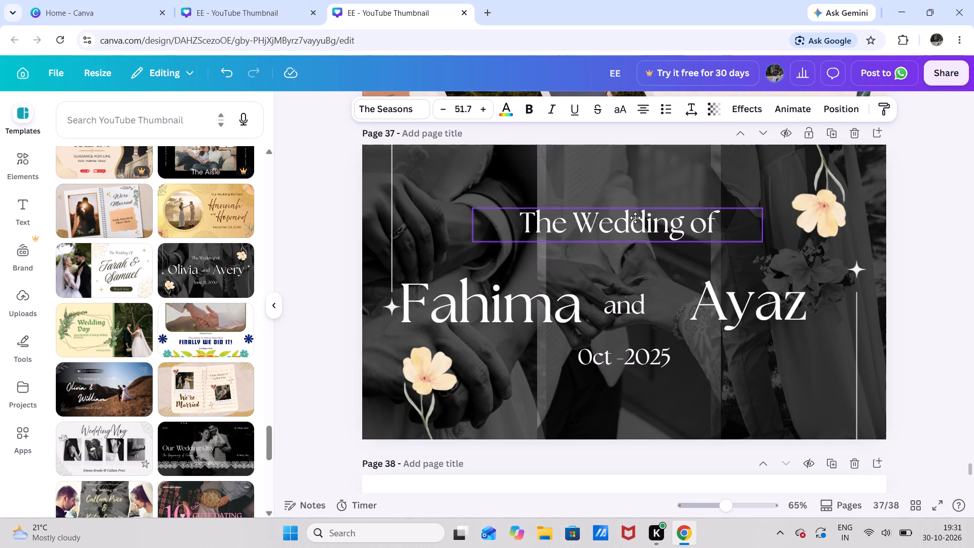
drag(635, 218, 647, 229)
drag(640, 229, 632, 217)
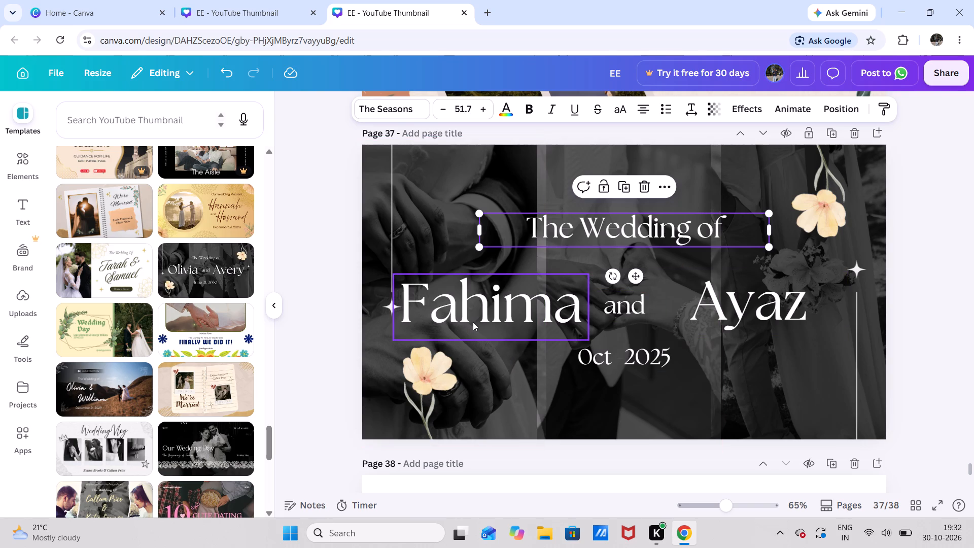
Move "Fahima" and "Ayaz" slightly inward and upward so both names sit closer to "and".
drag(473, 326, 480, 322)
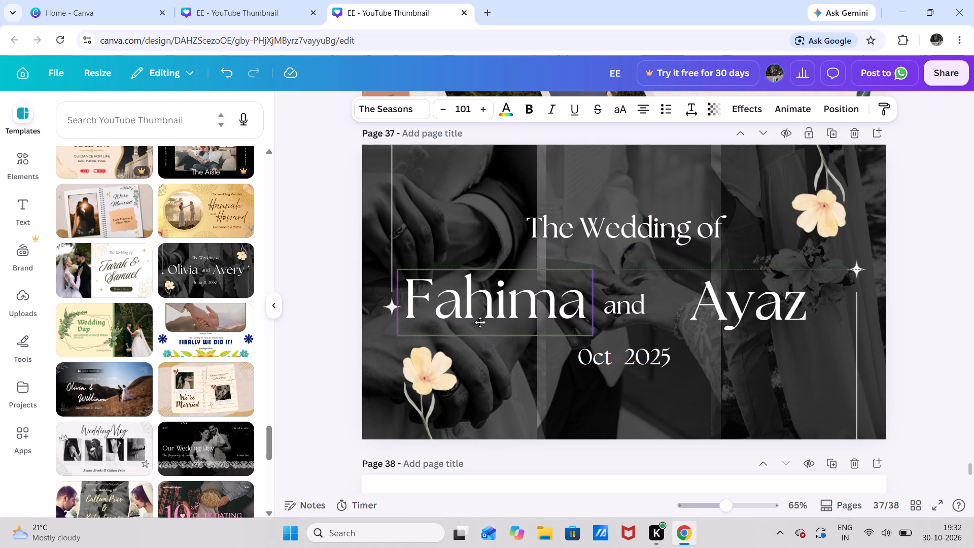
drag(480, 322, 480, 322)
drag(728, 304, 717, 302)
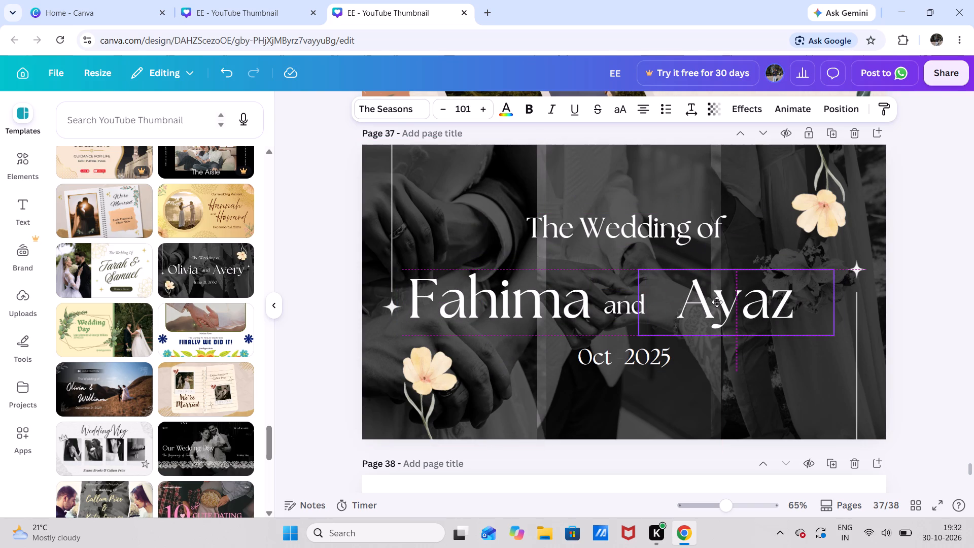
drag(717, 302, 714, 301)
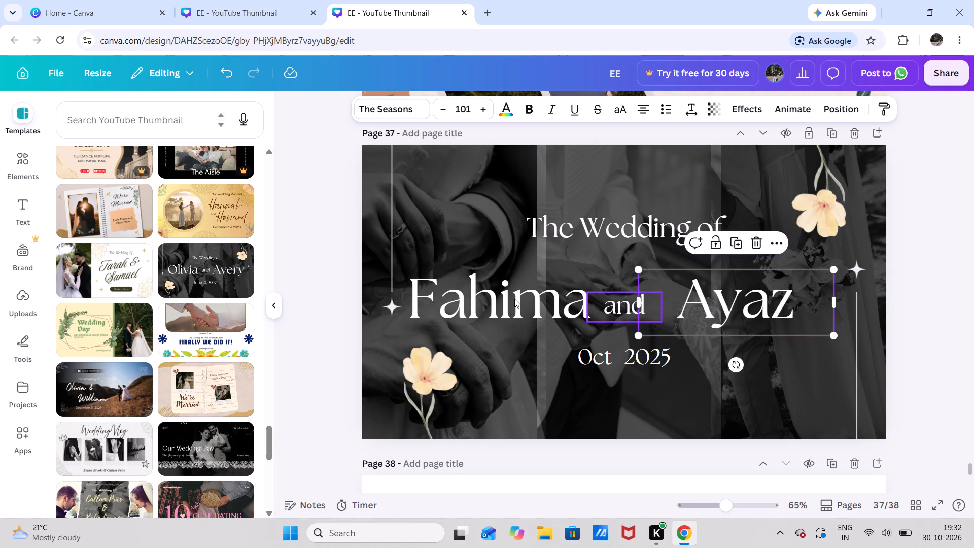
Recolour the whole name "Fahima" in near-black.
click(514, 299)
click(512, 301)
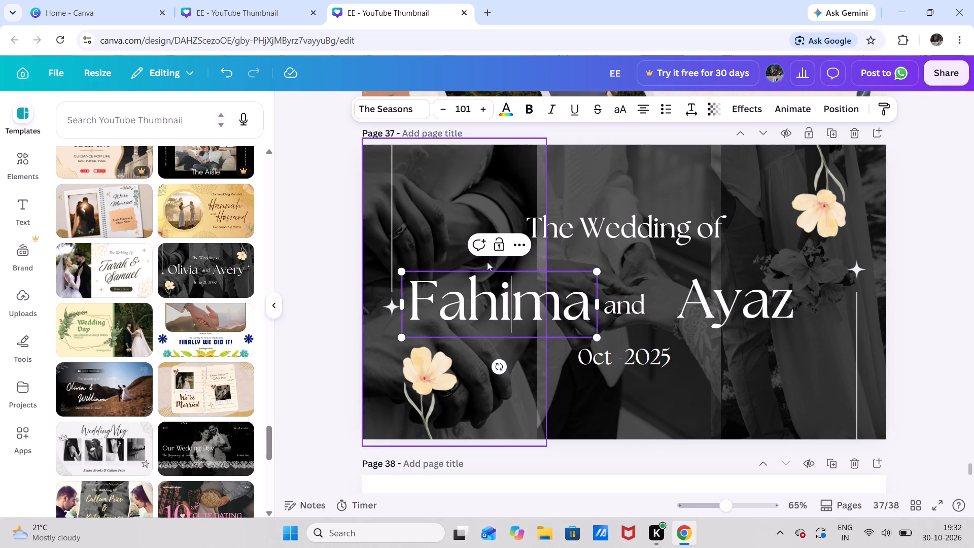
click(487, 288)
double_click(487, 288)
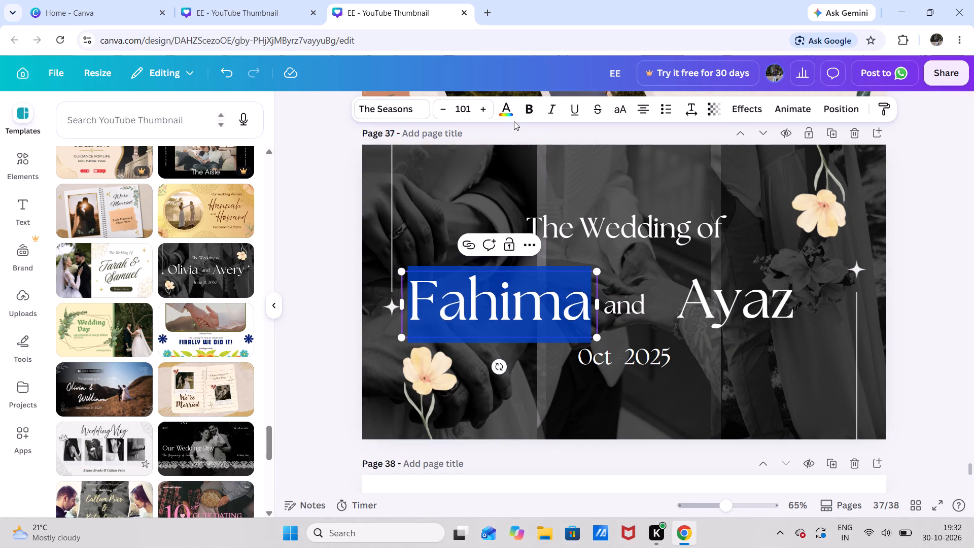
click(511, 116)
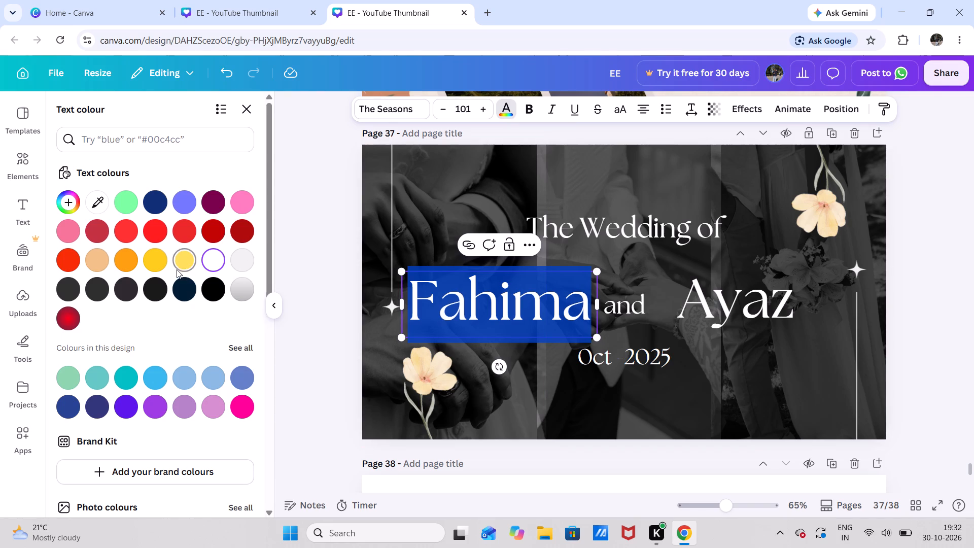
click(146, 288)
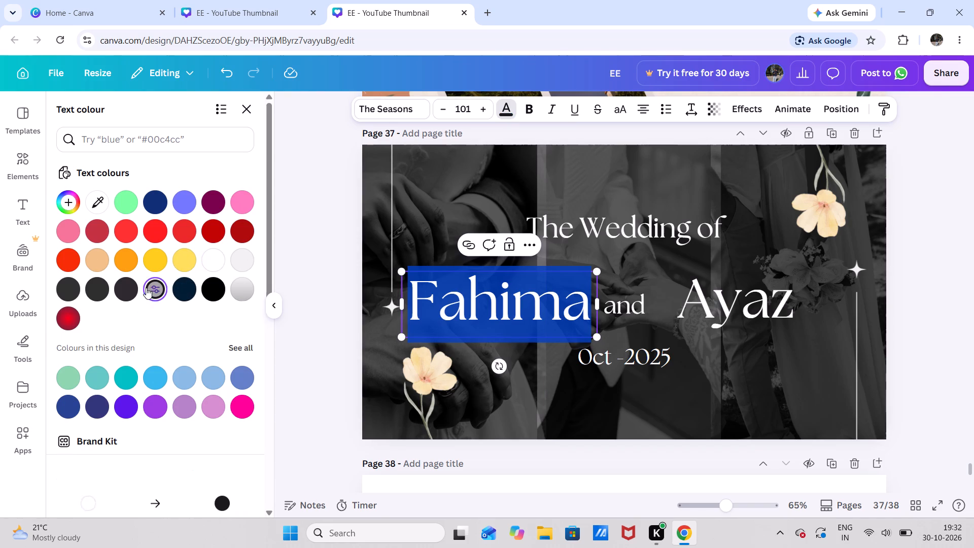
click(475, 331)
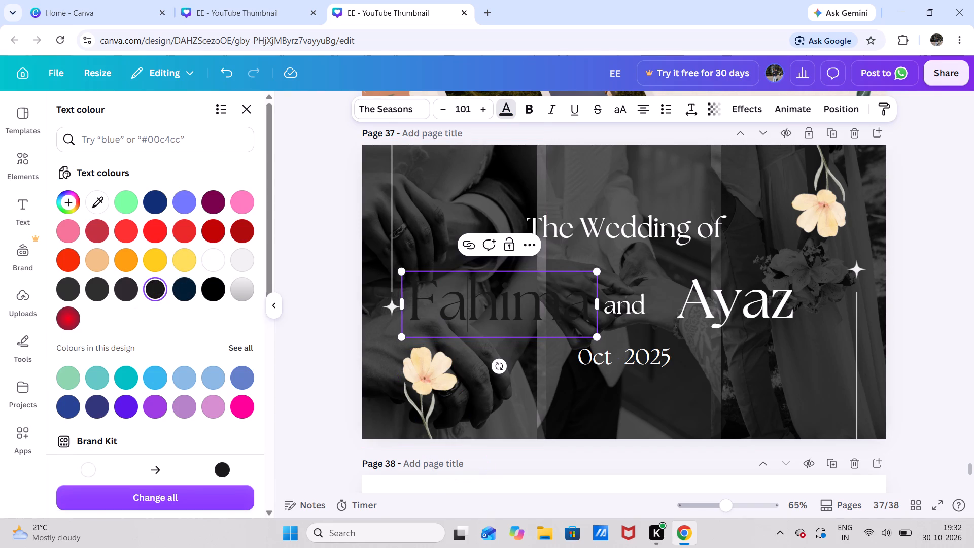
Recolour the whole name "Fahima" in the darkest red of the text colours.
click(222, 227)
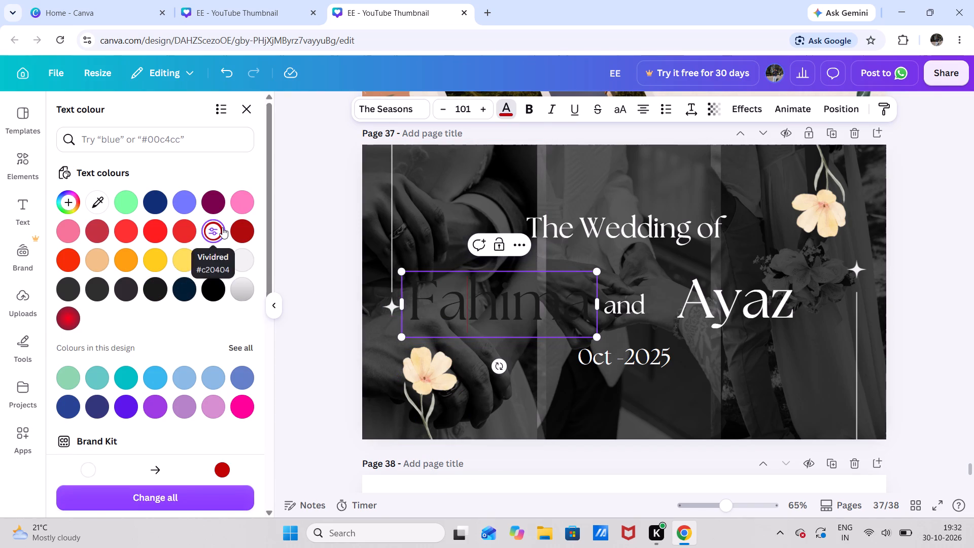
click(498, 295)
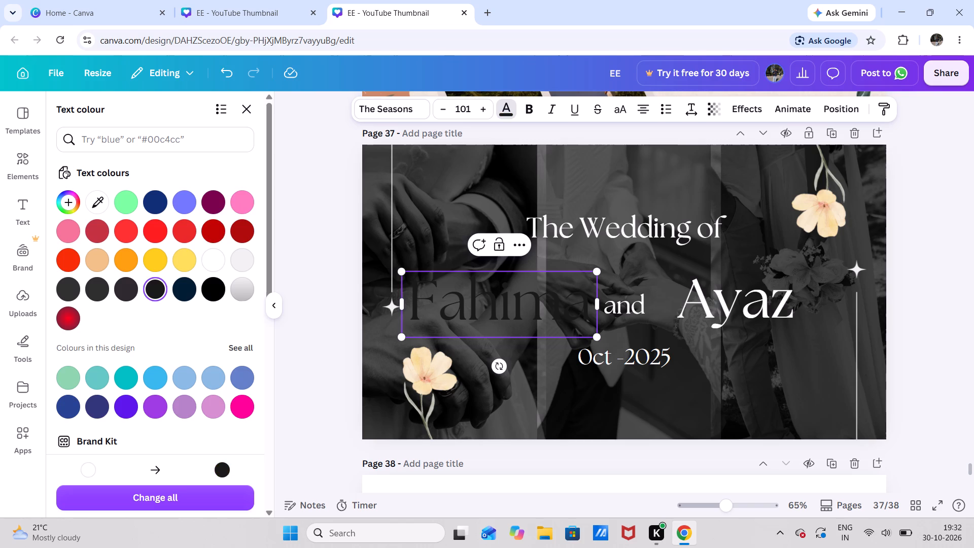
key(ctrl+a)
click(243, 224)
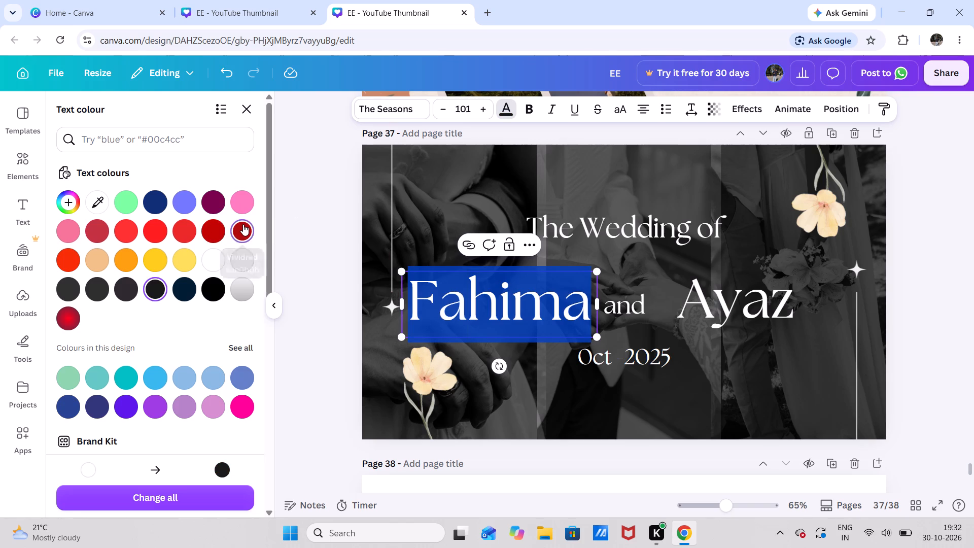
click(441, 292)
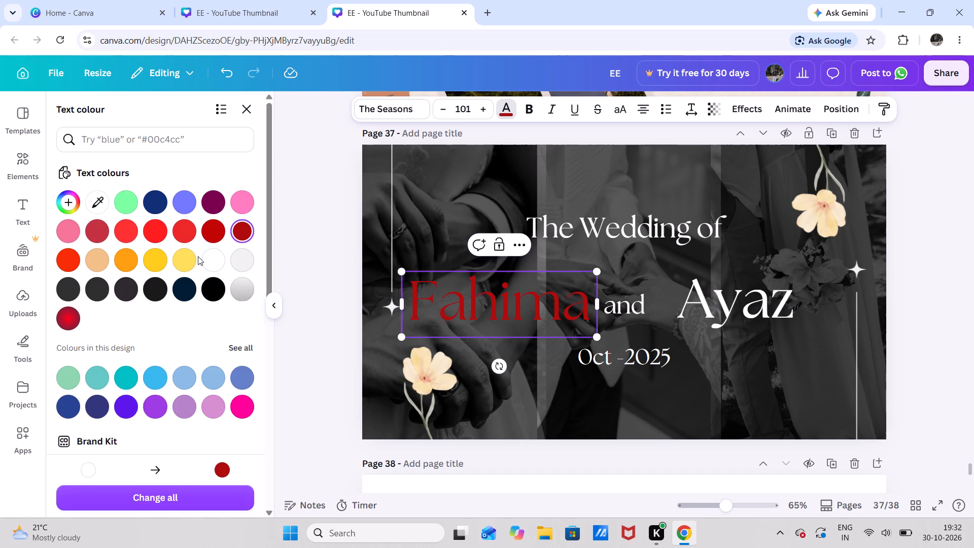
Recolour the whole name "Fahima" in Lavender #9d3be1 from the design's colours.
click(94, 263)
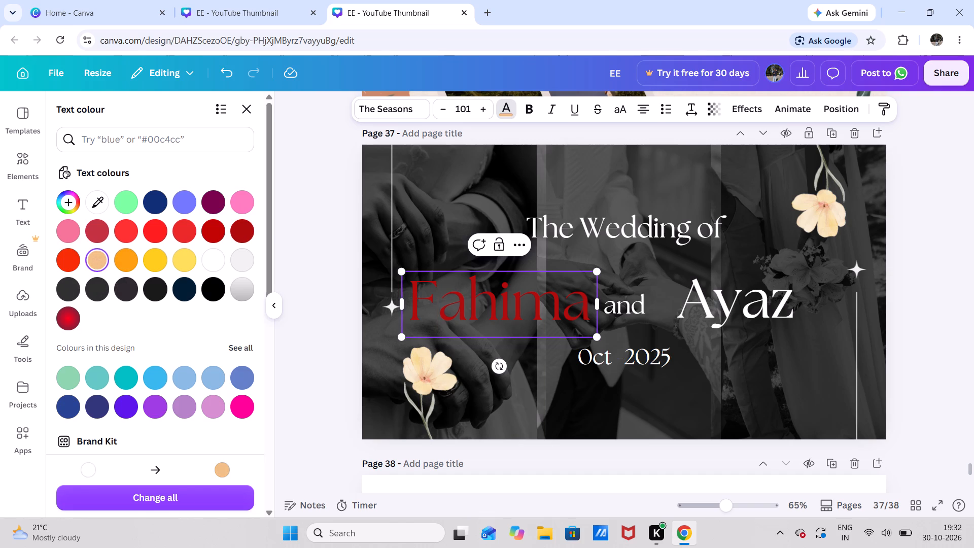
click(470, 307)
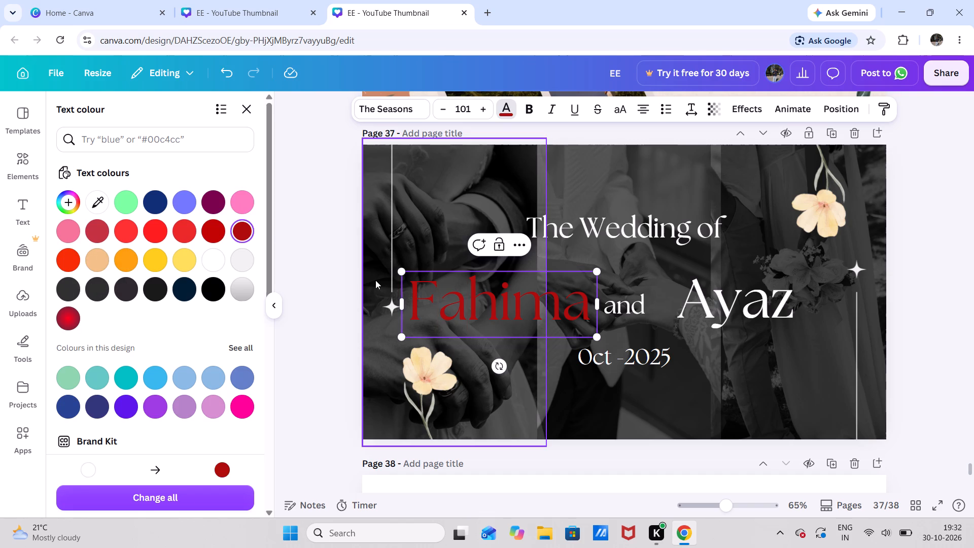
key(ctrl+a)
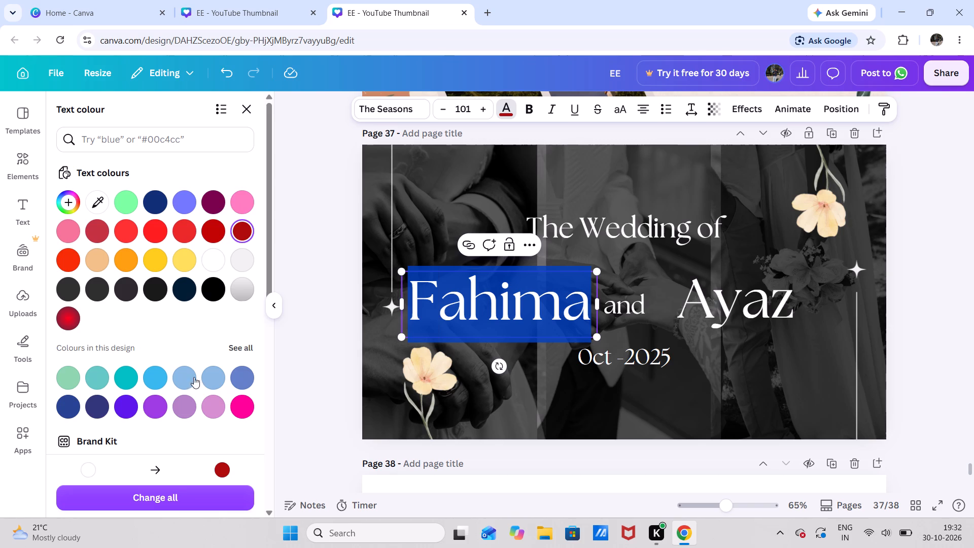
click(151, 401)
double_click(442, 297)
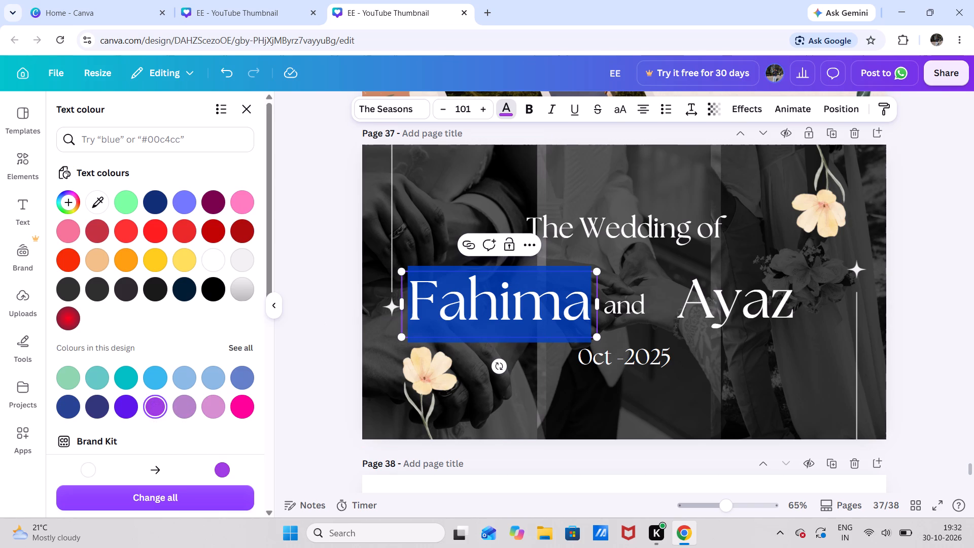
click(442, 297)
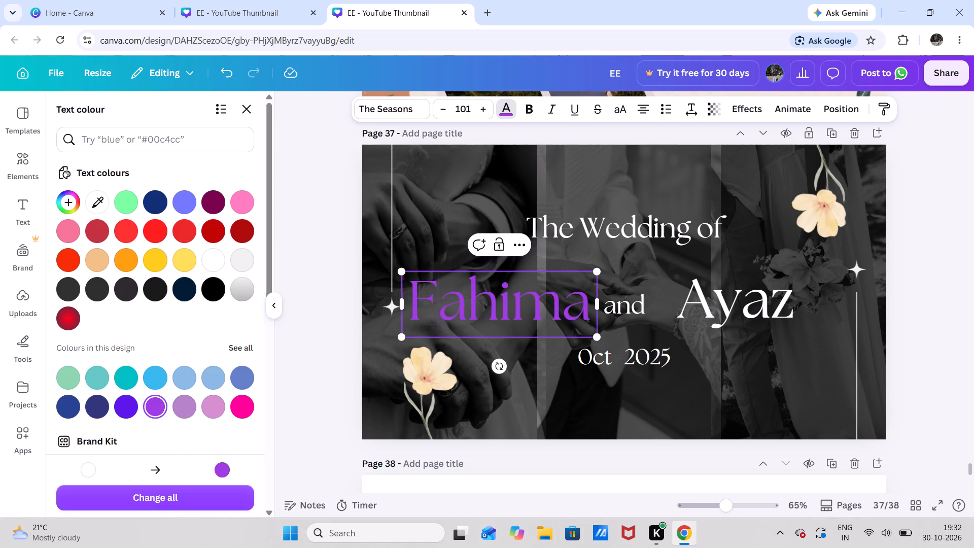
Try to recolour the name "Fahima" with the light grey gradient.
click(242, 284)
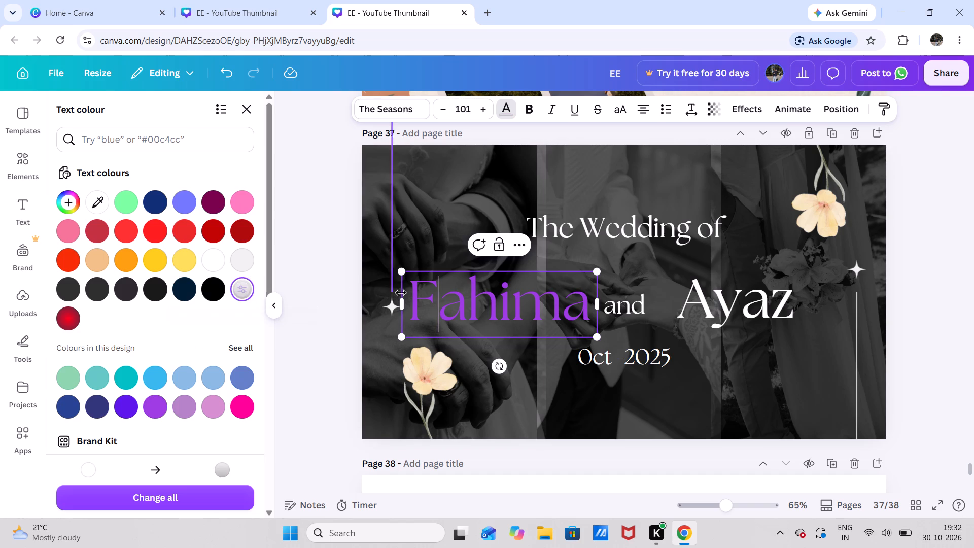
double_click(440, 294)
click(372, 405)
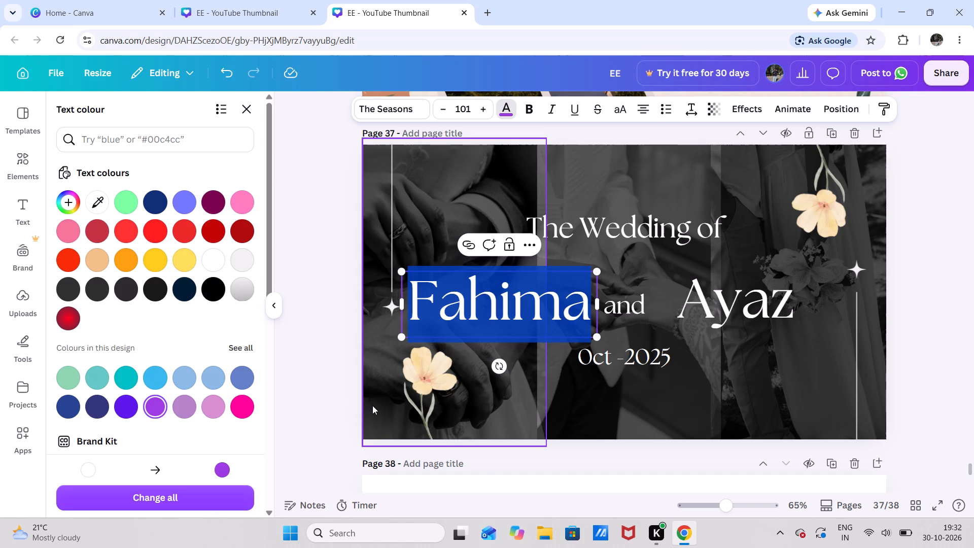
Recolour the whole name "Fahima" in white to match "Ayaz" and the other text on page 37.
double_click(485, 304)
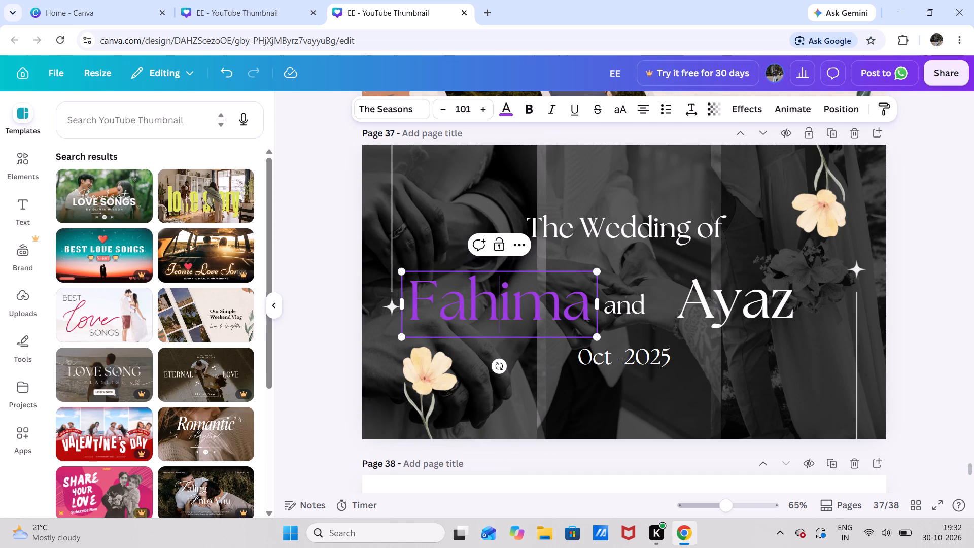
double_click(485, 304)
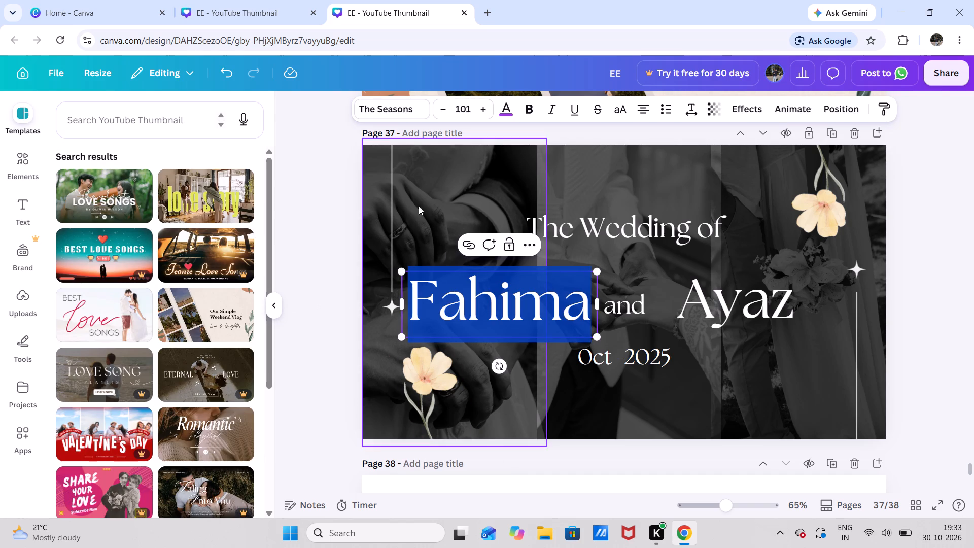
click(508, 107)
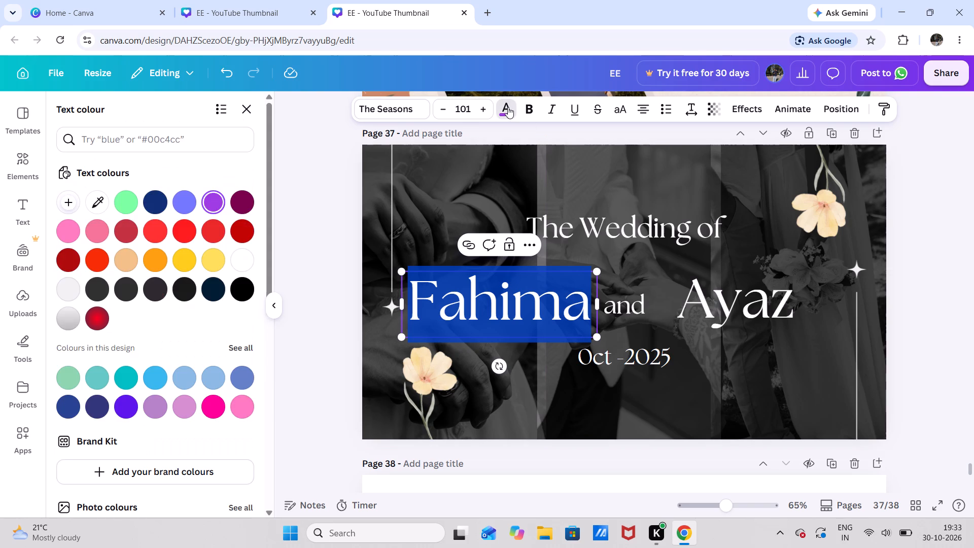
click(242, 263)
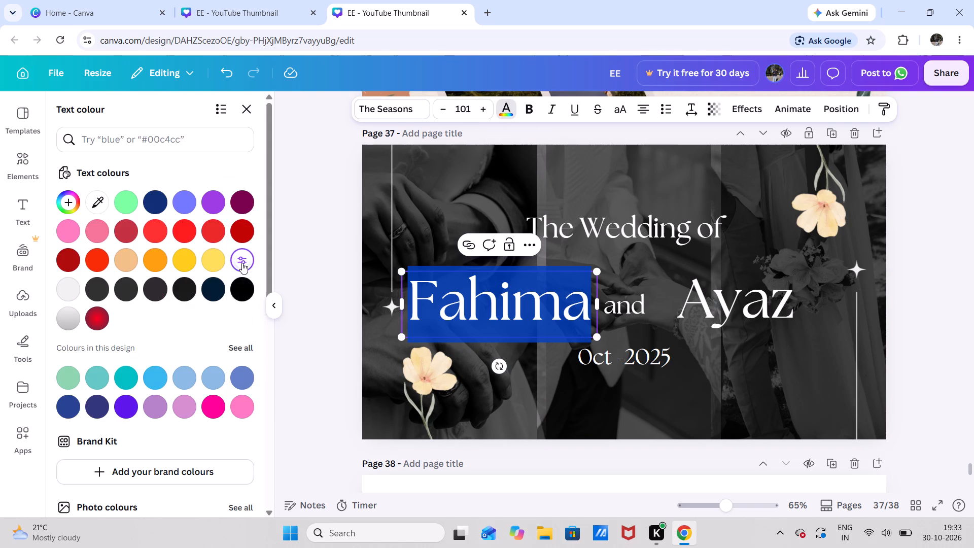
double_click(452, 295)
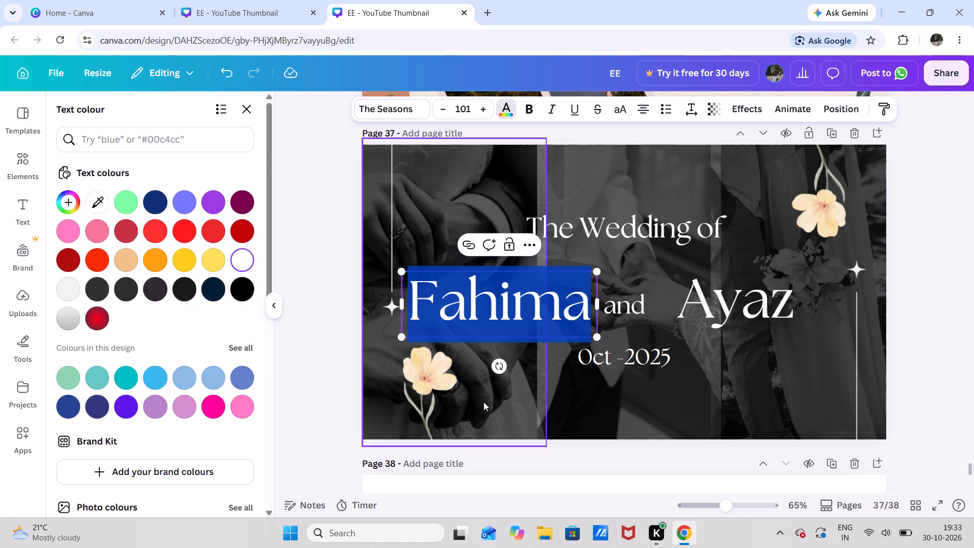
click(483, 402)
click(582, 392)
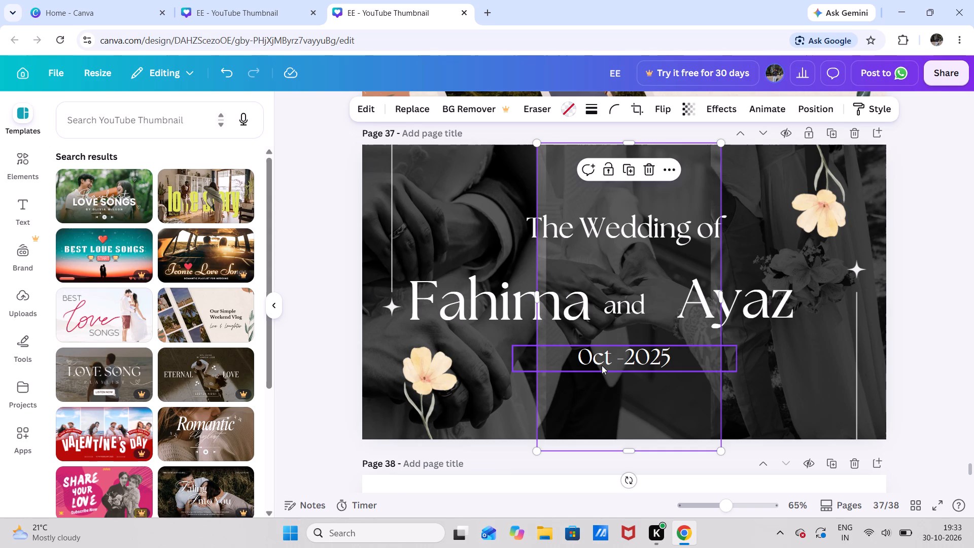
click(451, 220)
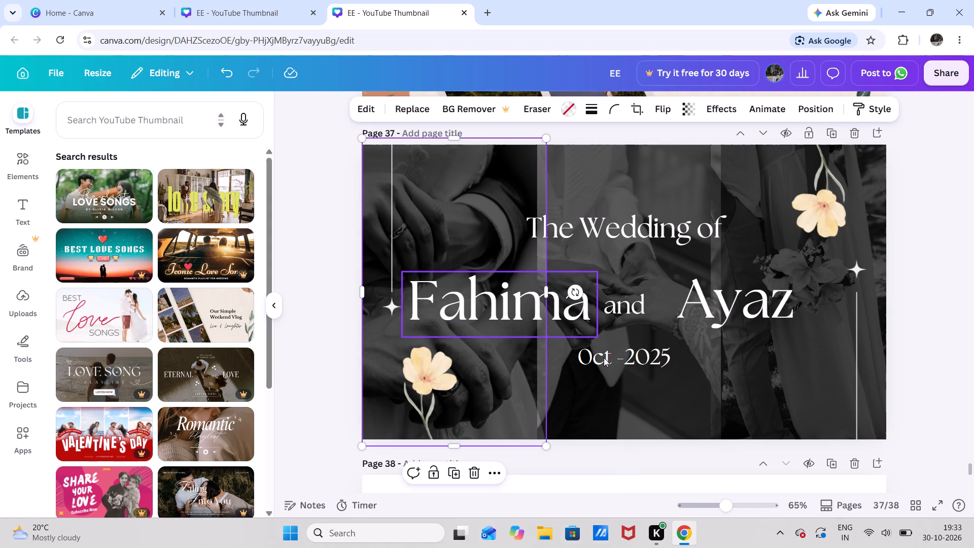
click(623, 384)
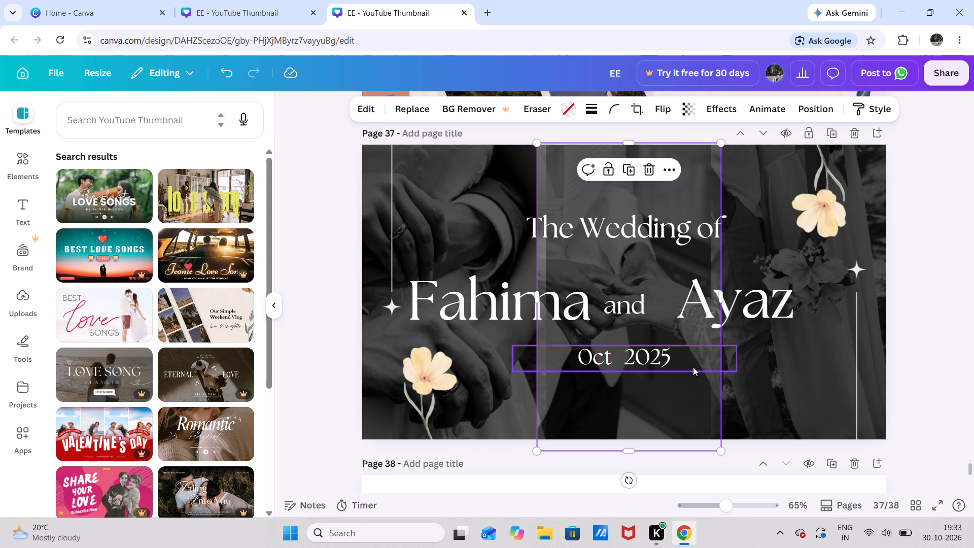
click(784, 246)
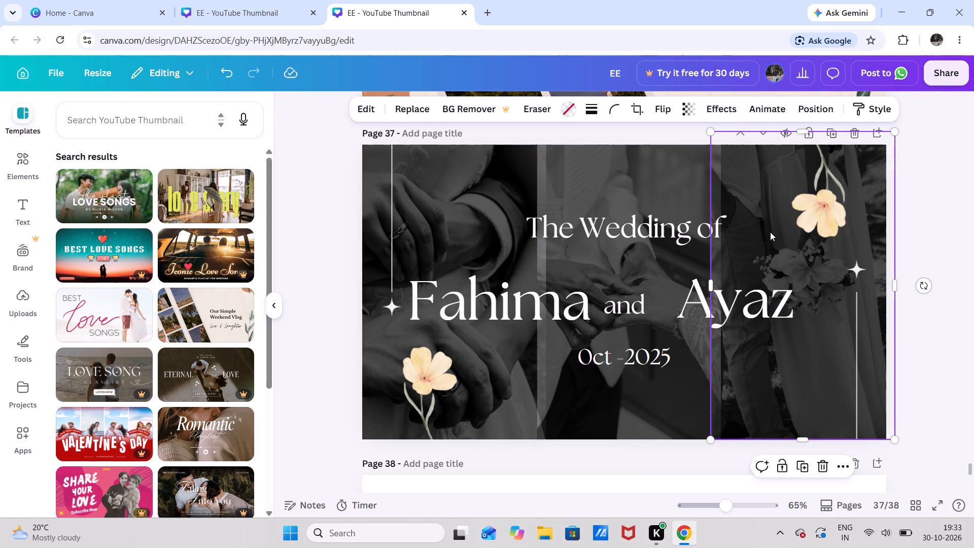
Narrow the "The Wedding of" text box from its right edge so the heading shifts slightly left above the names.
click(659, 234)
click(659, 234)
drag(659, 234, 645, 232)
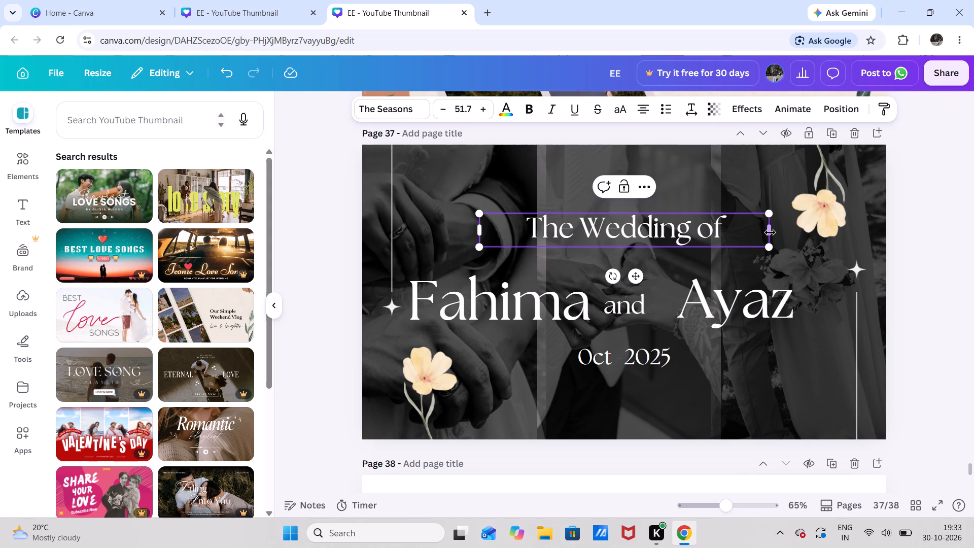
drag(770, 232, 753, 234)
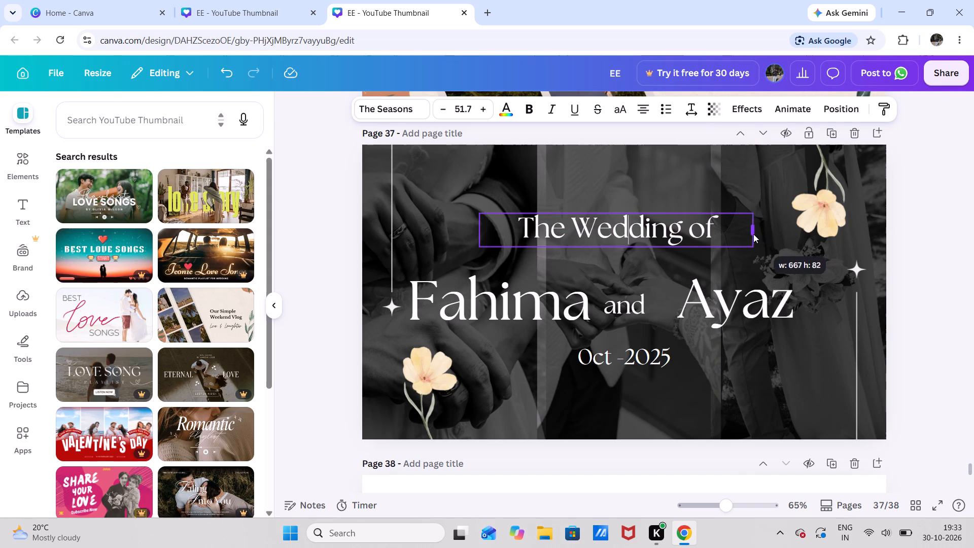
drag(753, 234, 733, 234)
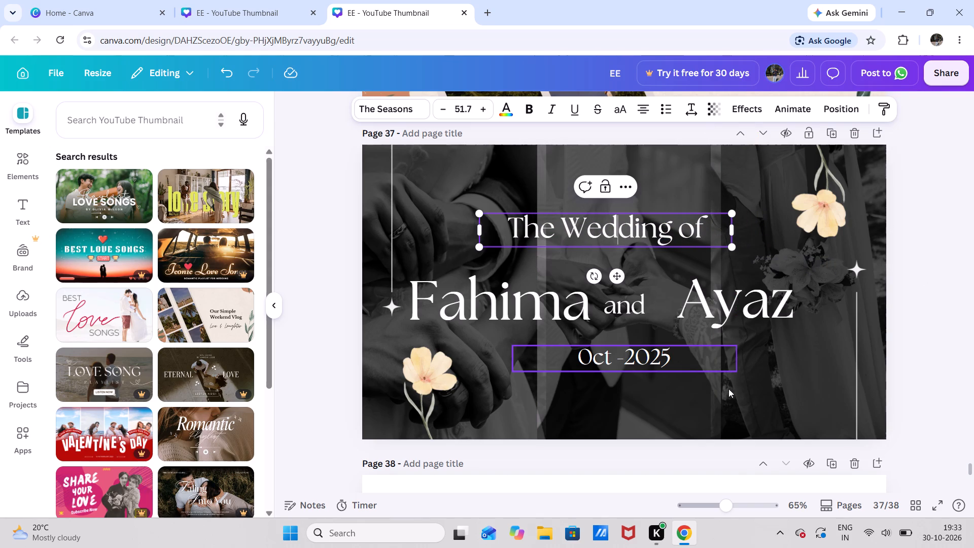
click(726, 388)
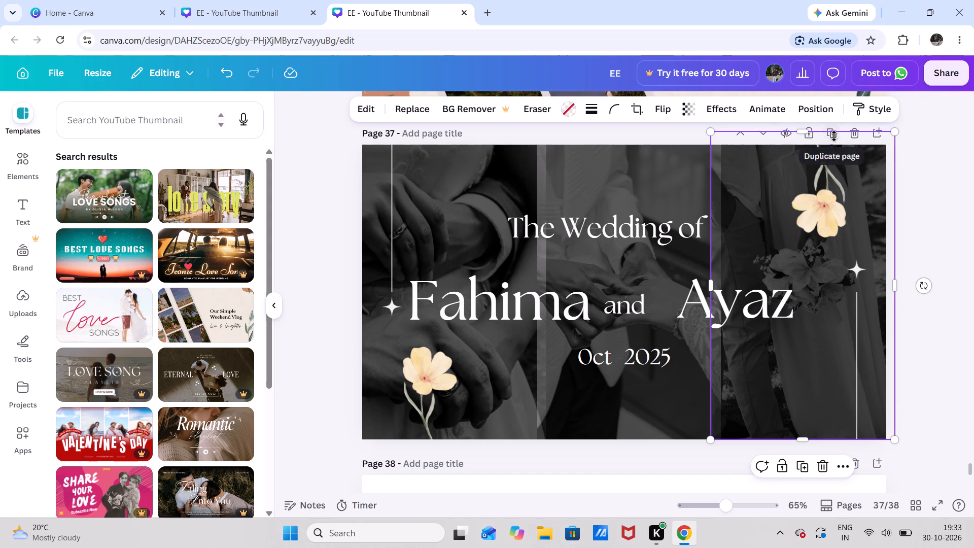
click(952, 264)
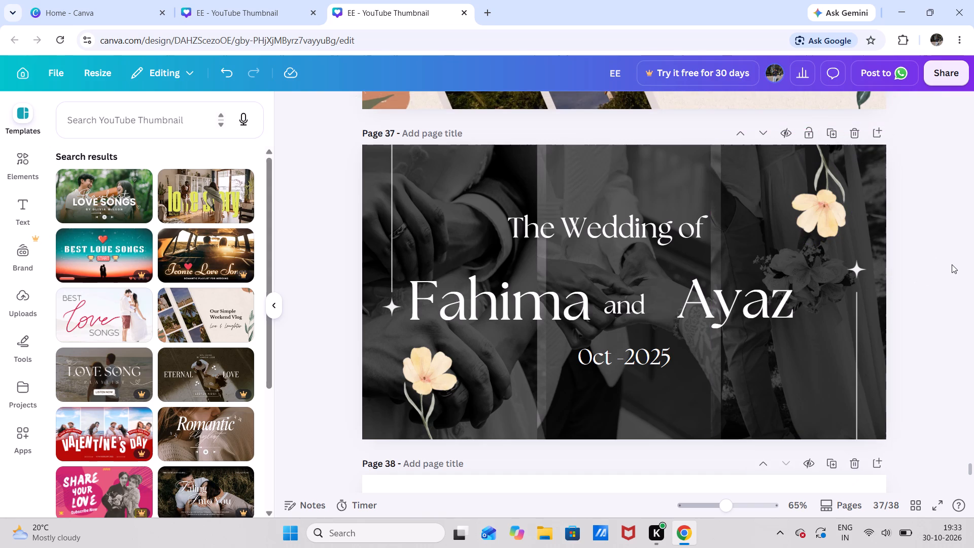
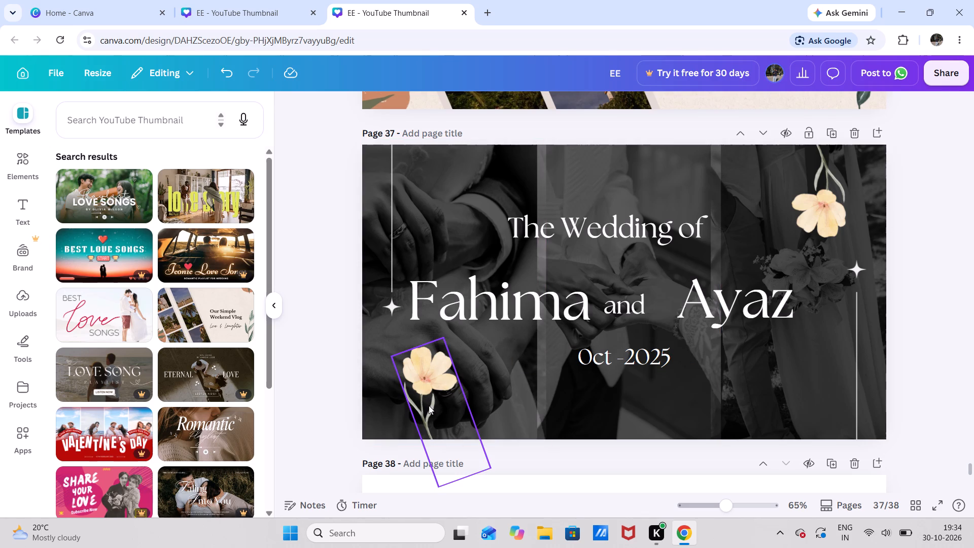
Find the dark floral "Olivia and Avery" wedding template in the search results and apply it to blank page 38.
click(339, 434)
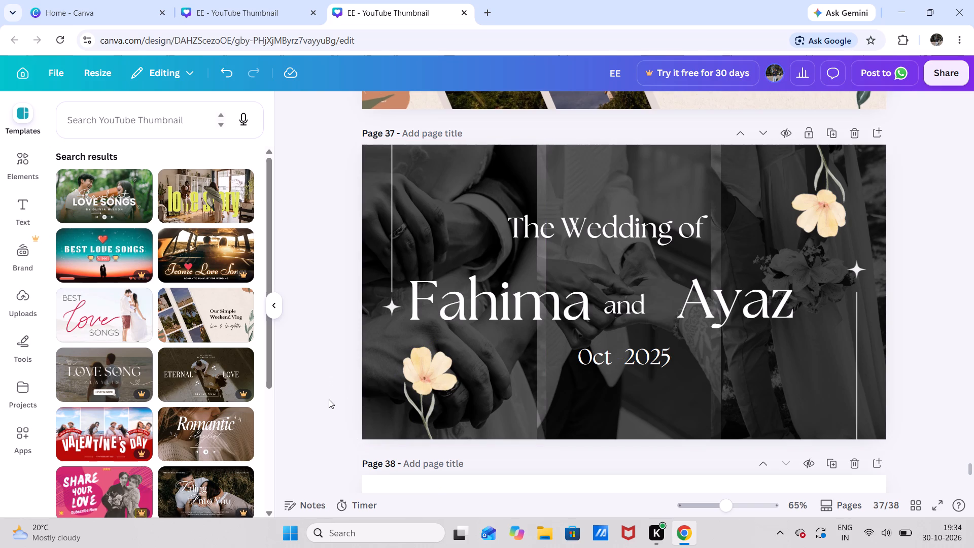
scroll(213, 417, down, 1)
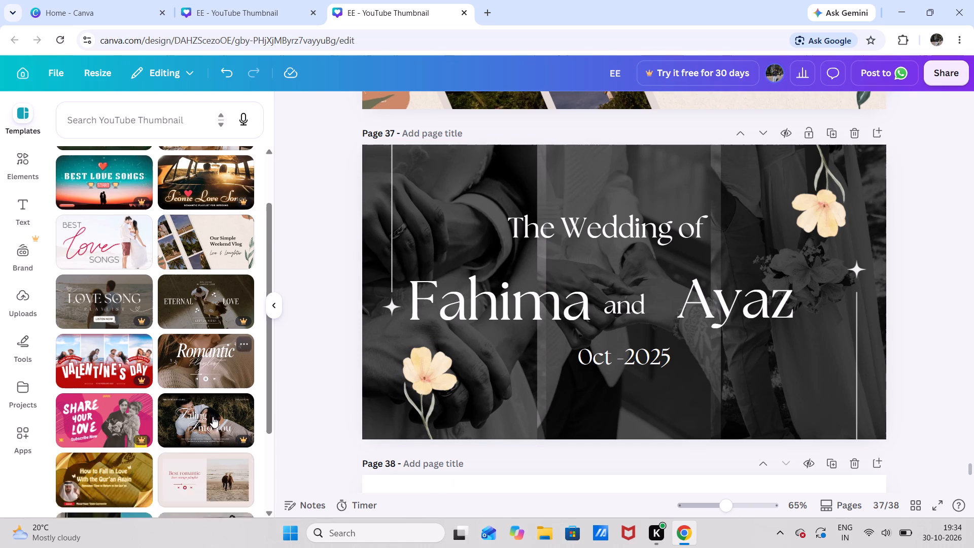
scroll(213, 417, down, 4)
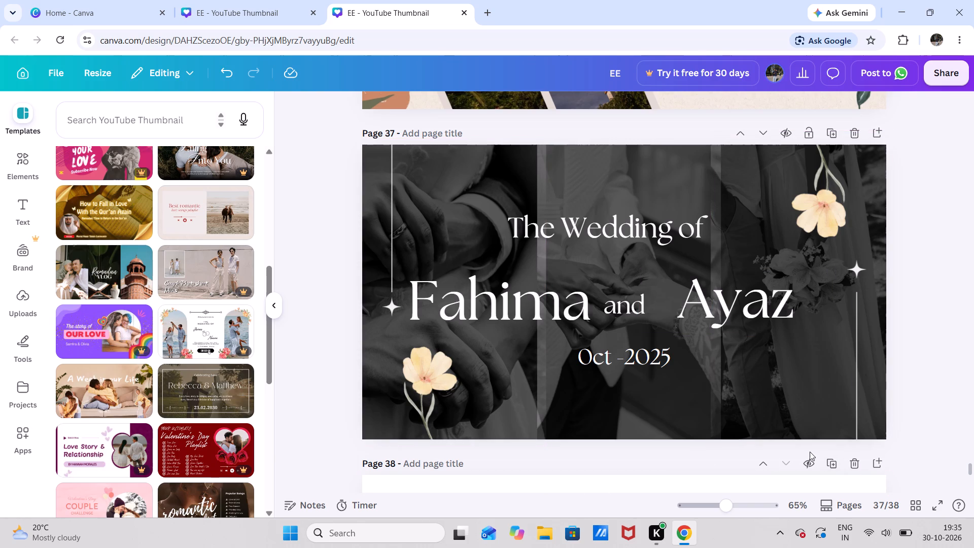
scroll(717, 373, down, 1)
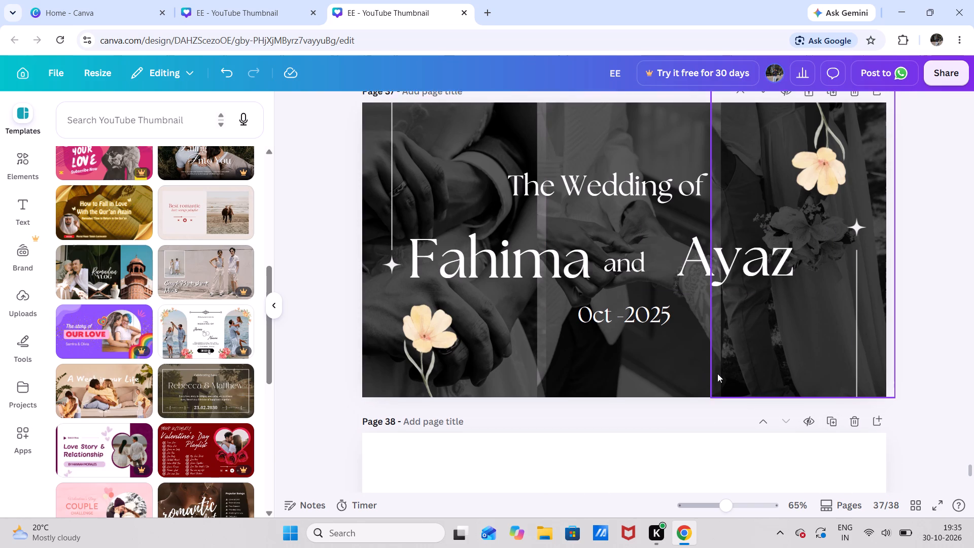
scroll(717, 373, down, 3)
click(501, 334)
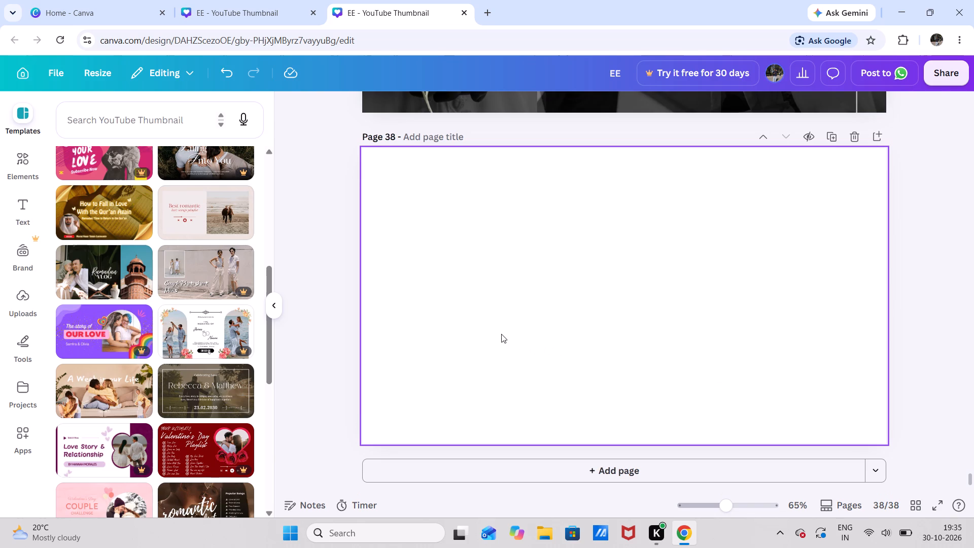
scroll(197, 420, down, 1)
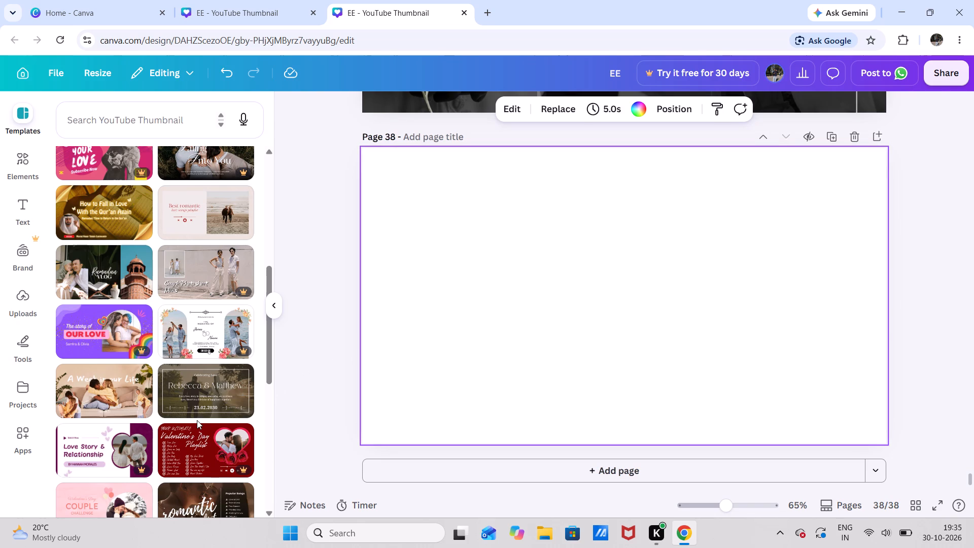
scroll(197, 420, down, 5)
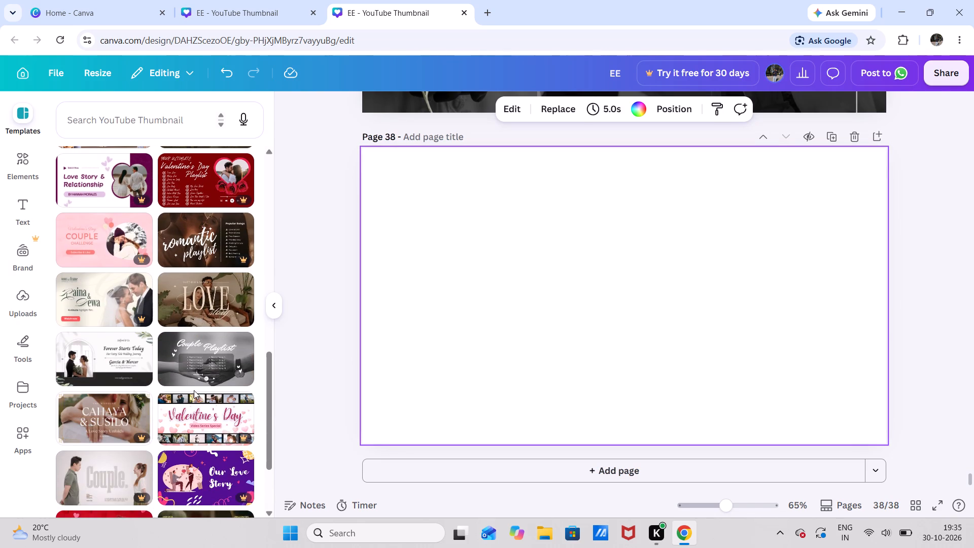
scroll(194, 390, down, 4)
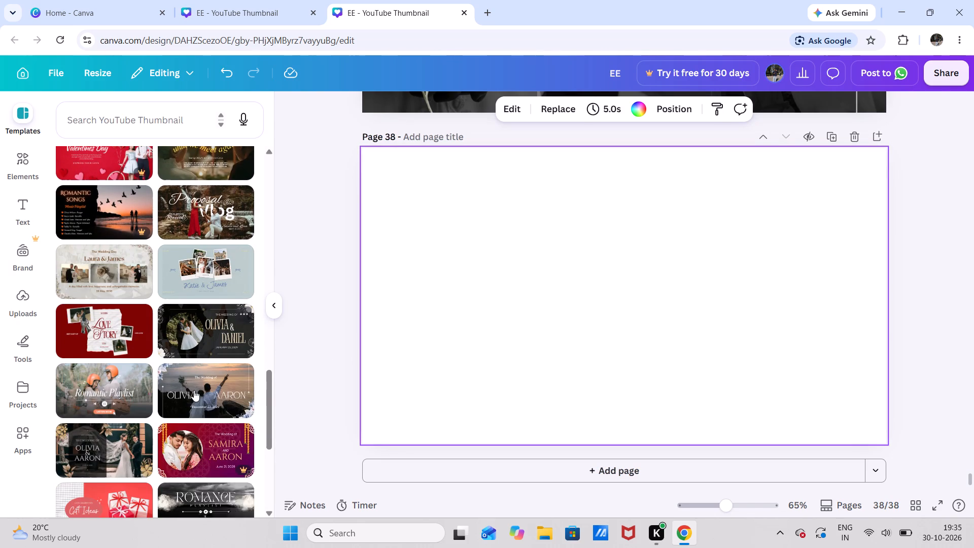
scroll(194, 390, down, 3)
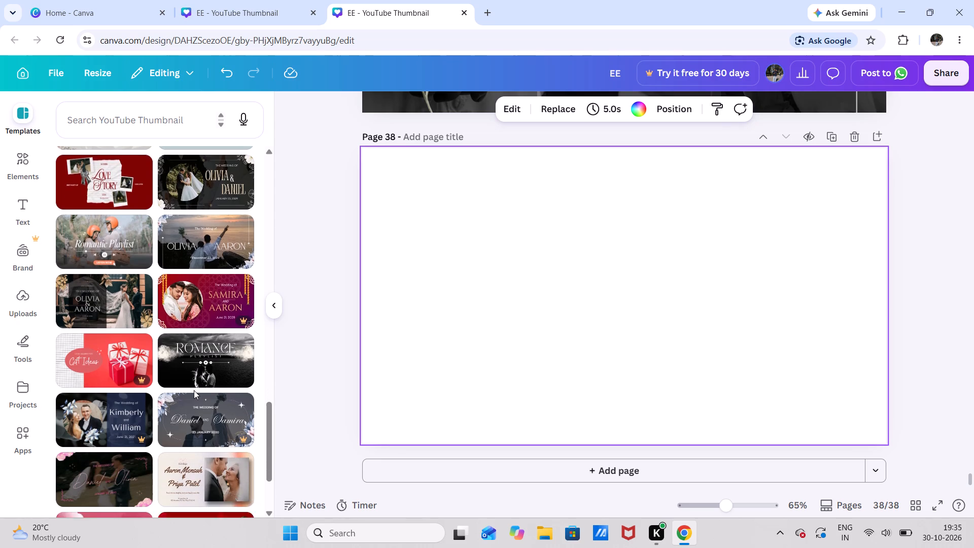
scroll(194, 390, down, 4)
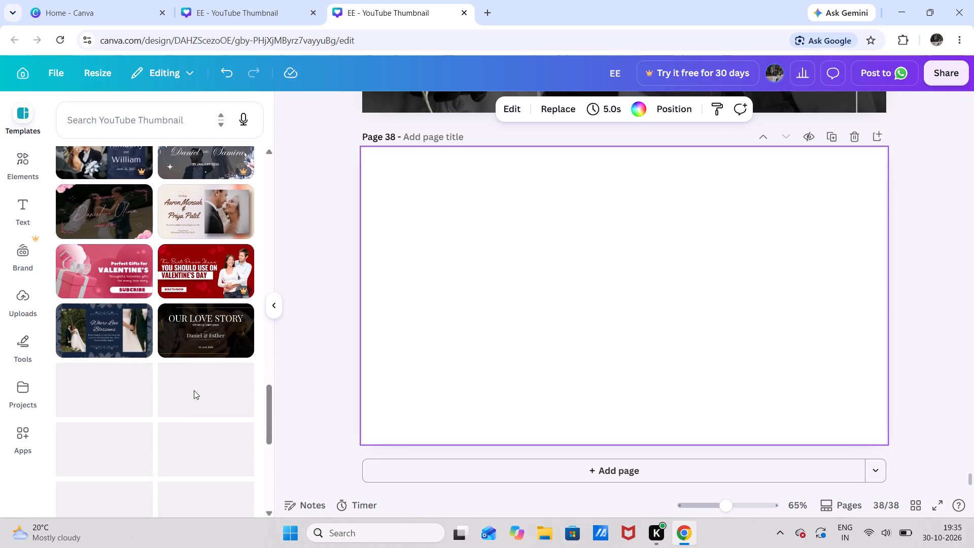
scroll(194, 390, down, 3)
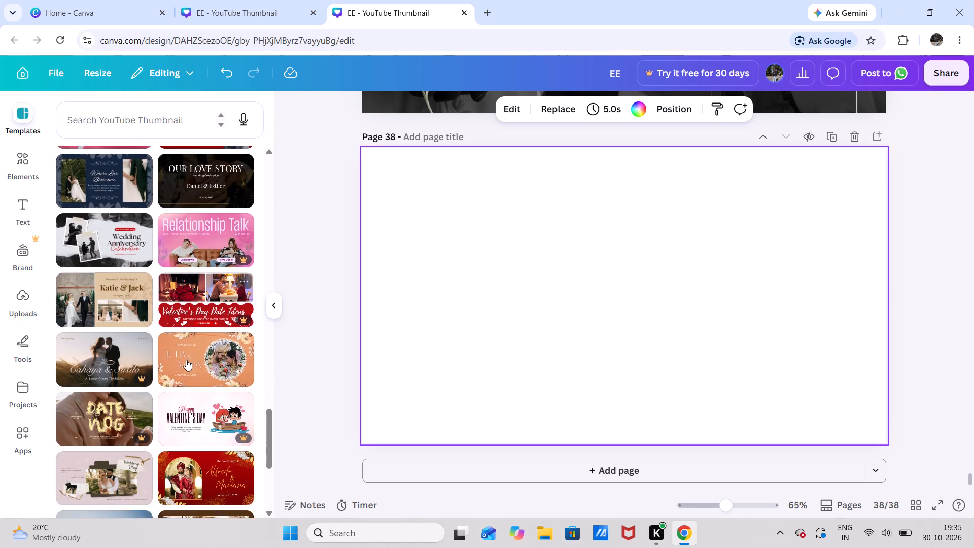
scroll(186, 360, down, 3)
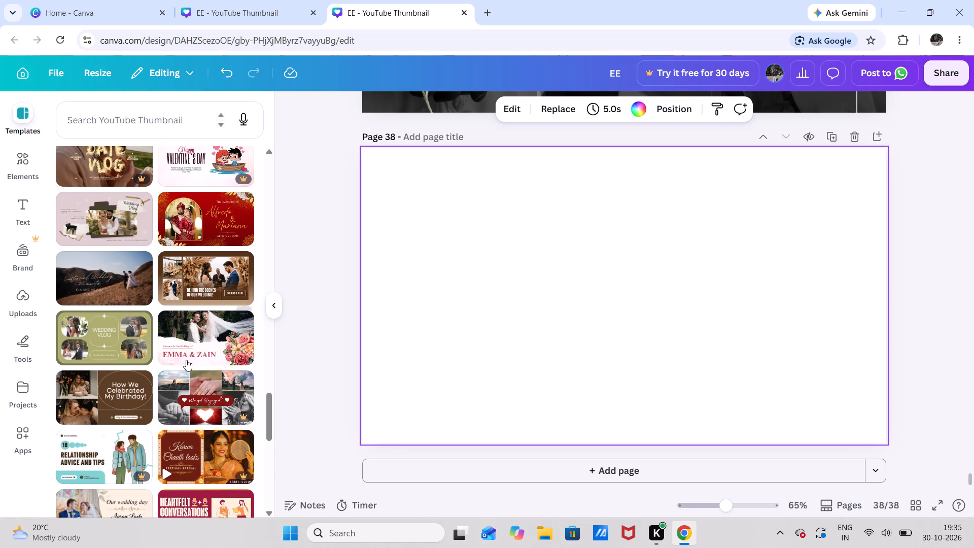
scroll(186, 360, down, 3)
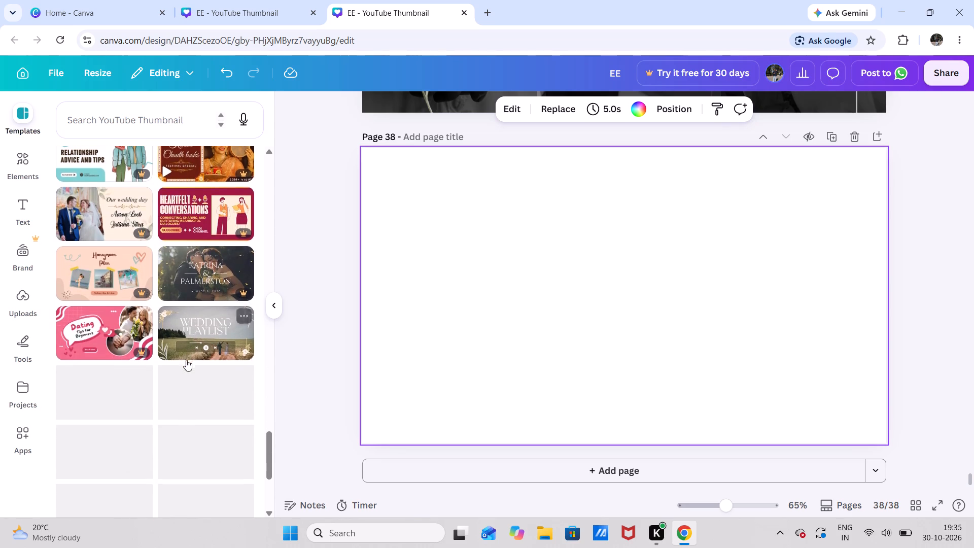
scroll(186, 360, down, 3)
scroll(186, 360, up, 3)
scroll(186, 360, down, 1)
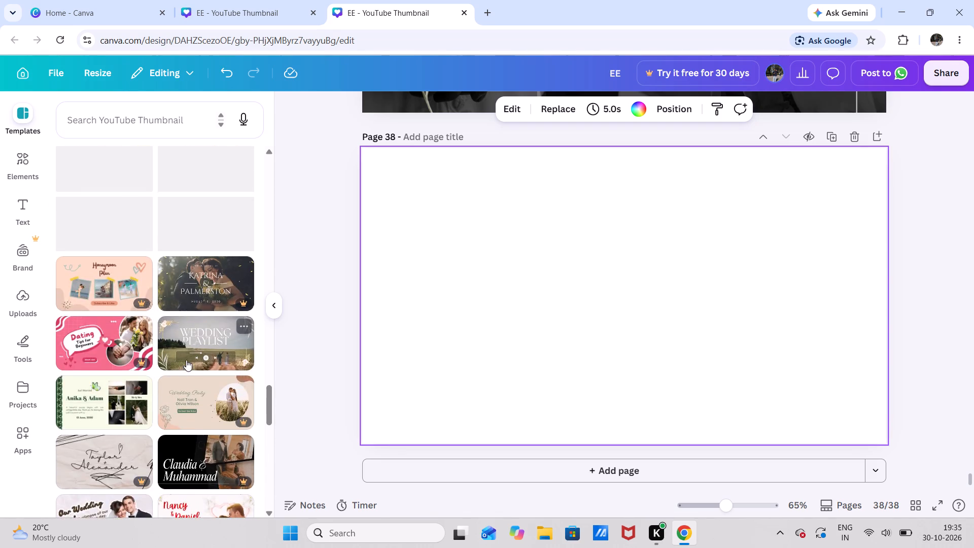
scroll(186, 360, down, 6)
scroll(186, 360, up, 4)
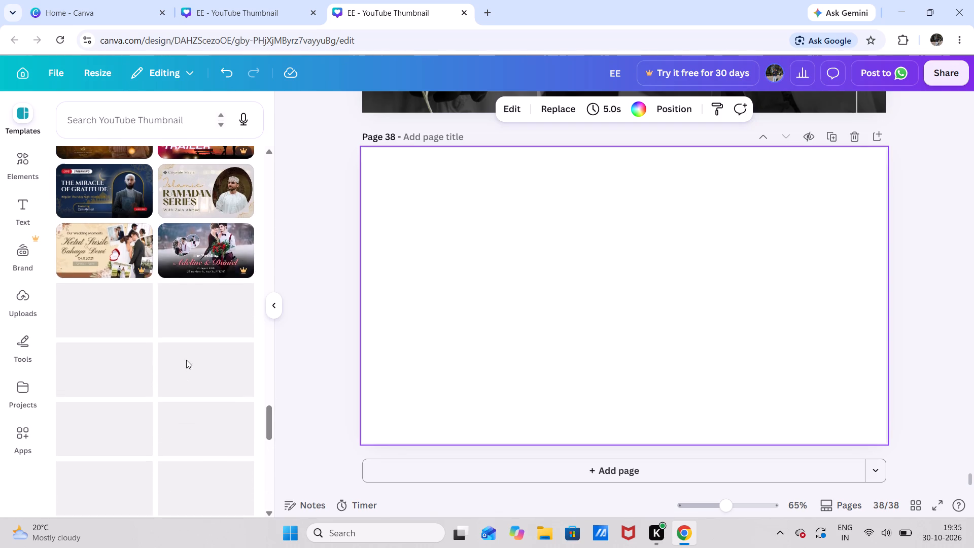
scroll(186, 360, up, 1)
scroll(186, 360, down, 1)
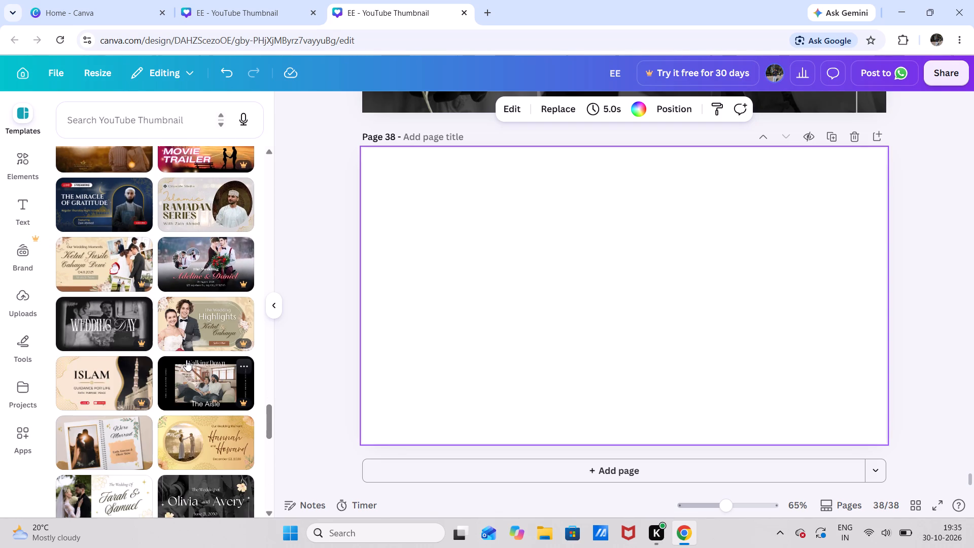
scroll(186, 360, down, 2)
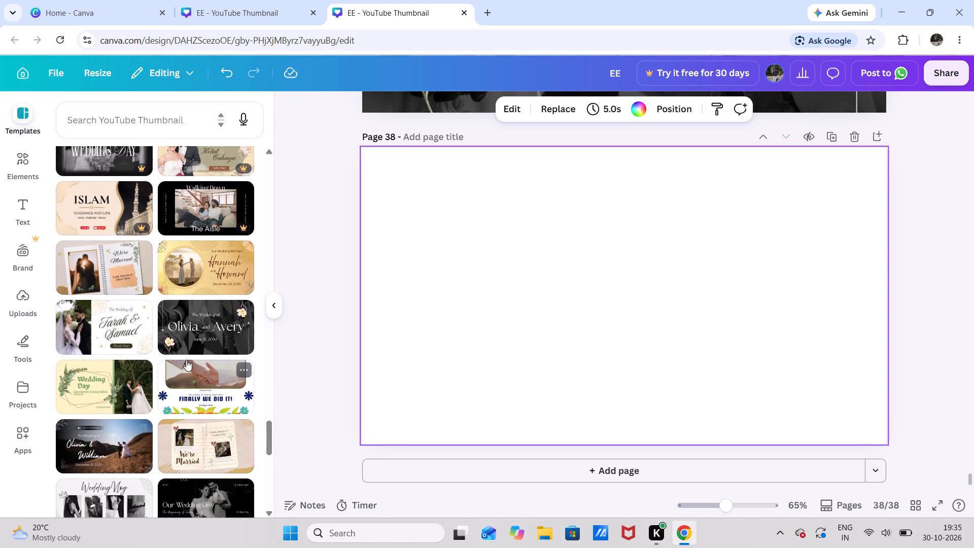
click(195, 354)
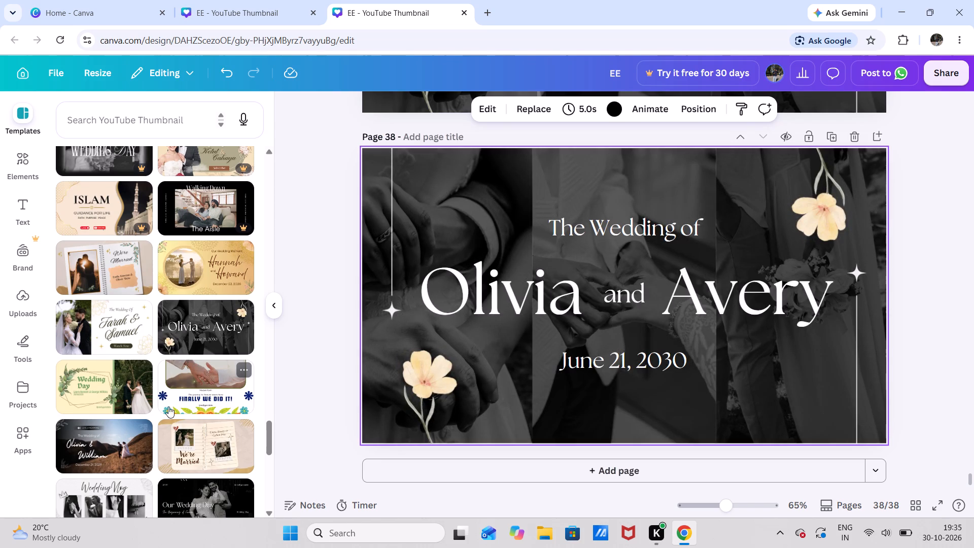
Apply the lilac "The Forever Day" wedding template with the illustrated bride and groom to page 38.
scroll(163, 406, down, 5)
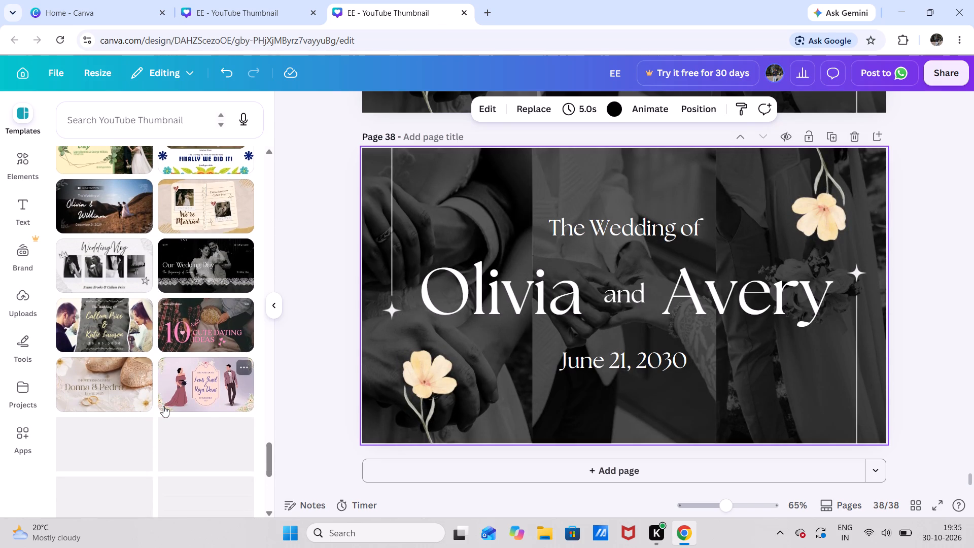
scroll(163, 406, down, 1)
click(179, 360)
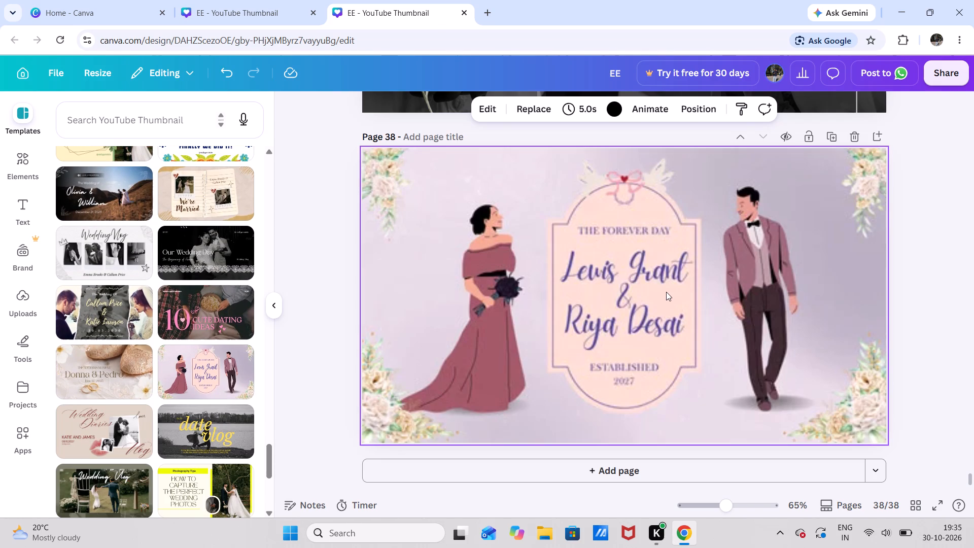
Delete the placeholder name above the ampersand in page 38's central names text box.
click(666, 292)
triple_click(682, 239)
click(682, 239)
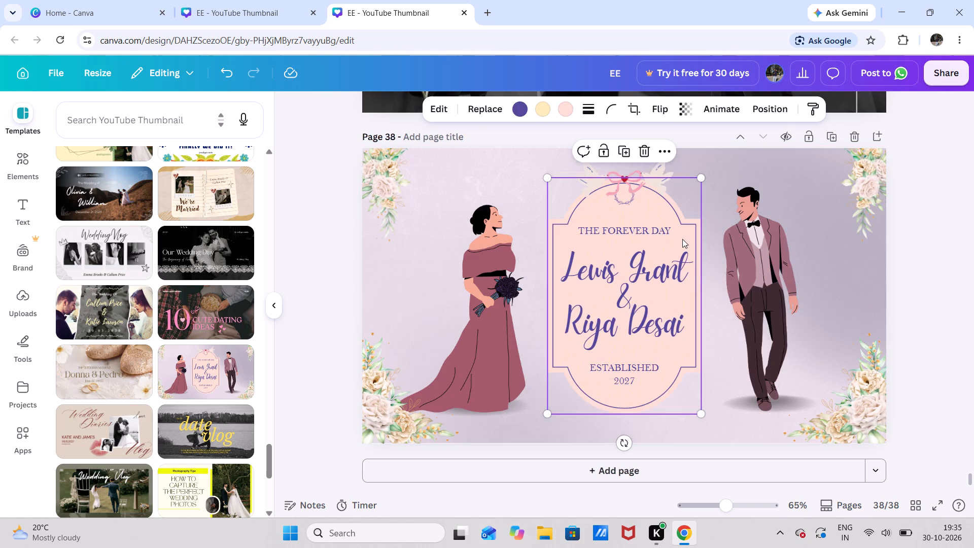
triple_click(682, 239)
click(682, 239)
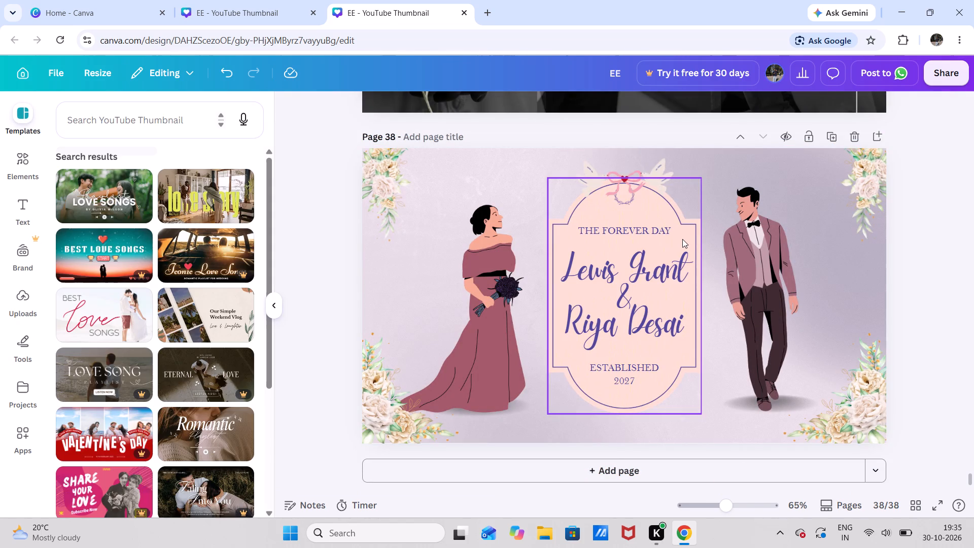
click(682, 239)
click(687, 276)
double_click(687, 276)
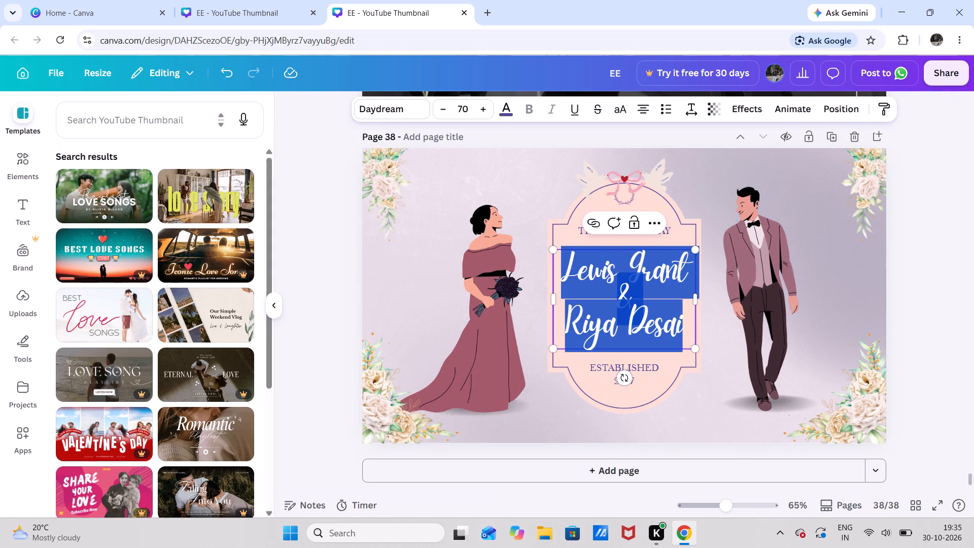
click(687, 276)
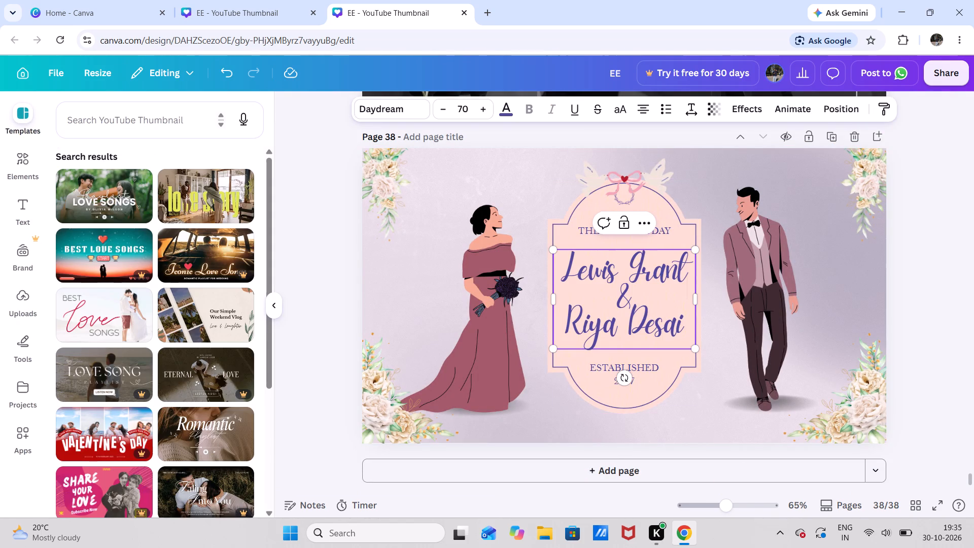
key(BackSpace)
key(BackSpace)
key(BackSpace)
key(BackSpace)
key(BackSpace)
key(BackSpace)
key(BackSpace)
key(BackSpace)
key(BackSpace)
key(BackSpace)
key(BackSpace)
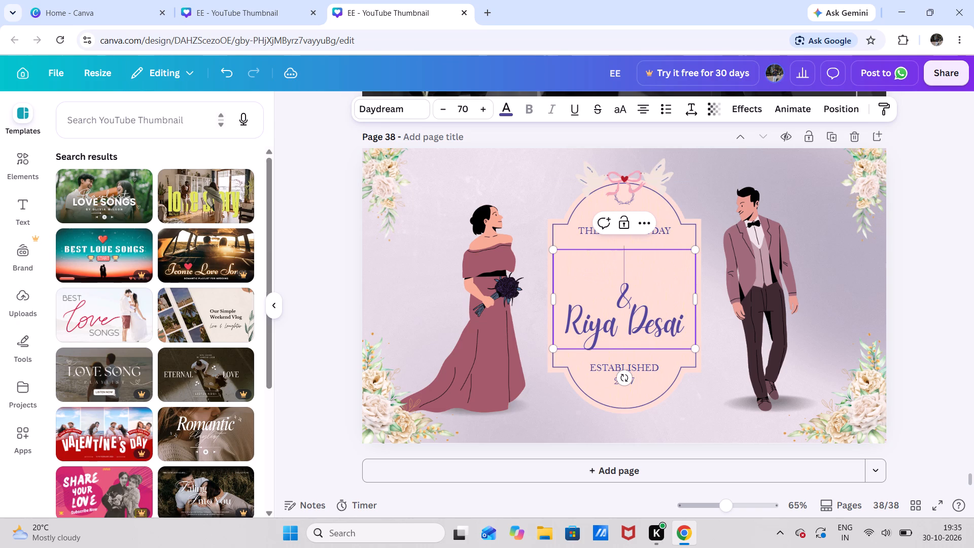
key(BackSpace)
Delete the second placeholder name and the ampersand, leaving page 38's names text box empty for new text.
click(686, 322)
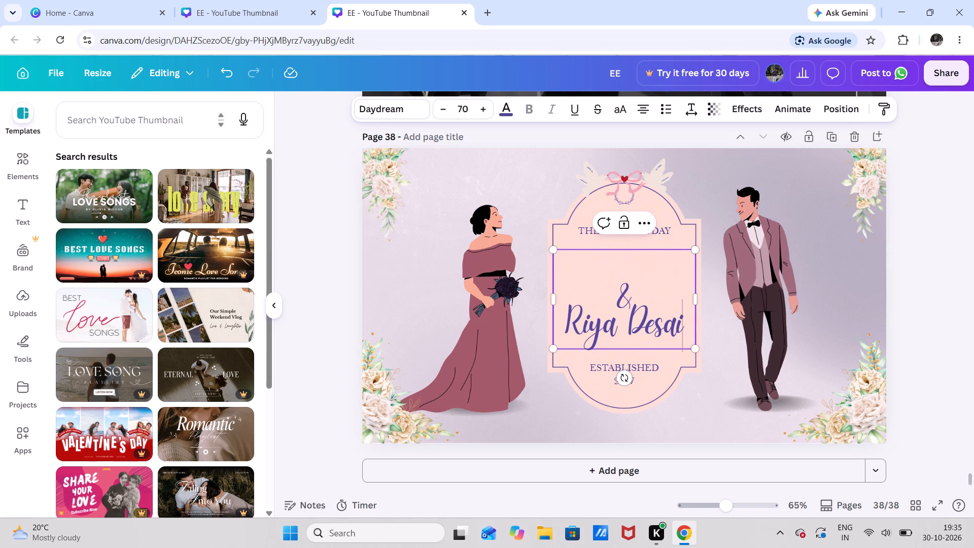
key(BackSpace)
key(BackSpace)
key(BackSpace)
key(BackSpace)
key(BackSpace)
key(BackSpace)
key(BackSpace)
key(BackSpace)
key(BackSpace)
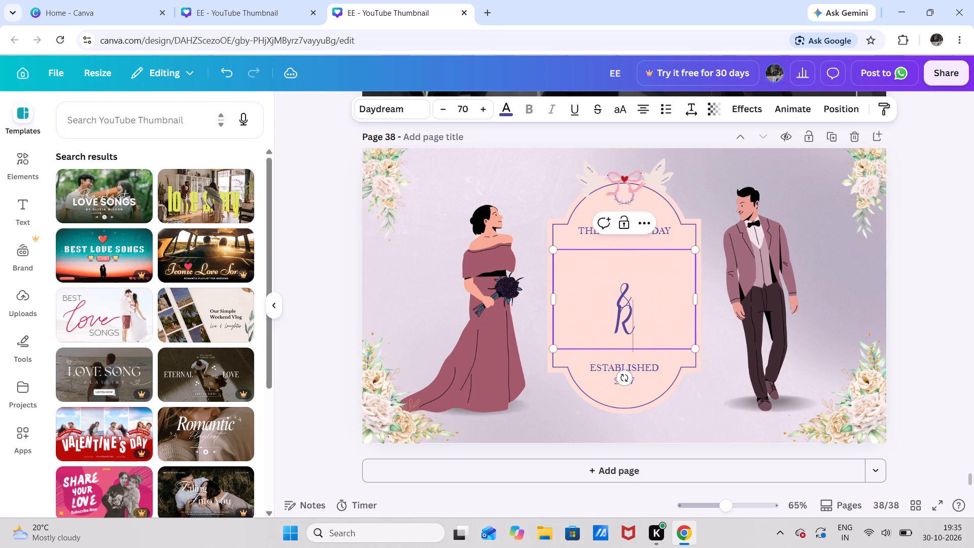
key(BackSpace)
key(BackSpace)
key(BackSpace)
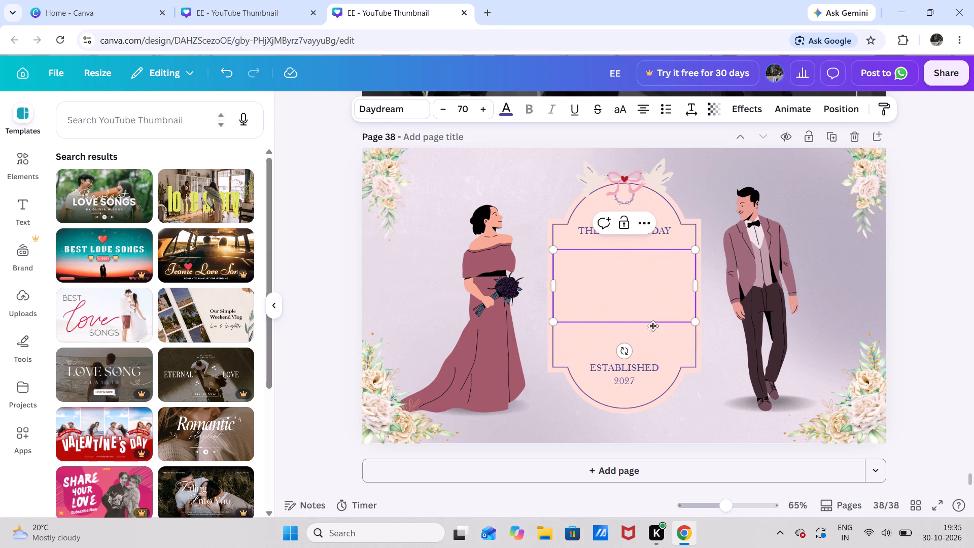
click(570, 274)
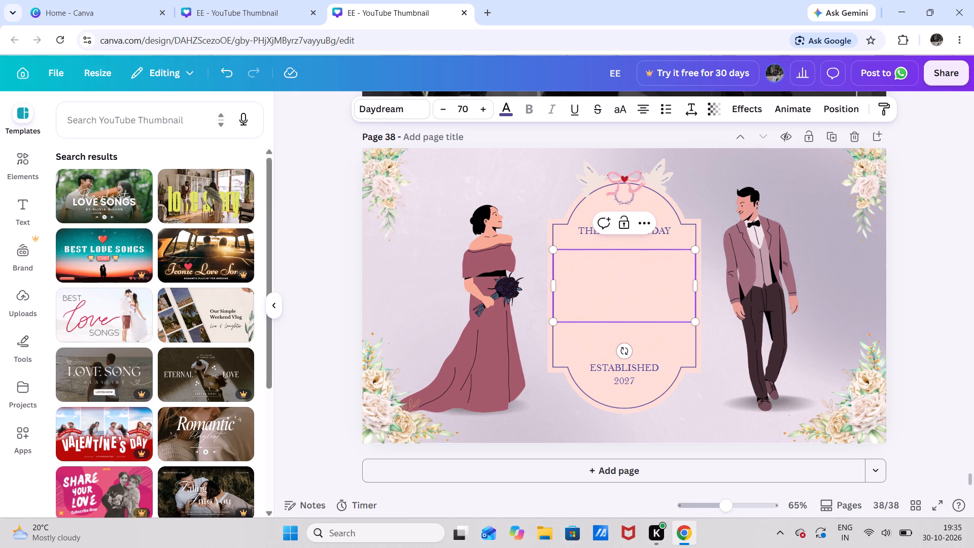
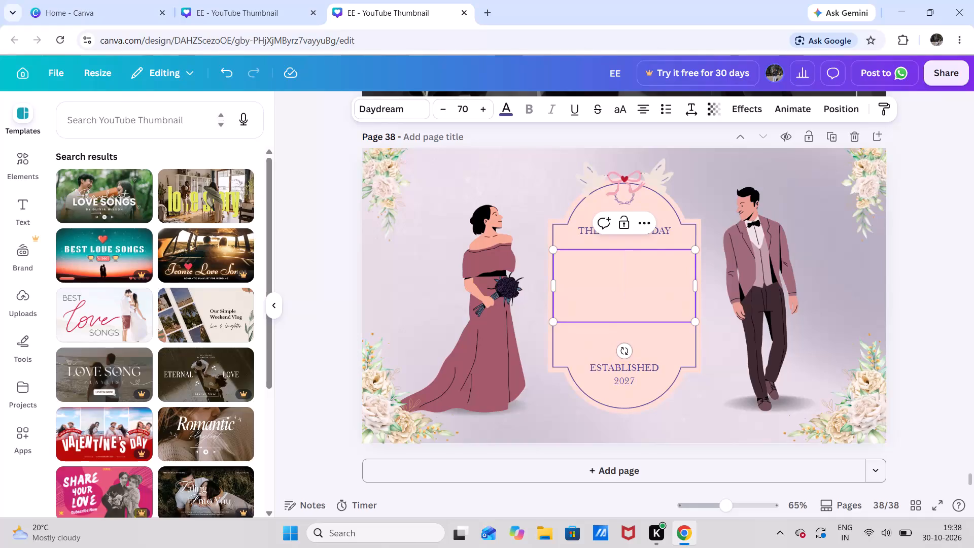
Enter "neda" followed by a space in page 38's emptied central names text box.
text(neda)
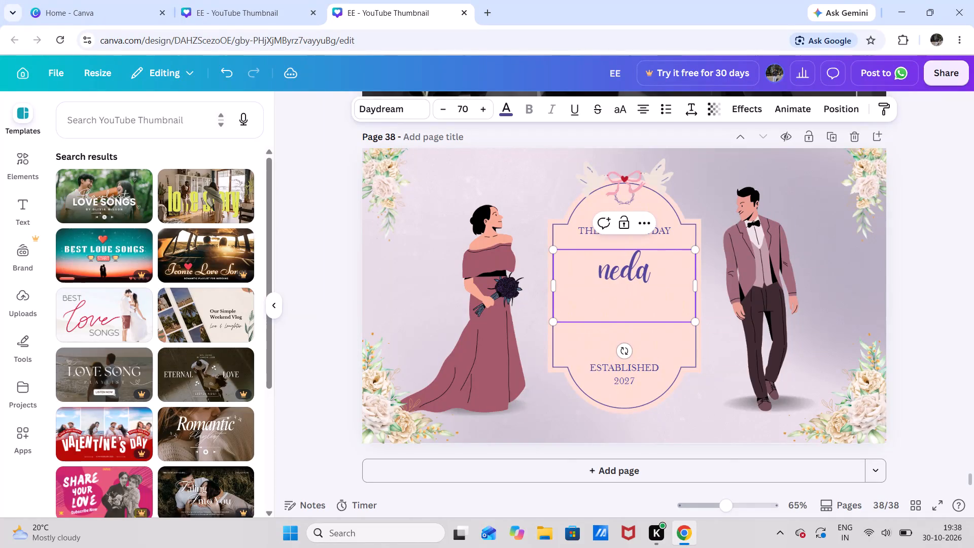
key(space)
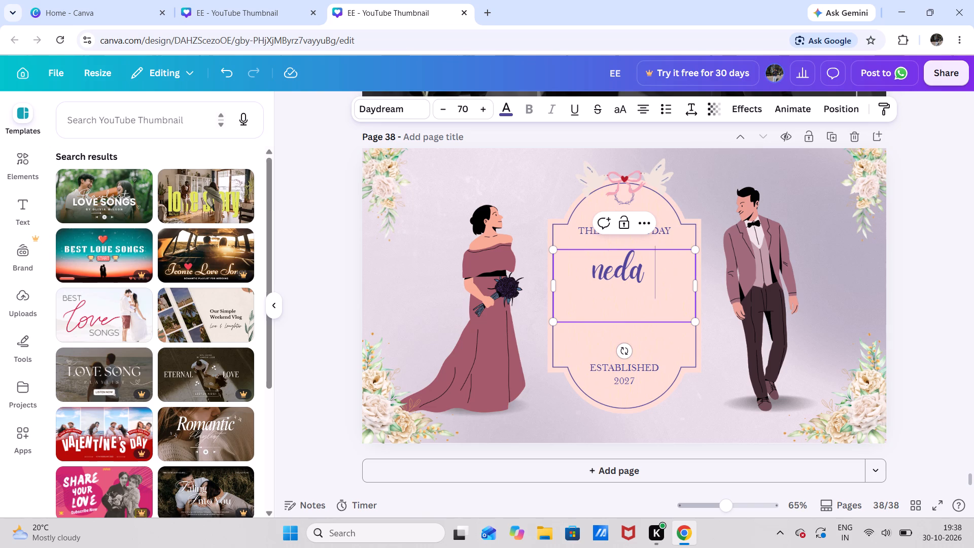
Set the transparency of the "neda" text on page 38 to 91.
scroll(621, 293, right, 1)
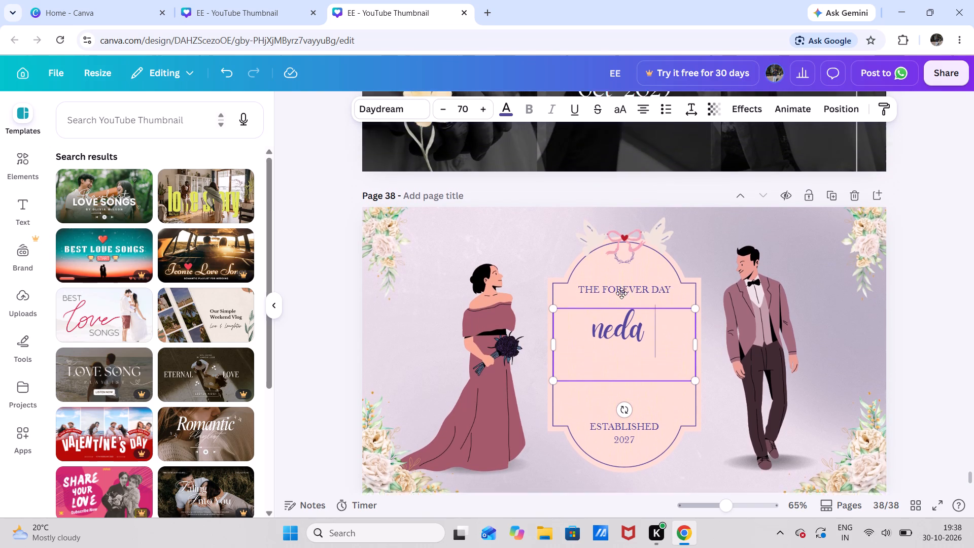
scroll(621, 293, right, 1)
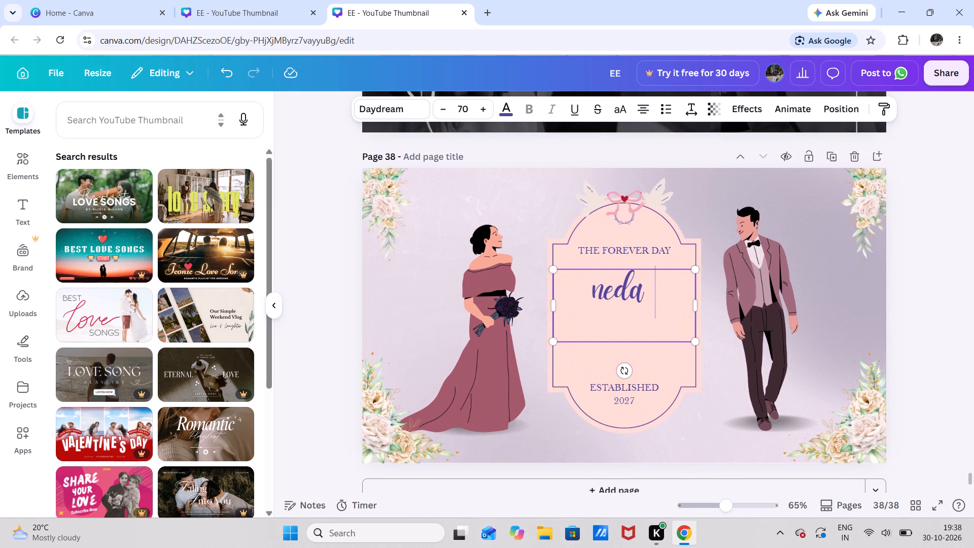
scroll(621, 293, right, 1)
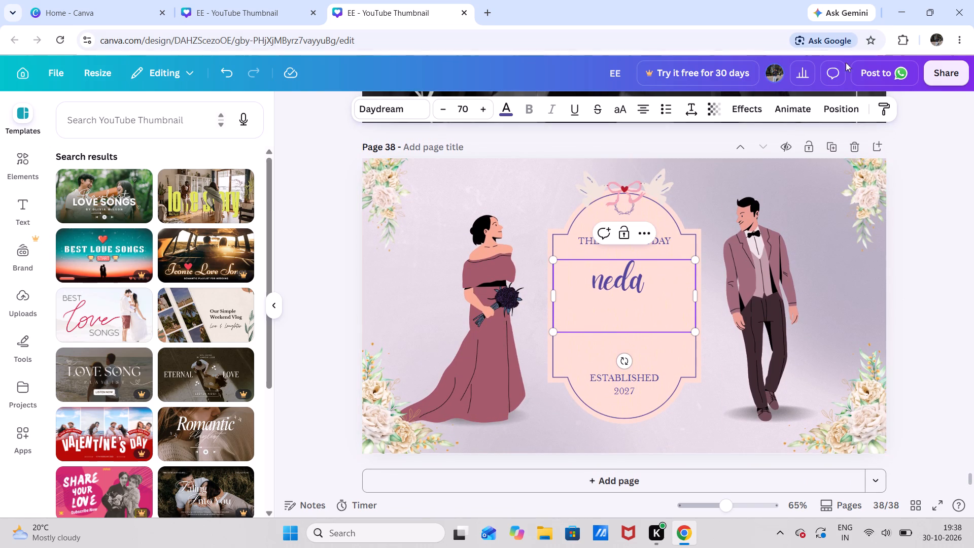
click(712, 110)
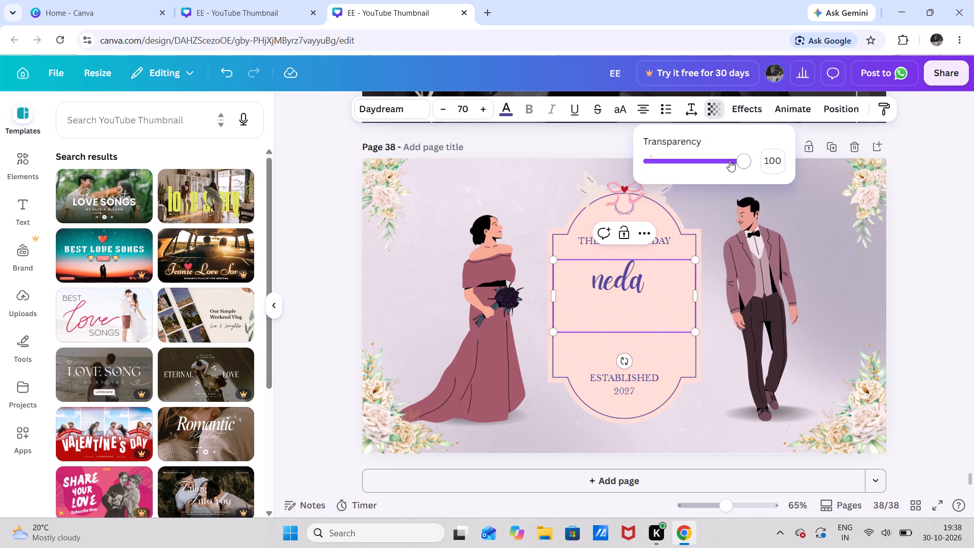
click(729, 160)
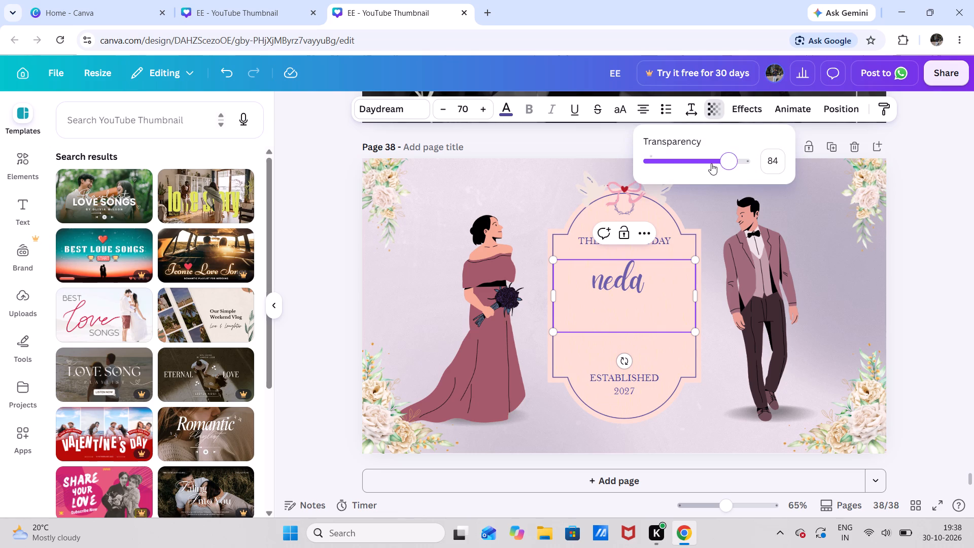
click(711, 163)
click(695, 165)
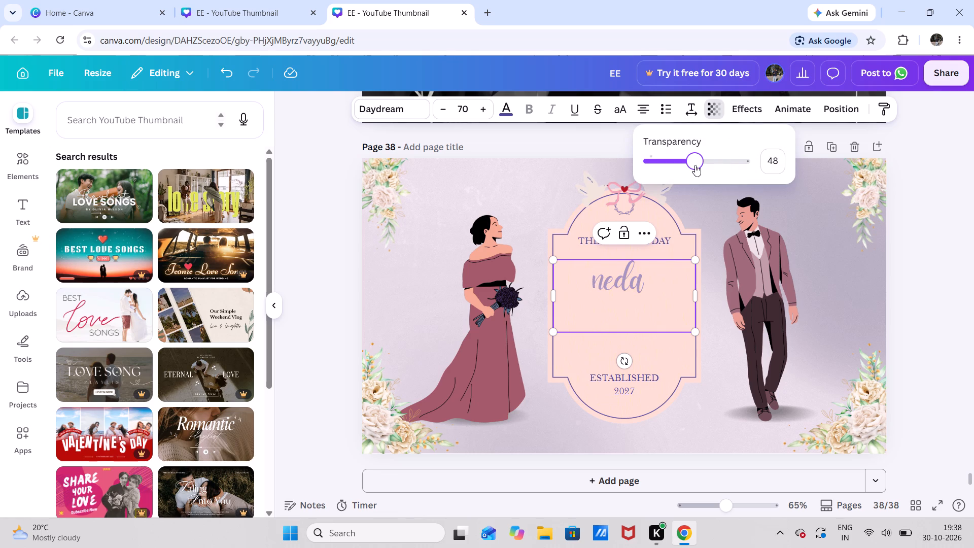
click(718, 160)
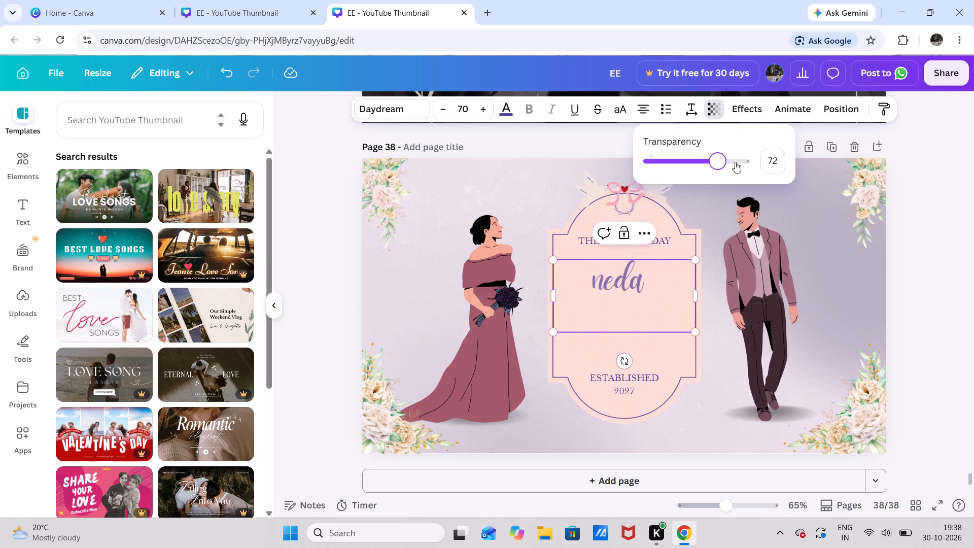
click(736, 162)
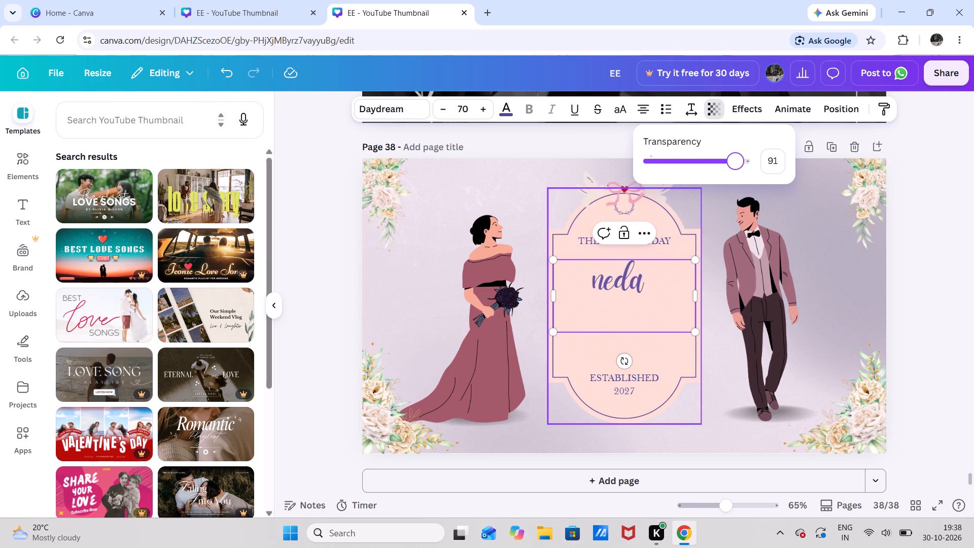
click(639, 291)
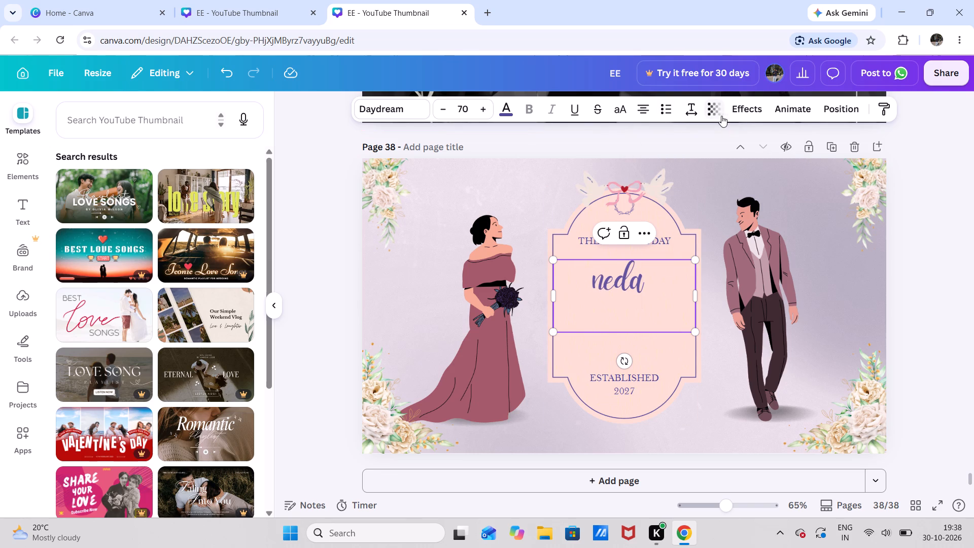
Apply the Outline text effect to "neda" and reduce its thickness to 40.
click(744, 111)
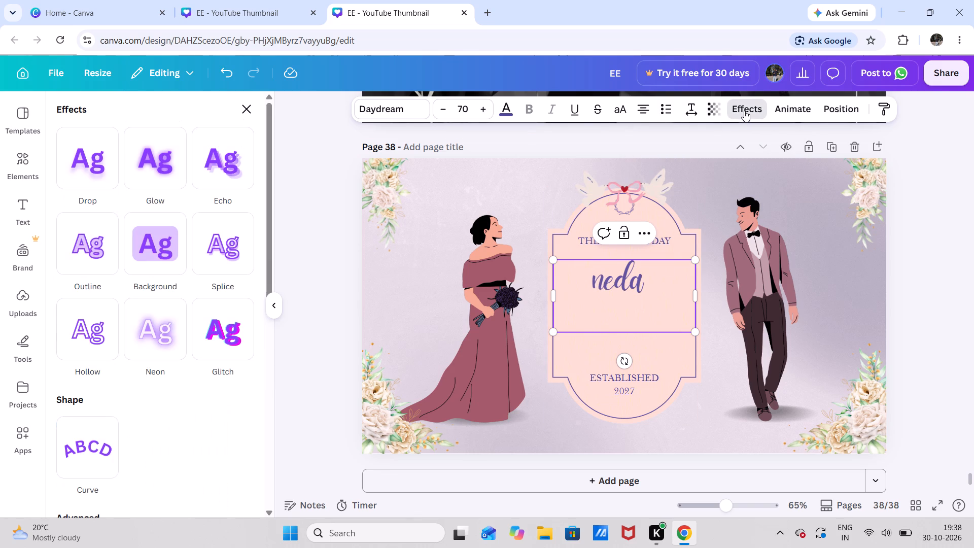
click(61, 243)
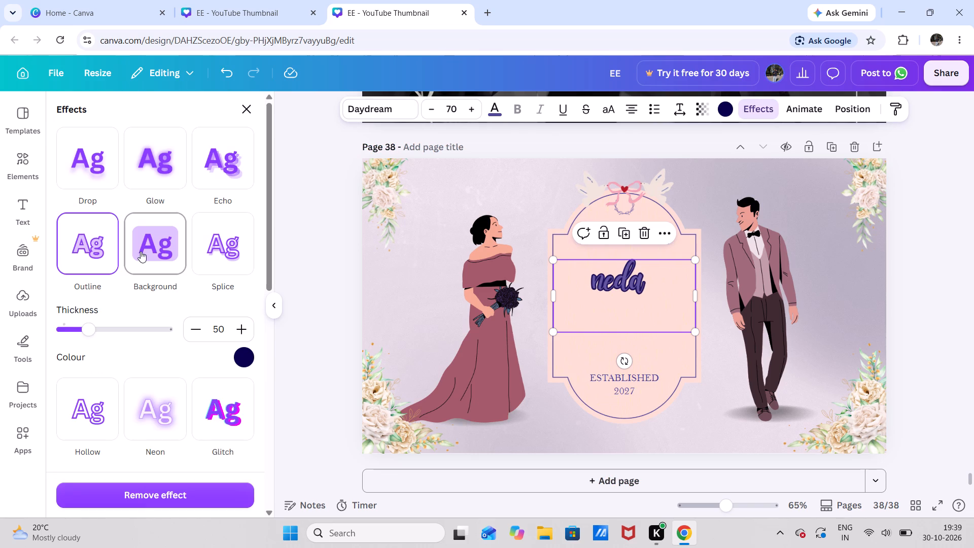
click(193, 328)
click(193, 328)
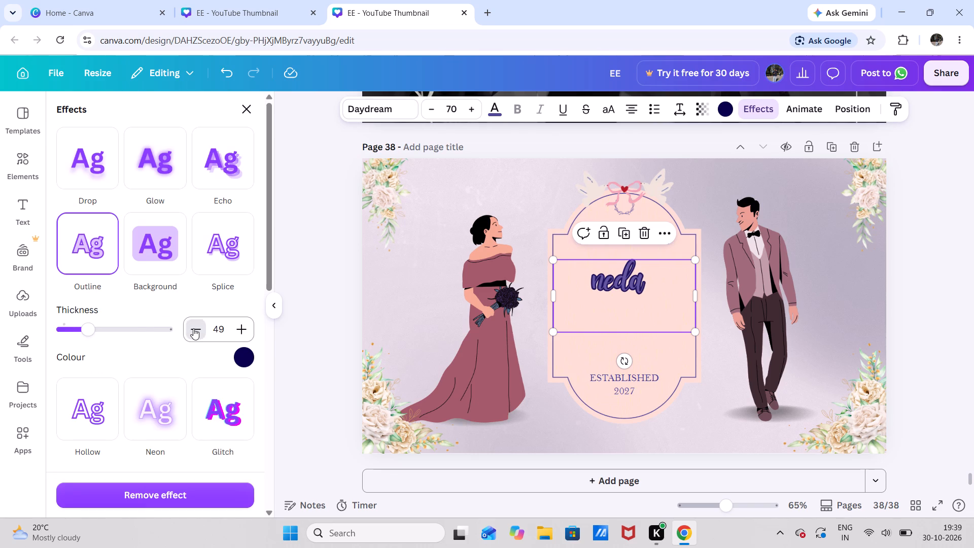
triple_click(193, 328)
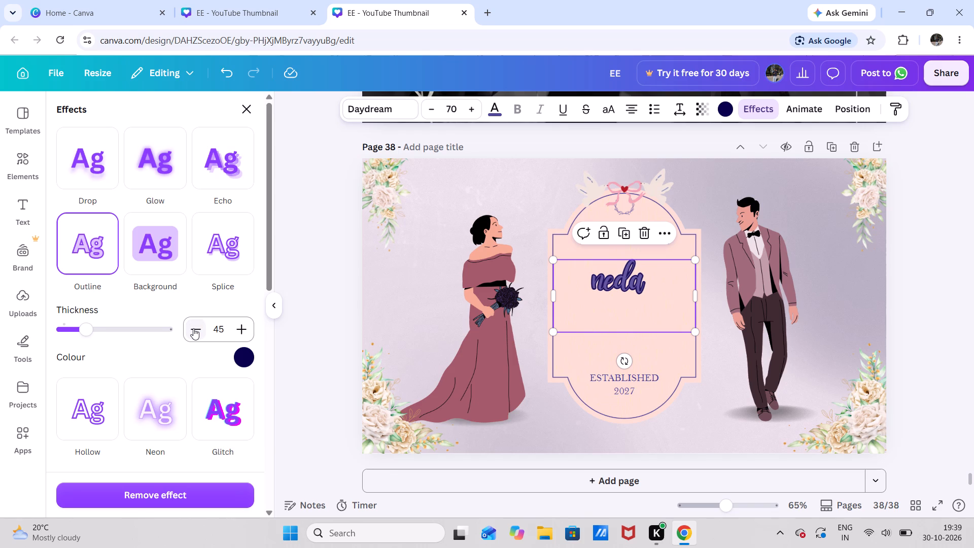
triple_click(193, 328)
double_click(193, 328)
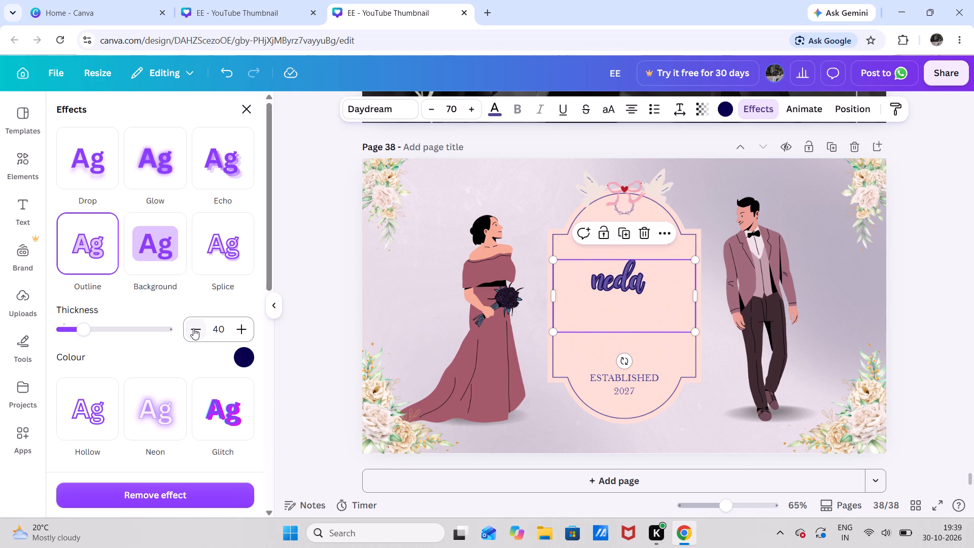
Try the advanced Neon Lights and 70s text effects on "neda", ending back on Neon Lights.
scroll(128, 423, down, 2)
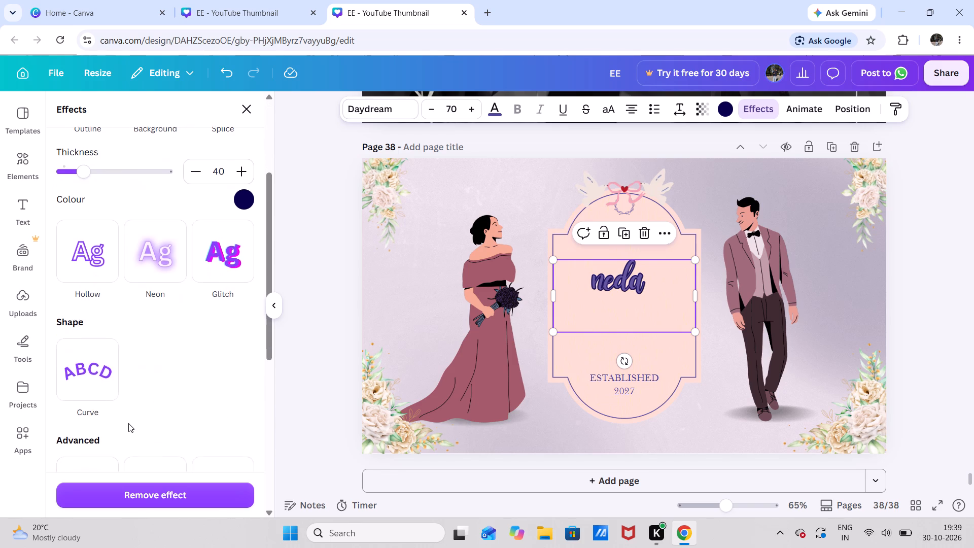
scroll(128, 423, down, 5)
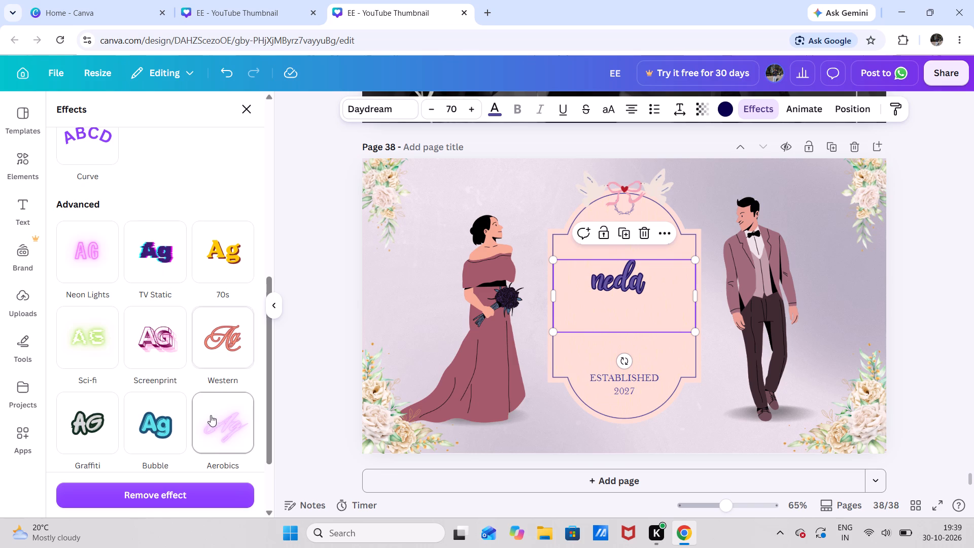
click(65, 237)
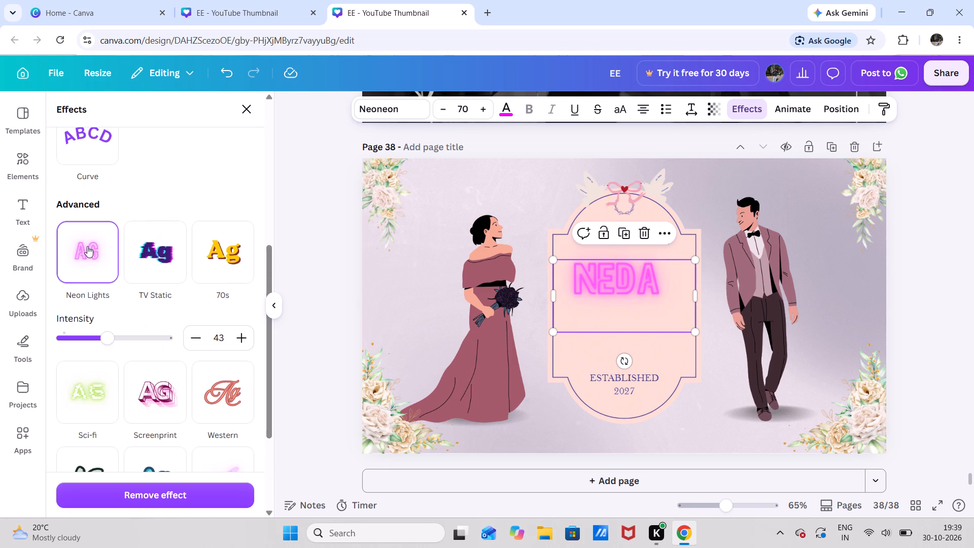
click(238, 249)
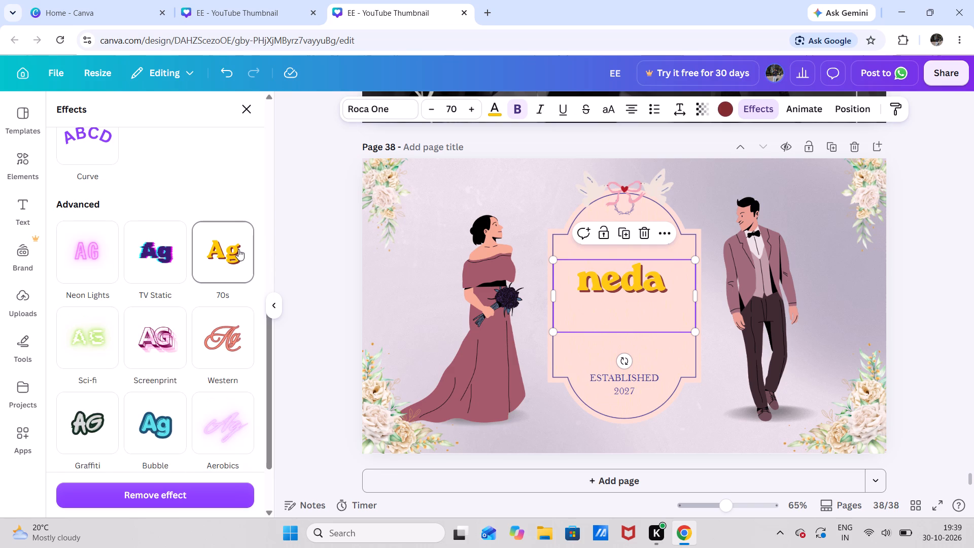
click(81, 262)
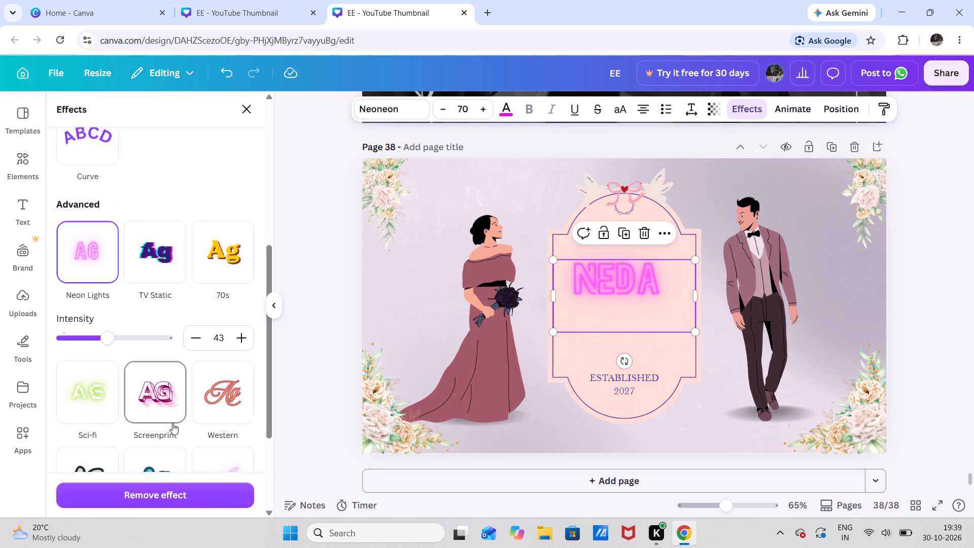
Apply the advanced Screenprint text effect to the "neda" text.
scroll(172, 423, down, 3)
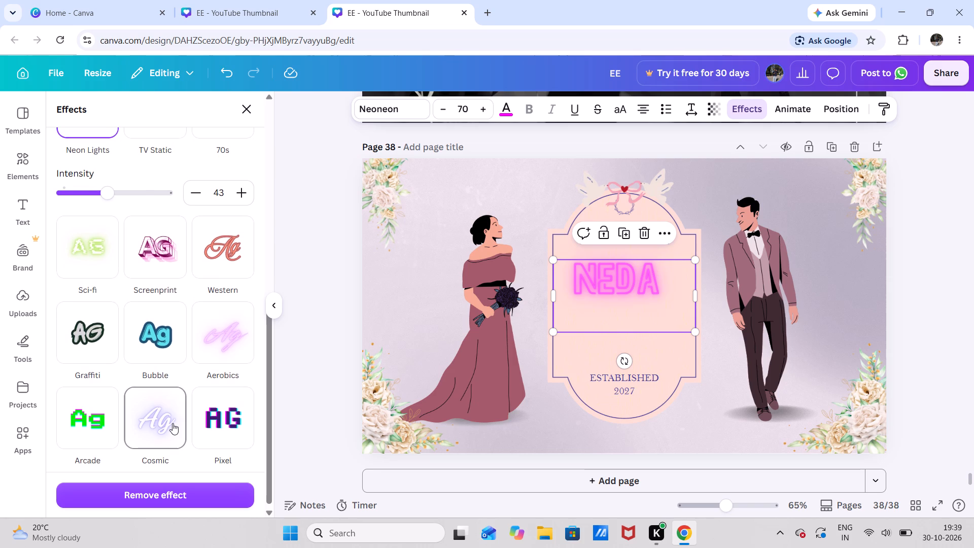
click(152, 272)
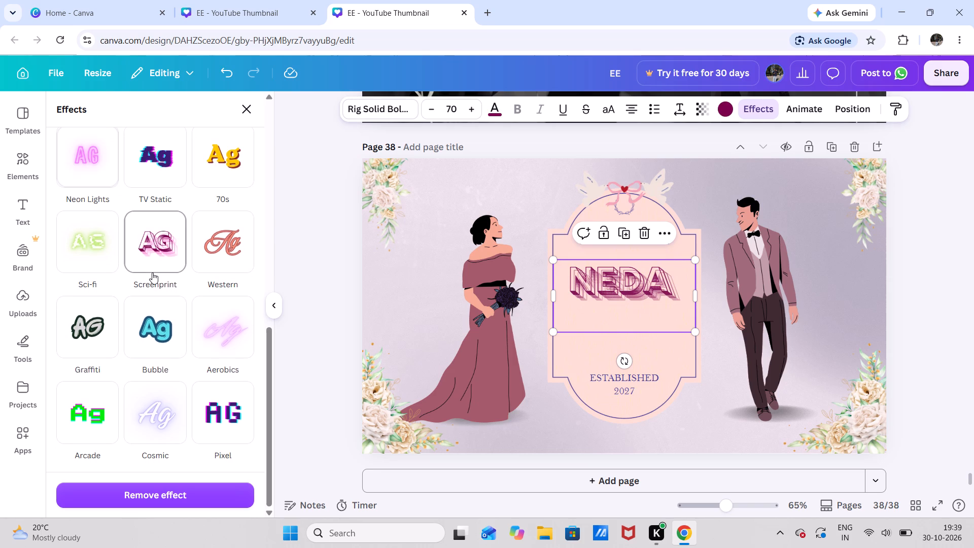
Switch the name text's style effect from Echo to Splice, keeping the Screenprint lettering.
scroll(75, 354, down, 3)
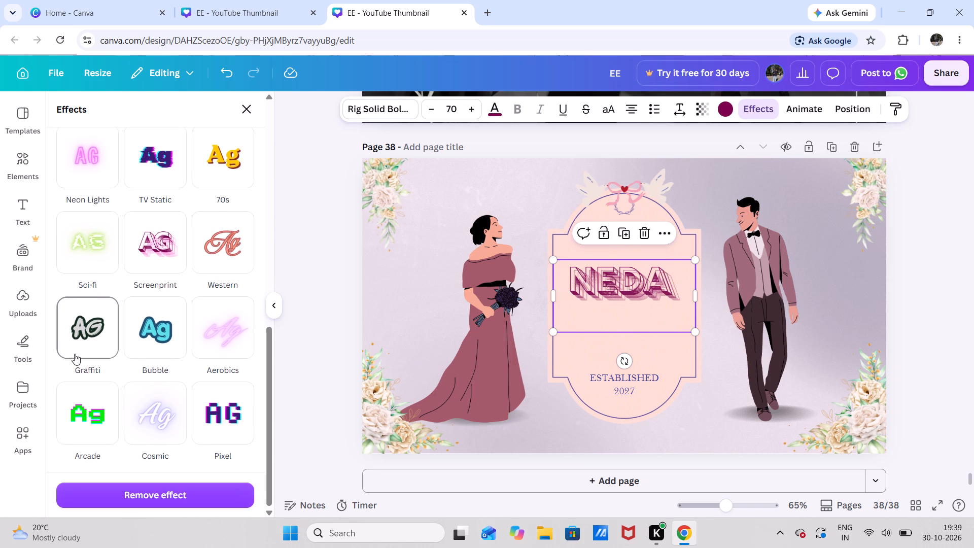
scroll(75, 354, down, 2)
scroll(75, 354, up, 10)
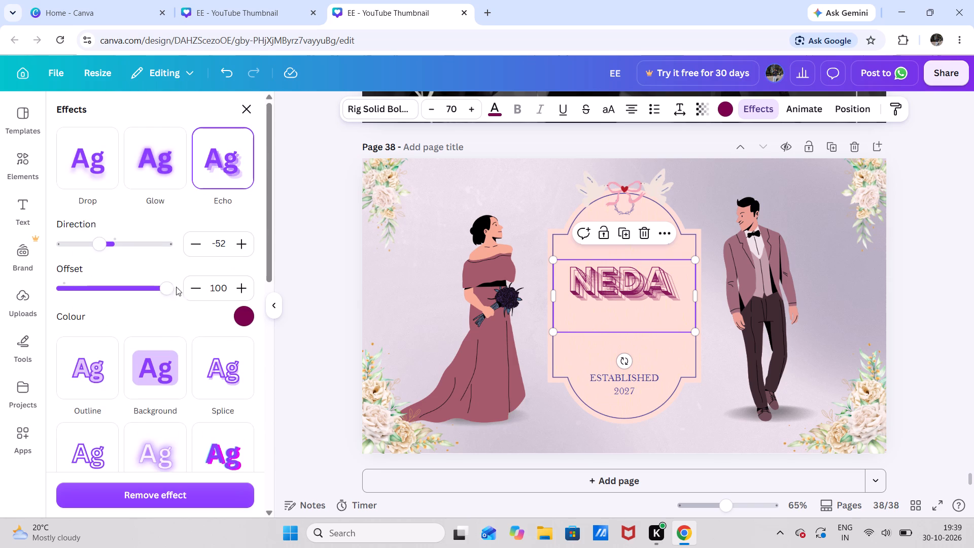
click(218, 387)
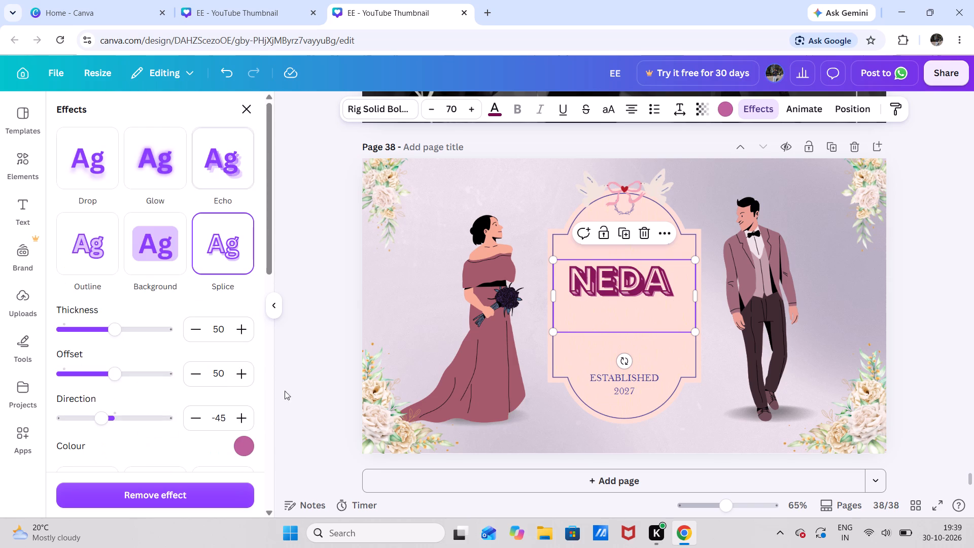
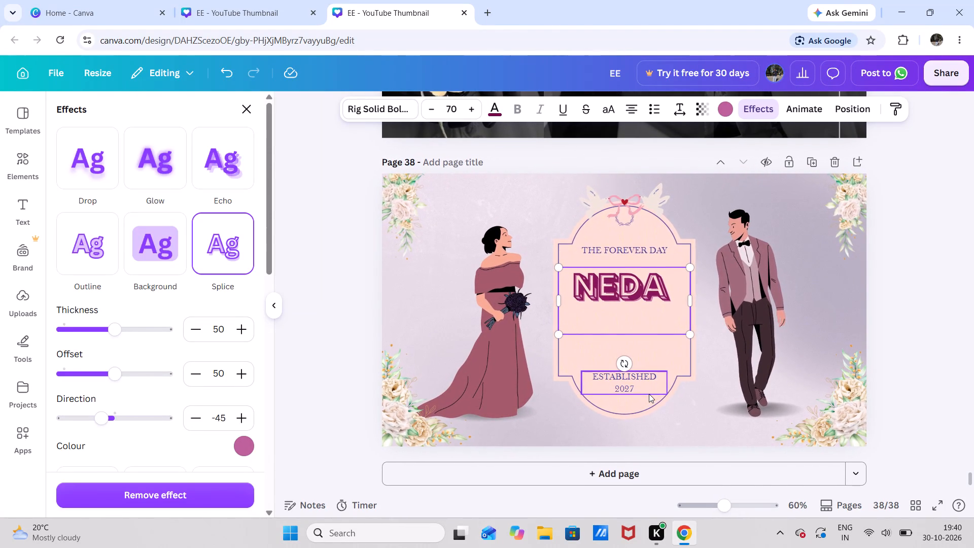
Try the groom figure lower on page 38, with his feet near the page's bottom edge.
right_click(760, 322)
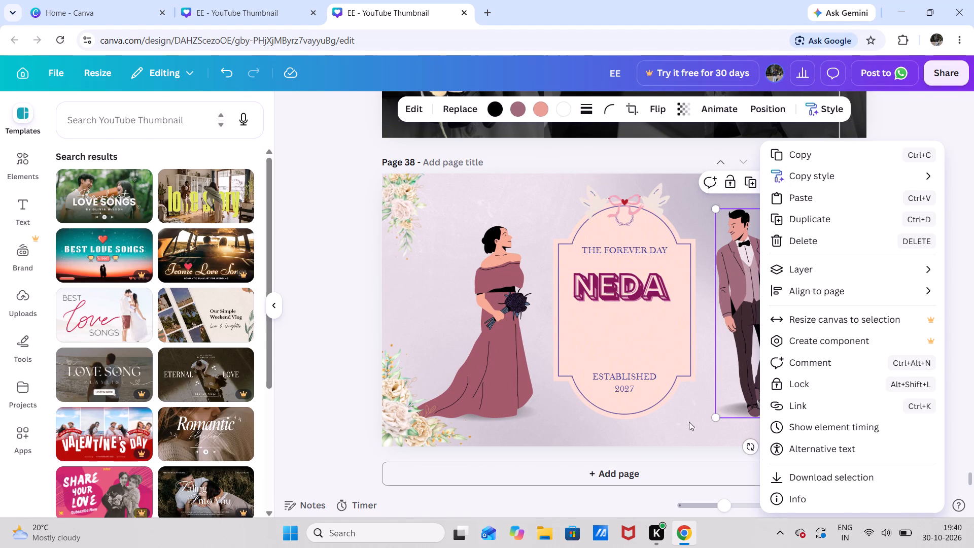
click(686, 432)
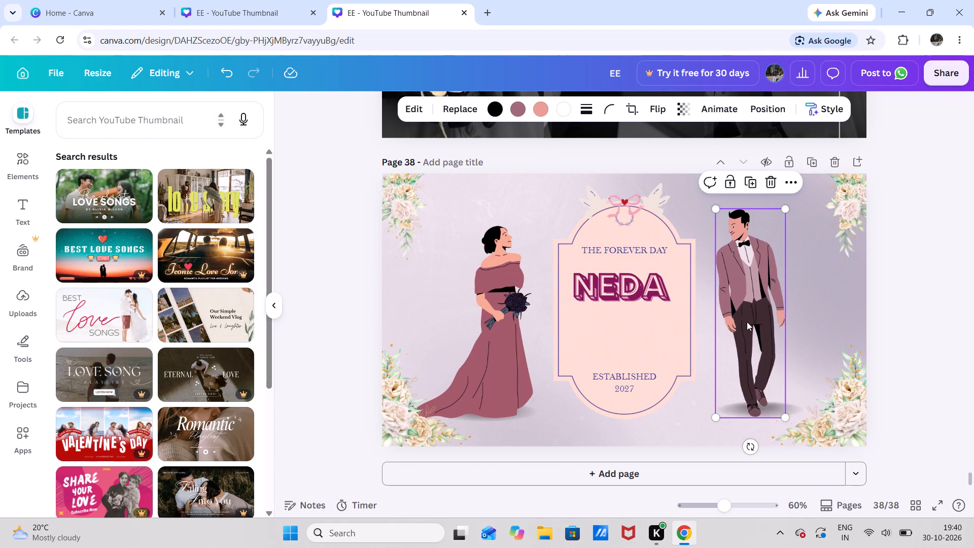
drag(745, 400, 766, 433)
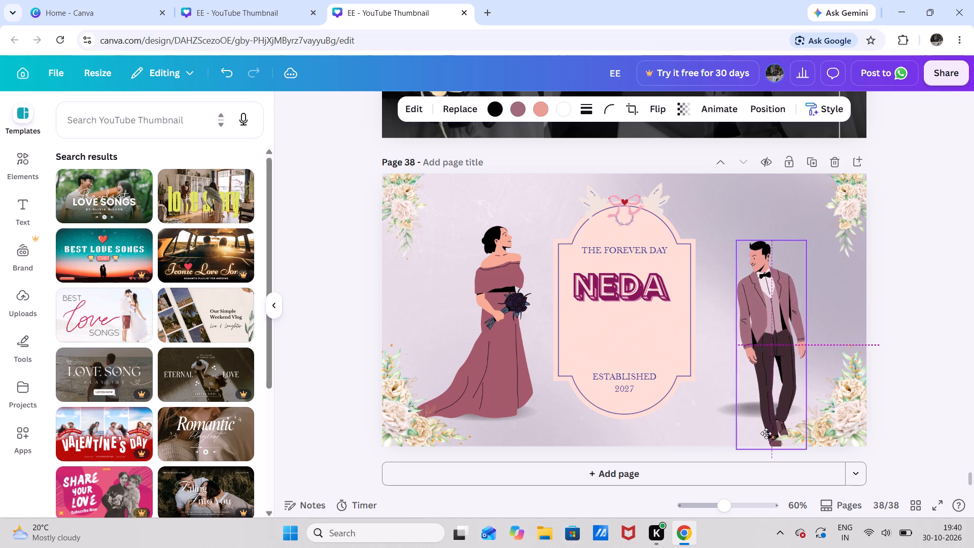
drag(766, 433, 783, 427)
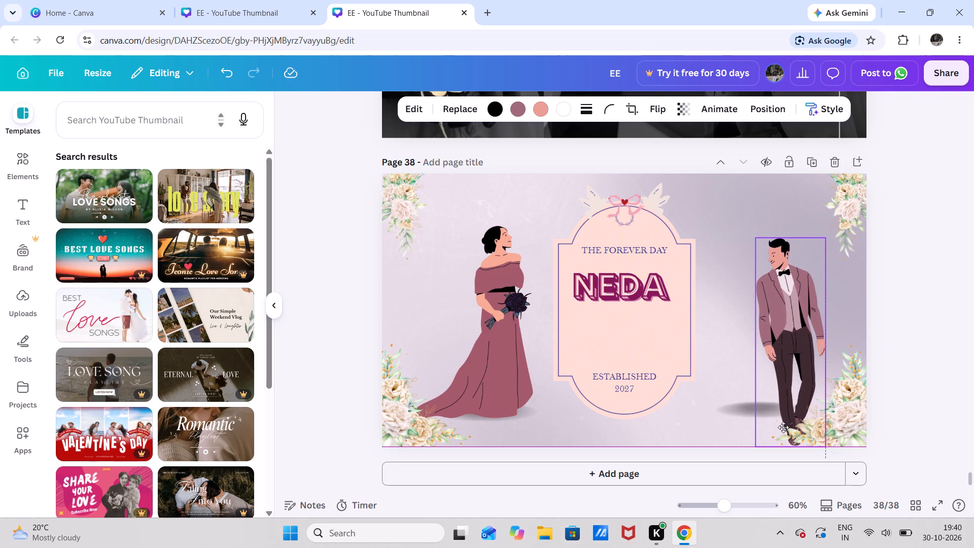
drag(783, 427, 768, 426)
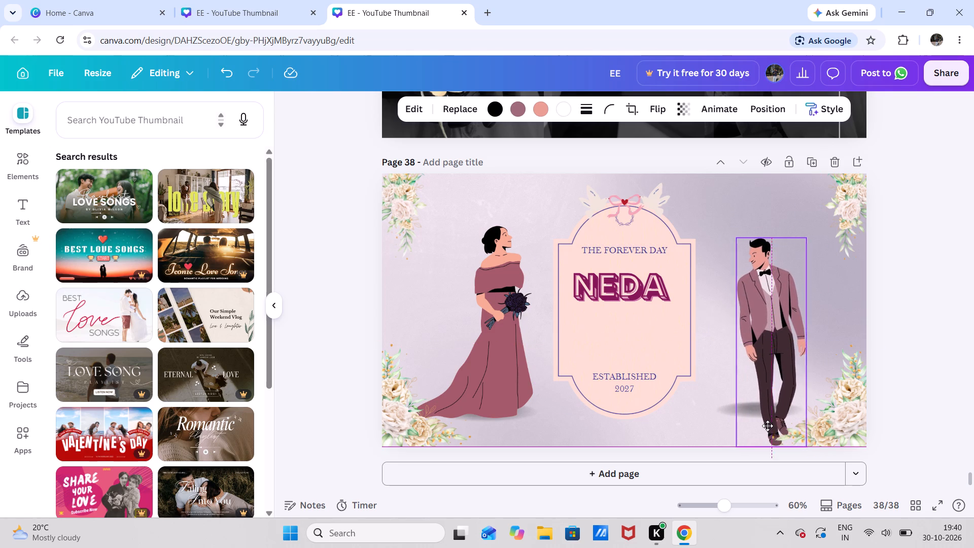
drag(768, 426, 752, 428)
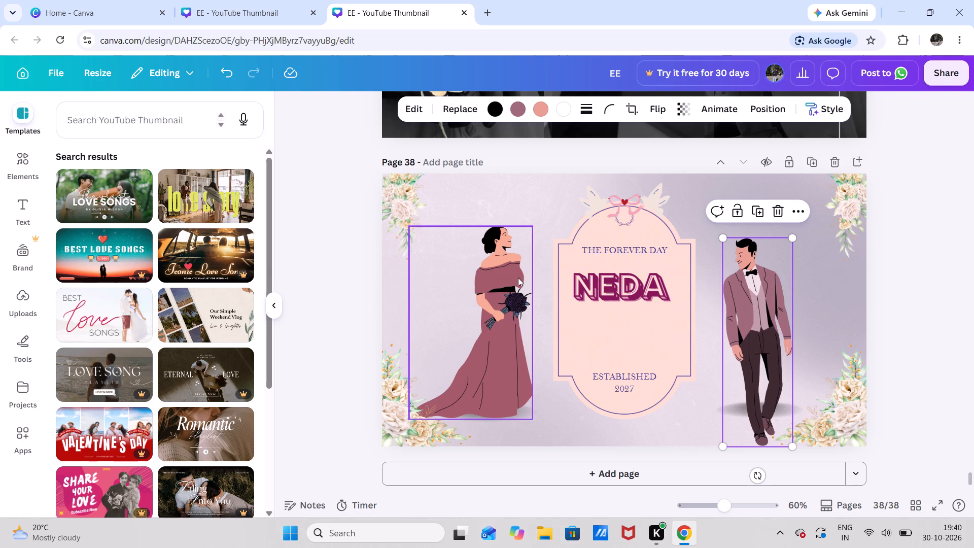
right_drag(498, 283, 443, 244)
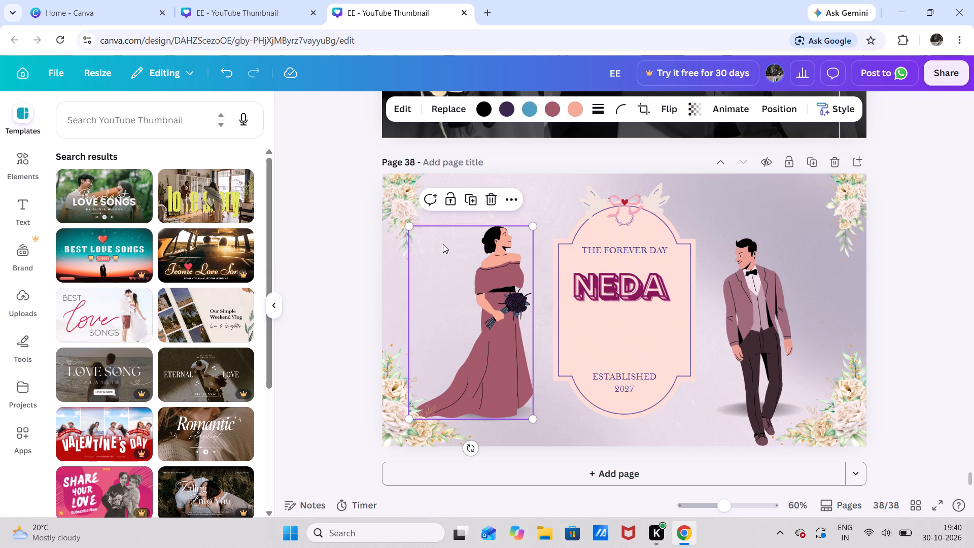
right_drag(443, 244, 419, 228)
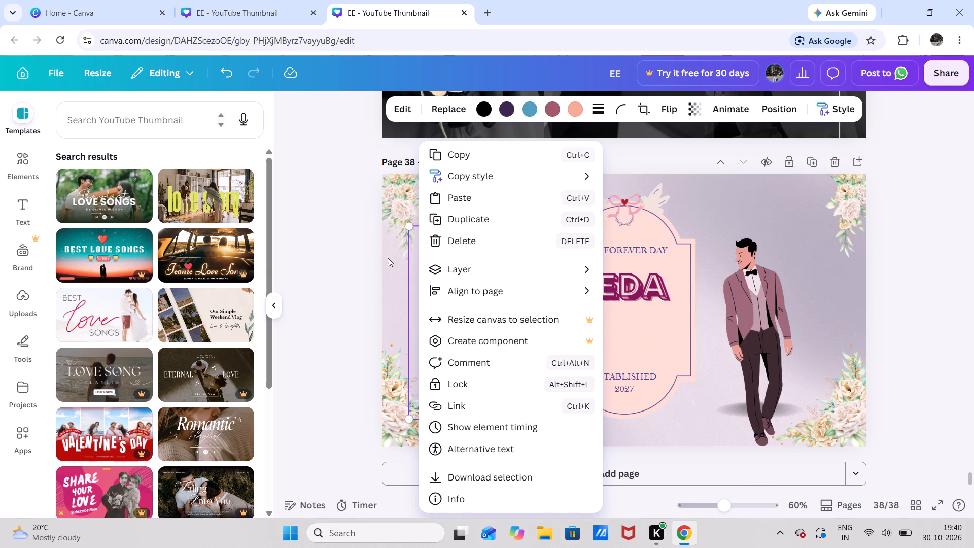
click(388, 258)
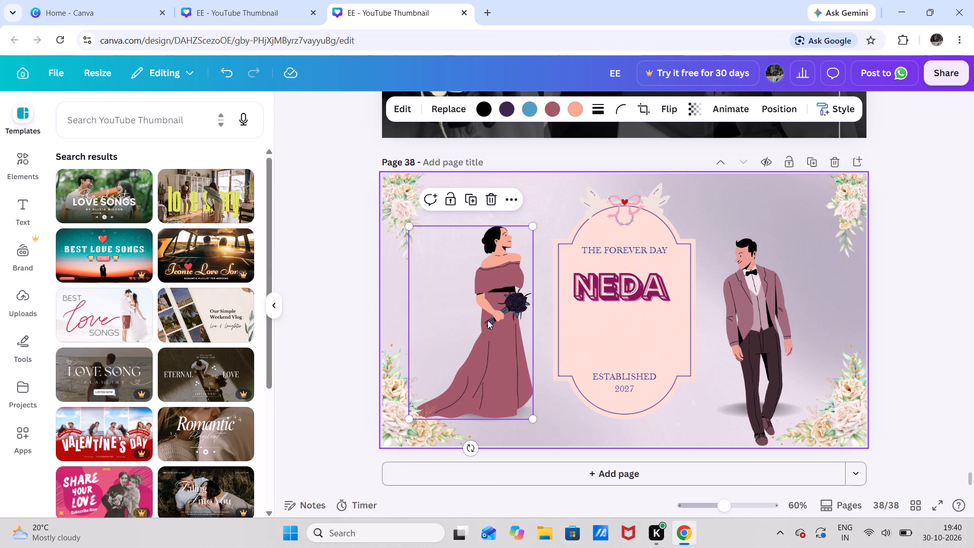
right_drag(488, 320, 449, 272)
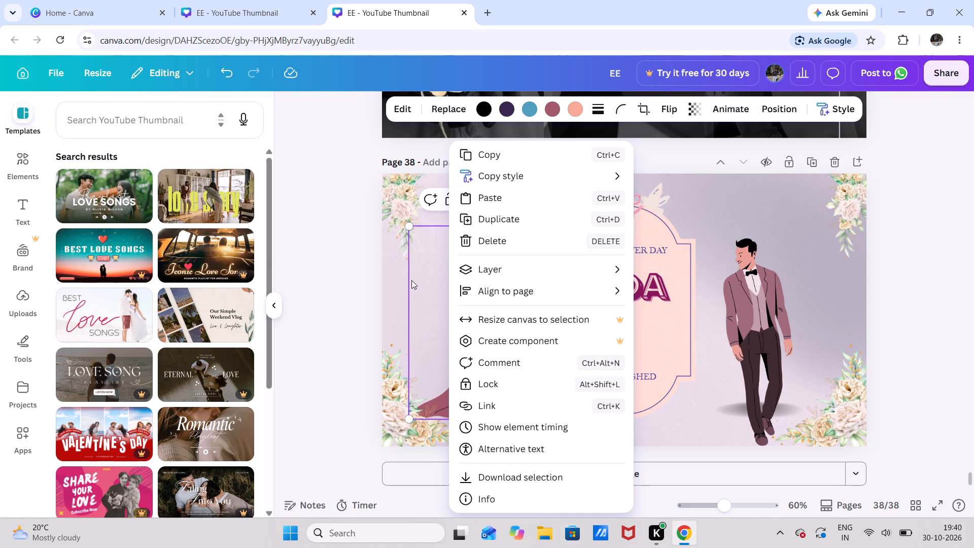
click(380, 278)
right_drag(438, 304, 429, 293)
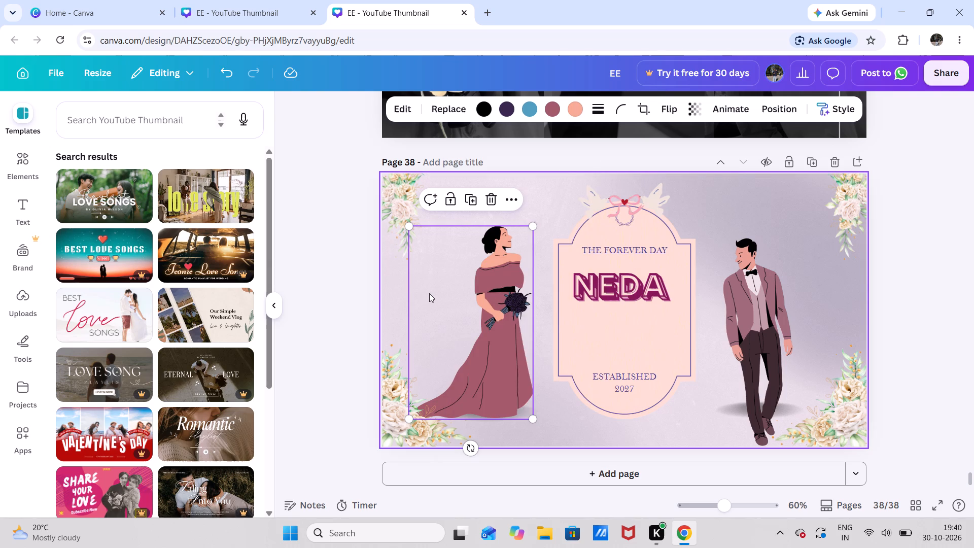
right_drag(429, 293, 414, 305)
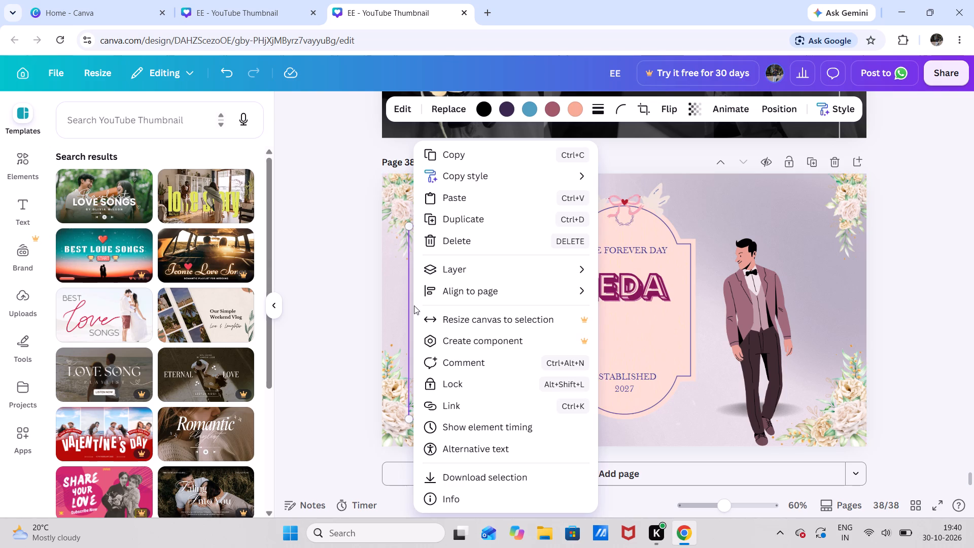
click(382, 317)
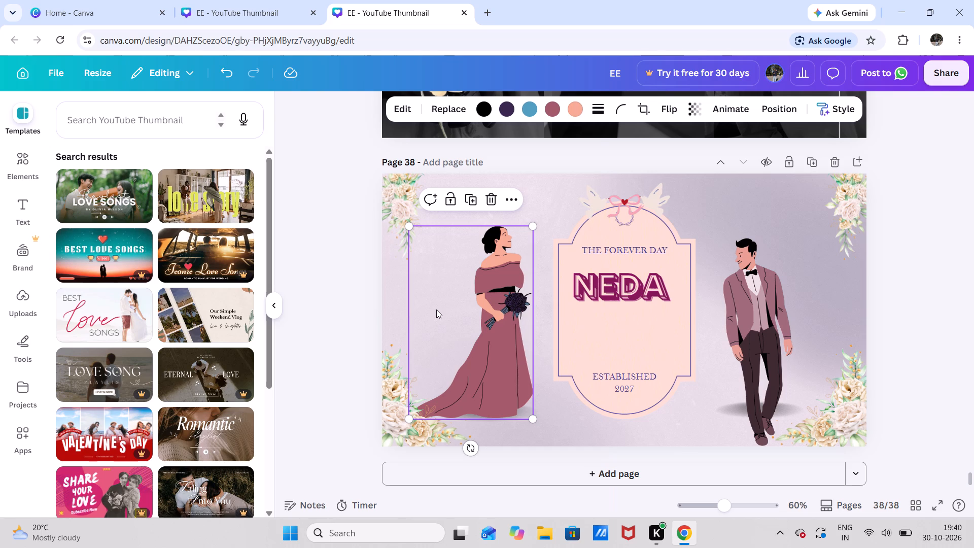
Reposition the bride figure slightly lower and farther from the central frame, with her head level with the frame's upper corners.
drag(436, 310, 424, 276)
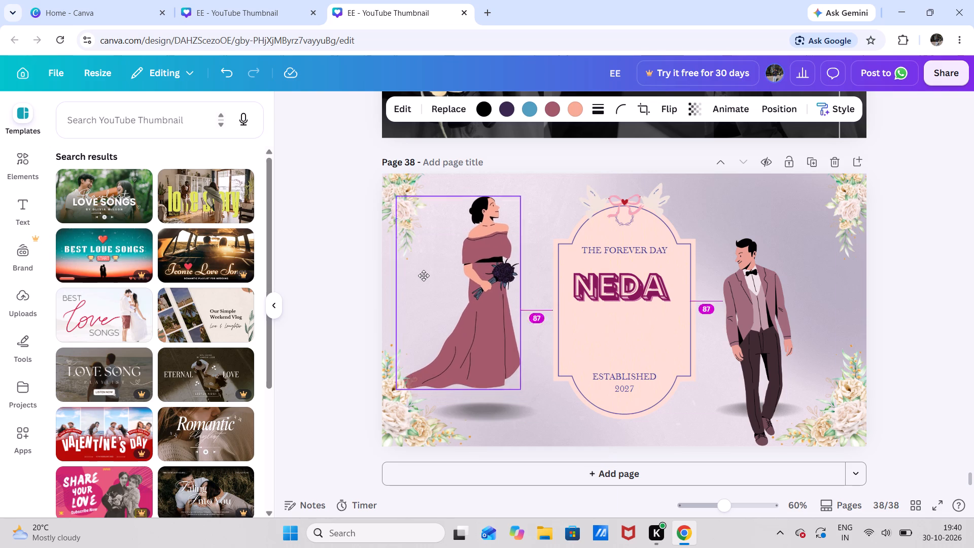
drag(424, 276, 418, 252)
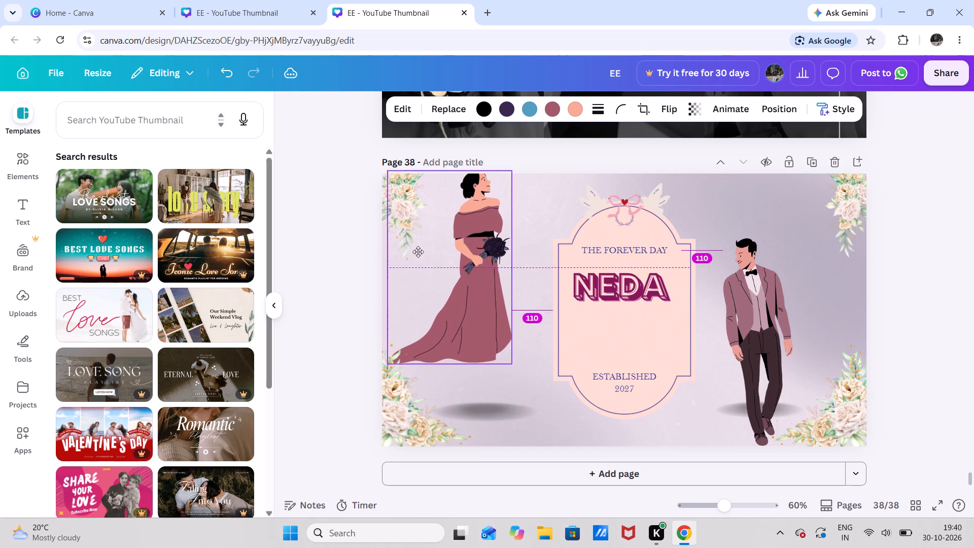
drag(418, 252, 429, 273)
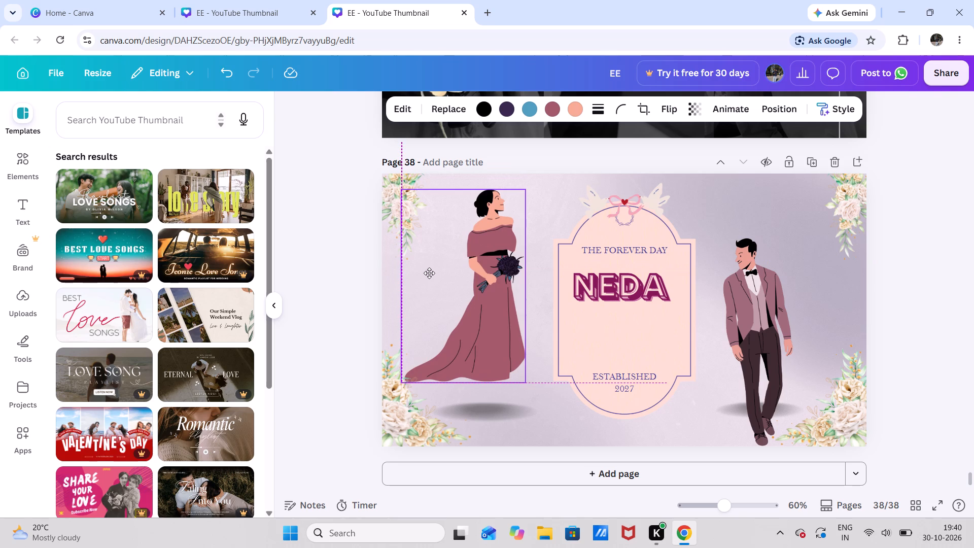
drag(429, 273, 434, 267)
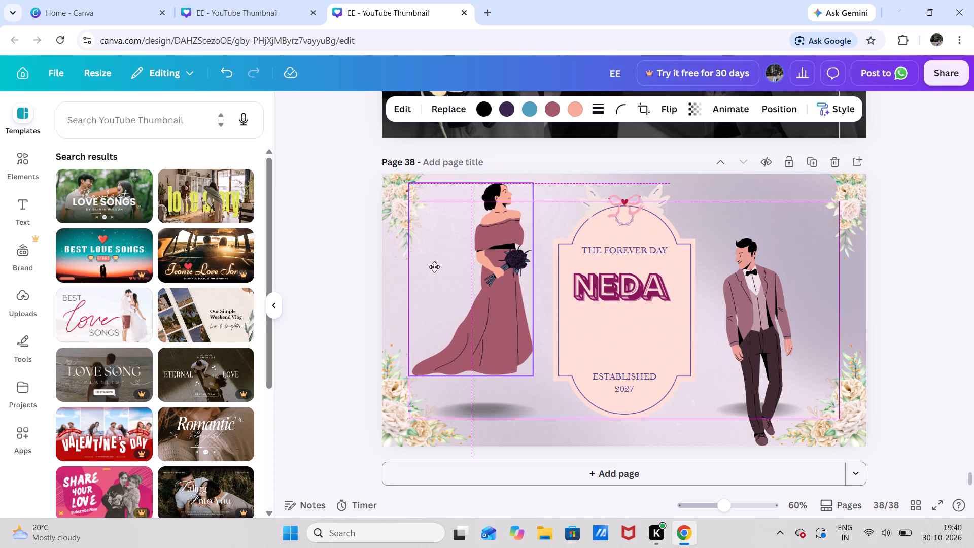
drag(434, 267, 394, 278)
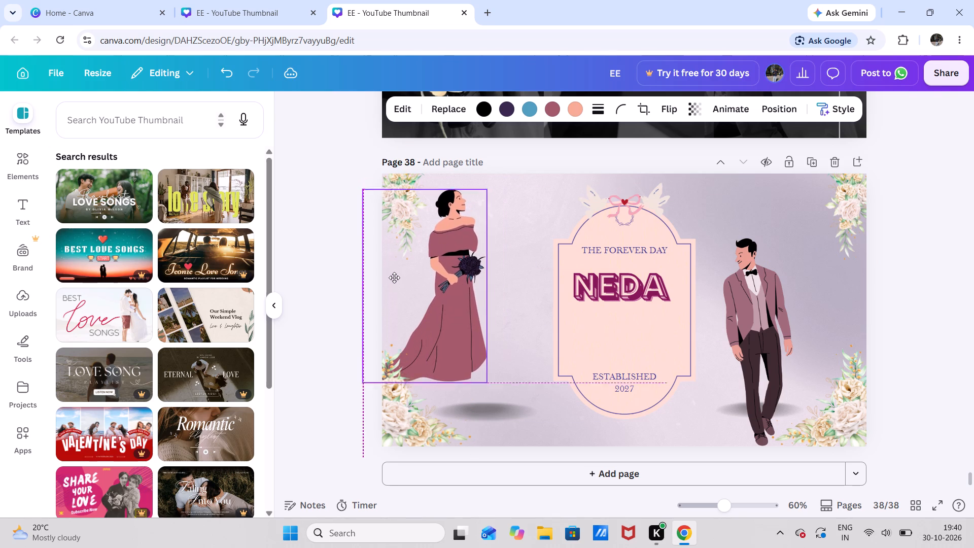
drag(394, 278, 410, 332)
click(410, 332)
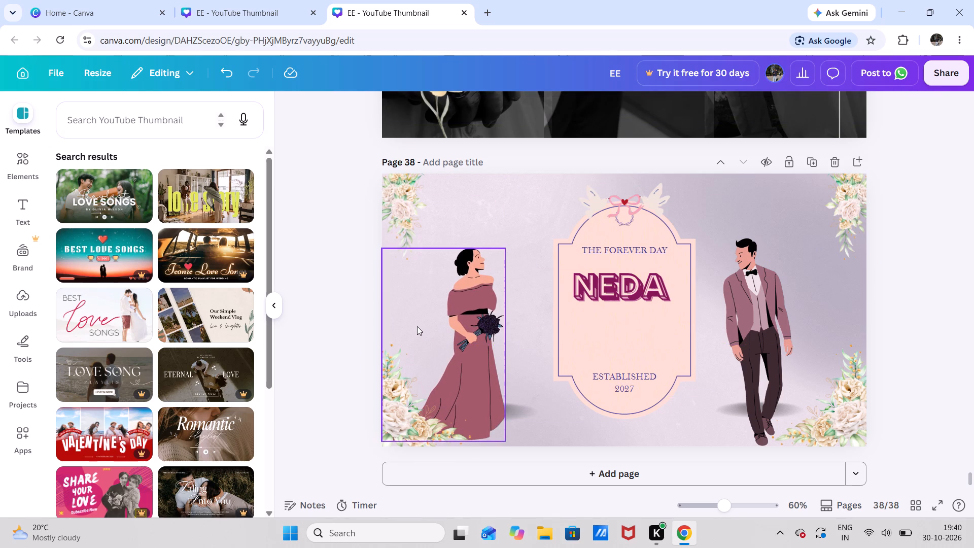
click(450, 295)
drag(450, 295, 489, 278)
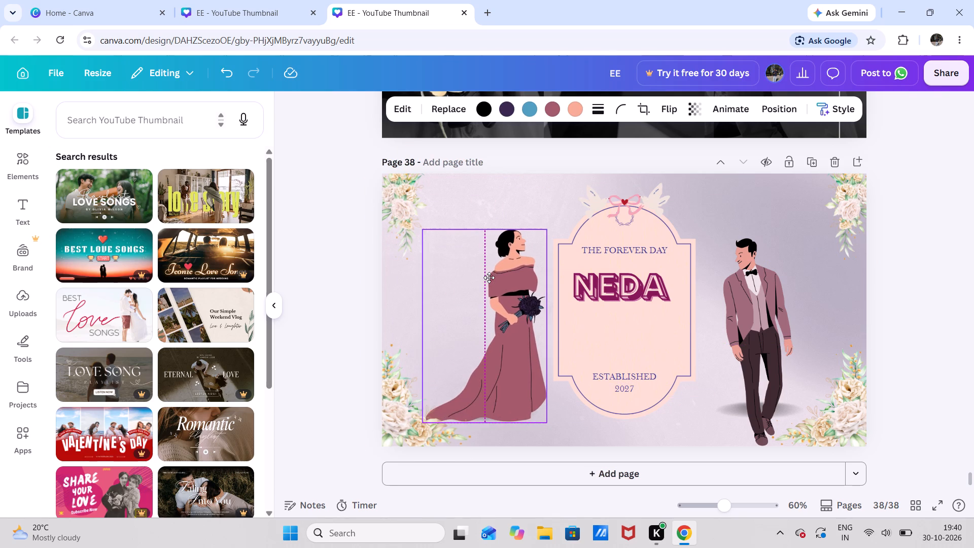
drag(489, 278, 491, 275)
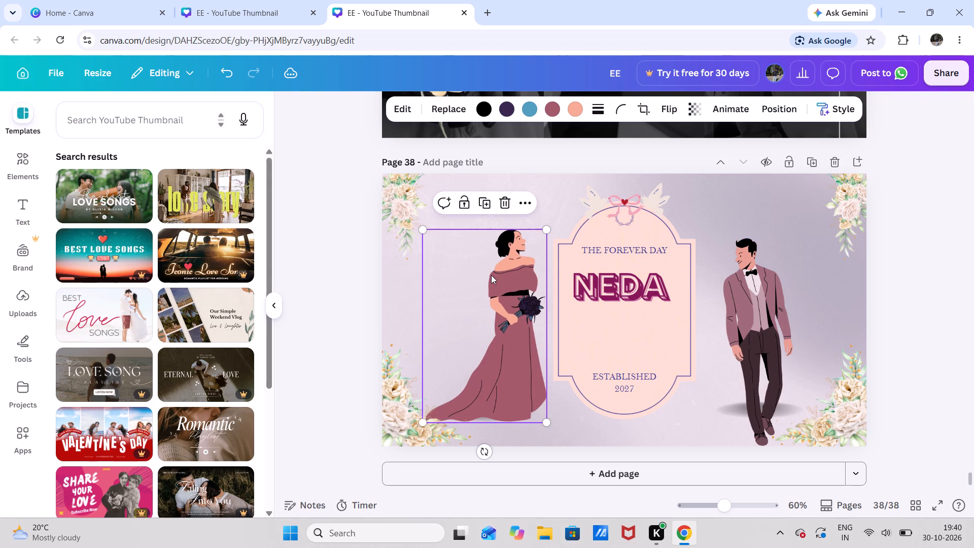
drag(512, 294, 505, 294)
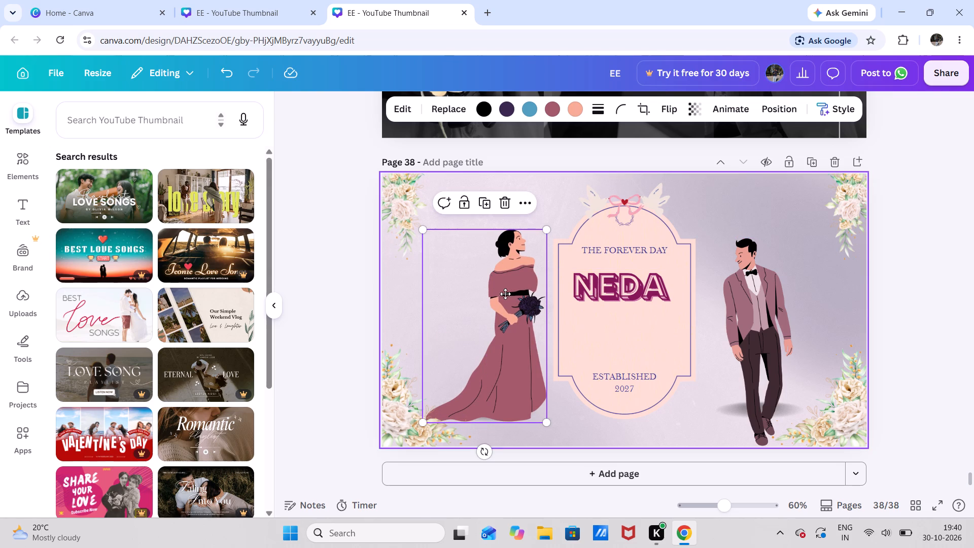
drag(505, 294, 493, 307)
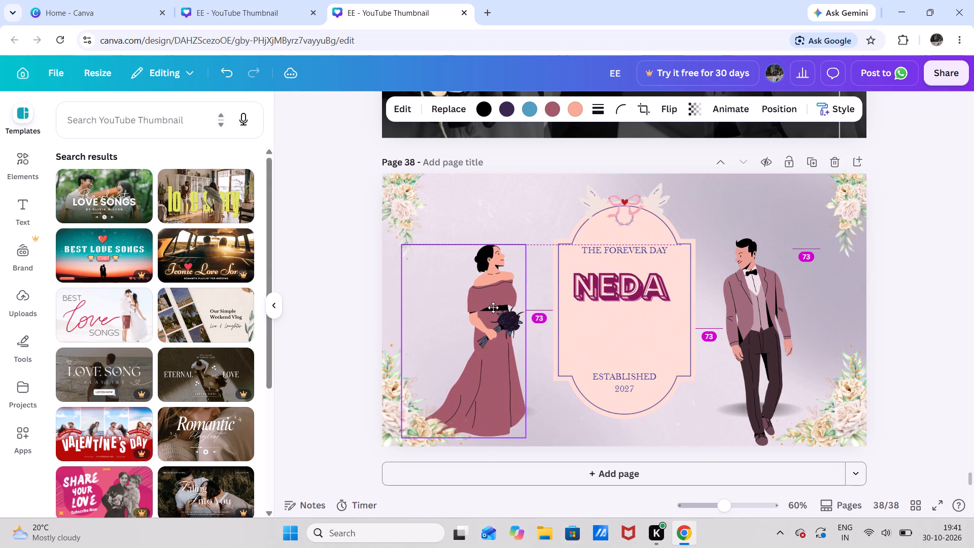
drag(493, 307, 493, 306)
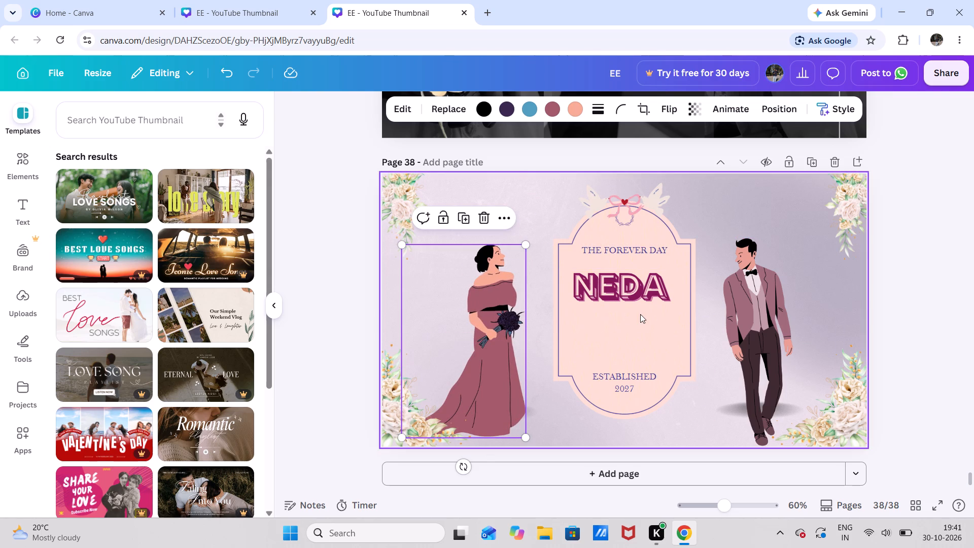
Move the groom figure back up beside the central frame so he stands on his floor shadow.
drag(764, 343, 743, 317)
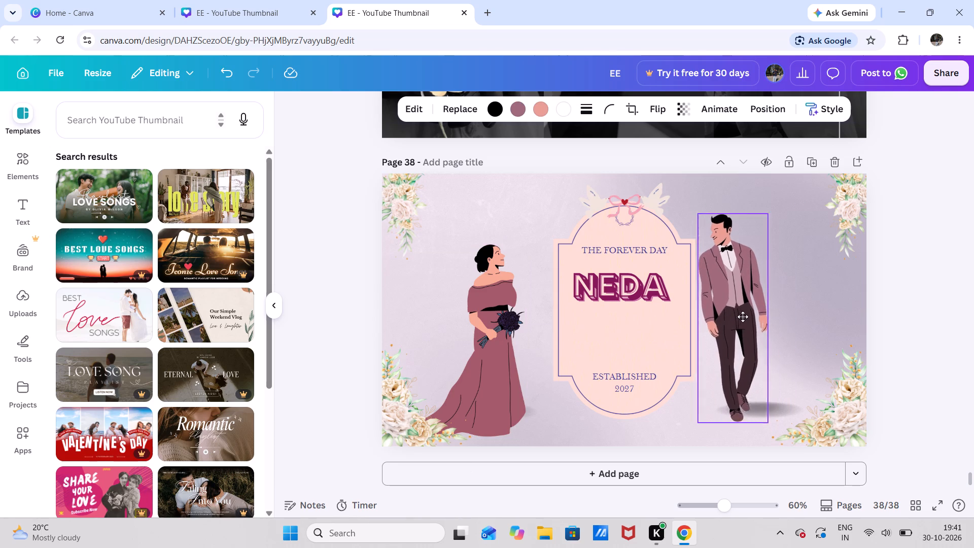
drag(743, 317, 757, 309)
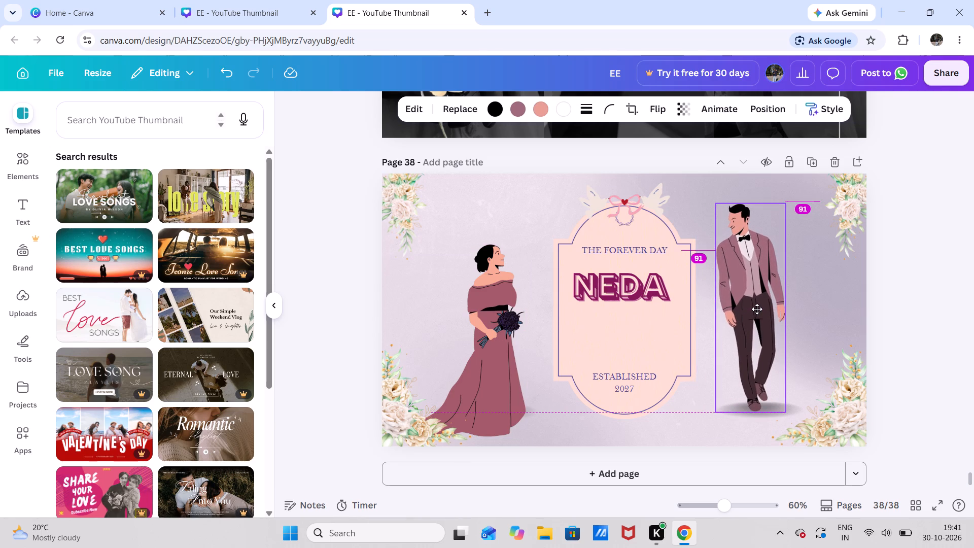
drag(757, 309, 757, 312)
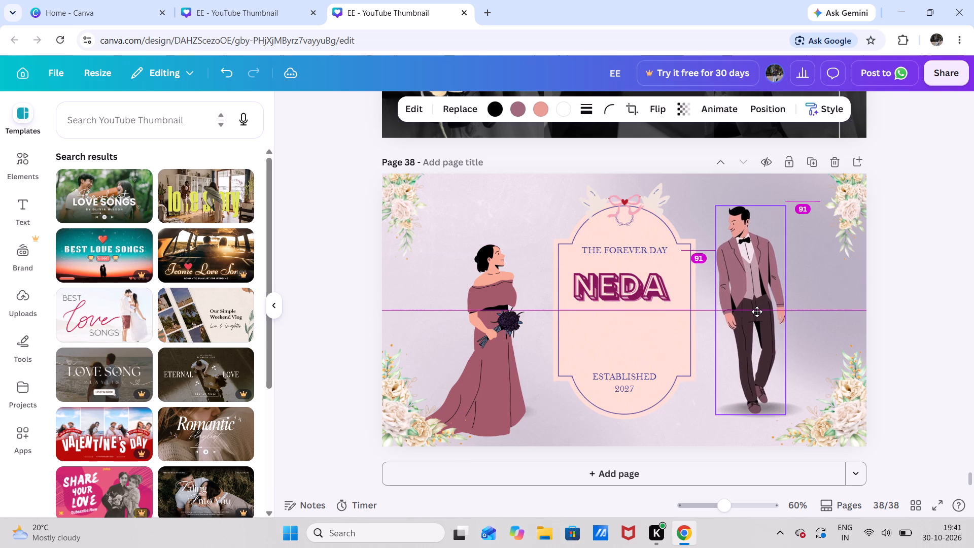
drag(757, 312, 757, 314)
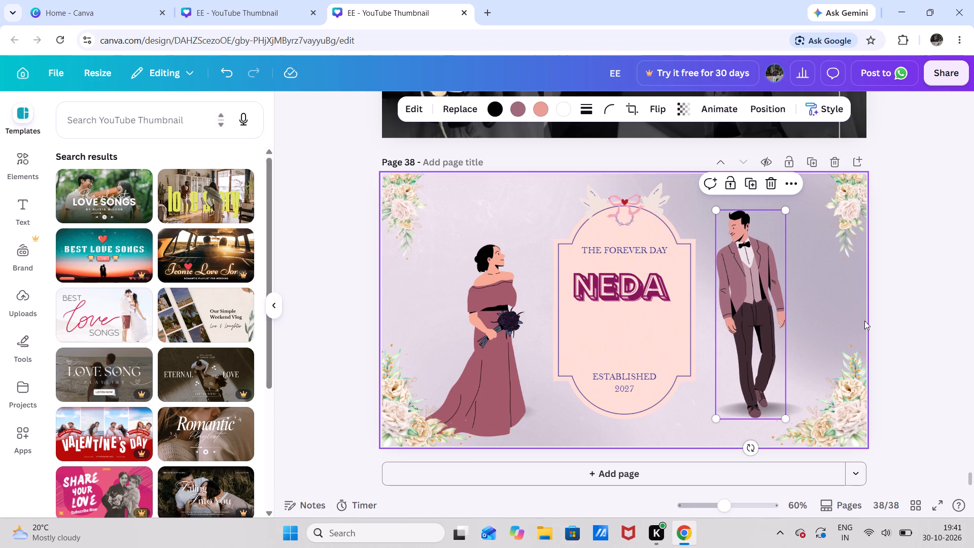
click(867, 321)
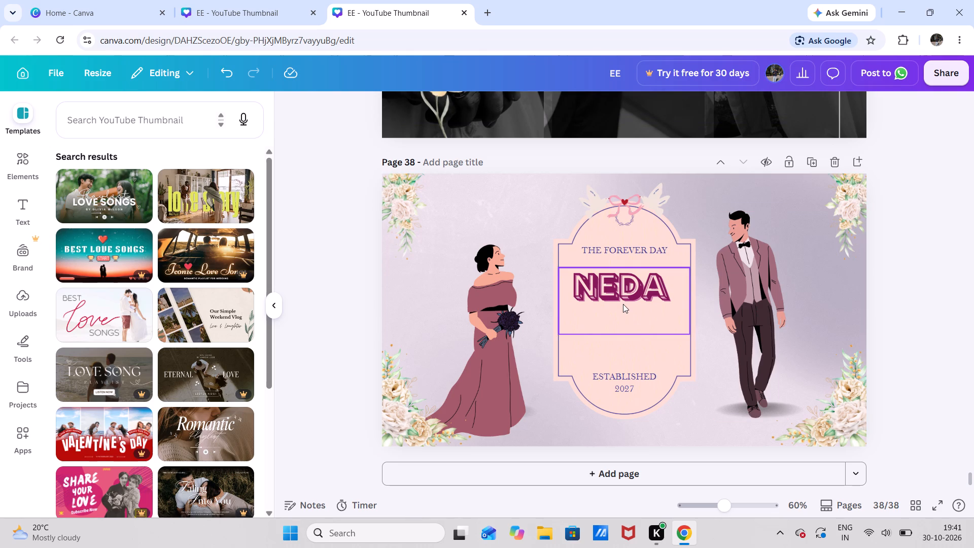
Apply the 70s advanced text effect to the name text inside the central frame on page 38.
key(BackSpace)
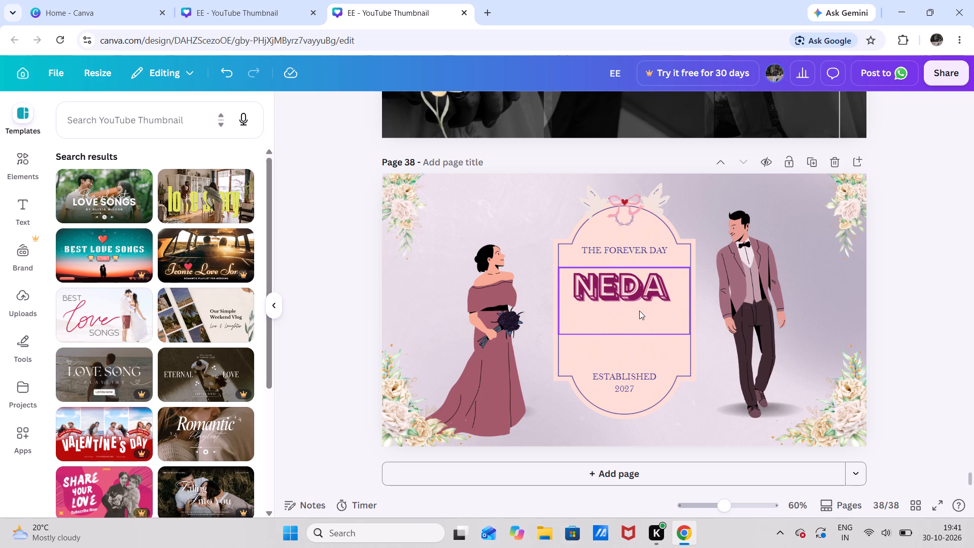
right_click(639, 311)
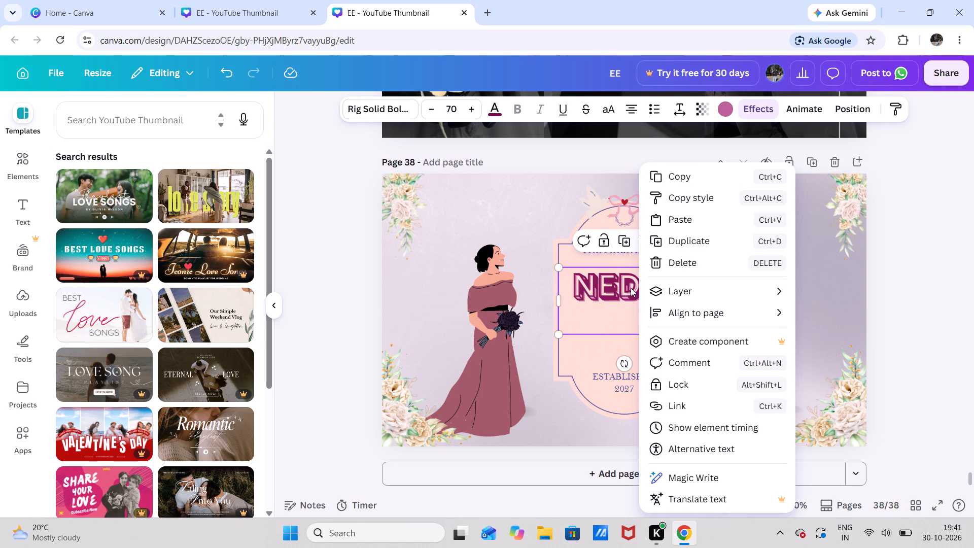
click(630, 287)
click(630, 287)
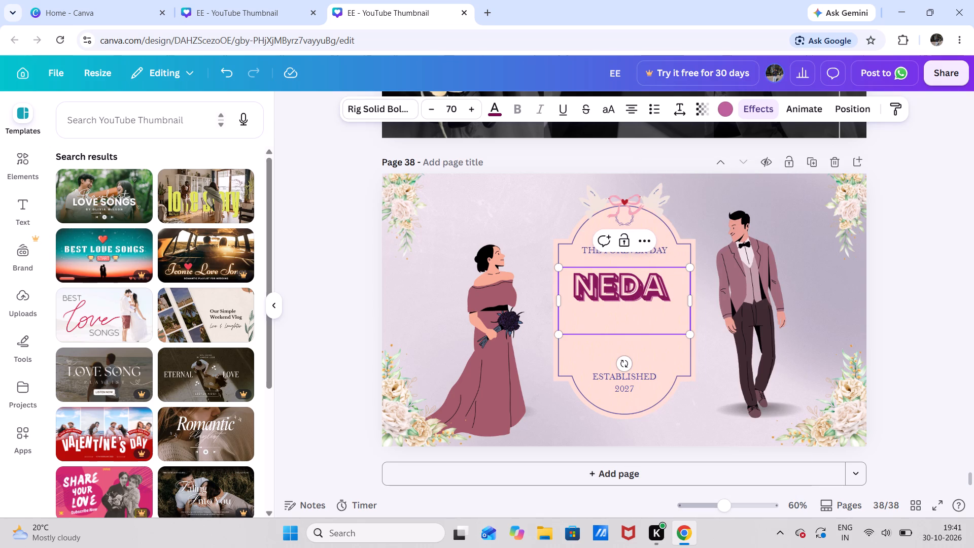
click(675, 294)
click(750, 110)
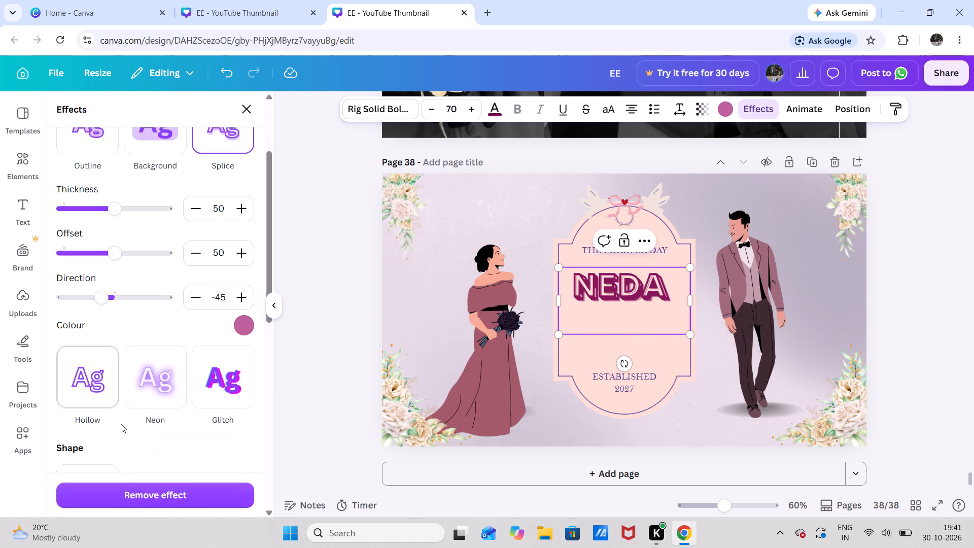
scroll(121, 424, down, 4)
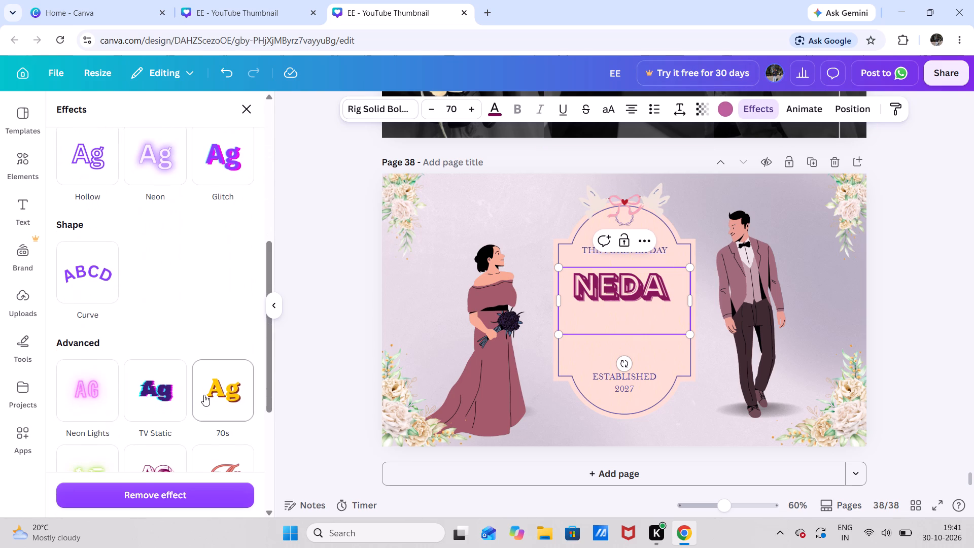
scroll(211, 392, left, 1)
scroll(211, 392, down, 1)
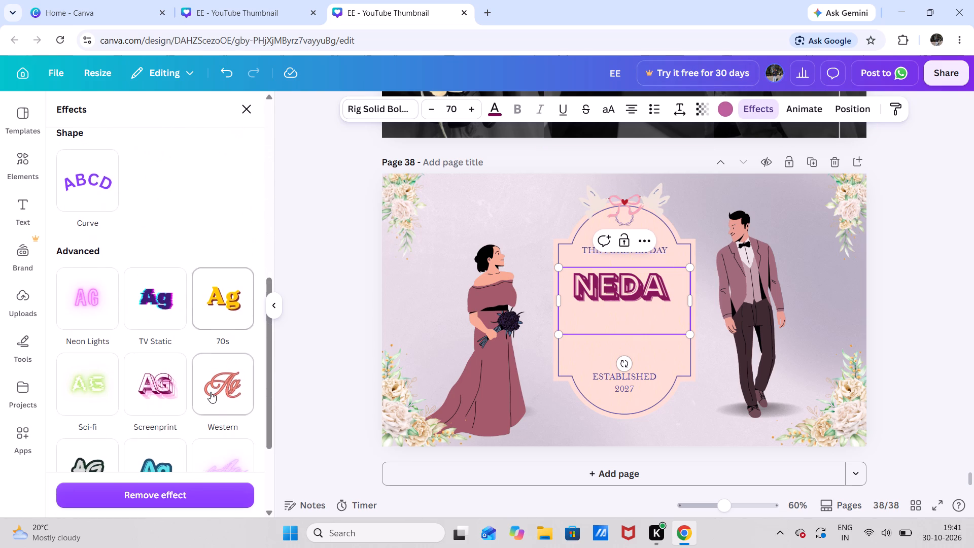
scroll(211, 392, down, 2)
scroll(111, 379, down, 1)
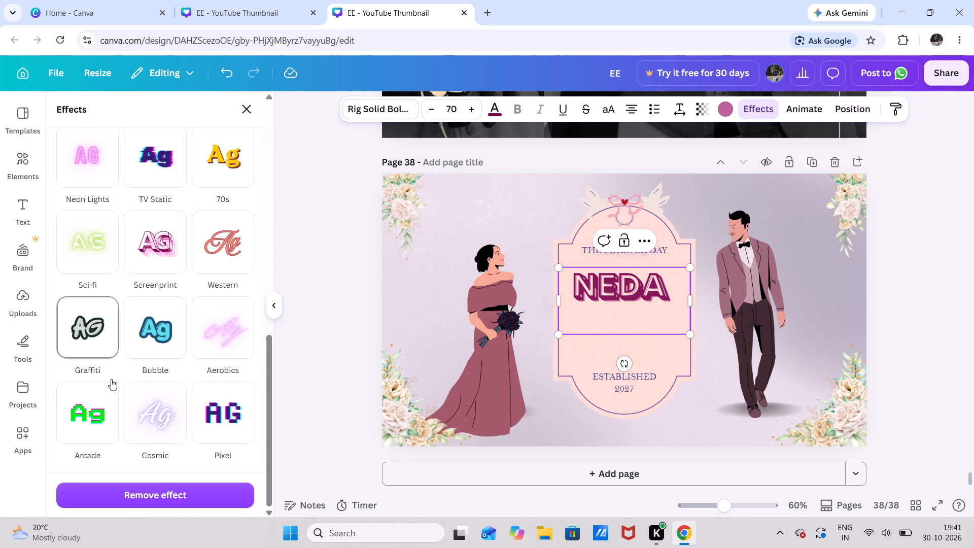
scroll(111, 379, down, 1)
scroll(103, 197, up, 1)
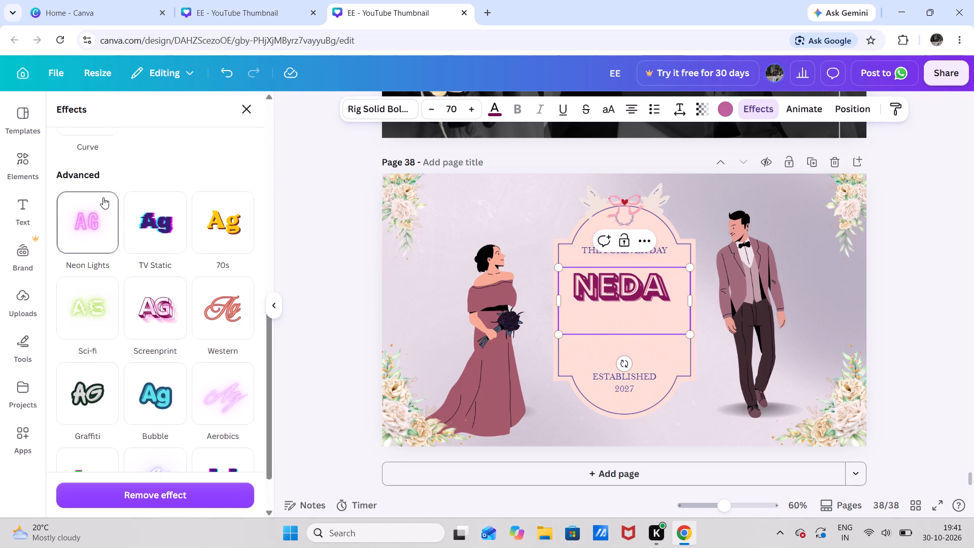
scroll(103, 197, up, 1)
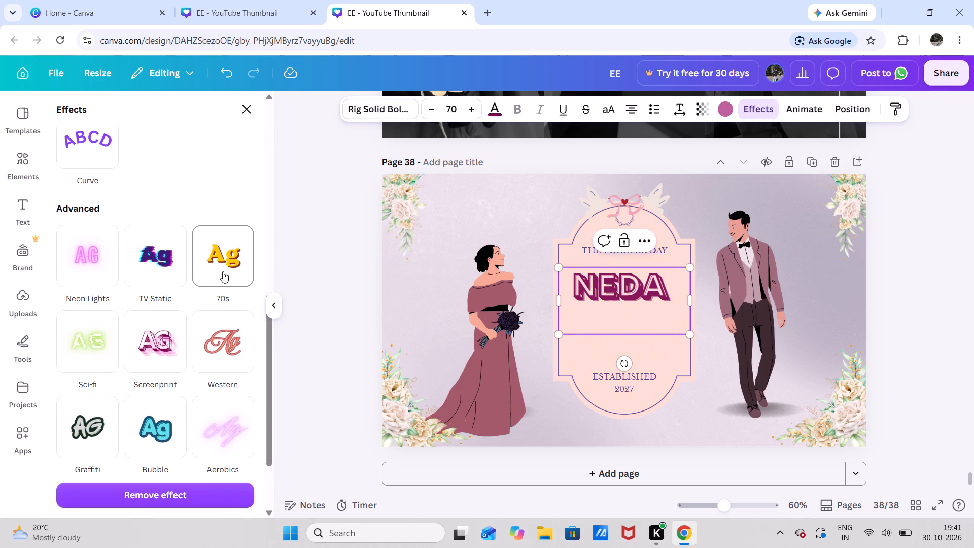
click(223, 271)
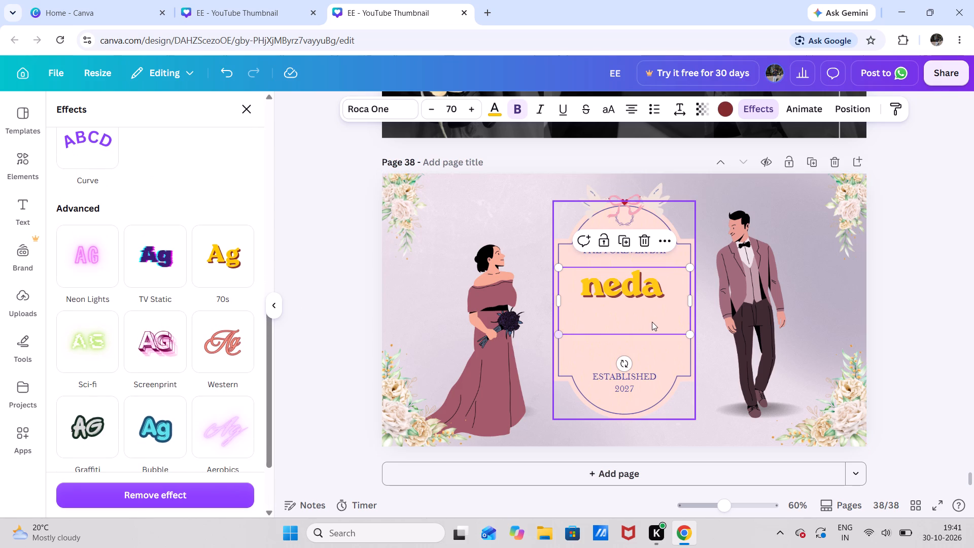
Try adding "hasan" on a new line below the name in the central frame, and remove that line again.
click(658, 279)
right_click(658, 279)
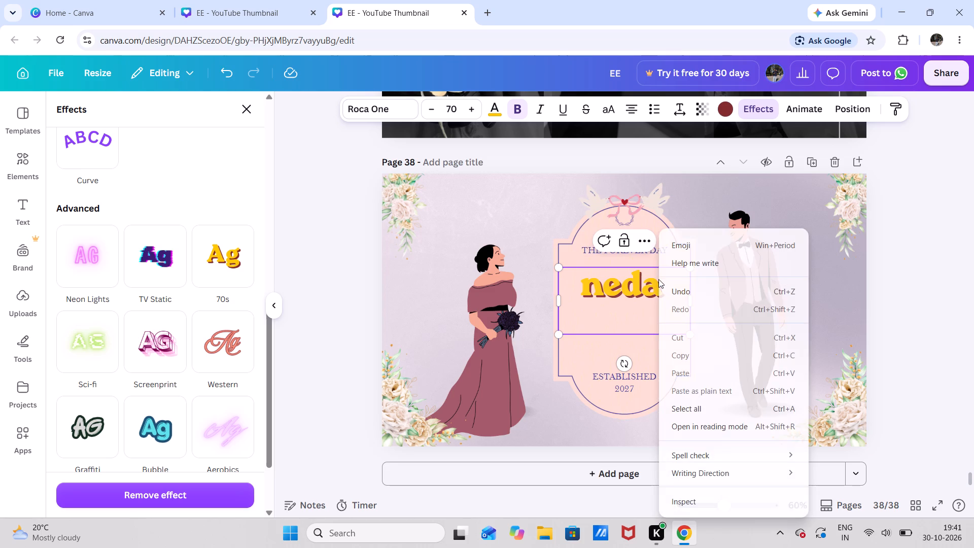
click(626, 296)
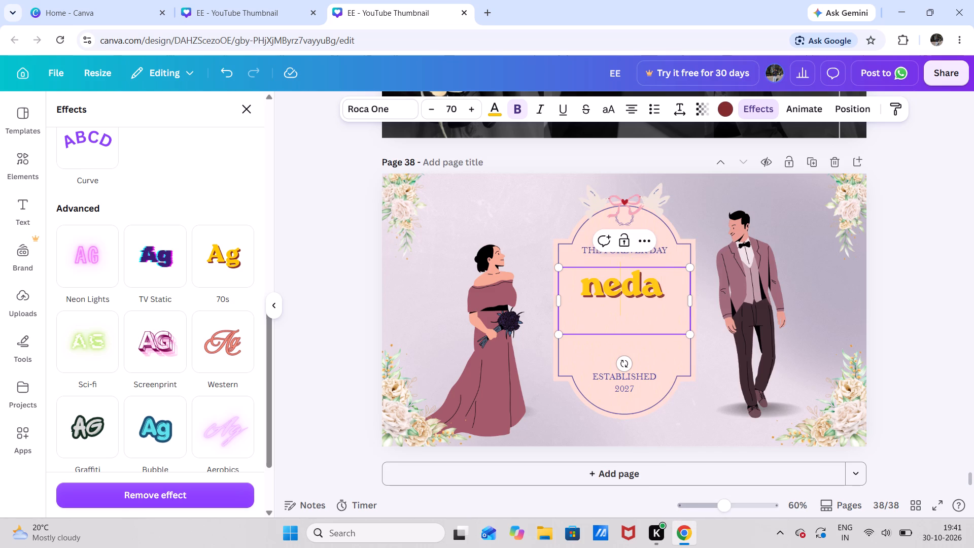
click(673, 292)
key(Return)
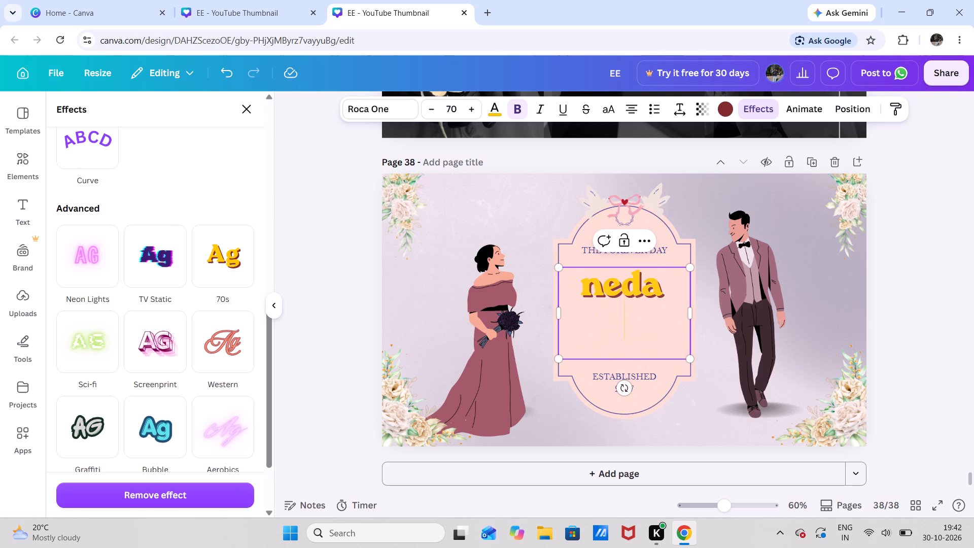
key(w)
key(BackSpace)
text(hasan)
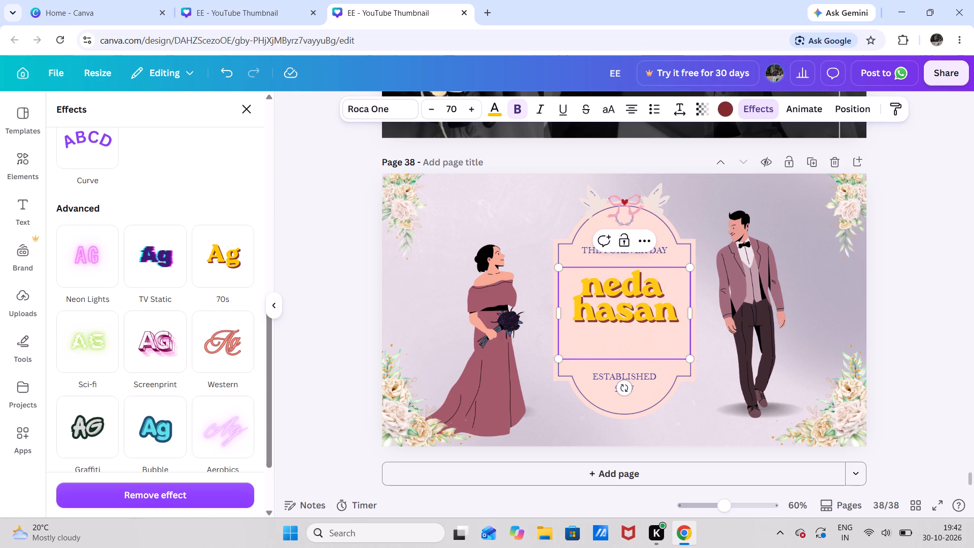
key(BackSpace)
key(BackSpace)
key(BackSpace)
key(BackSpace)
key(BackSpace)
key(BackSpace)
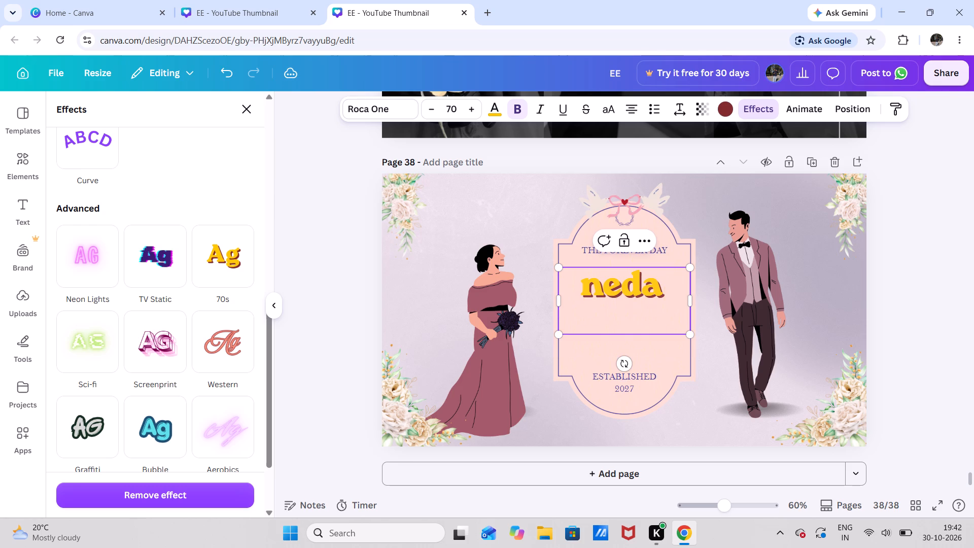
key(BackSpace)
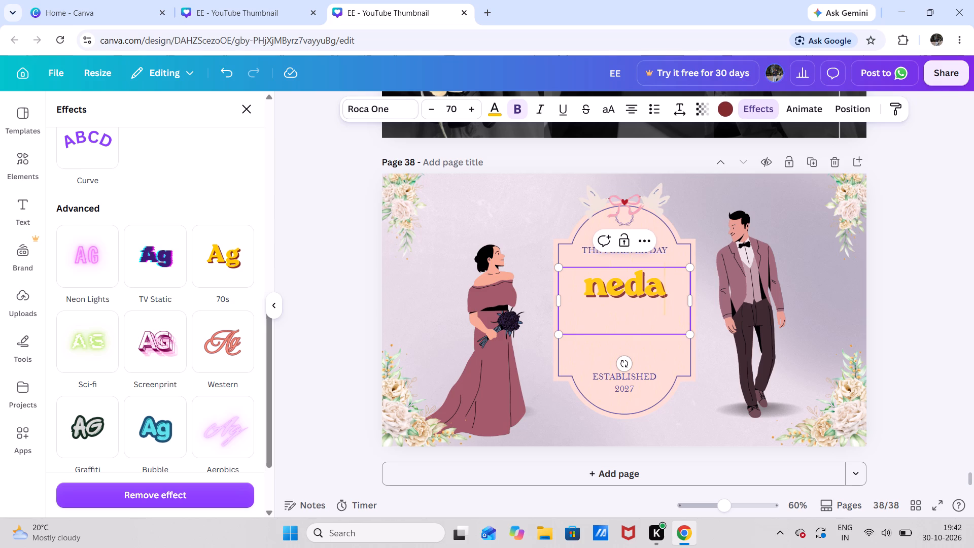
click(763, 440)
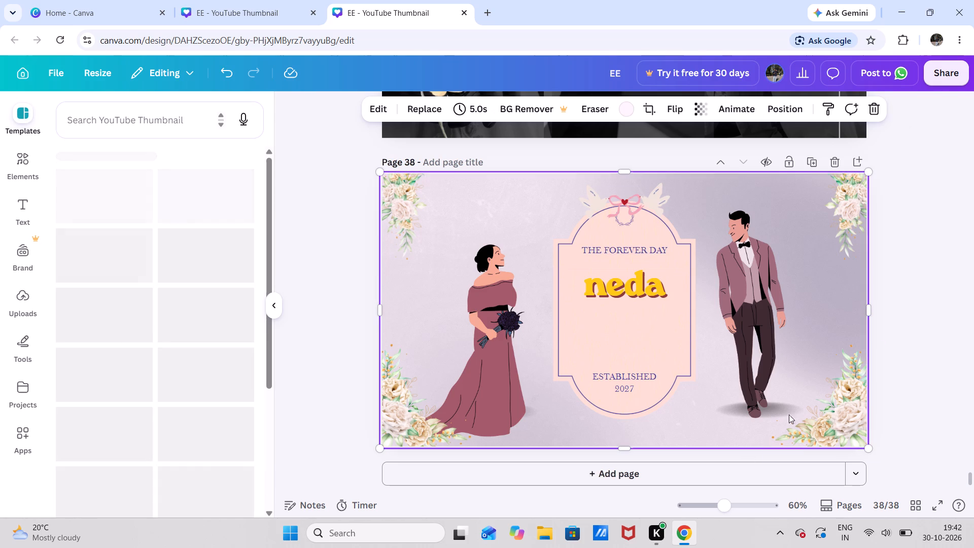
Add a new blank page after page 38.
scroll(945, 362, down, 4)
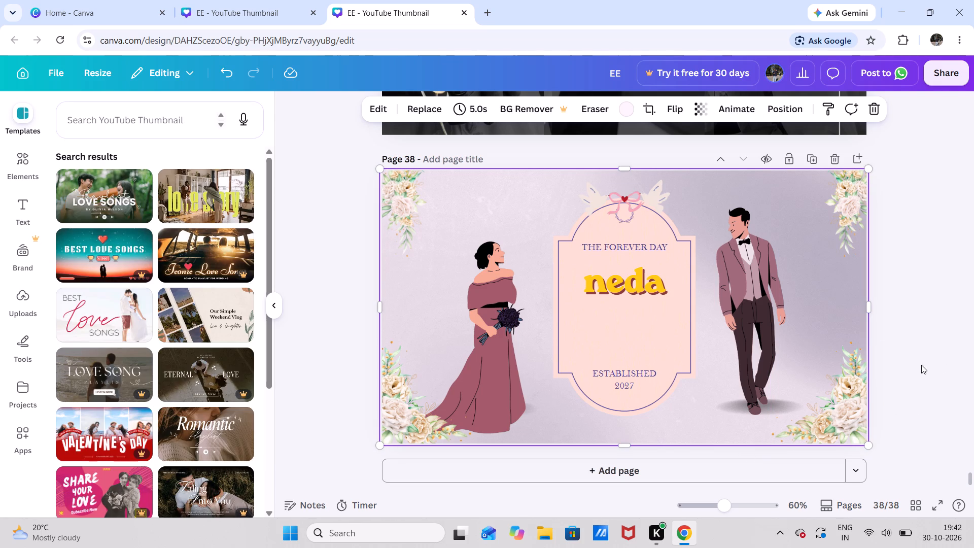
scroll(687, 335, up, 7)
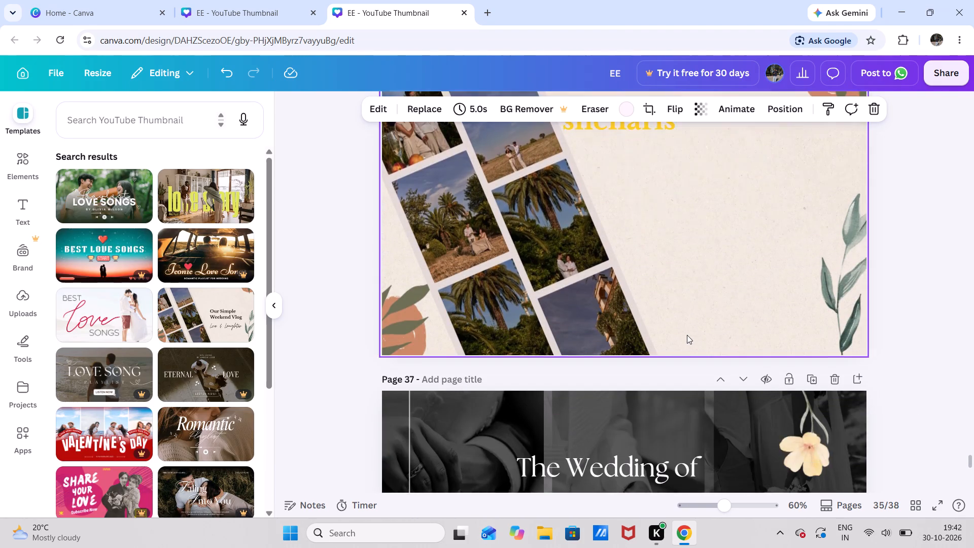
scroll(687, 335, down, 1)
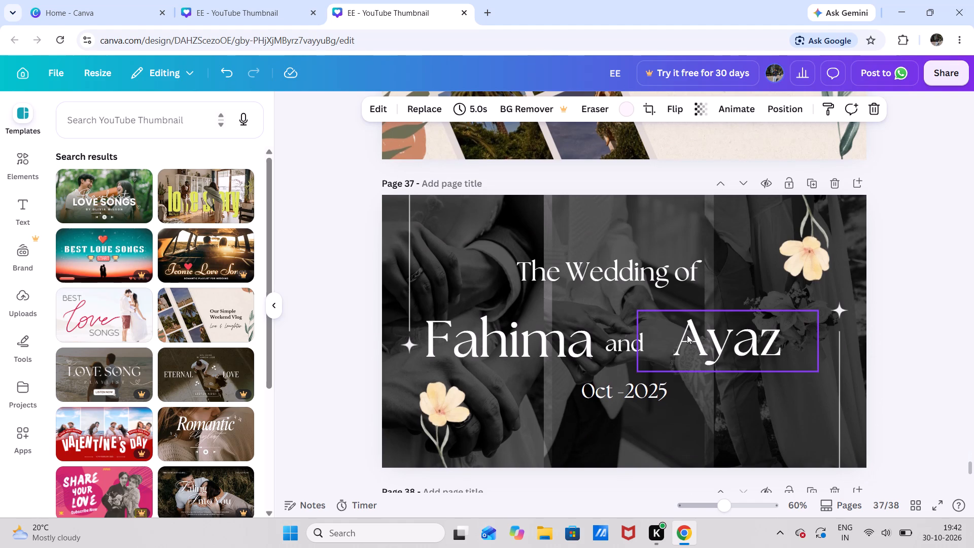
scroll(687, 335, down, 7)
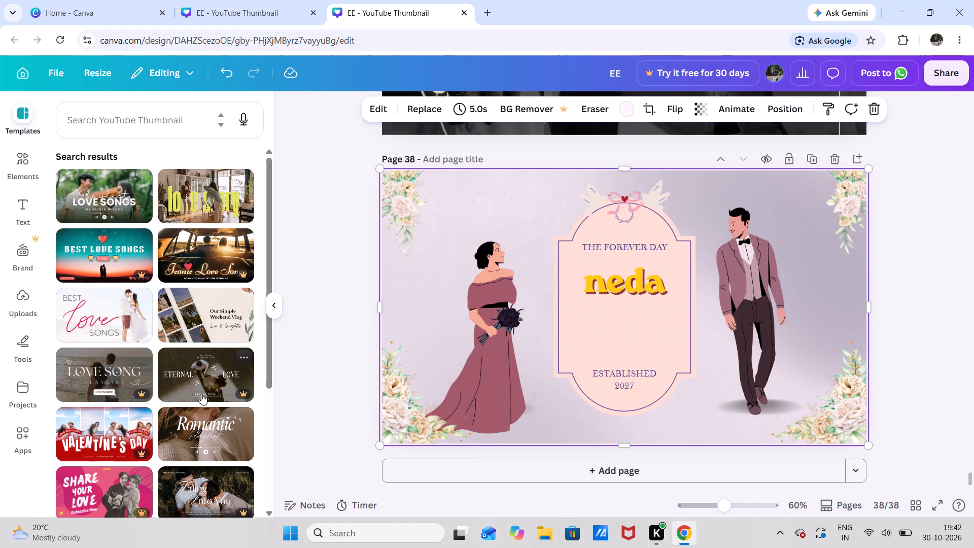
click(710, 458)
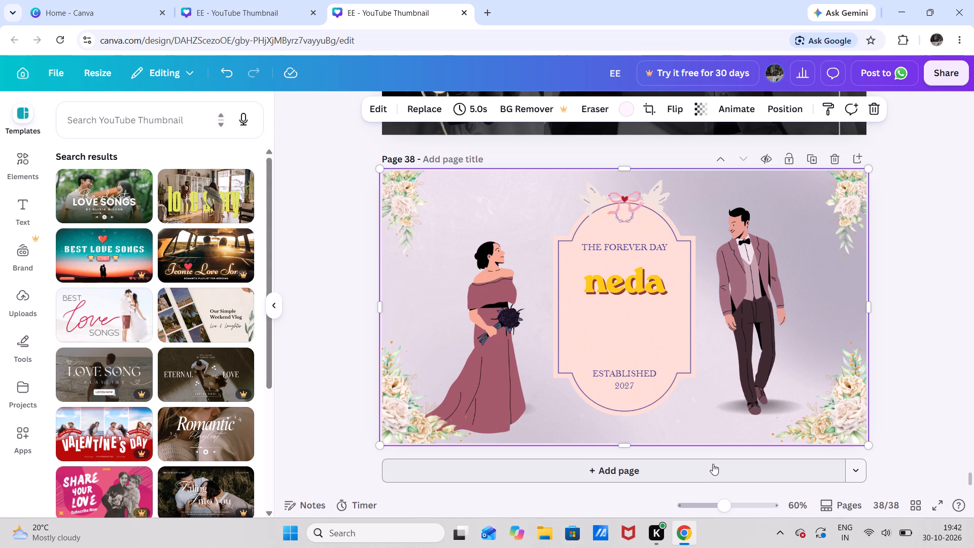
key(Return)
click(713, 464)
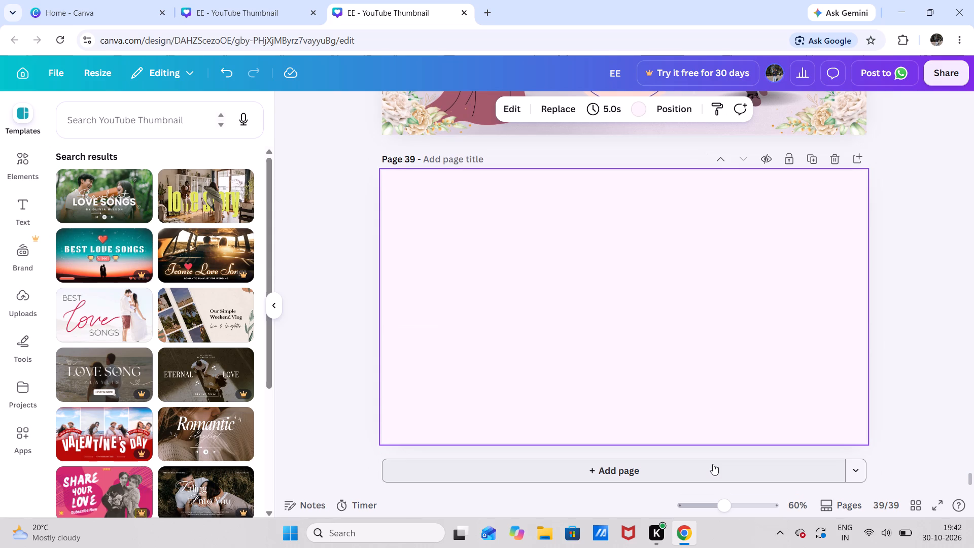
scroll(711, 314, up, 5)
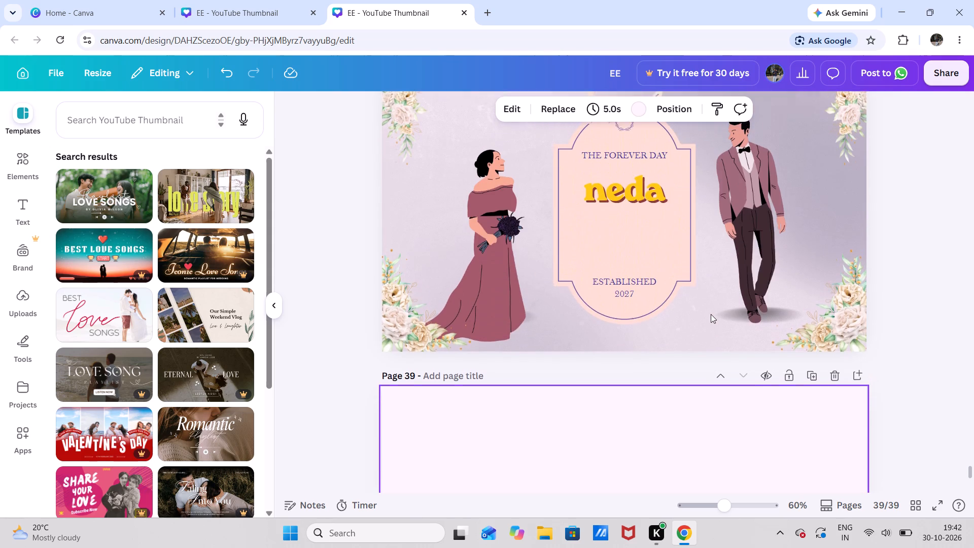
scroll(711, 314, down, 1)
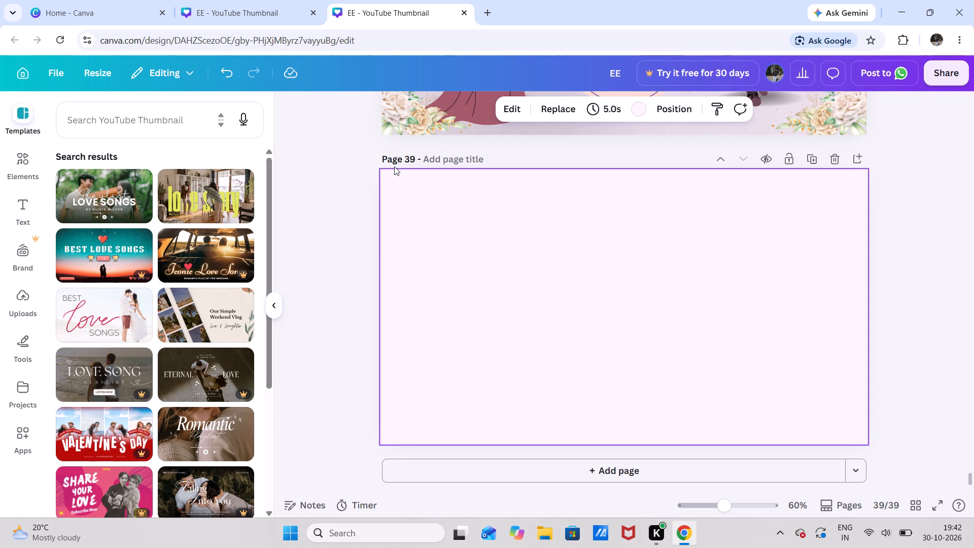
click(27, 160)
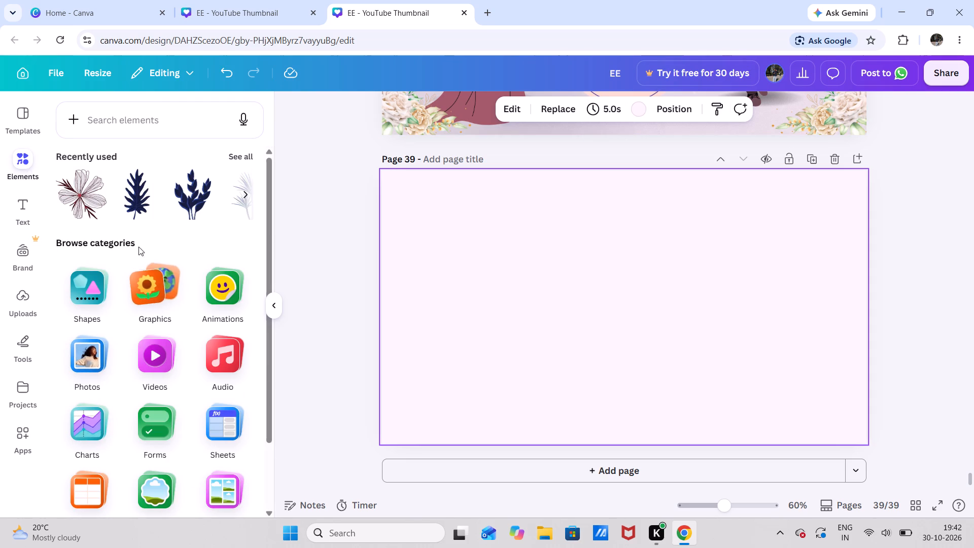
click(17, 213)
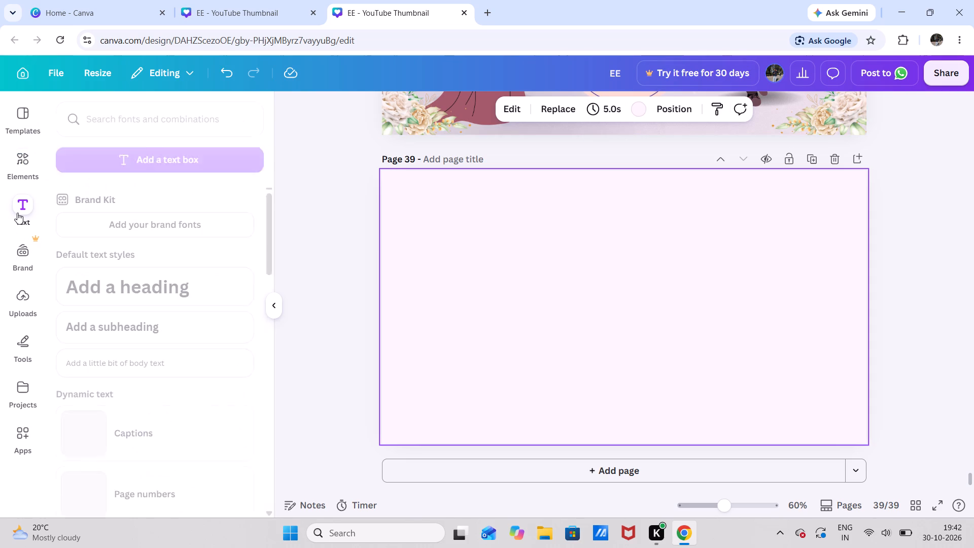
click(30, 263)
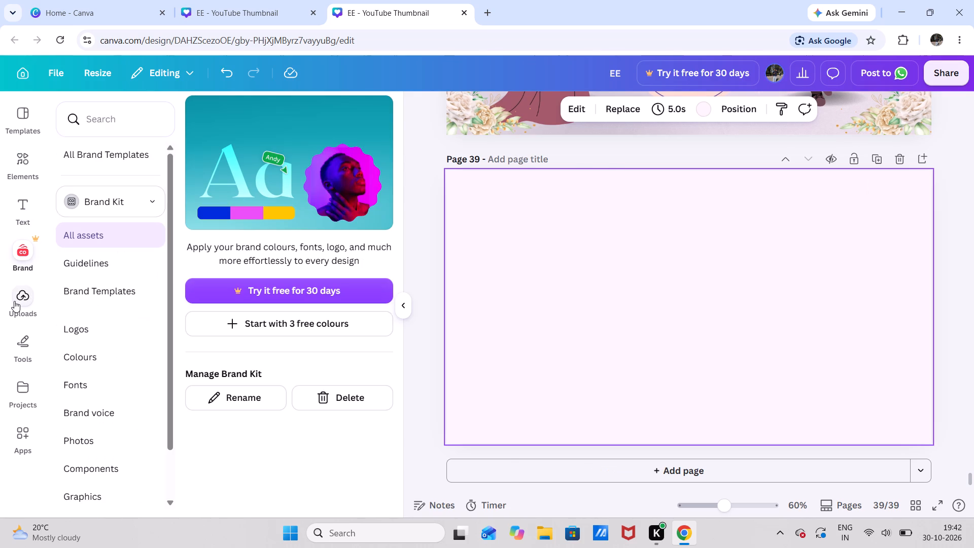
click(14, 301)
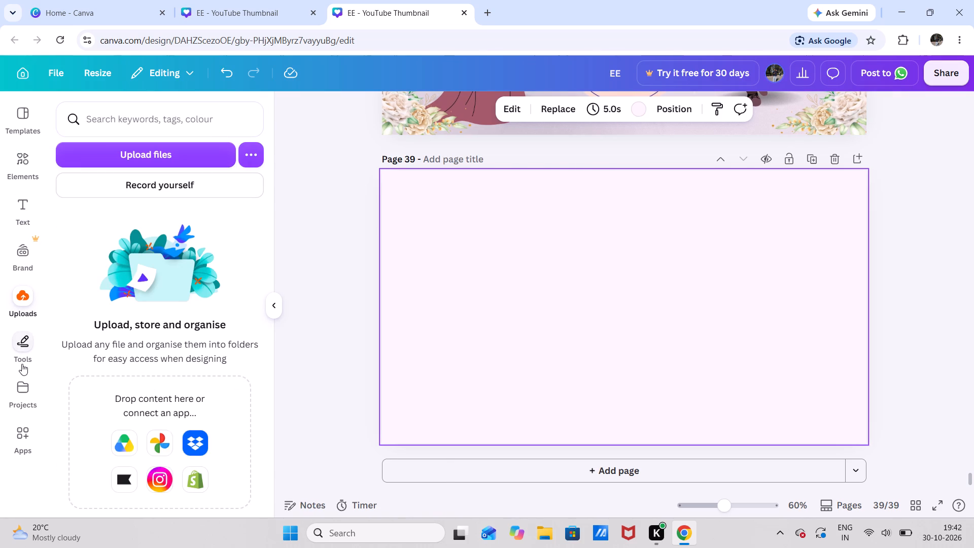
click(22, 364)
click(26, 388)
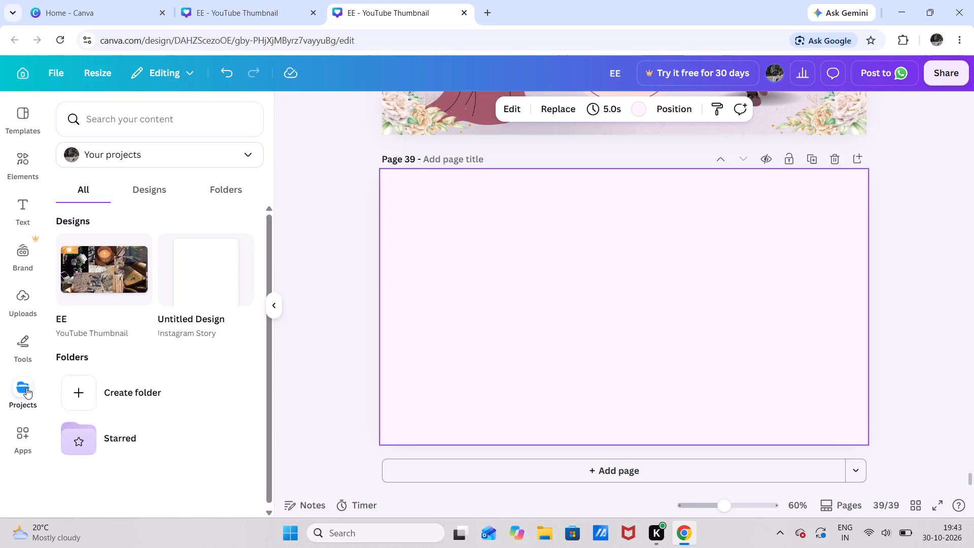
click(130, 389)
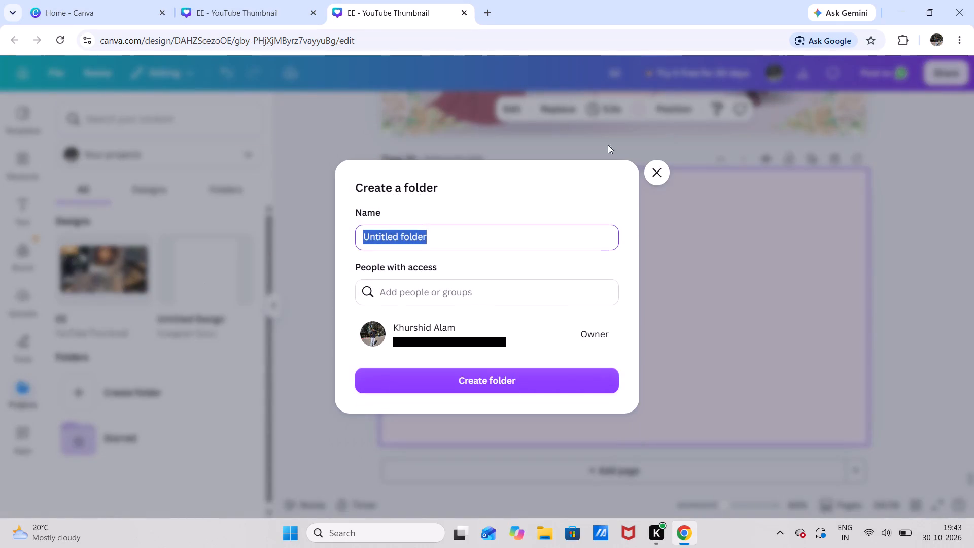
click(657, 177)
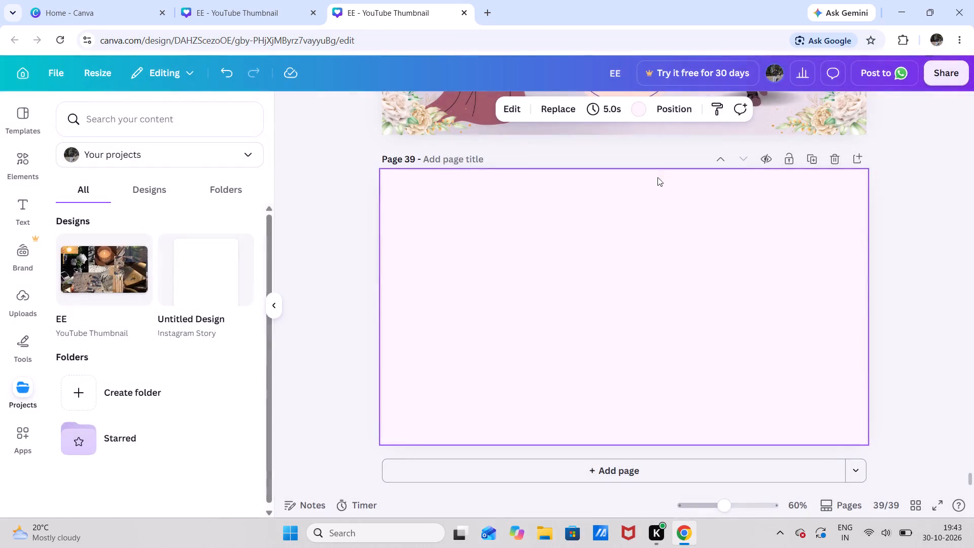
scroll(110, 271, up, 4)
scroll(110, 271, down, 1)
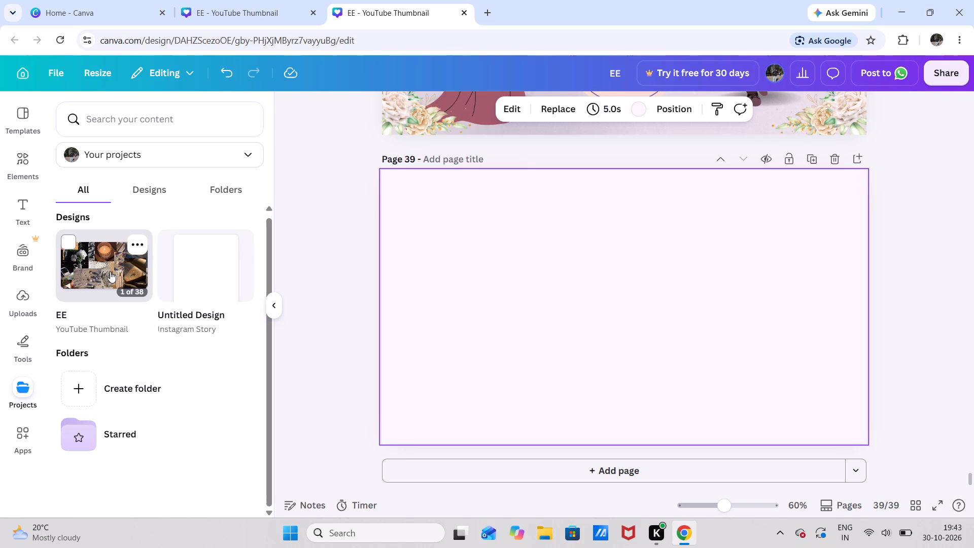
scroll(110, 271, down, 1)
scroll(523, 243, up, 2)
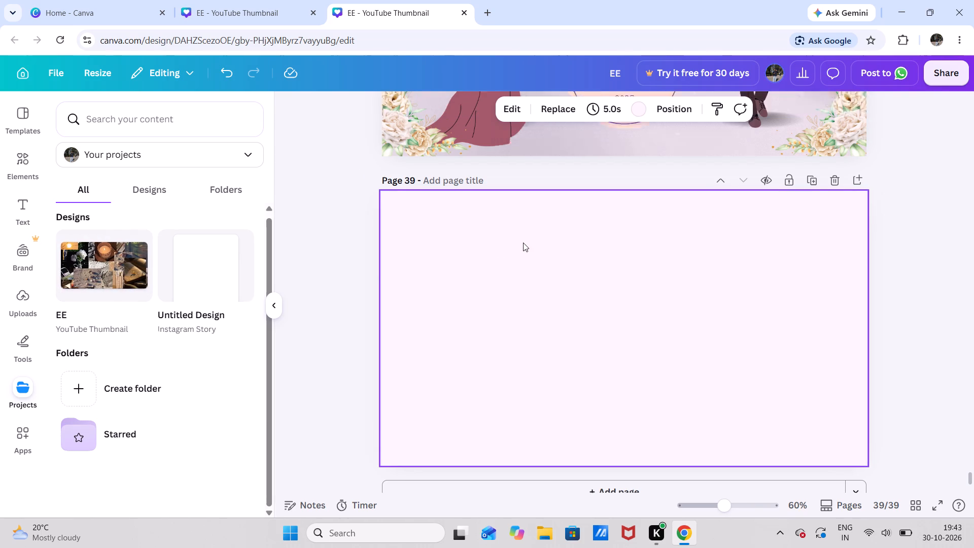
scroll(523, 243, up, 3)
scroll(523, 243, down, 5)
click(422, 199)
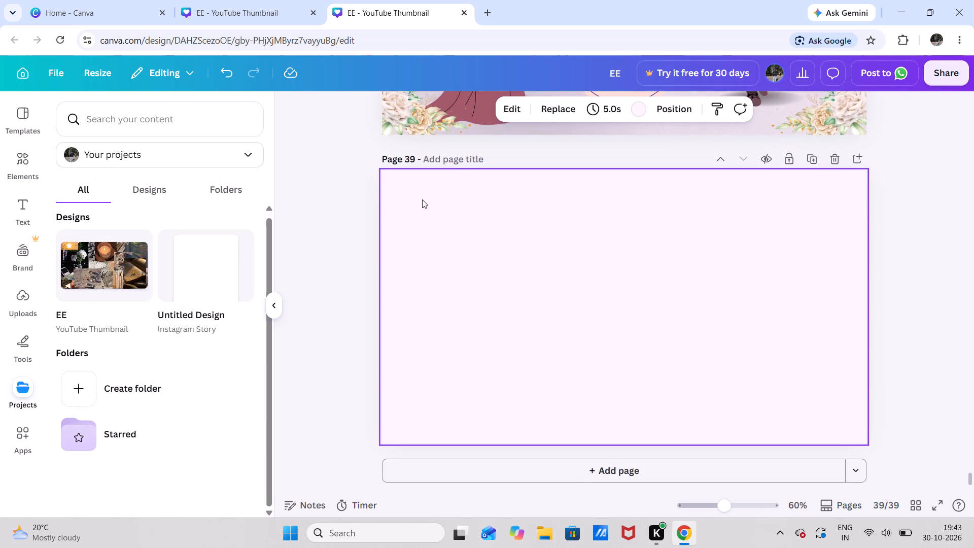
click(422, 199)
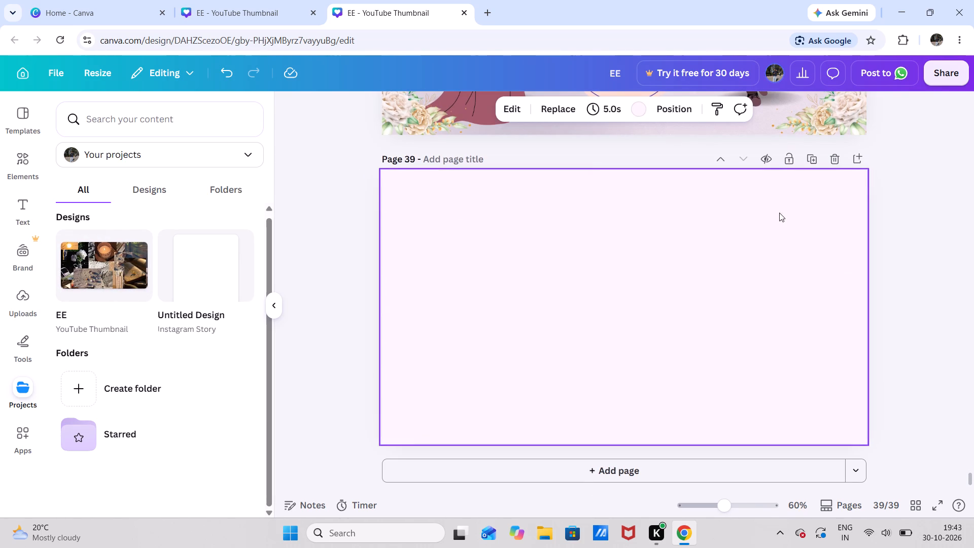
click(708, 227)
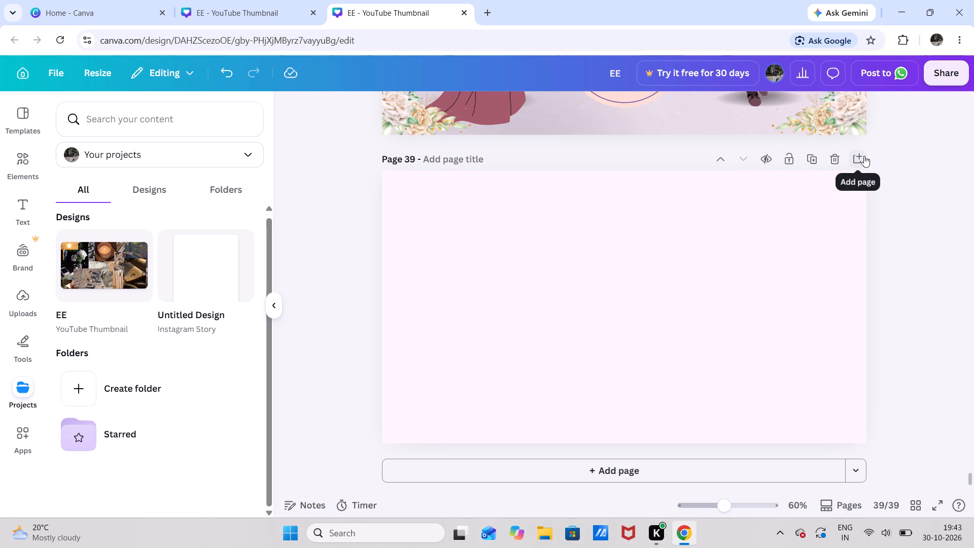
Move the blank page 39 up one place so it sits before the wedding couple page.
click(719, 157)
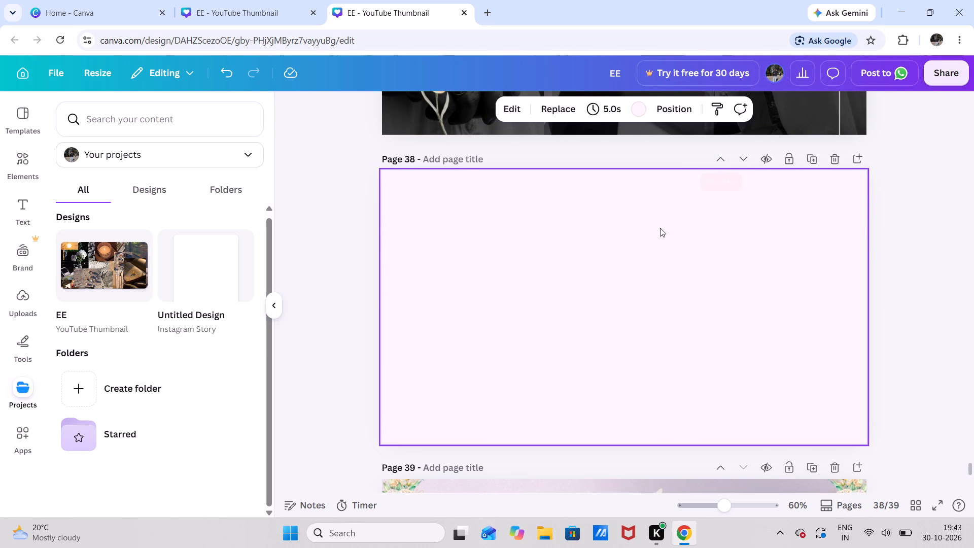
Look through the design's pages from the last one back to page 1 and down again to page 39.
scroll(660, 228, up, 1)
scroll(660, 228, down, 2)
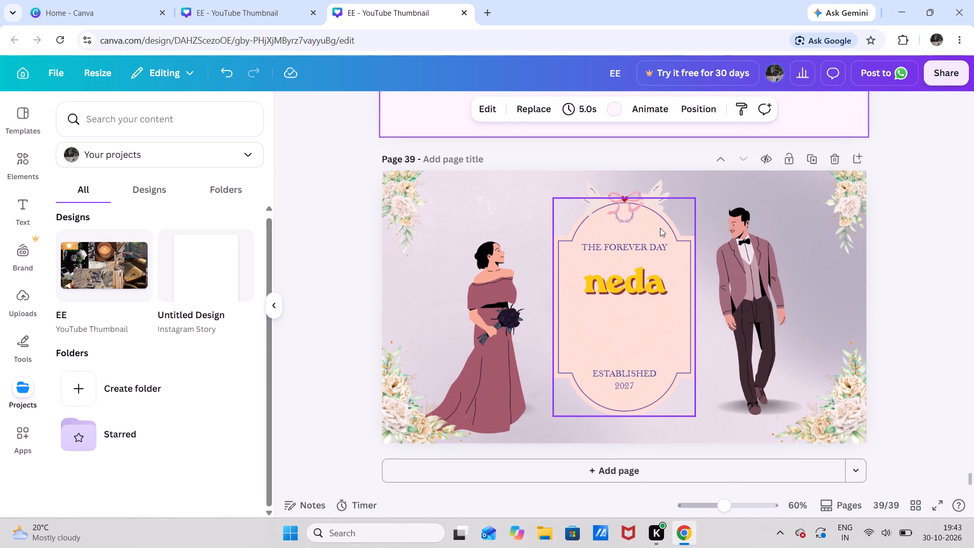
scroll(660, 228, up, 5)
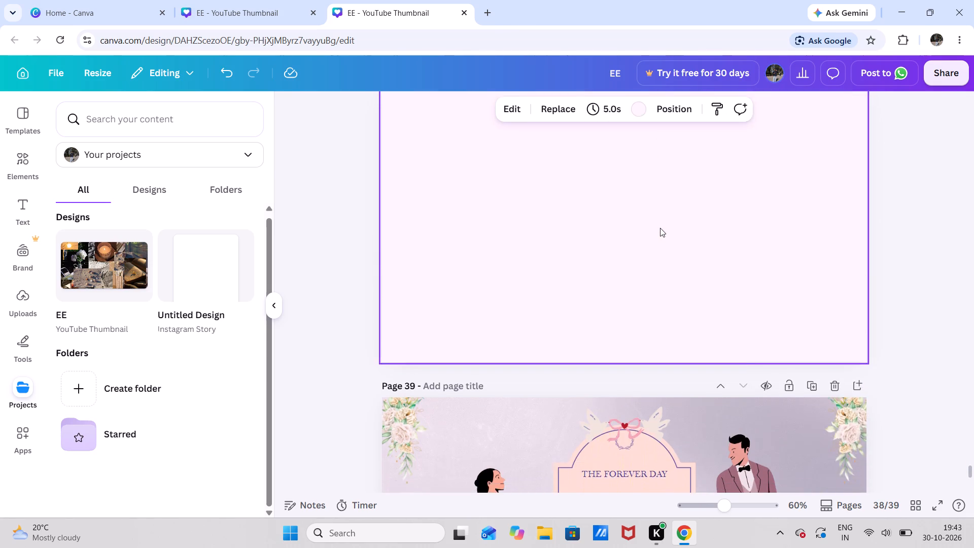
scroll(660, 228, down, 4)
scroll(660, 228, up, 15)
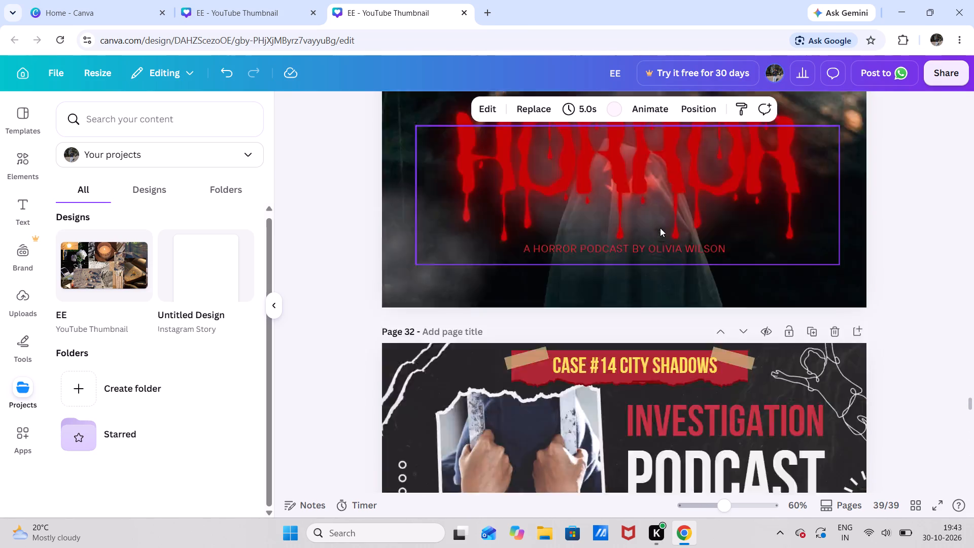
scroll(660, 228, up, 20)
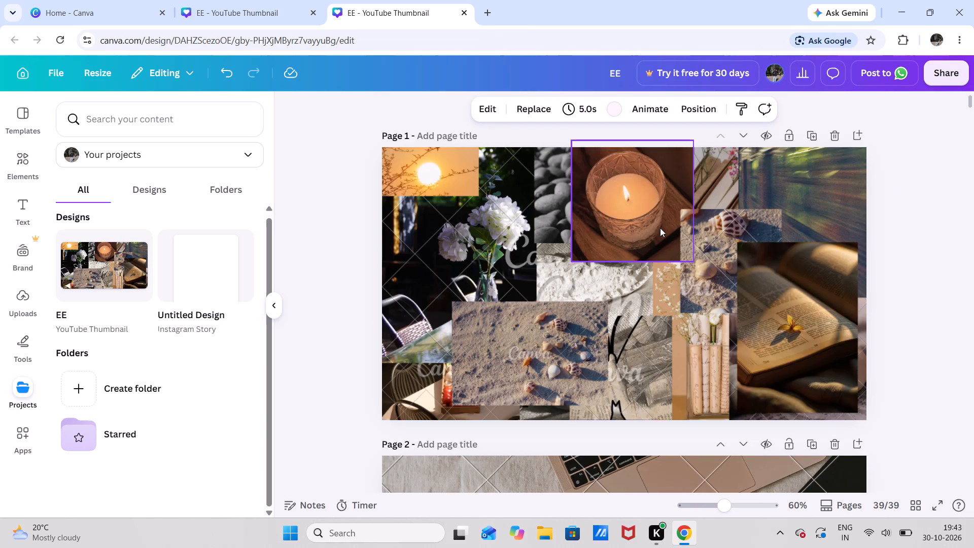
right_drag(539, 343, 596, 406)
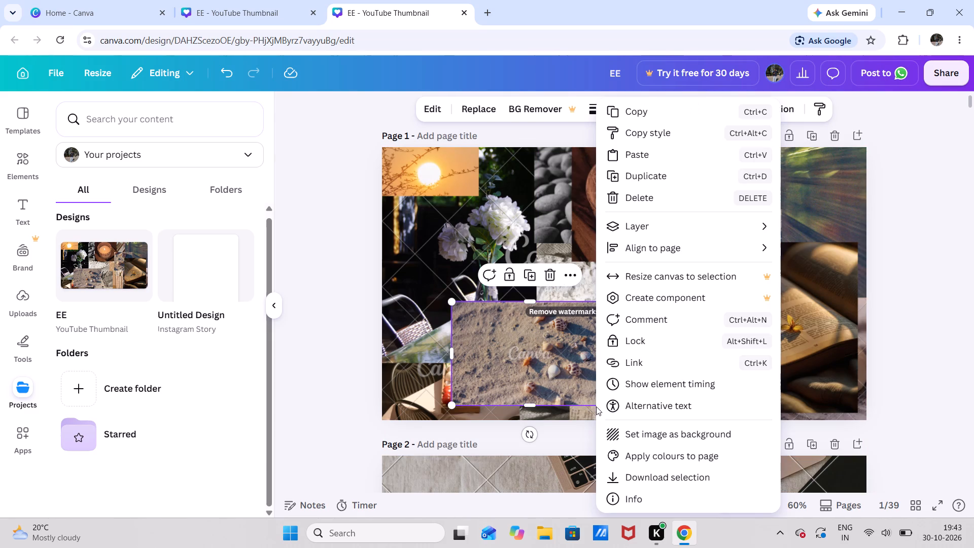
click(434, 344)
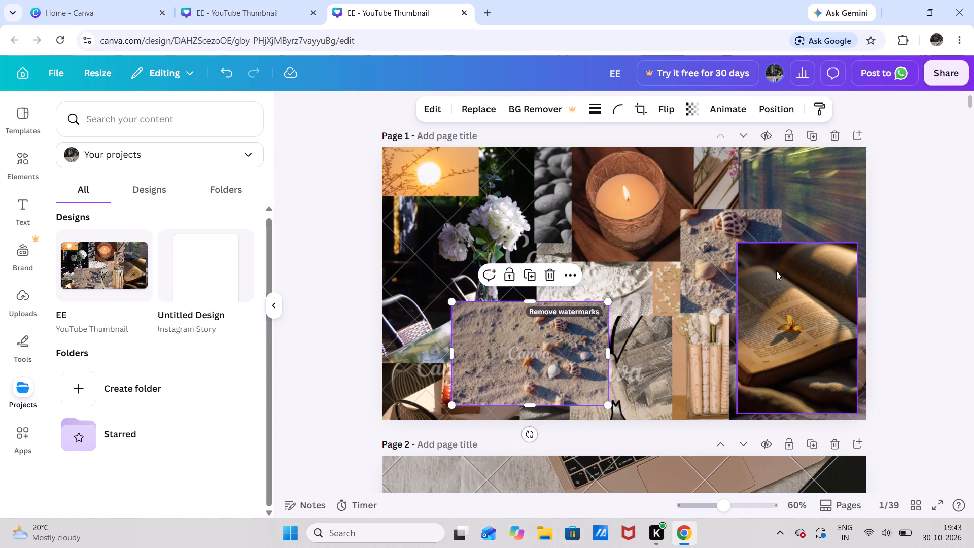
click(776, 271)
click(308, 399)
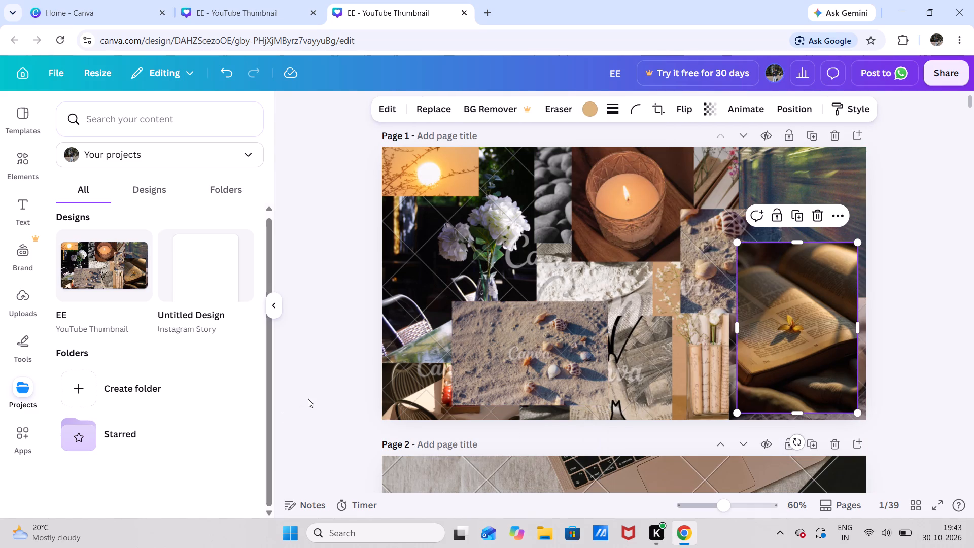
scroll(675, 349, down, 14)
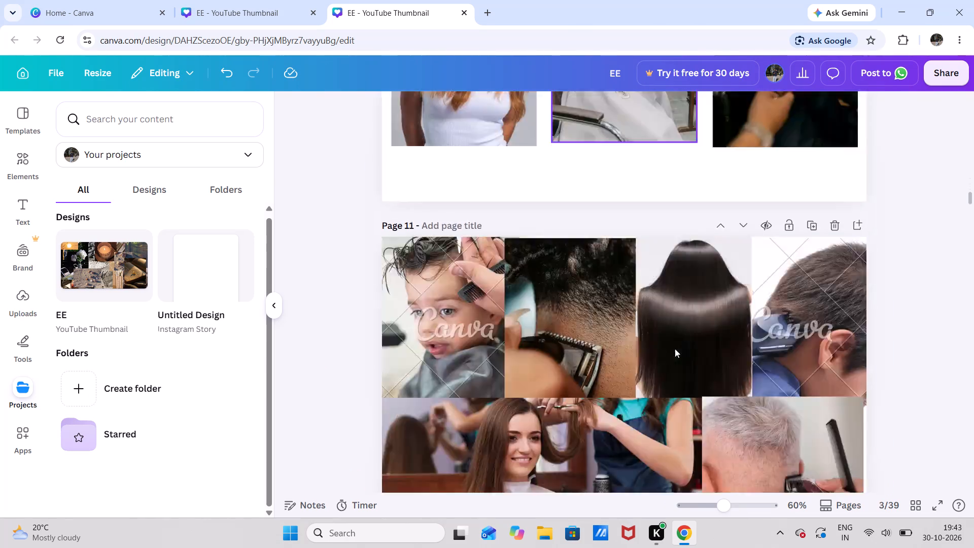
scroll(675, 349, down, 16)
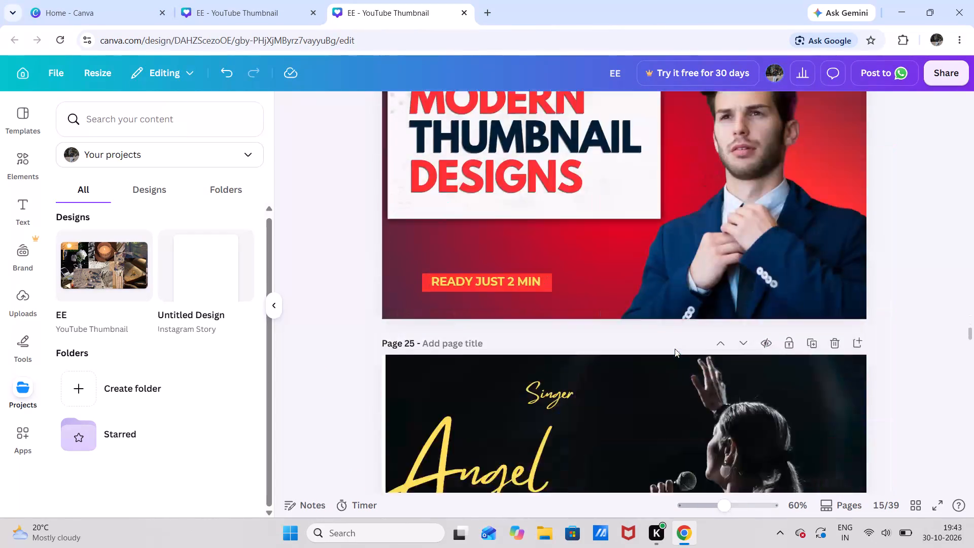
scroll(675, 349, down, 14)
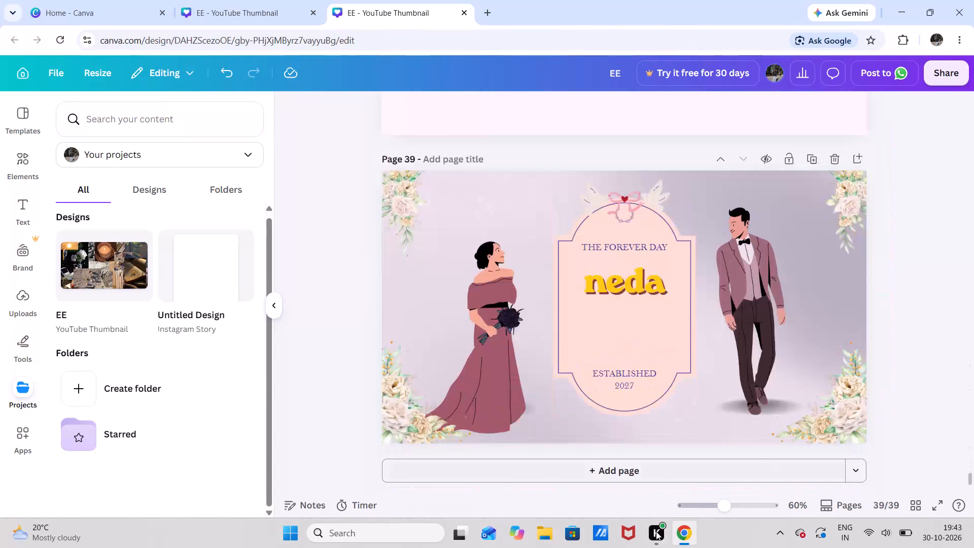
Add a new page after the wedding couple page 39.
click(661, 467)
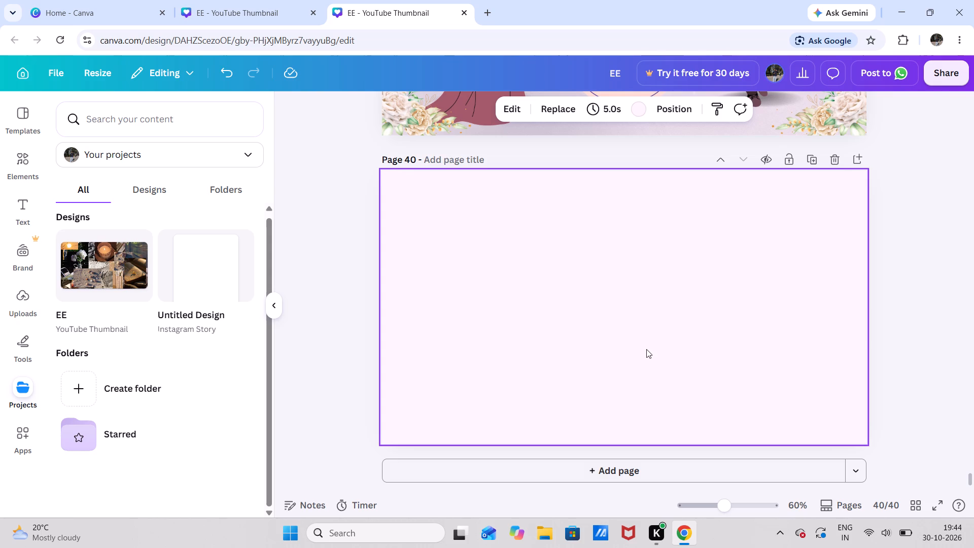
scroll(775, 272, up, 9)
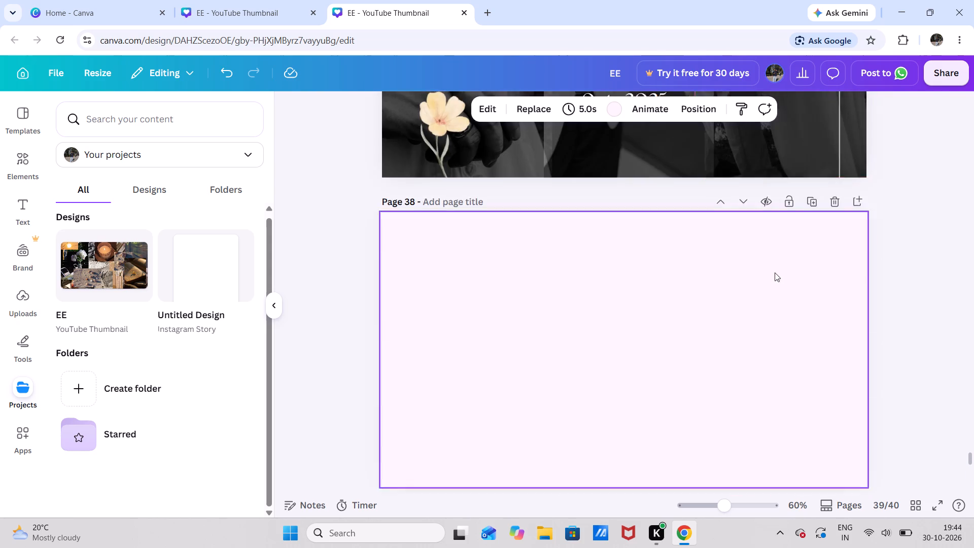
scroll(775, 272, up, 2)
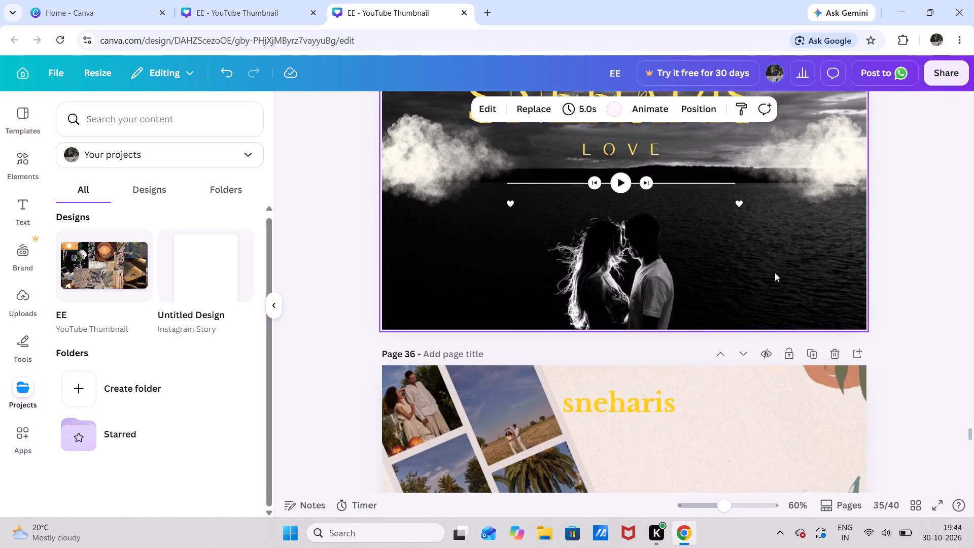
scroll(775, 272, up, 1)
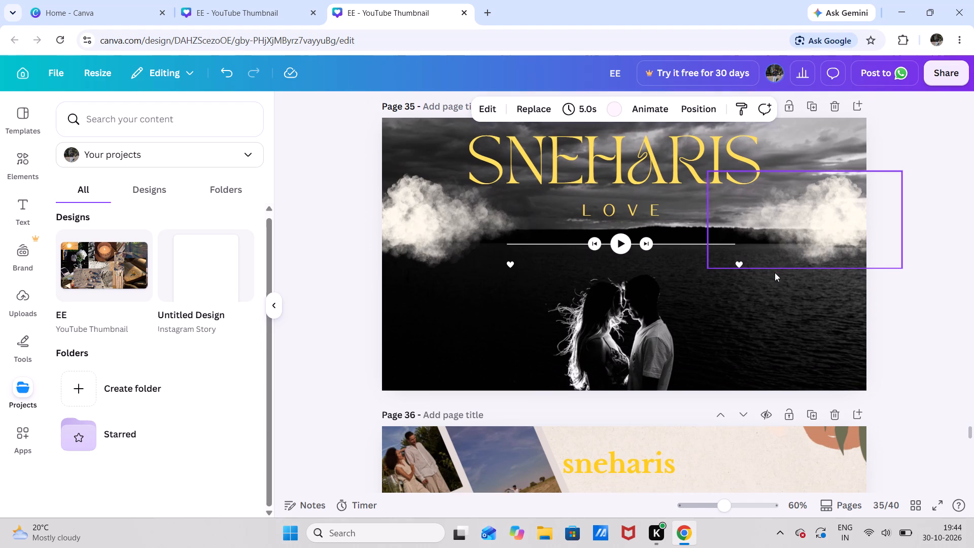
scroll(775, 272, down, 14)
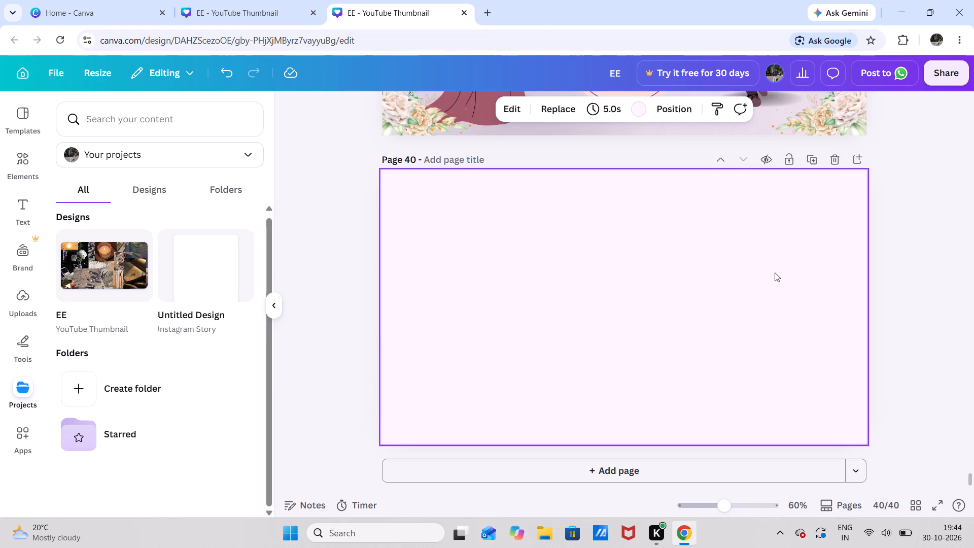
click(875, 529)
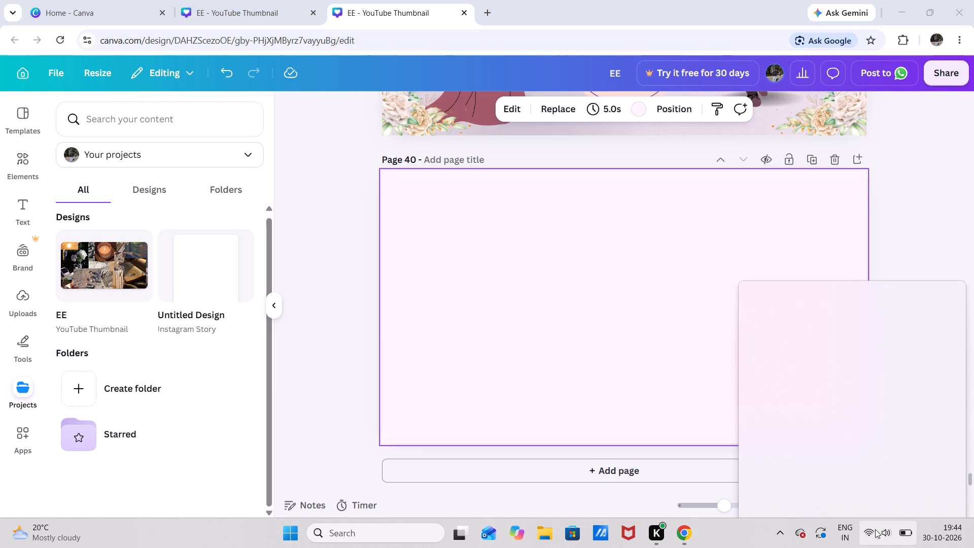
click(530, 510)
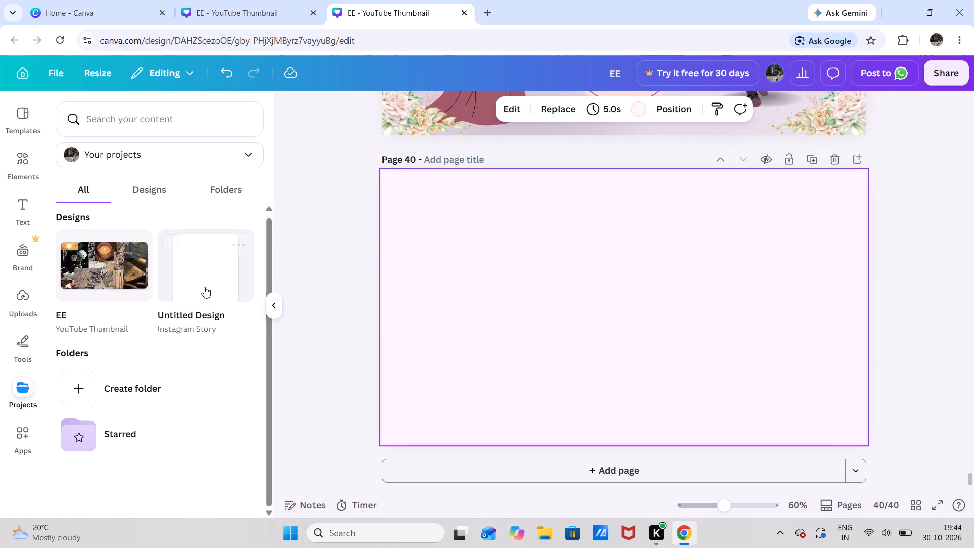
Apply the "Romantic Playlist" template from the "love couple islamic" results to blank page 40.
click(0, 232)
click(14, 116)
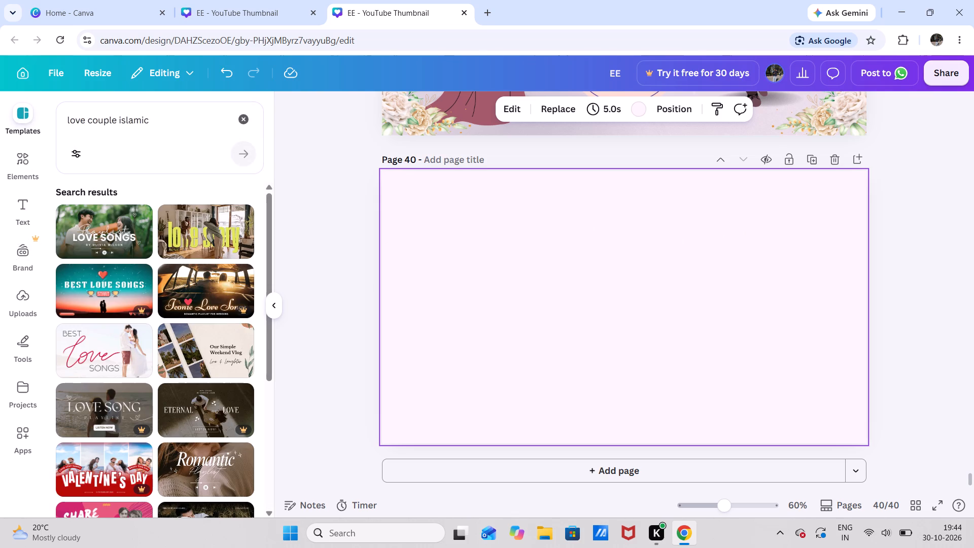
scroll(179, 334, down, 2)
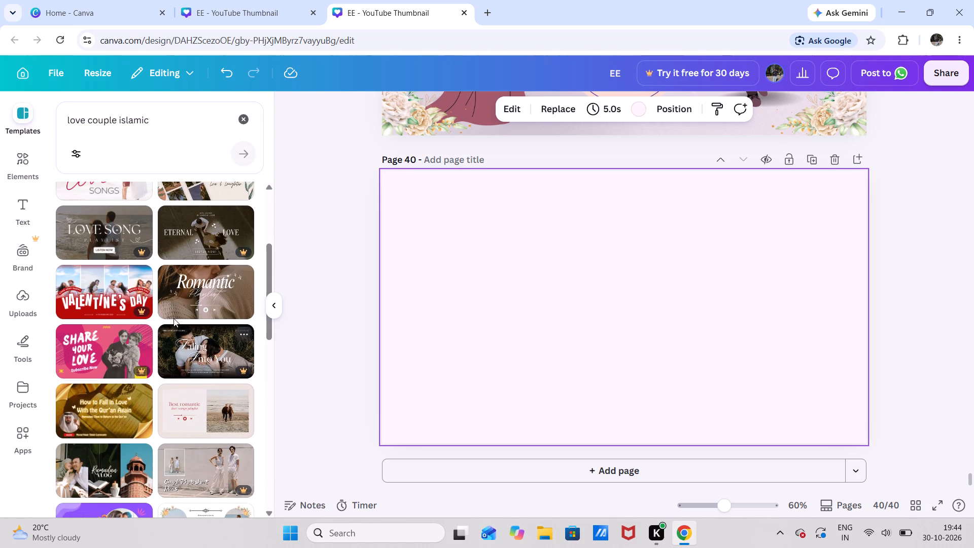
click(171, 294)
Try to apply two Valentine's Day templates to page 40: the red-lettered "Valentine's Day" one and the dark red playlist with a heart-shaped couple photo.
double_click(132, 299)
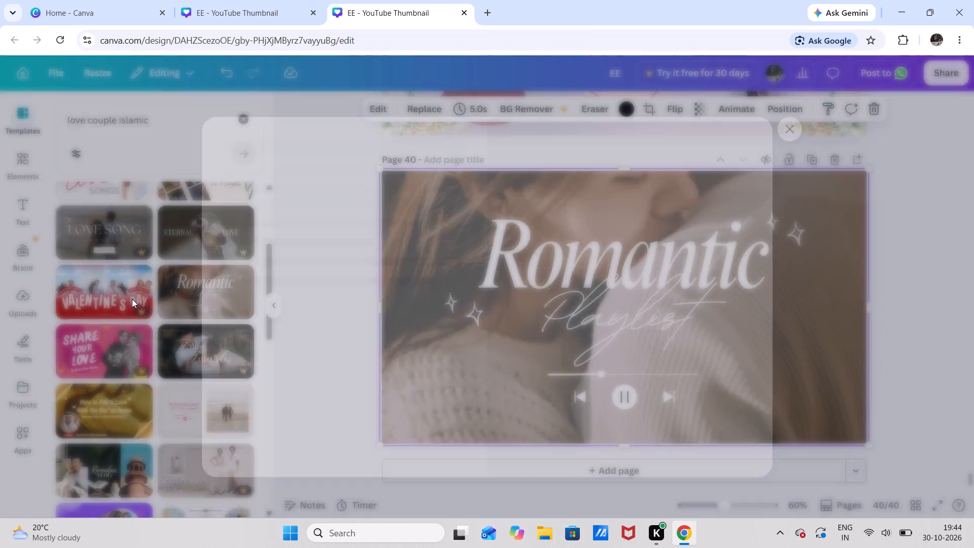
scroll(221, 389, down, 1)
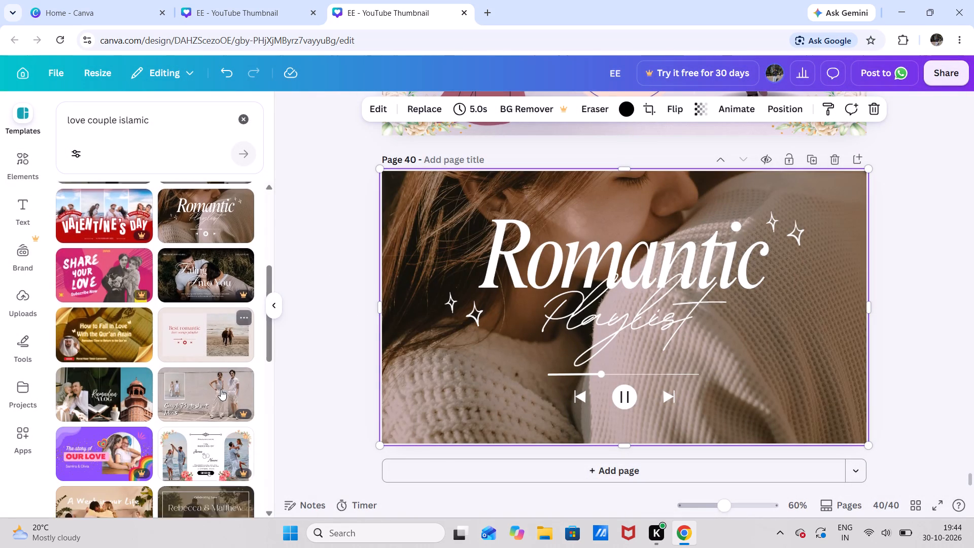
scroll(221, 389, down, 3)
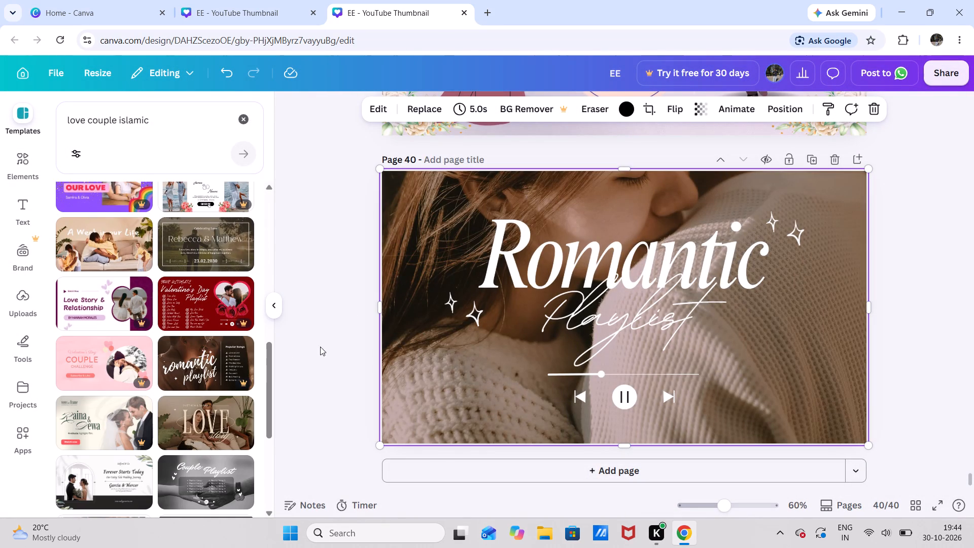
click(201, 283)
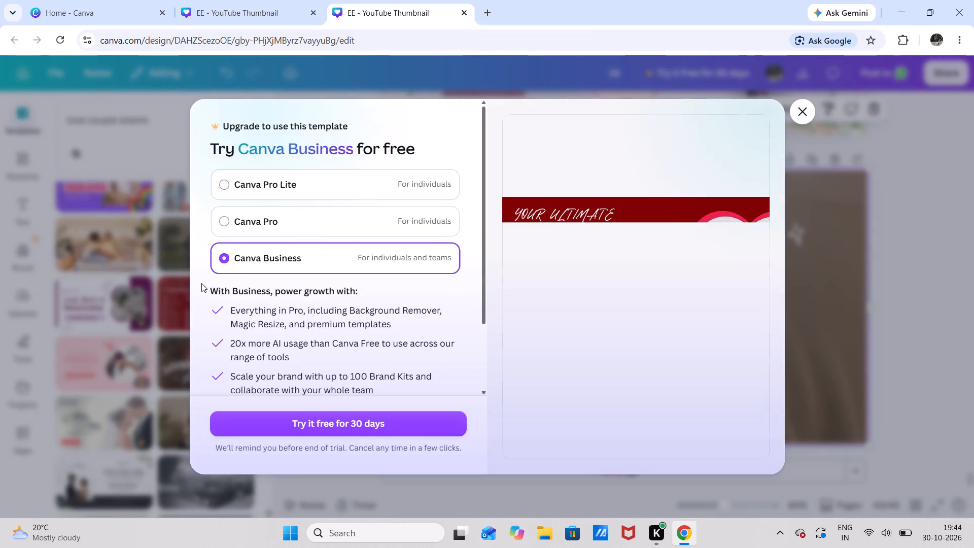
Dismiss the upgrade offer for the Valentine's Day Playlist template.
click(805, 106)
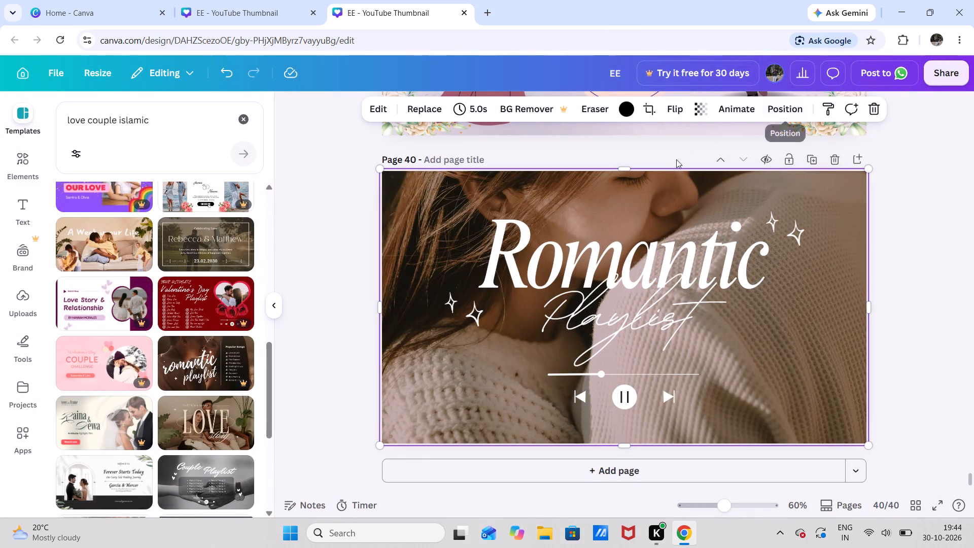
Replace the heading word "Romantic" above "Playlist" on page 40 with "fucking".
click(590, 259)
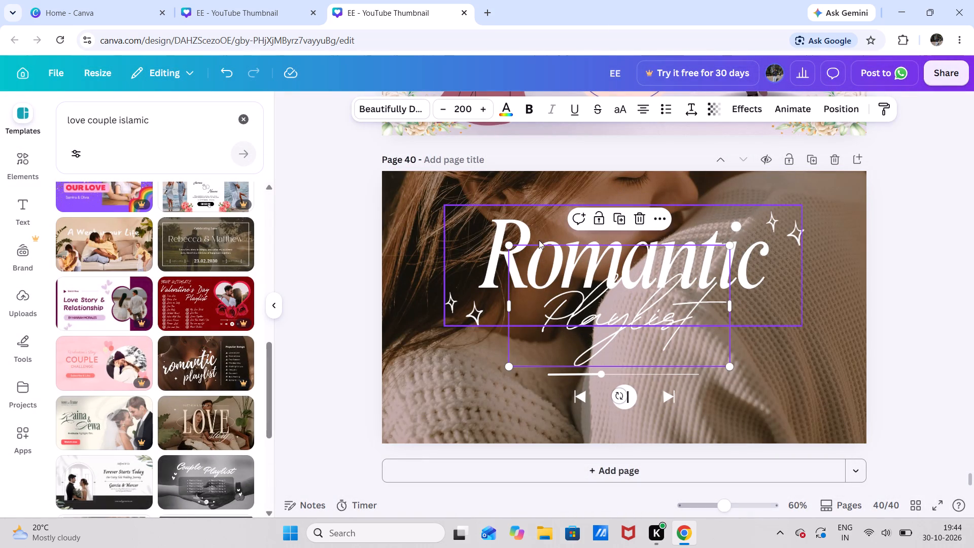
click(508, 227)
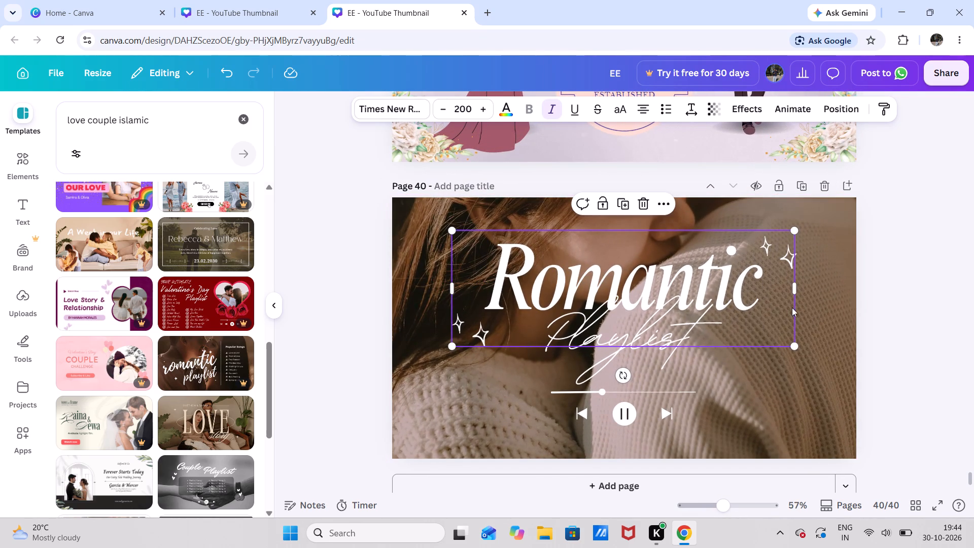
click(759, 284)
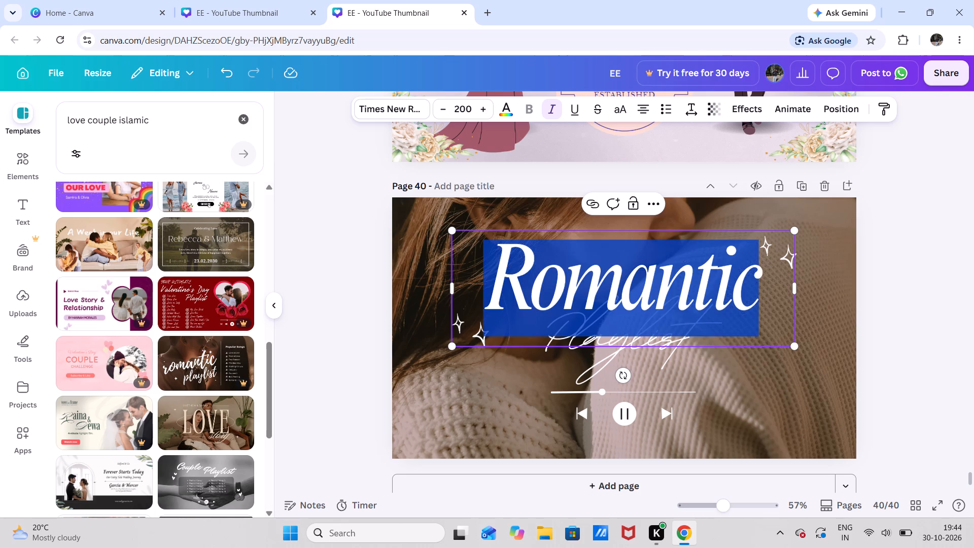
key(BackSpace)
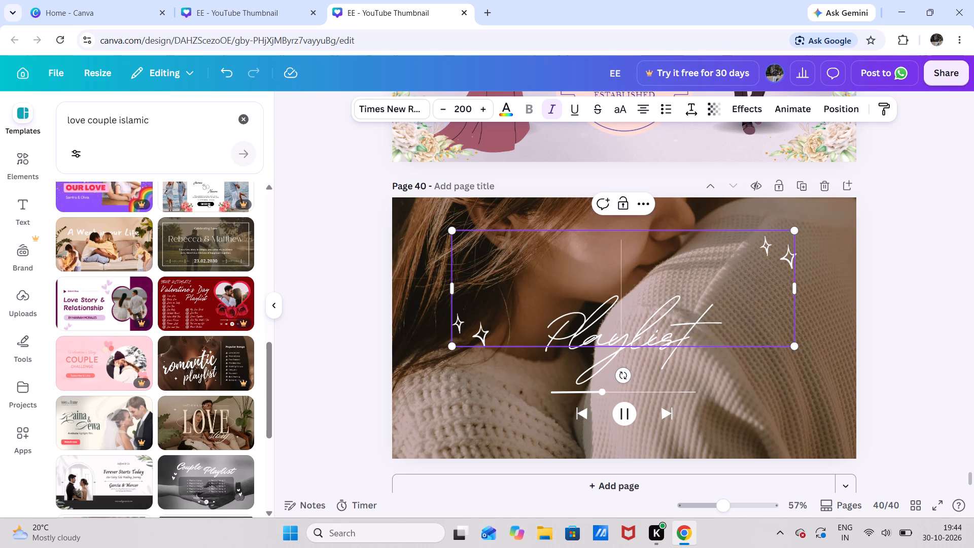
text(fuckin)
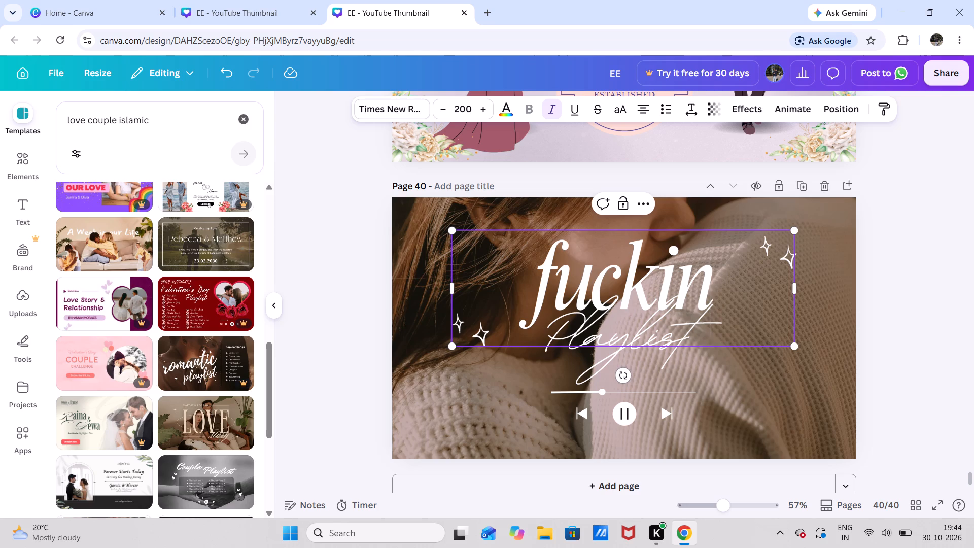
key(g)
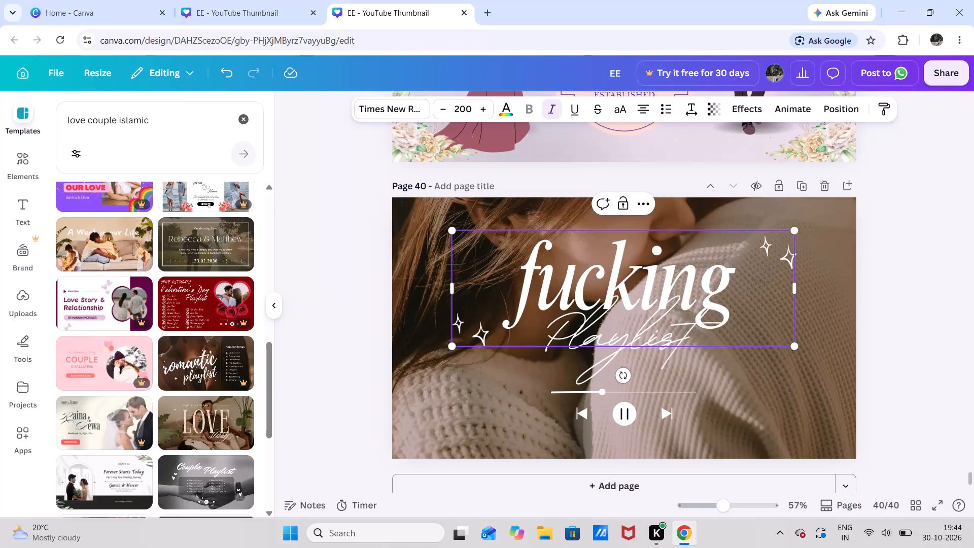
click(885, 401)
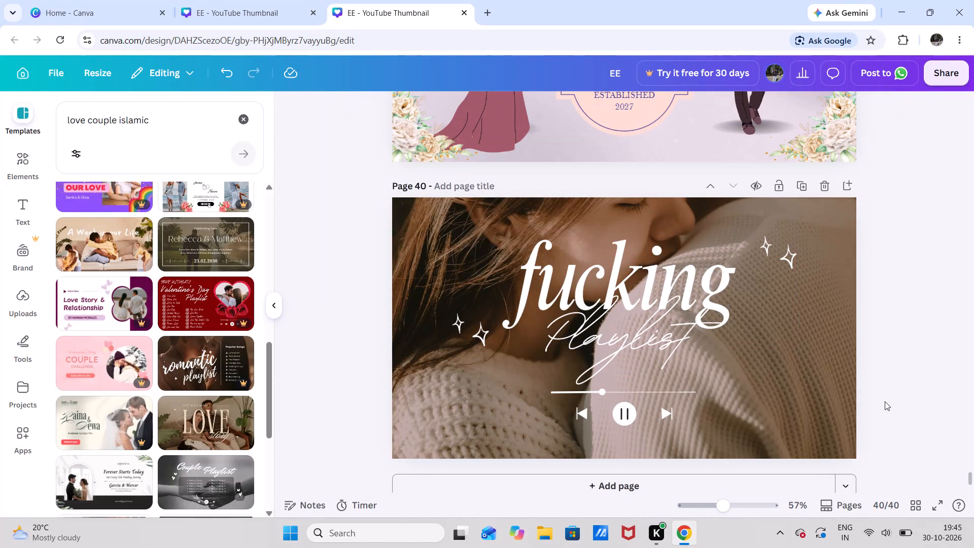
click(612, 397)
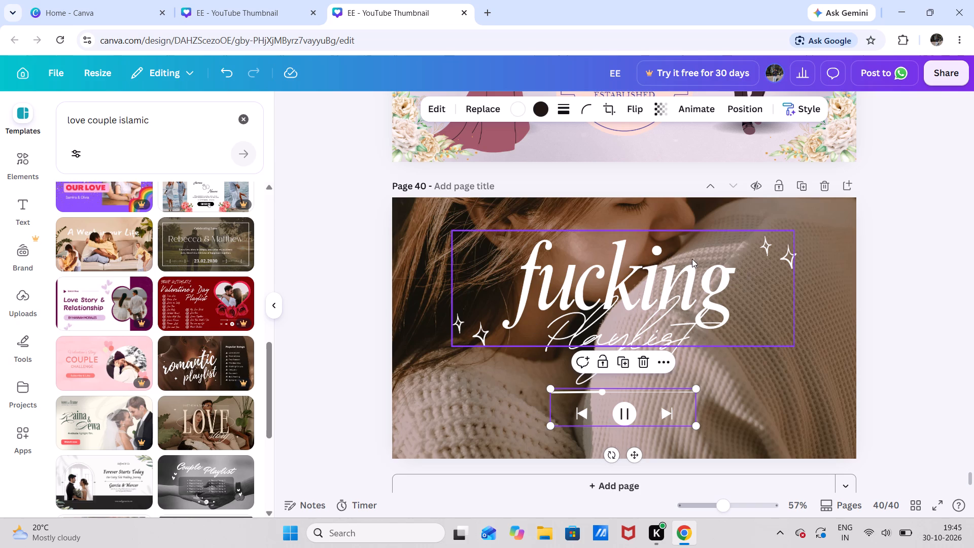
Add a new blank page after page 40.
click(973, 355)
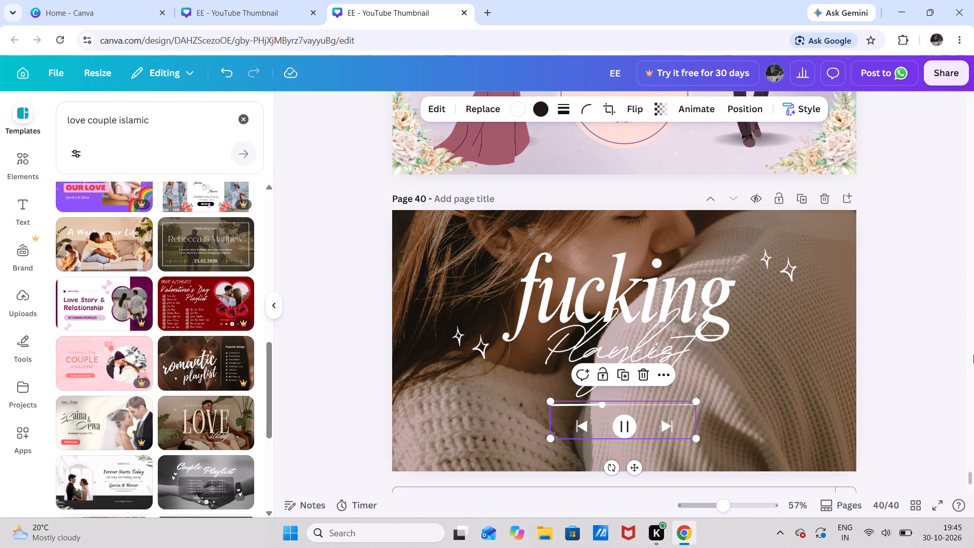
scroll(684, 421, down, 3)
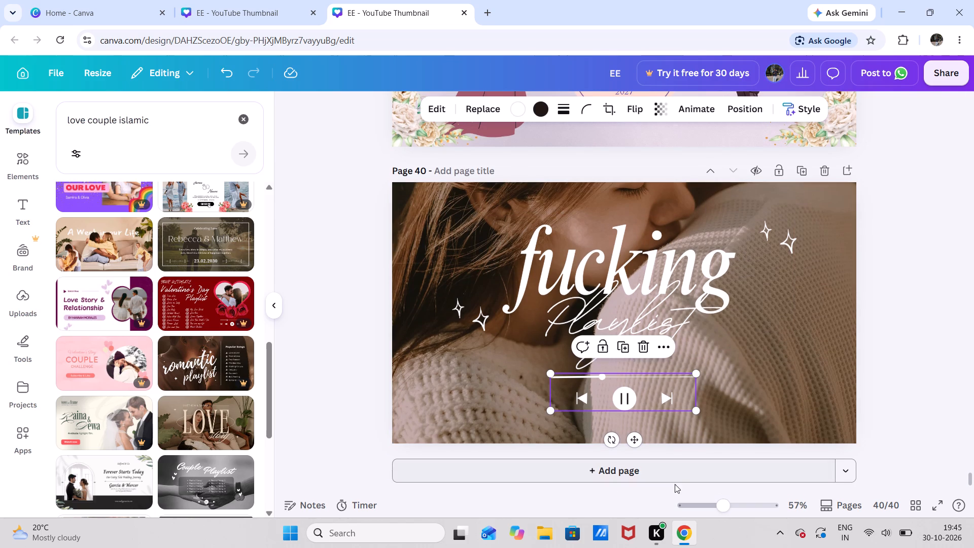
click(675, 475)
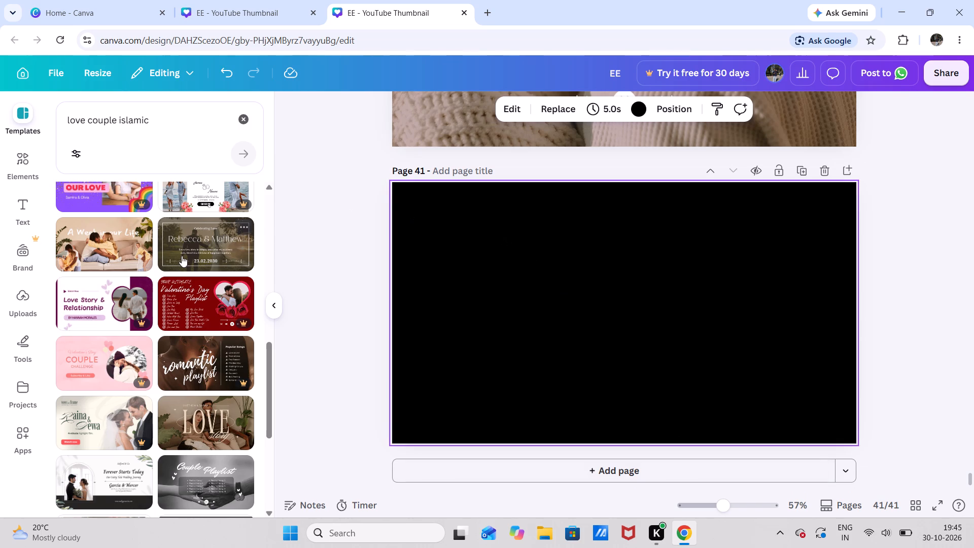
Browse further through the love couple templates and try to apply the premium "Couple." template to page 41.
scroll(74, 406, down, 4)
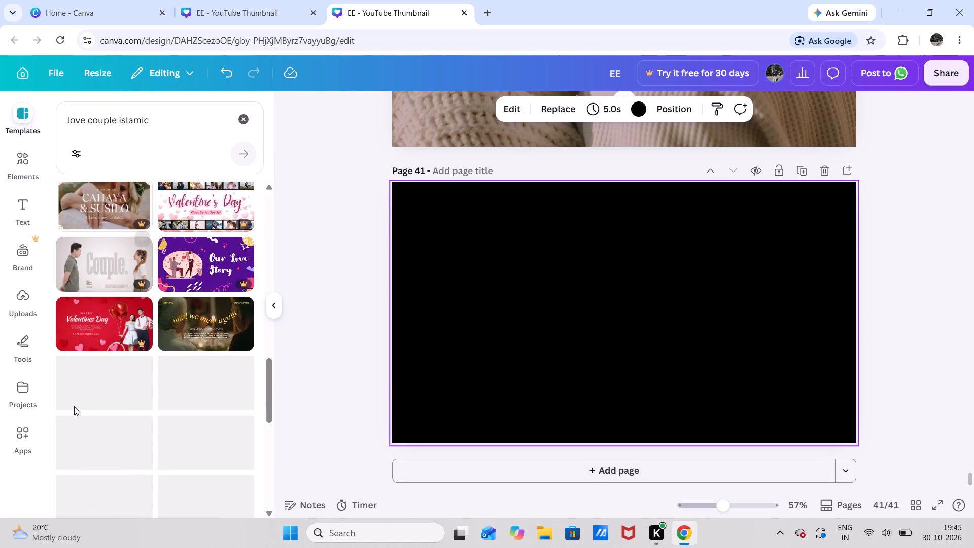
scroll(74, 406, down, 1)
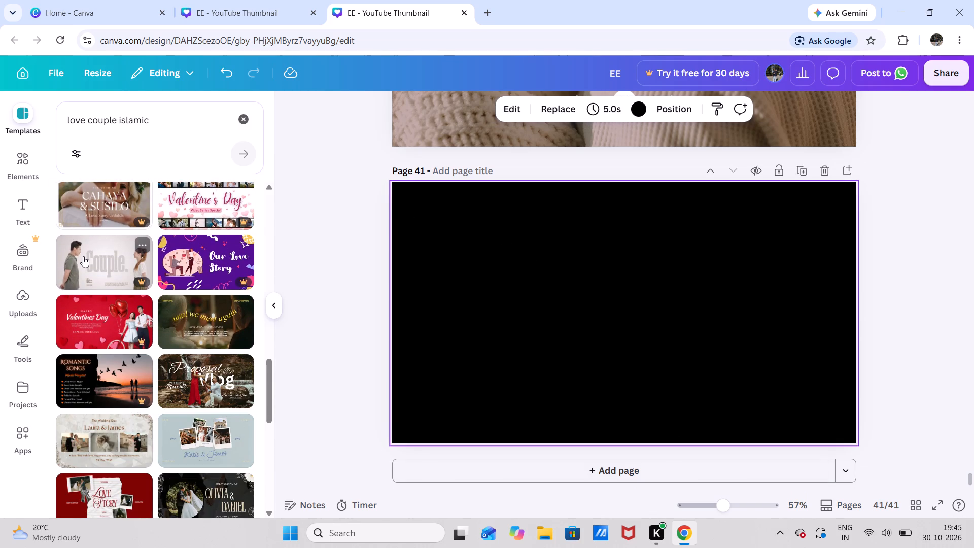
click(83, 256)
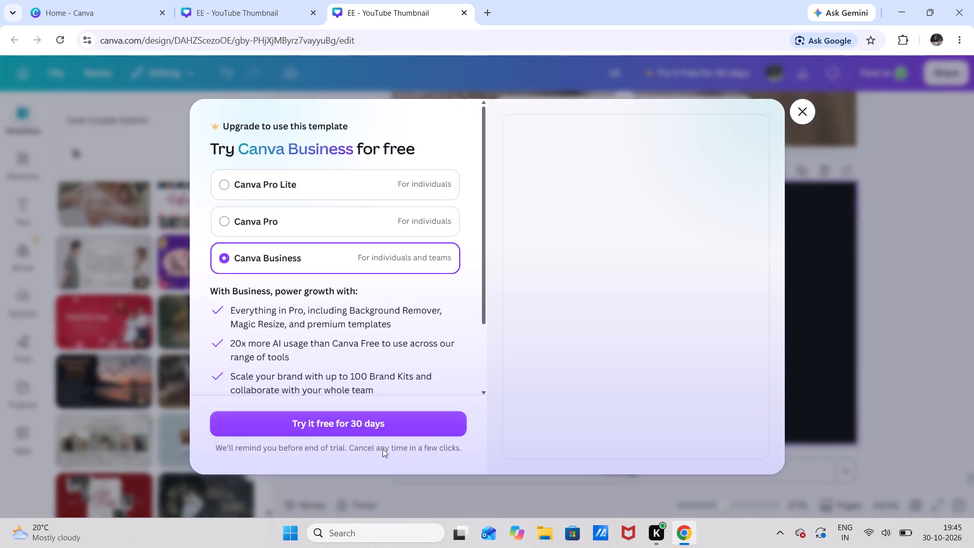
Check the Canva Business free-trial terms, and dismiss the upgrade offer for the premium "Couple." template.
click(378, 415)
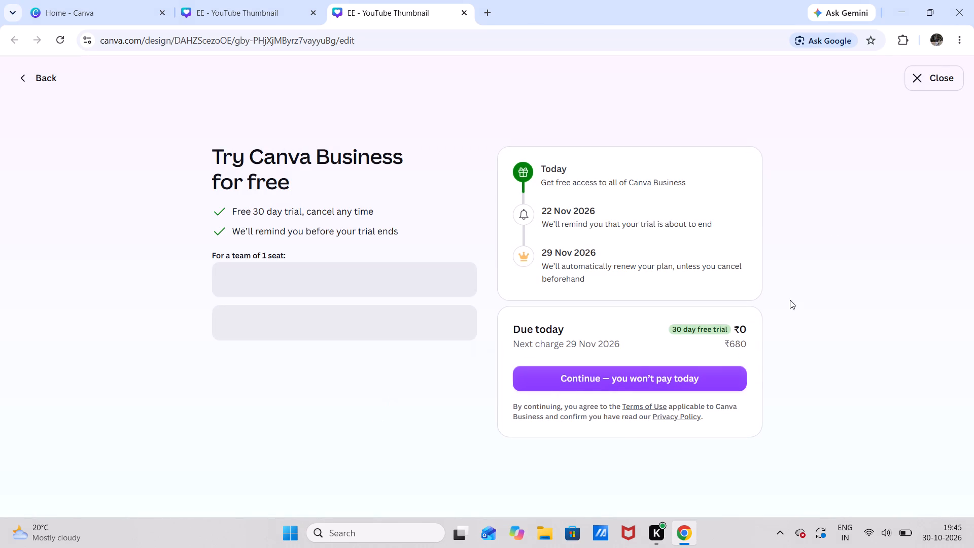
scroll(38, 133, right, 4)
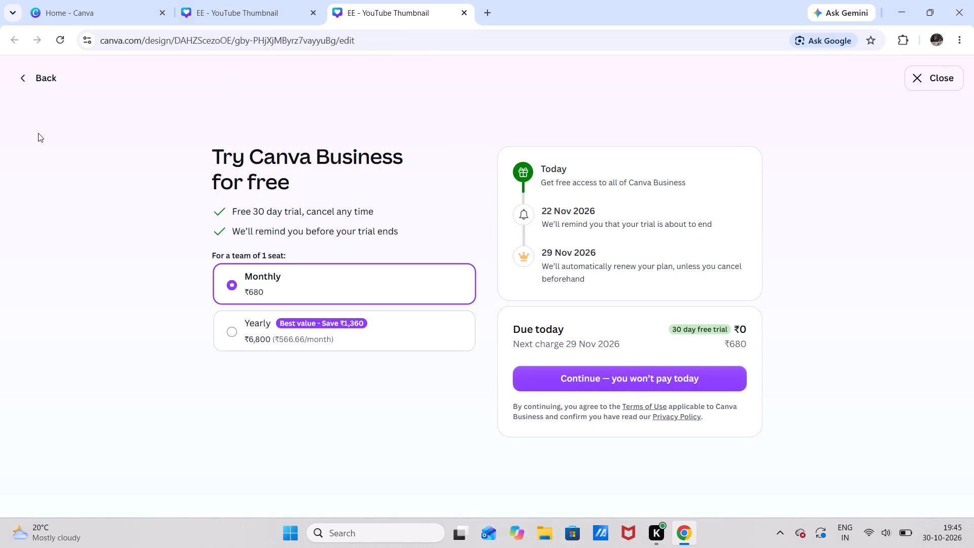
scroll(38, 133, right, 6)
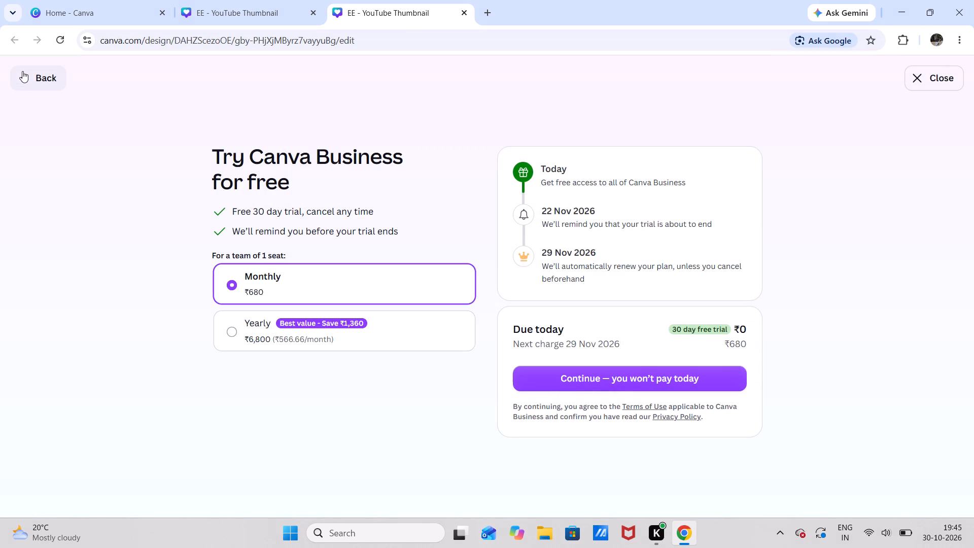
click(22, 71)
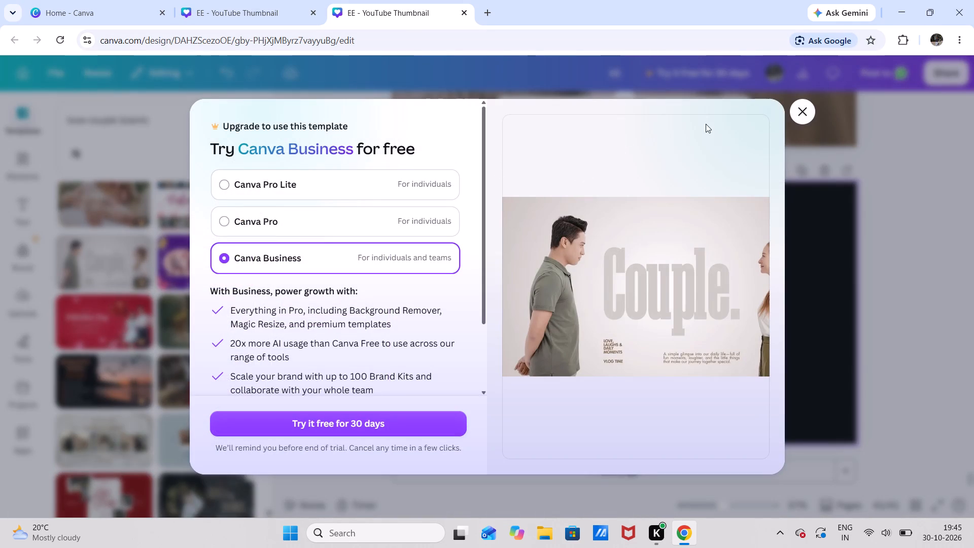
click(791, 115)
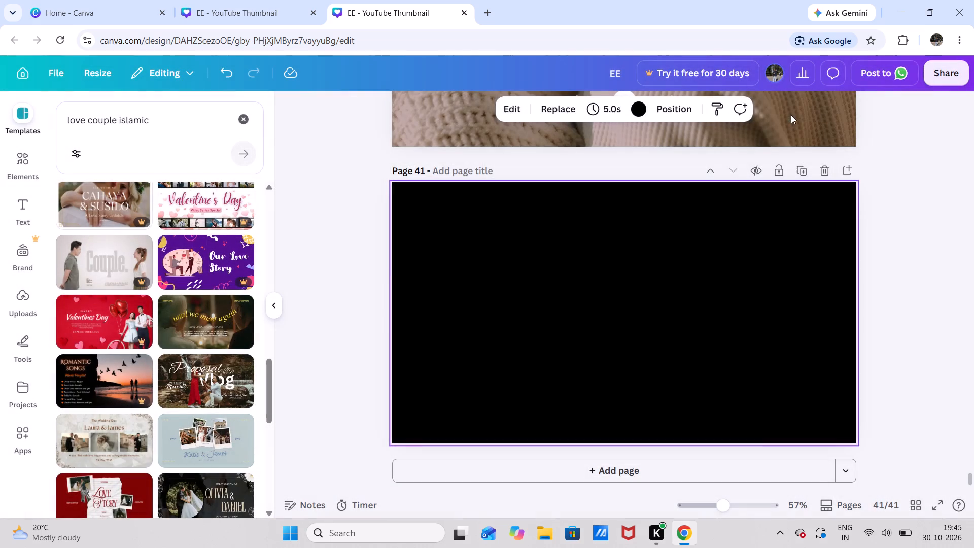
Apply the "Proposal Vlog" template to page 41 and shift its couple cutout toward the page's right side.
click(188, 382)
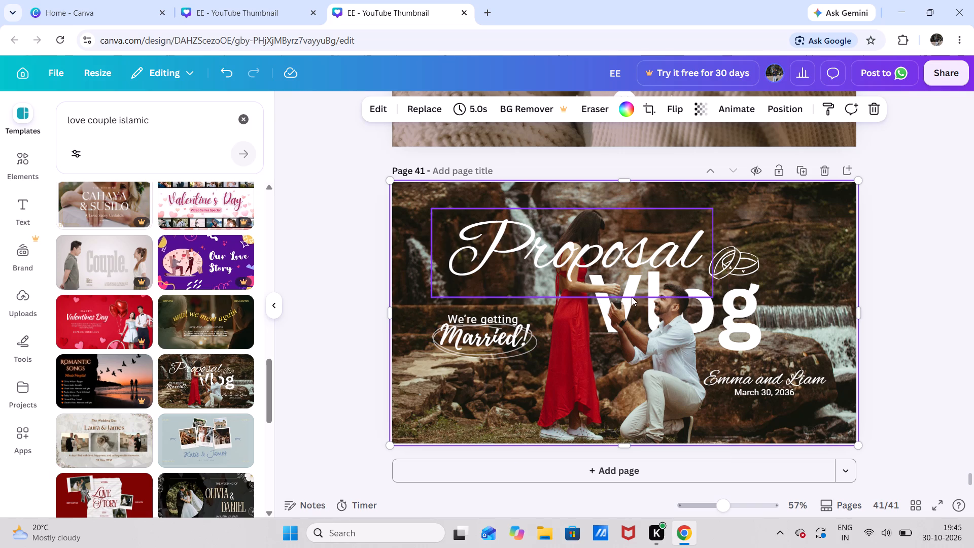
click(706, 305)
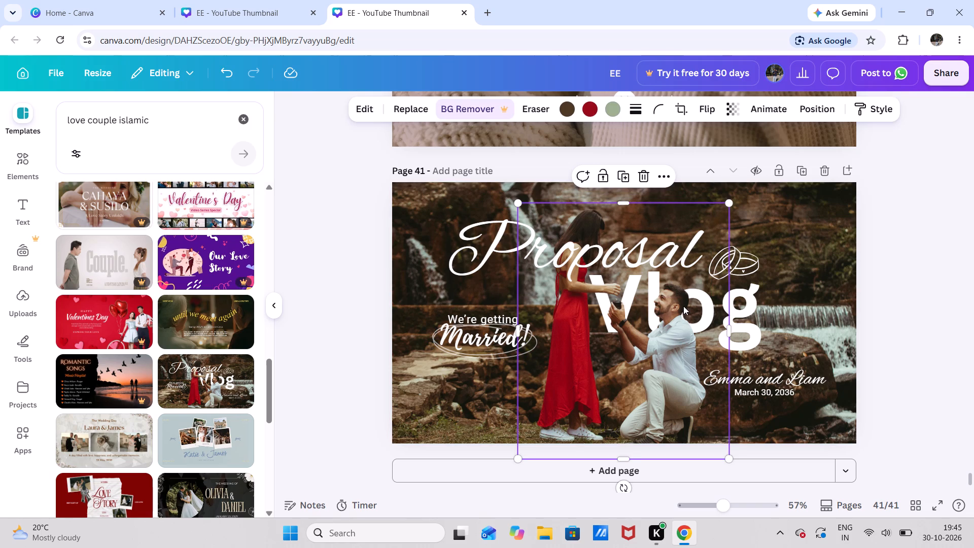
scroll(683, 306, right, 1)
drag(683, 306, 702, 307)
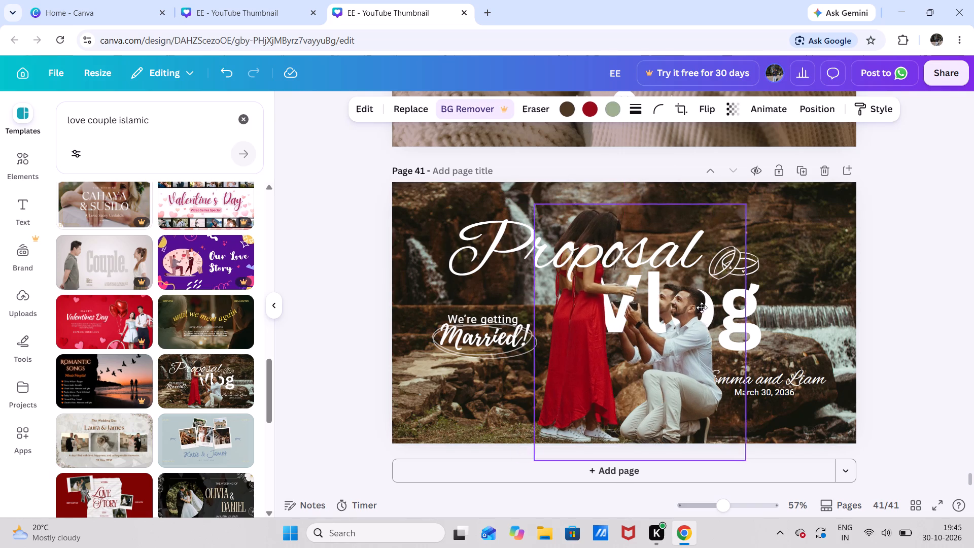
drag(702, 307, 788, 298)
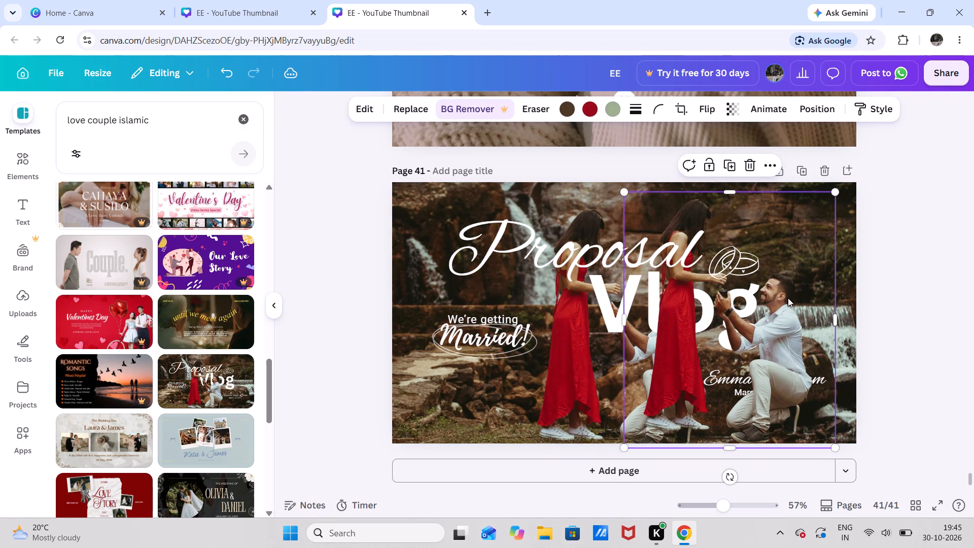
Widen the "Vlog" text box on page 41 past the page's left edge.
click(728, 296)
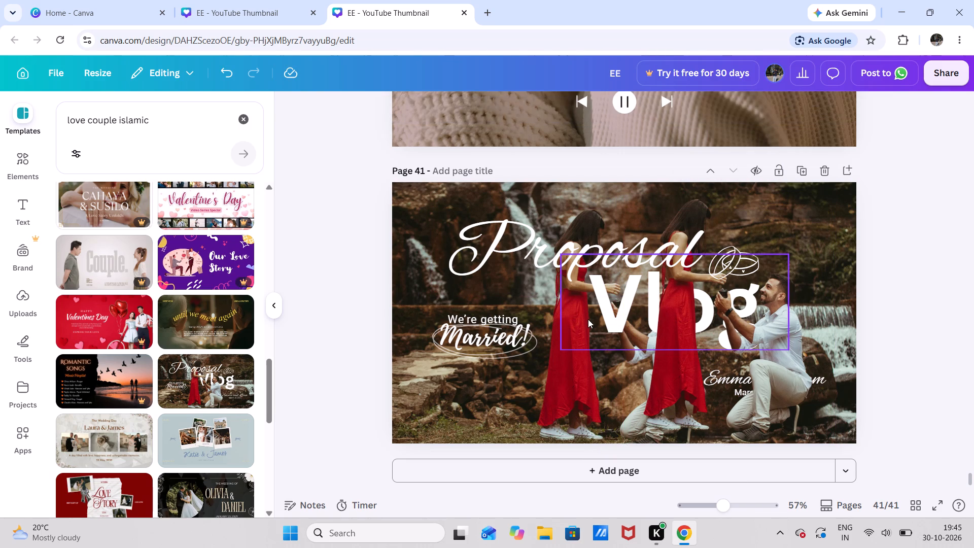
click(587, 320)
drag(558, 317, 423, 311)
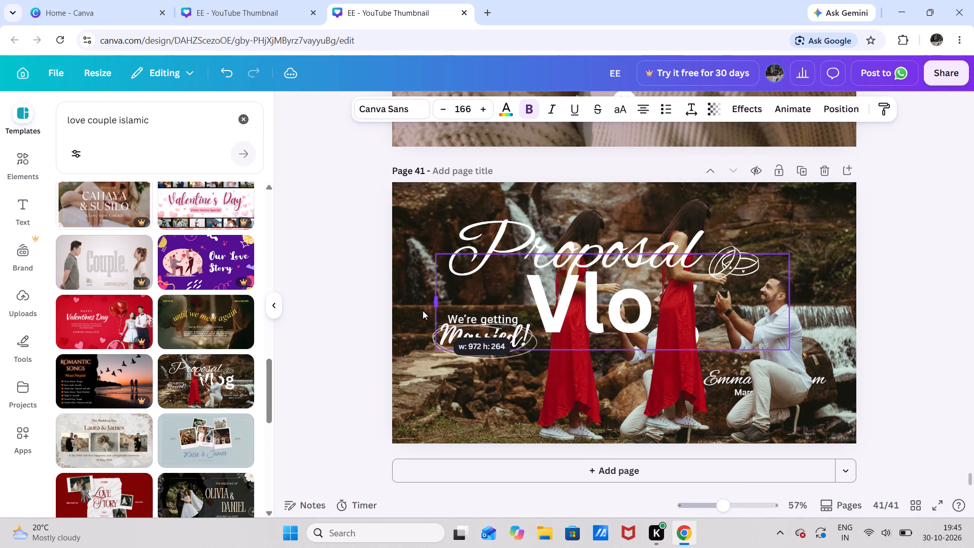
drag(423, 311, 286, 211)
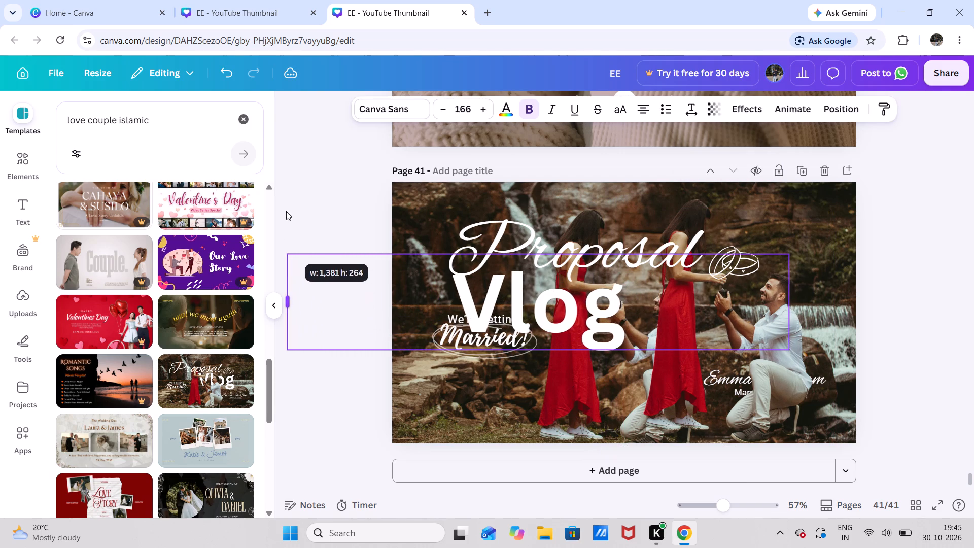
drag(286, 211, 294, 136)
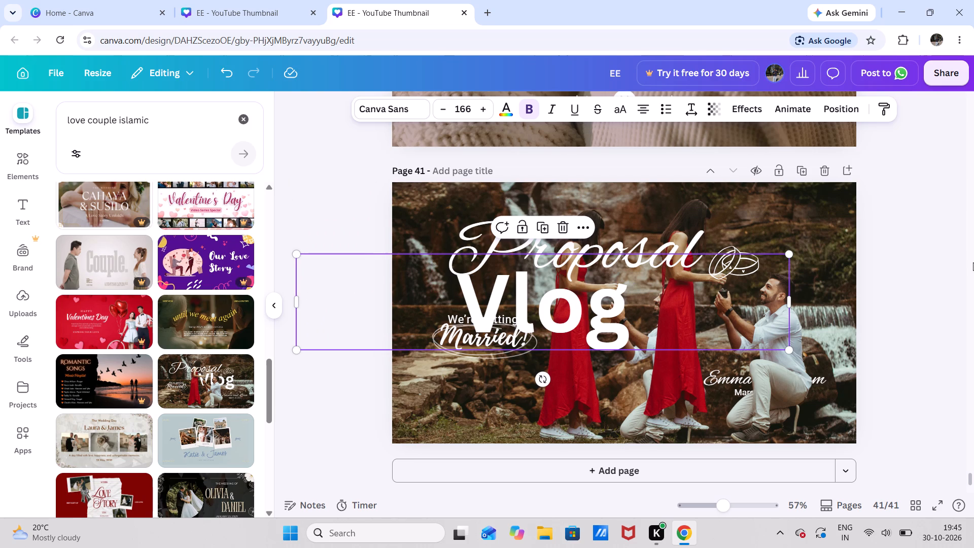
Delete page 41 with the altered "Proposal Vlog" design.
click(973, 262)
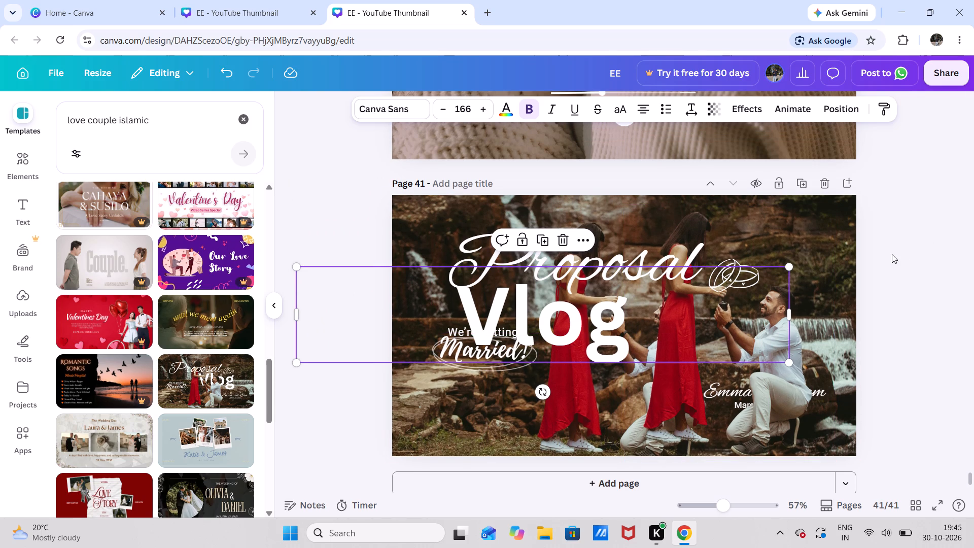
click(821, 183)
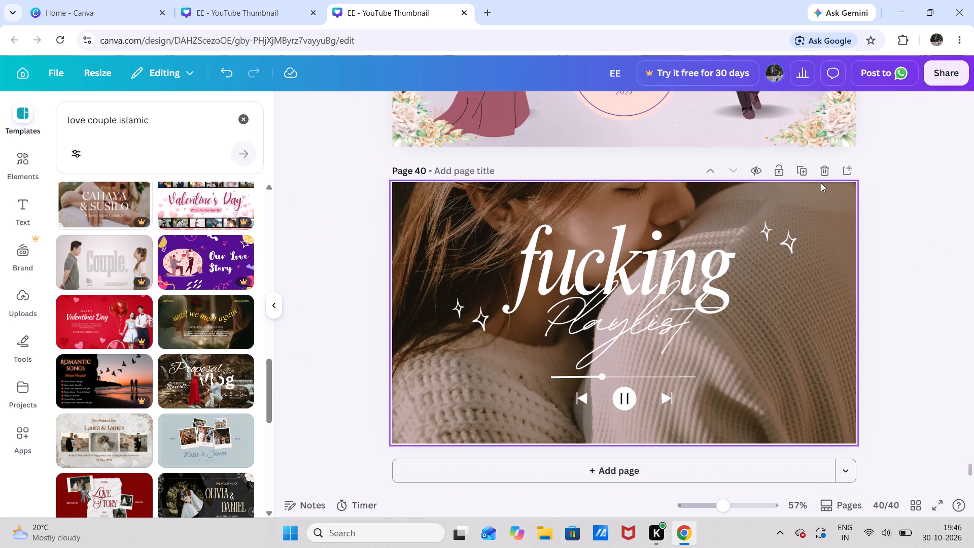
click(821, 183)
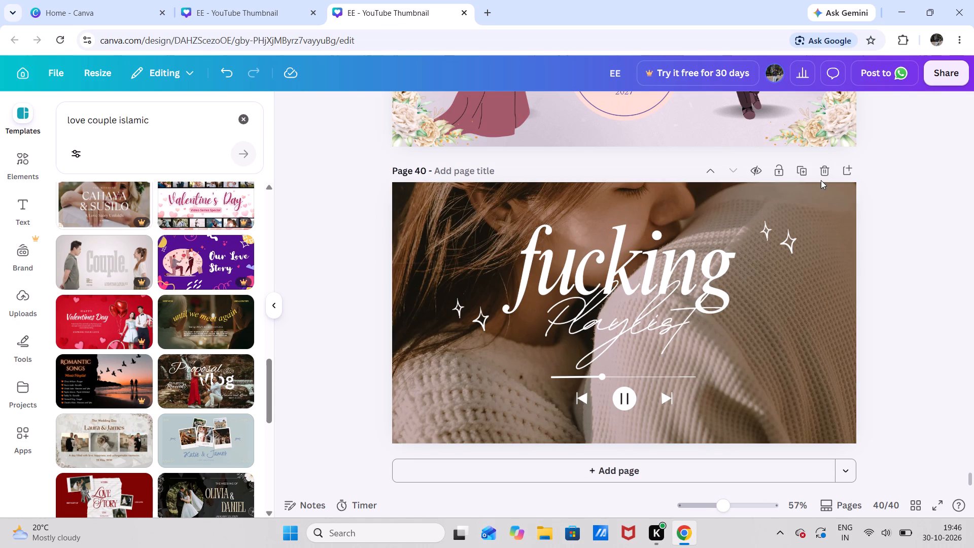
Add a new page after page 40 and fill it with the "Proposal Vlog" template.
drag(673, 489, 679, 477)
click(679, 477)
click(216, 370)
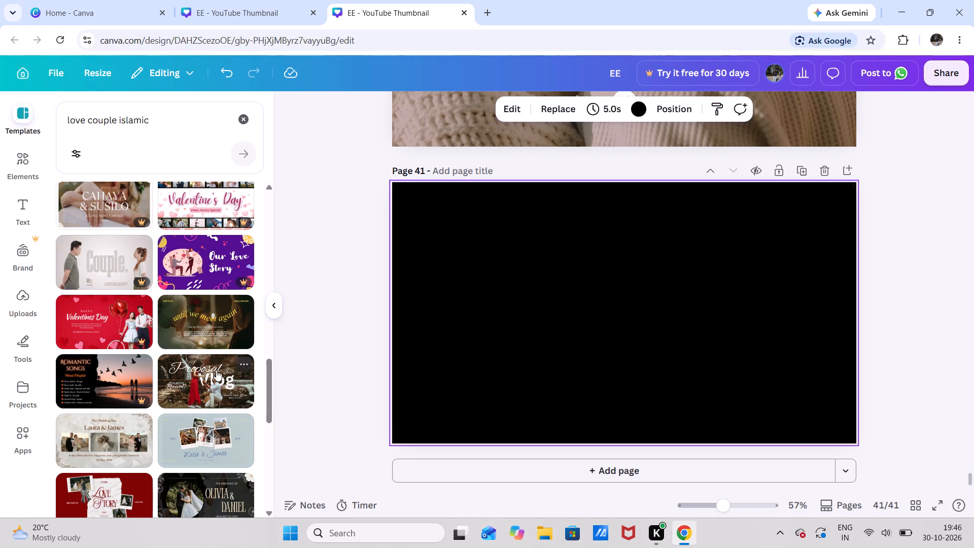
Add page 42 and apply the "Katie & James" polaroid wedding template to it.
click(479, 468)
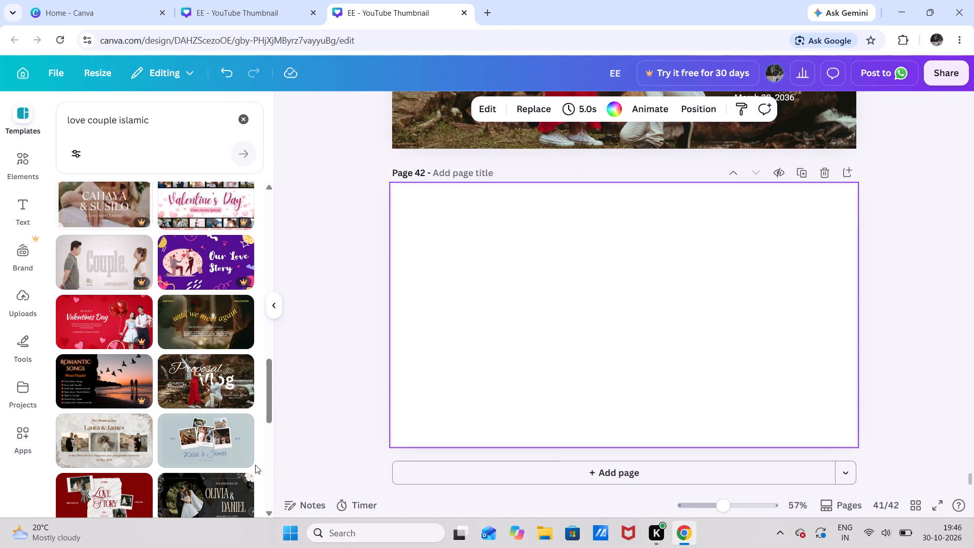
click(184, 447)
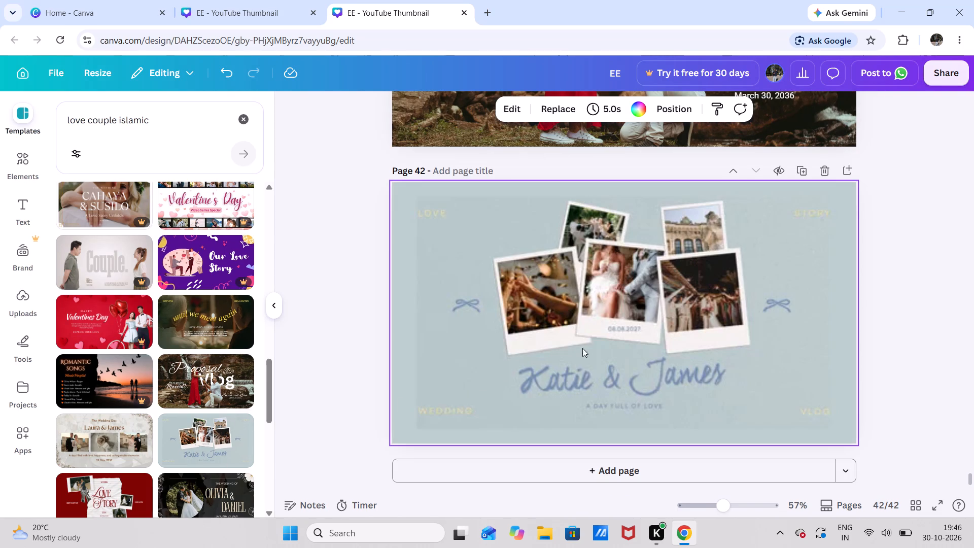
On page 42, move the leftmost polaroid up and outward, and shift the central bride-and-groom polaroid slightly left.
triple_click(601, 304)
triple_click(601, 304)
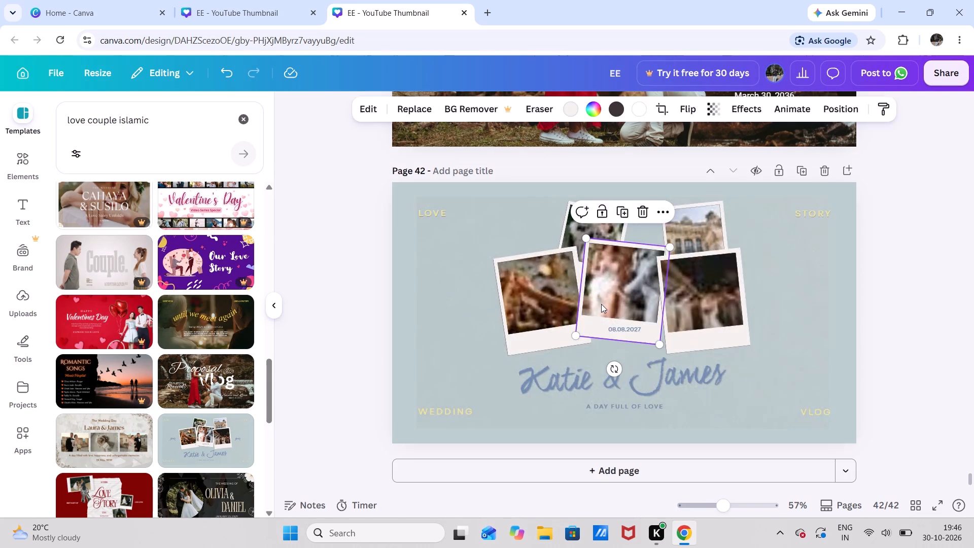
click(561, 334)
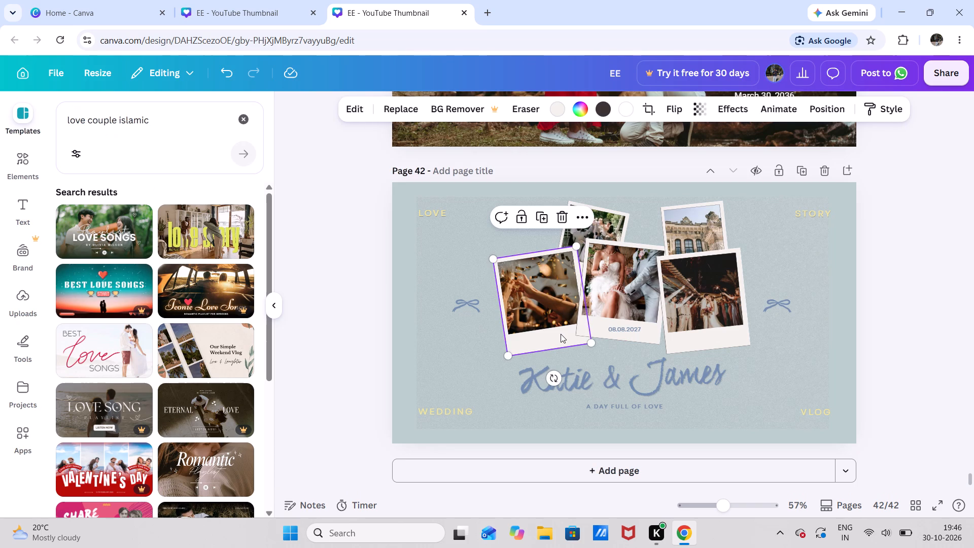
drag(561, 334, 523, 314)
drag(603, 302, 598, 302)
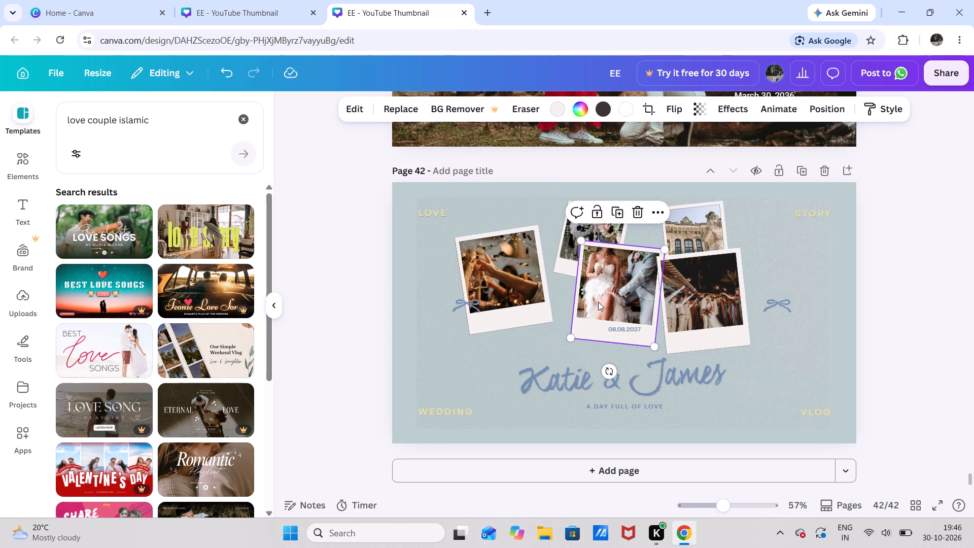
drag(604, 307, 597, 306)
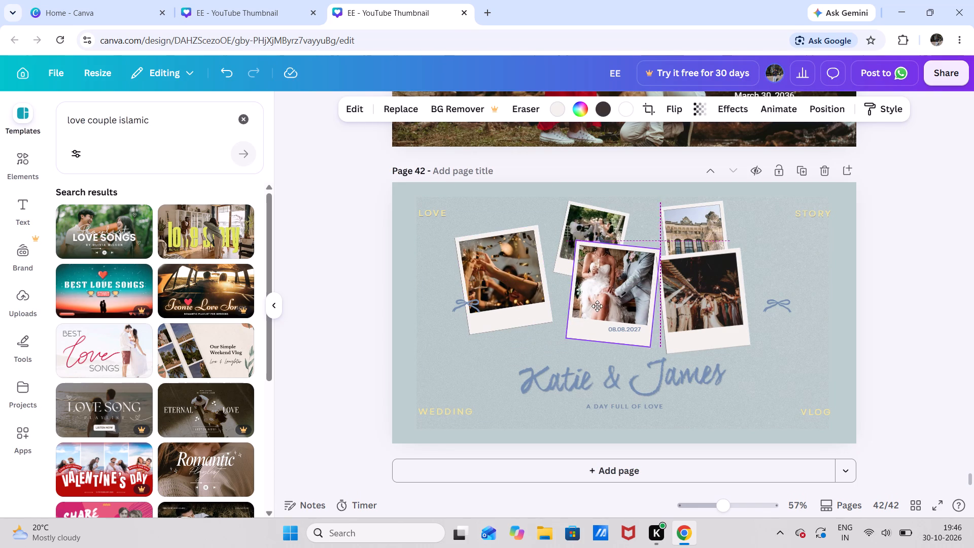
drag(597, 306, 591, 306)
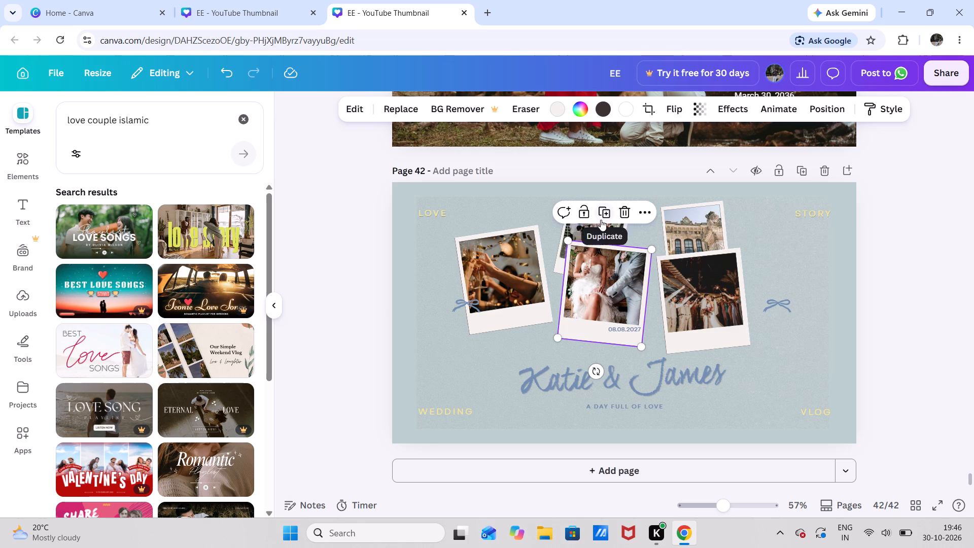
Duplicate the bride-and-groom polaroid and place the copy in page 42's lower-right area, over the word "VLOG".
click(601, 220)
drag(587, 278, 751, 347)
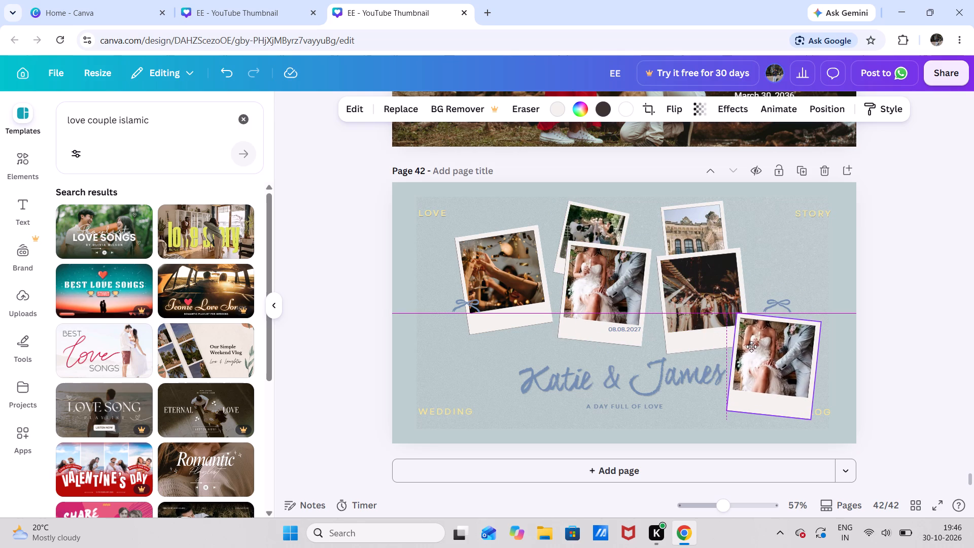
drag(751, 347, 763, 356)
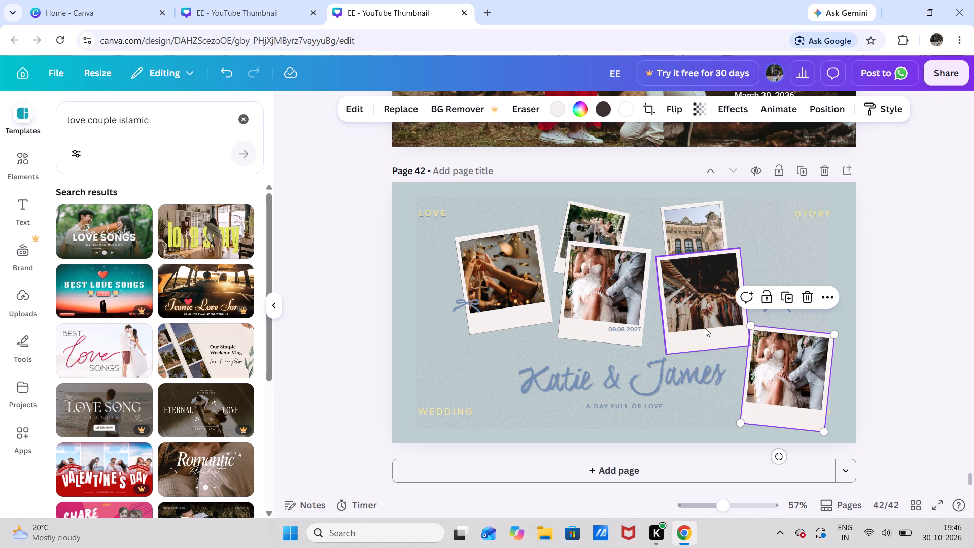
Raise the building polaroid to page 42's top edge and position the party-crowd polaroid just below it, overlapping its lower border.
click(700, 325)
drag(700, 325, 698, 334)
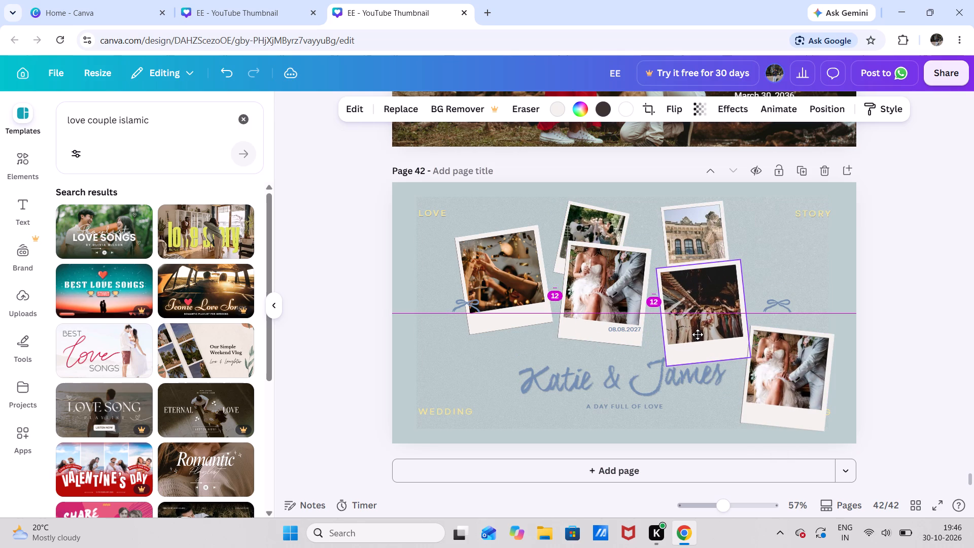
drag(698, 334, 697, 330)
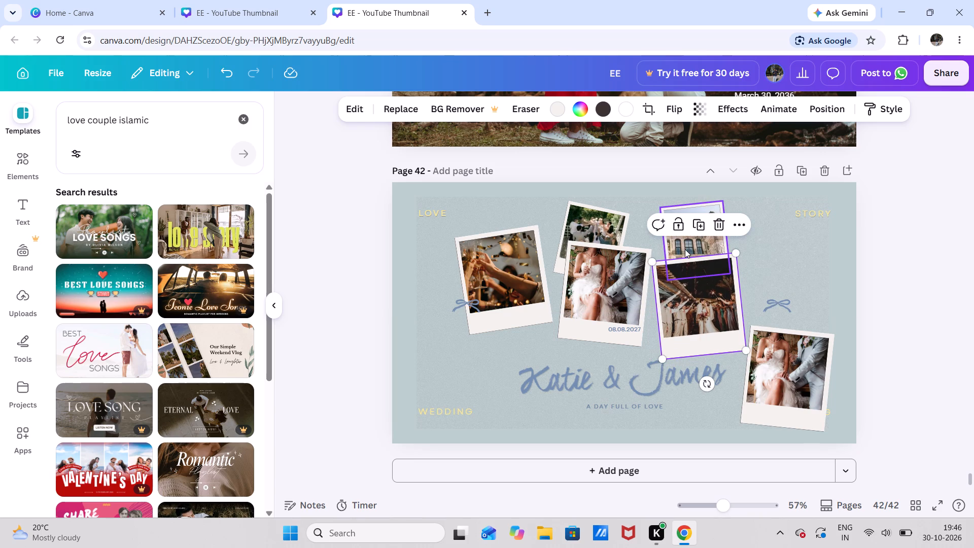
click(685, 249)
drag(685, 249, 685, 230)
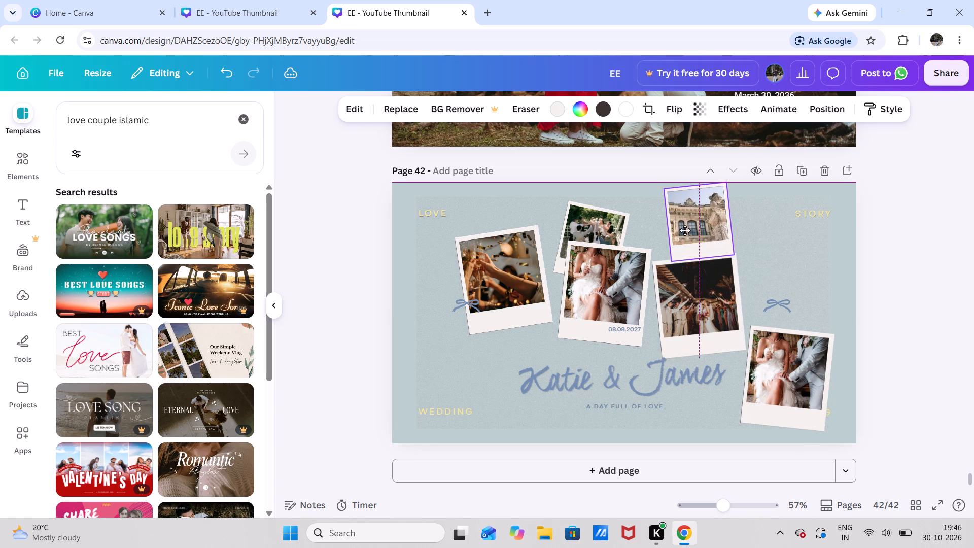
drag(685, 230, 685, 231)
drag(668, 287, 675, 267)
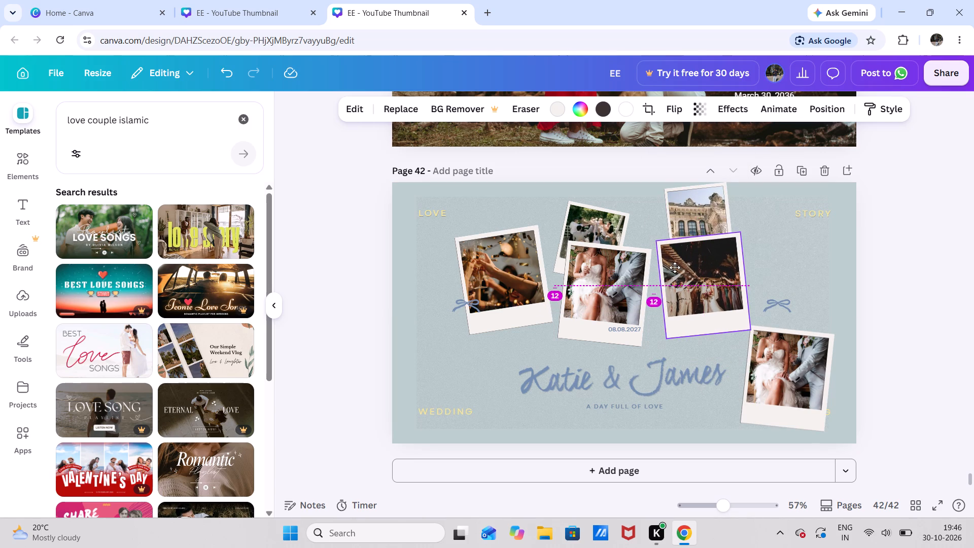
drag(675, 267, 673, 272)
Move the group-photo polaroid up to page 42's top edge and bring the leftmost polaroid closer to the central one.
click(608, 291)
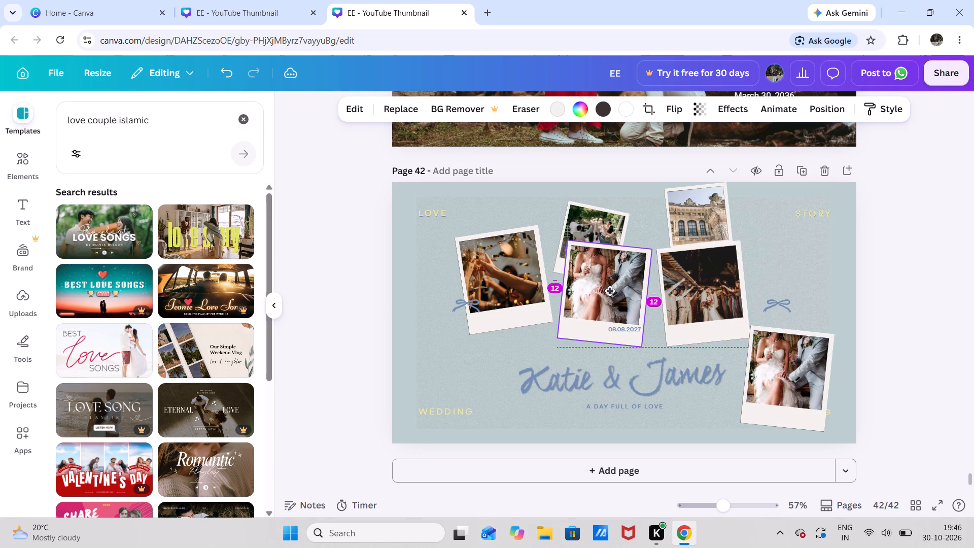
click(578, 227)
drag(578, 227, 579, 218)
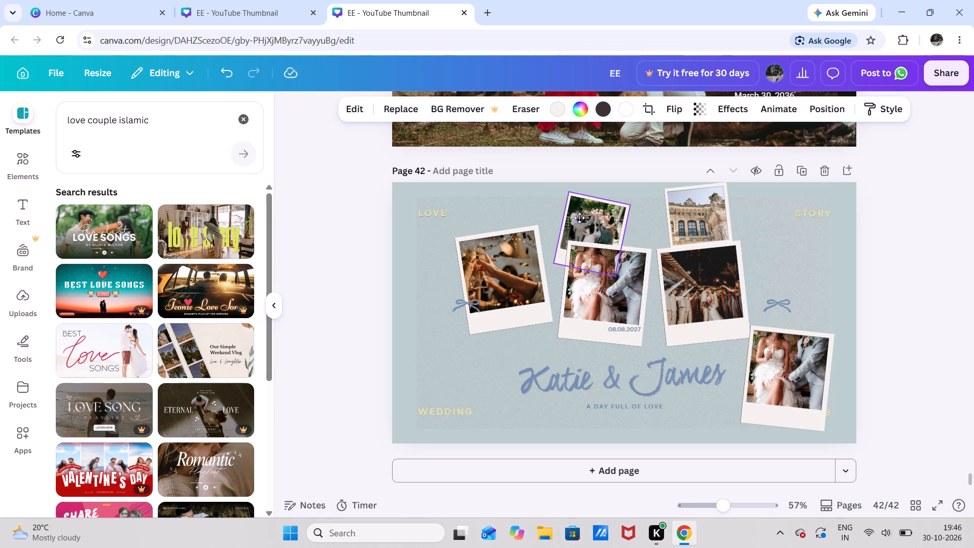
drag(579, 218, 578, 211)
click(505, 260)
drag(505, 260, 518, 253)
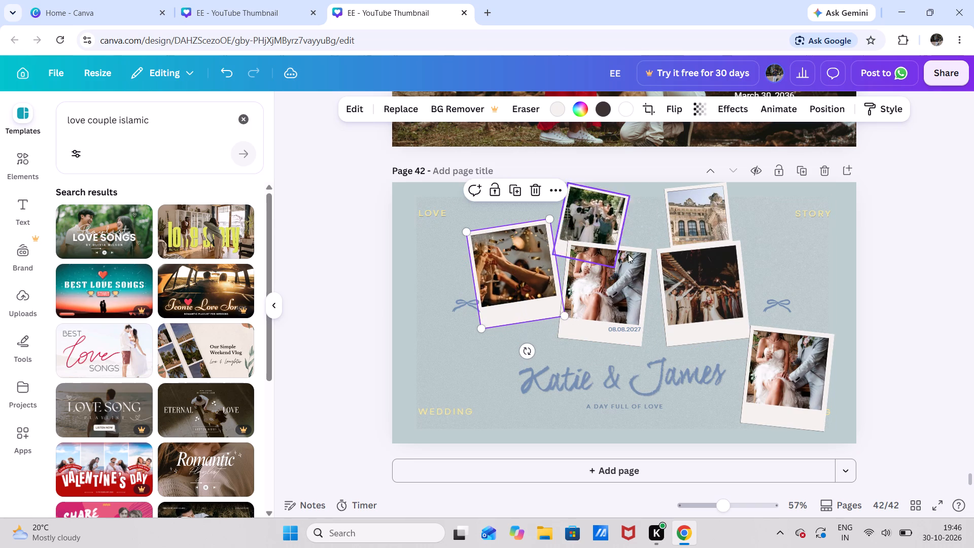
Reposition the duplicated bride-and-groom polaroid in page 42's lower-right area, slightly higher and still partly covering the word "VLOG".
drag(779, 359, 771, 294)
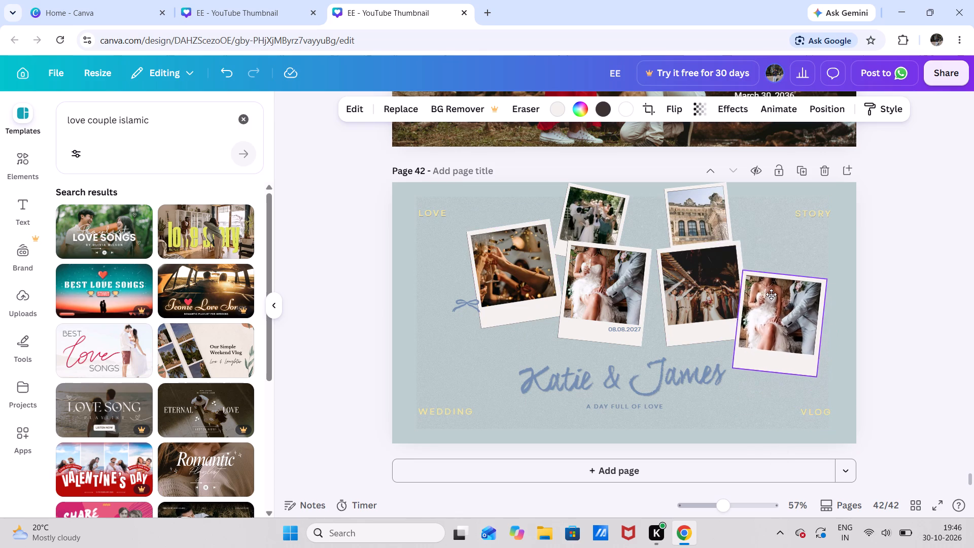
drag(771, 294, 786, 215)
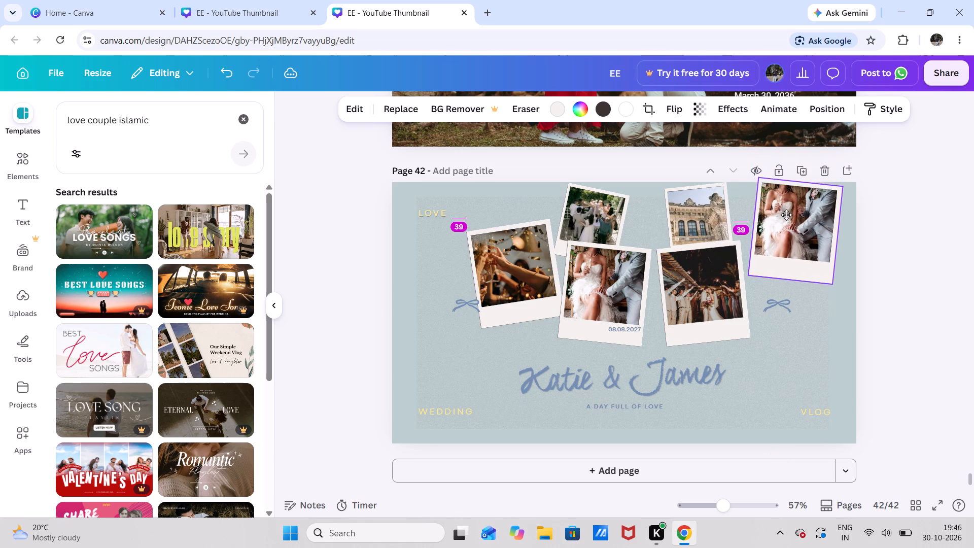
drag(786, 215, 777, 344)
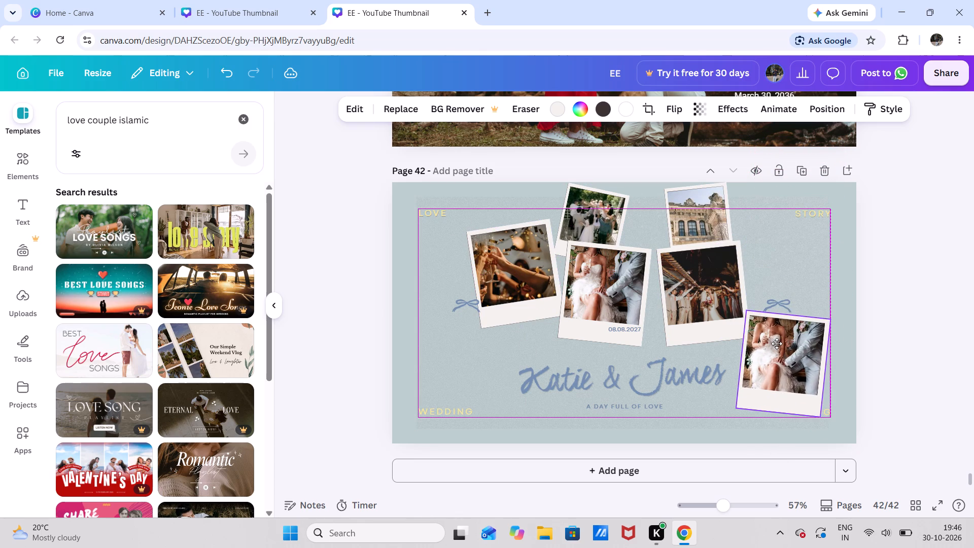
drag(777, 344, 782, 349)
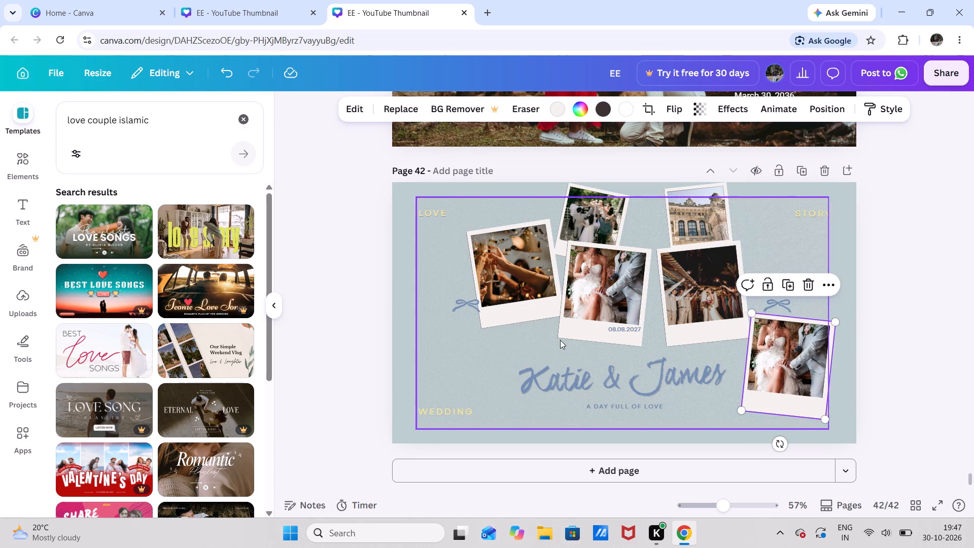
Nudge the "Katie & James" heading slightly up and to the left, closer to the polaroids.
click(594, 373)
drag(594, 373, 589, 365)
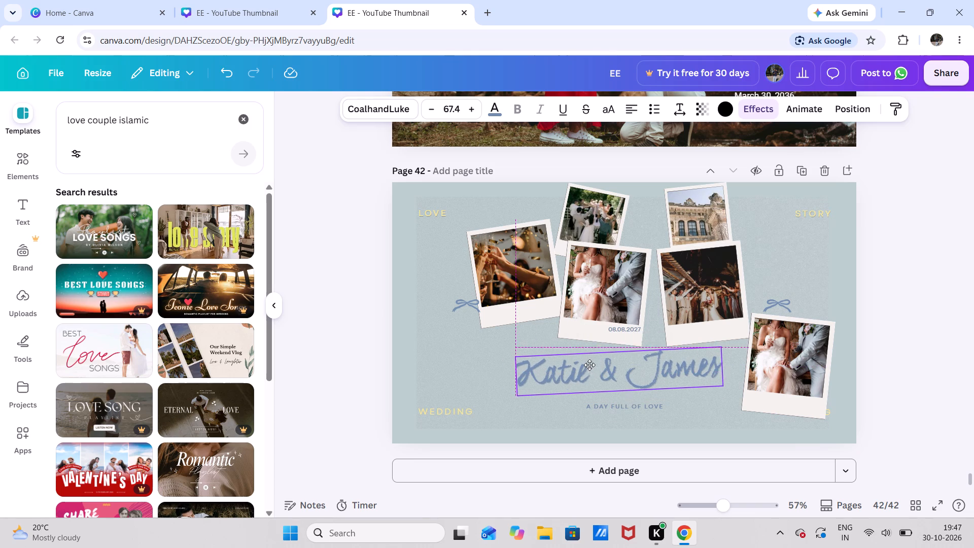
drag(589, 365, 590, 365)
Replace the "Katie & James" heading text on page 42 with the new couple's names in lowercase, separated by a space.
click(657, 361)
triple_click(657, 361)
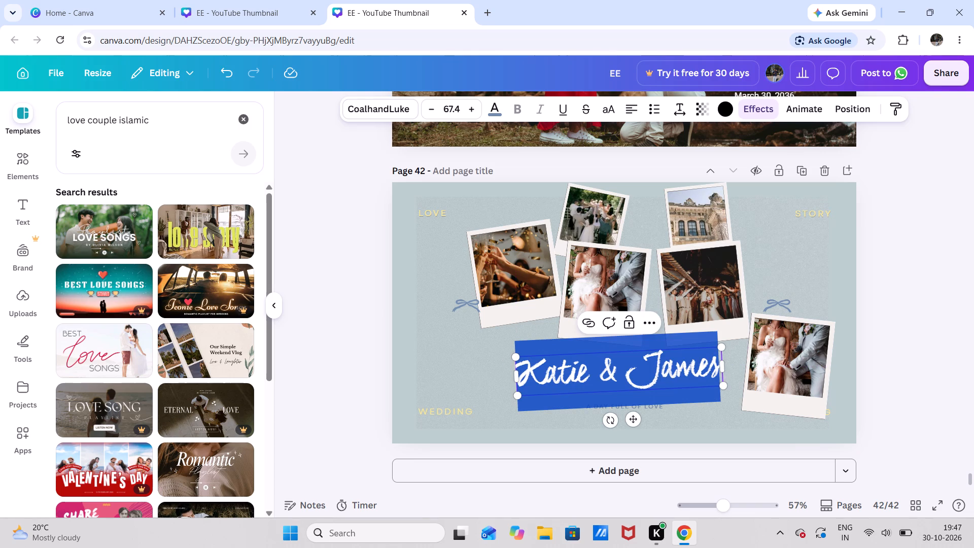
click(707, 369)
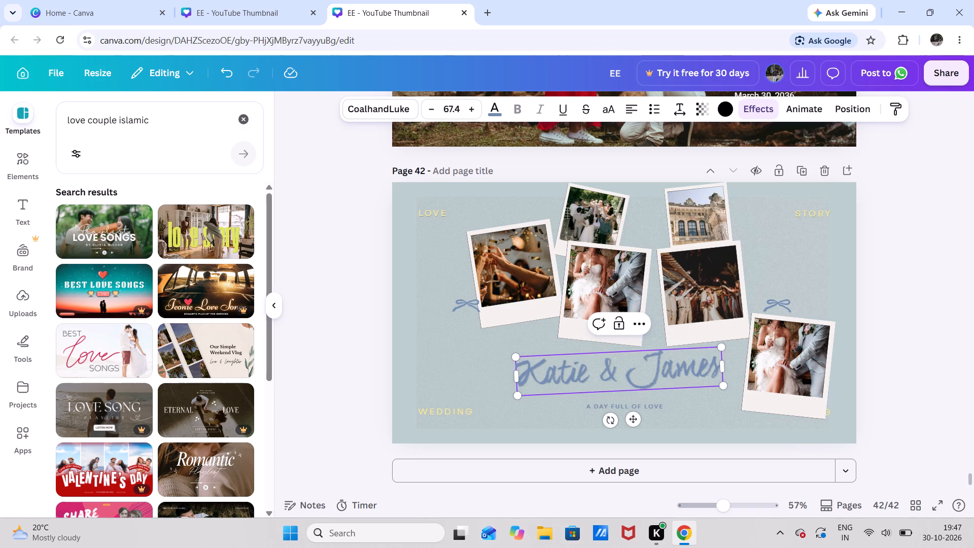
click(716, 365)
key(BackSpace)
key(BackSpace)
key(BackSpace)
key(BackSpace)
key(BackSpace)
key(BackSpace)
key(BackSpace)
key(BackSpace)
key(BackSpace)
key(BackSpace)
key(BackSpace)
key(BackSpace)
key(BackSpace)
key(BackSpace)
key(BackSpace)
key(BackSpace)
key(BackSpace)
key(BackSpace)
key(BackSpace)
key(BackSpace)
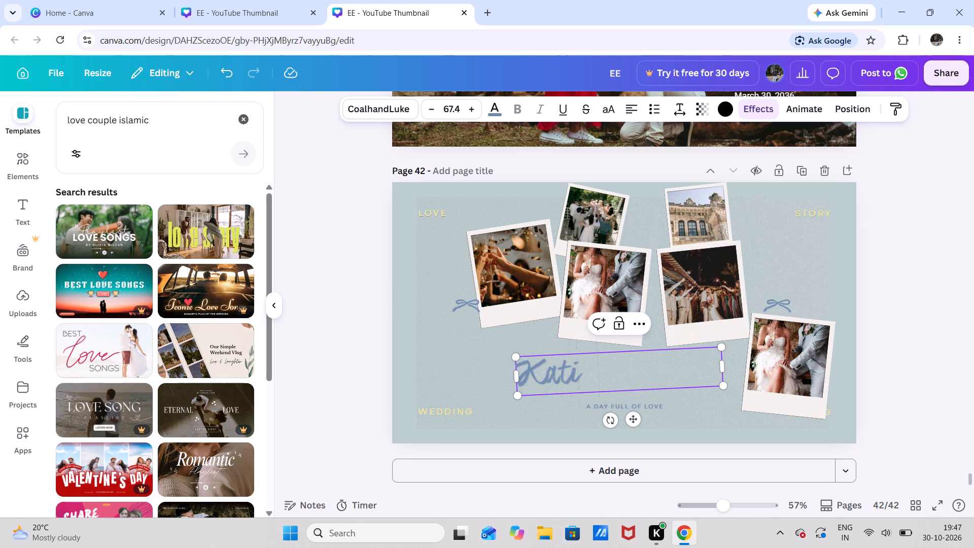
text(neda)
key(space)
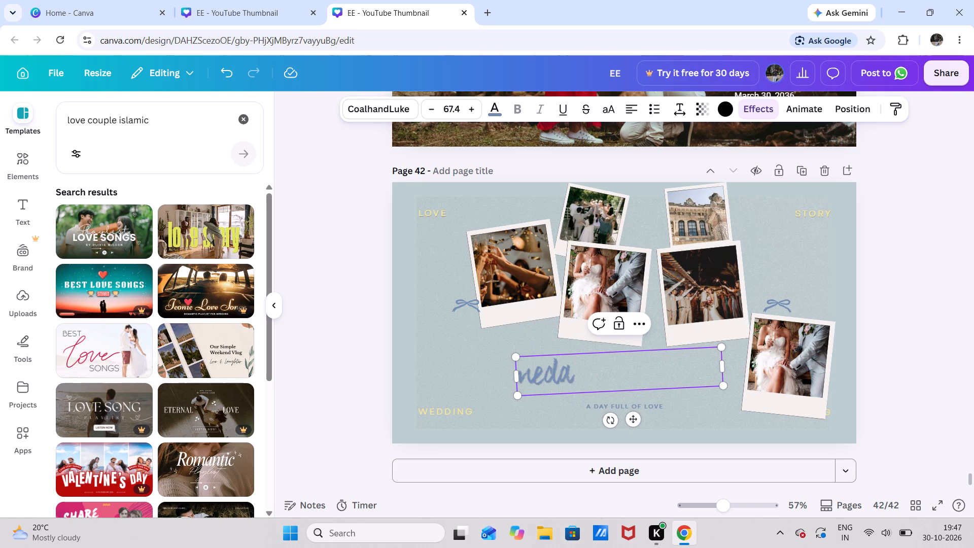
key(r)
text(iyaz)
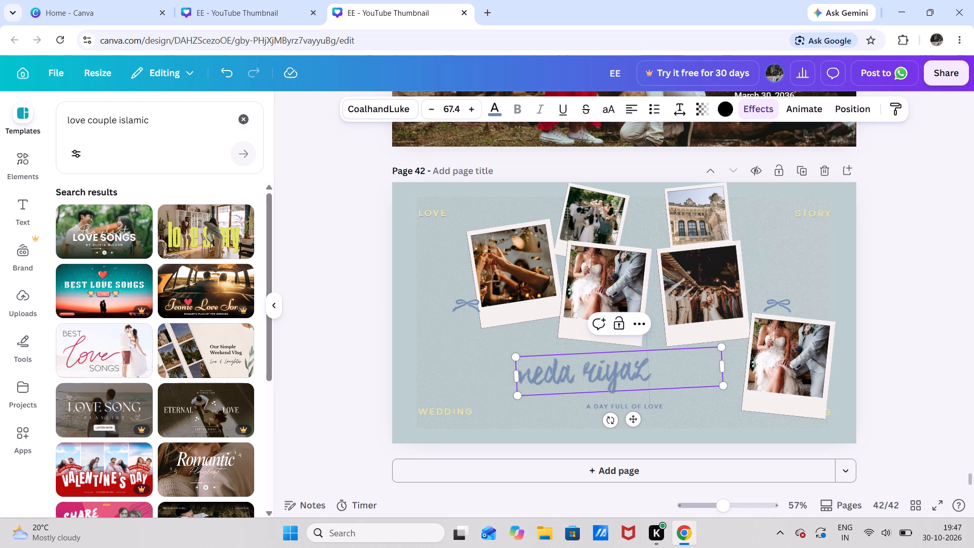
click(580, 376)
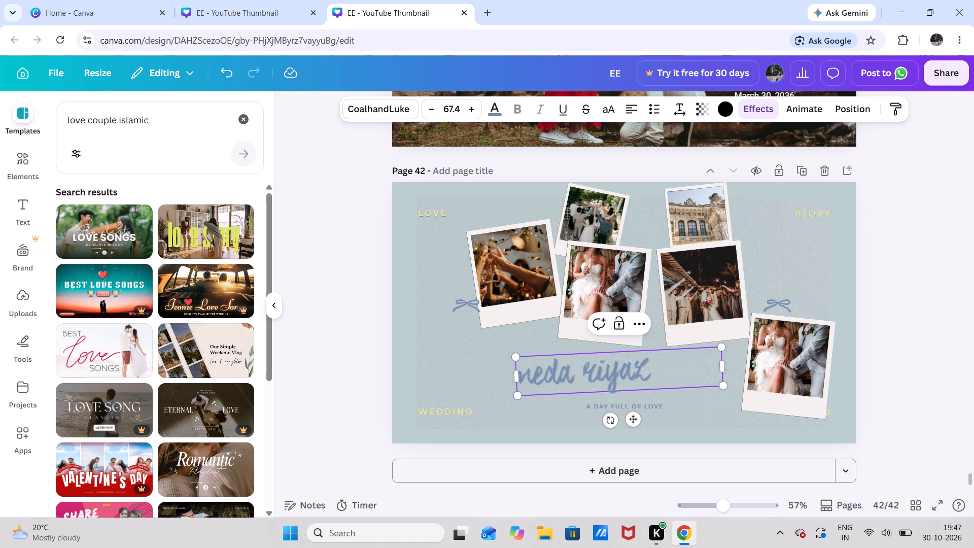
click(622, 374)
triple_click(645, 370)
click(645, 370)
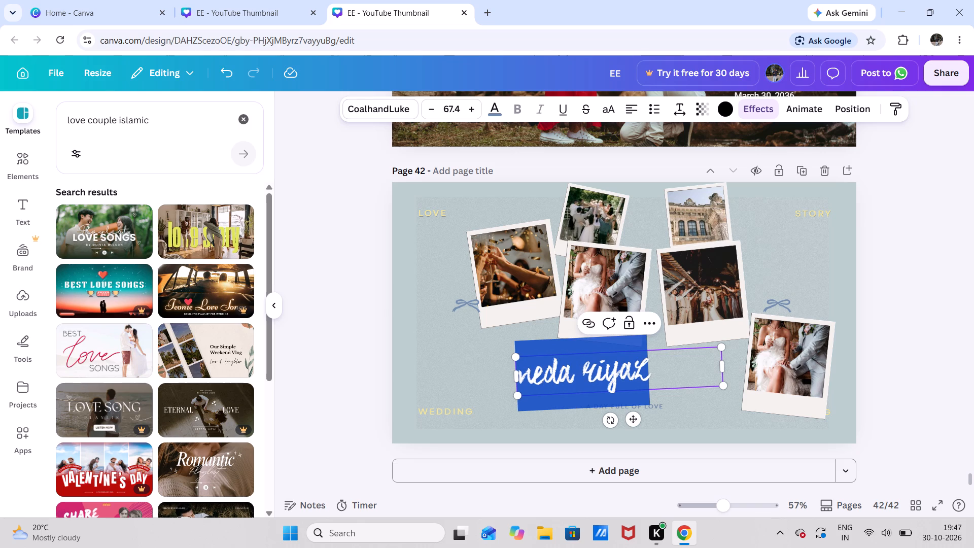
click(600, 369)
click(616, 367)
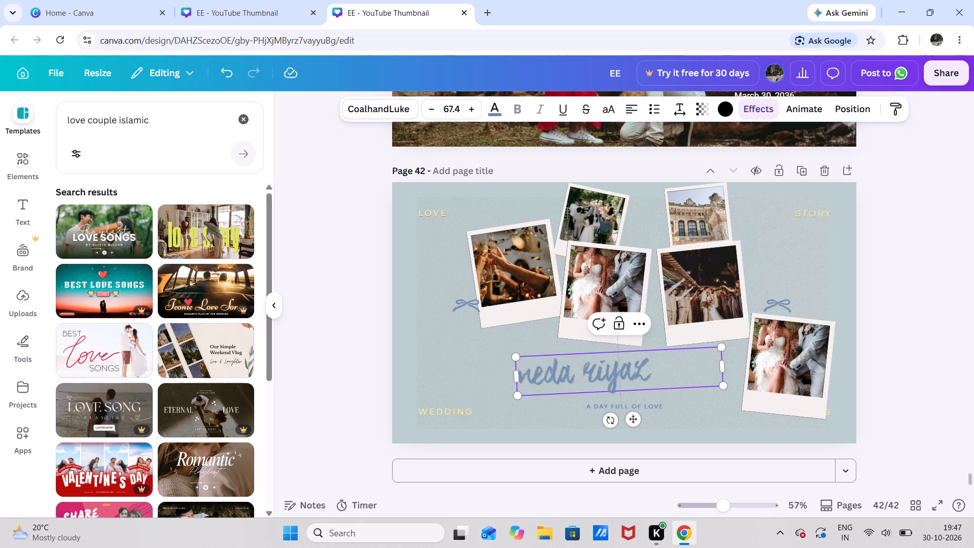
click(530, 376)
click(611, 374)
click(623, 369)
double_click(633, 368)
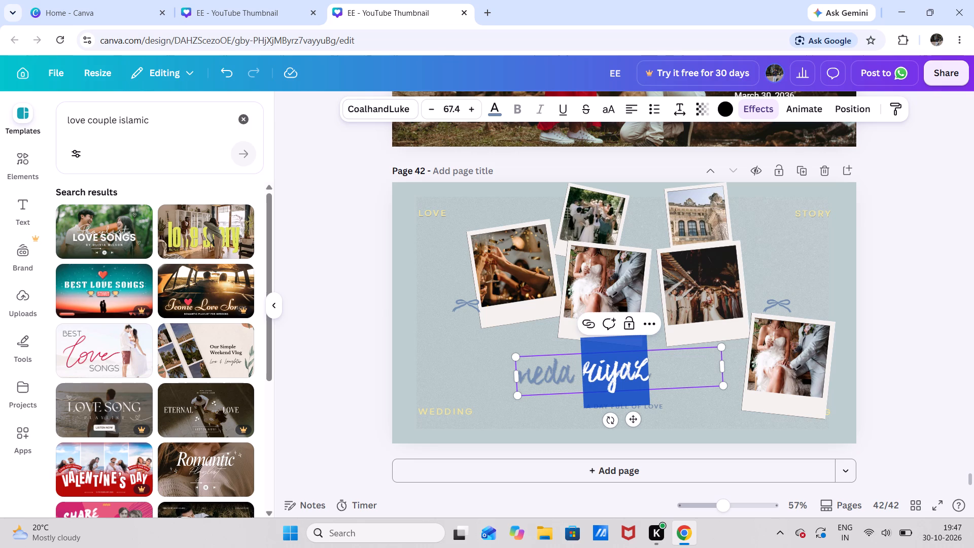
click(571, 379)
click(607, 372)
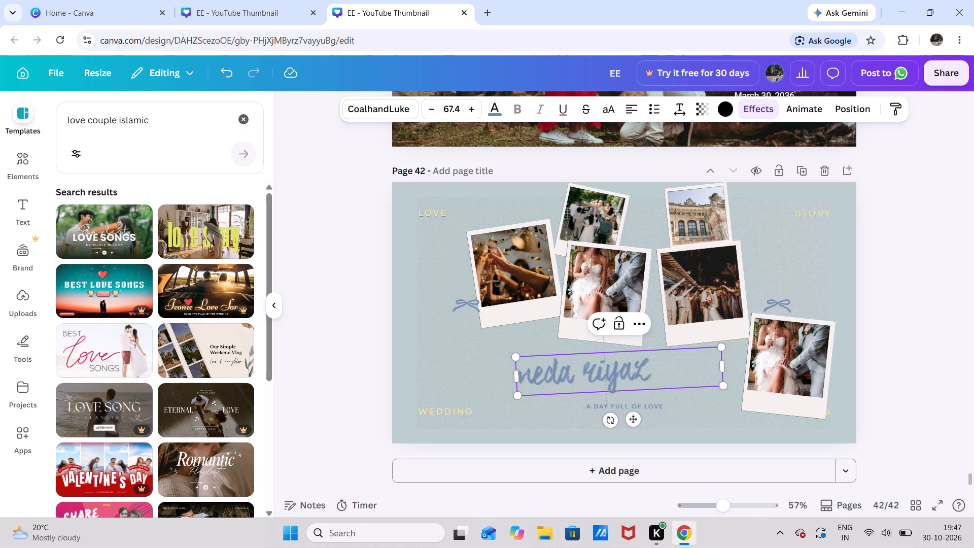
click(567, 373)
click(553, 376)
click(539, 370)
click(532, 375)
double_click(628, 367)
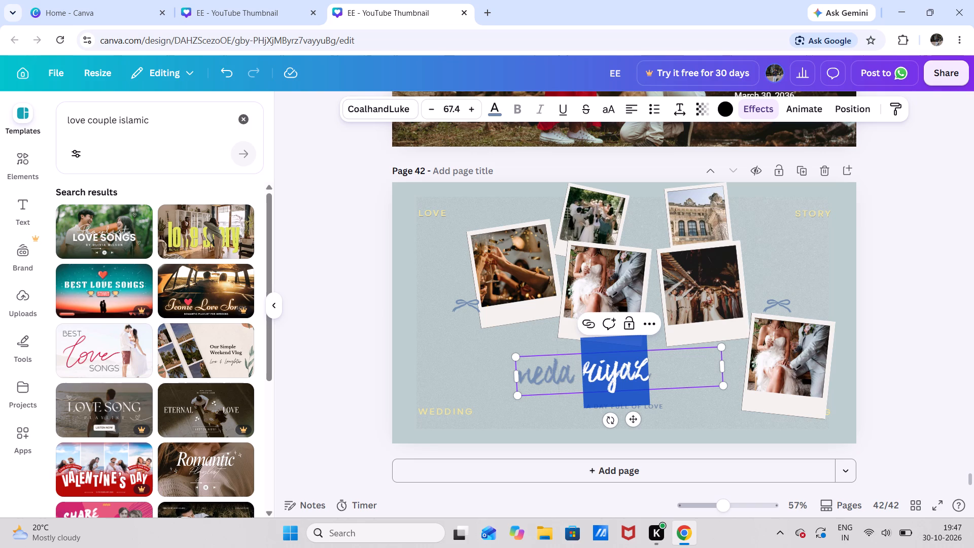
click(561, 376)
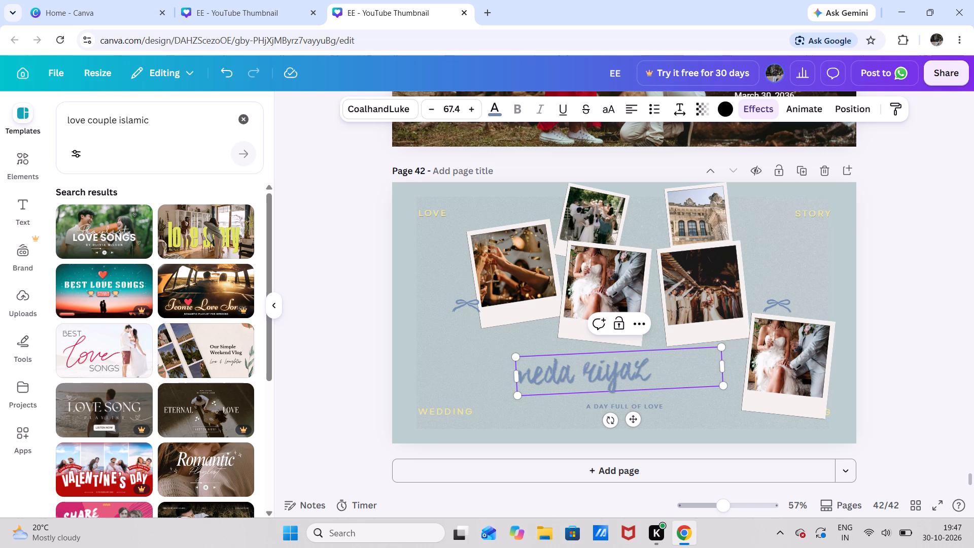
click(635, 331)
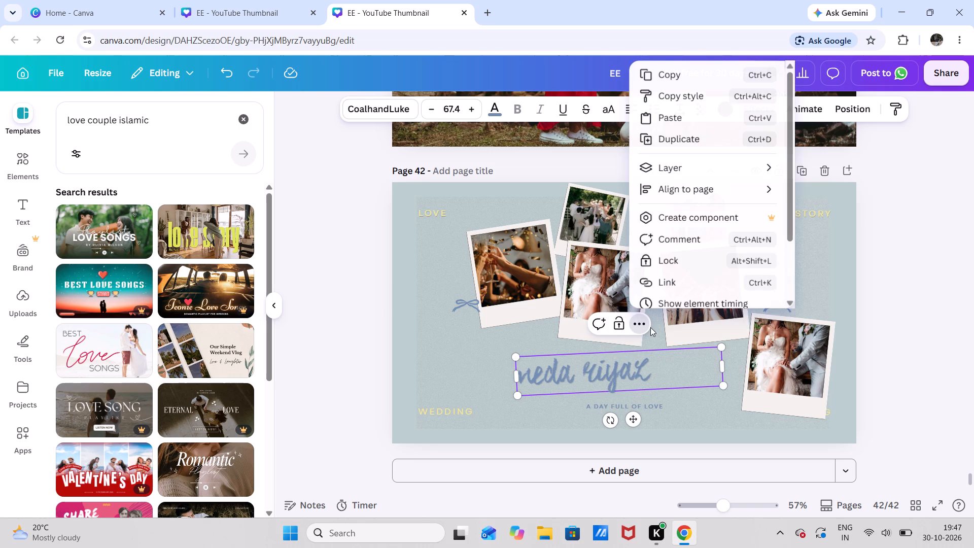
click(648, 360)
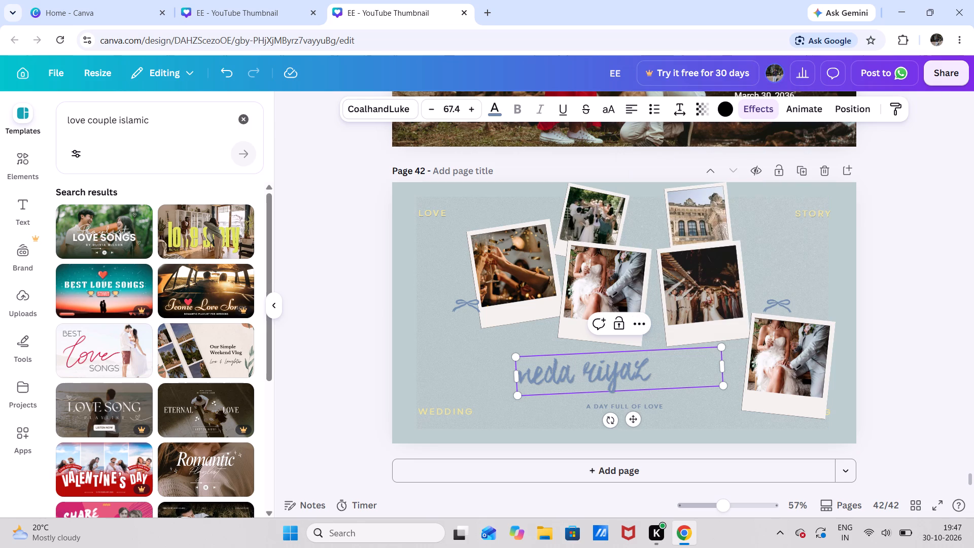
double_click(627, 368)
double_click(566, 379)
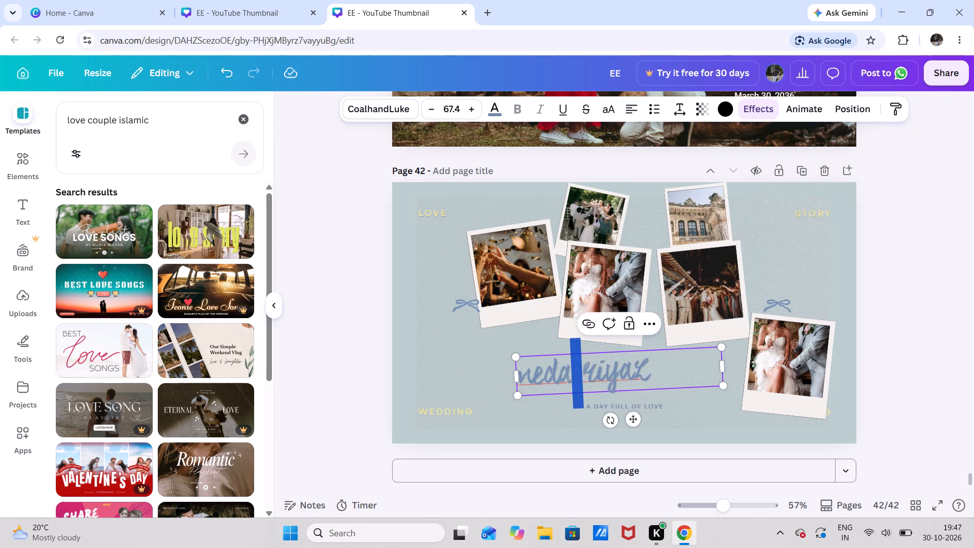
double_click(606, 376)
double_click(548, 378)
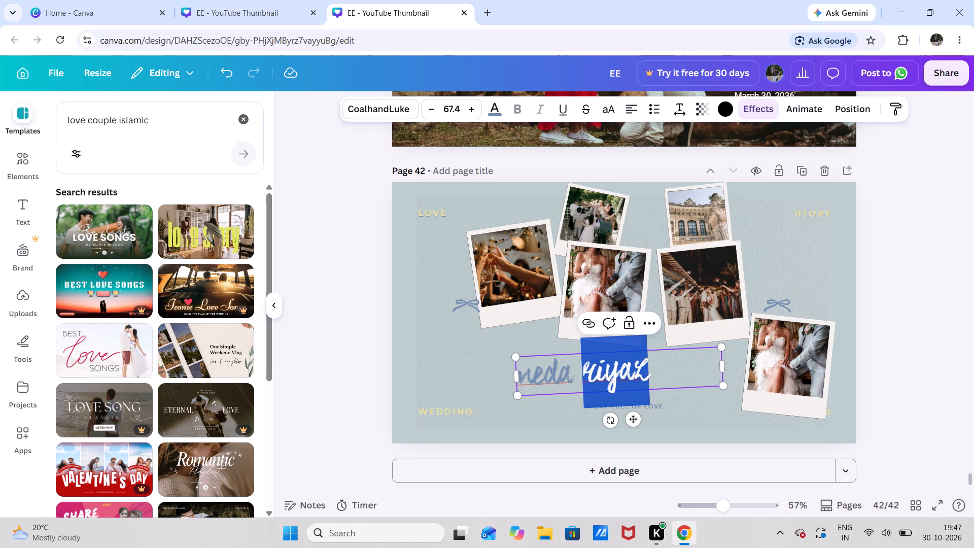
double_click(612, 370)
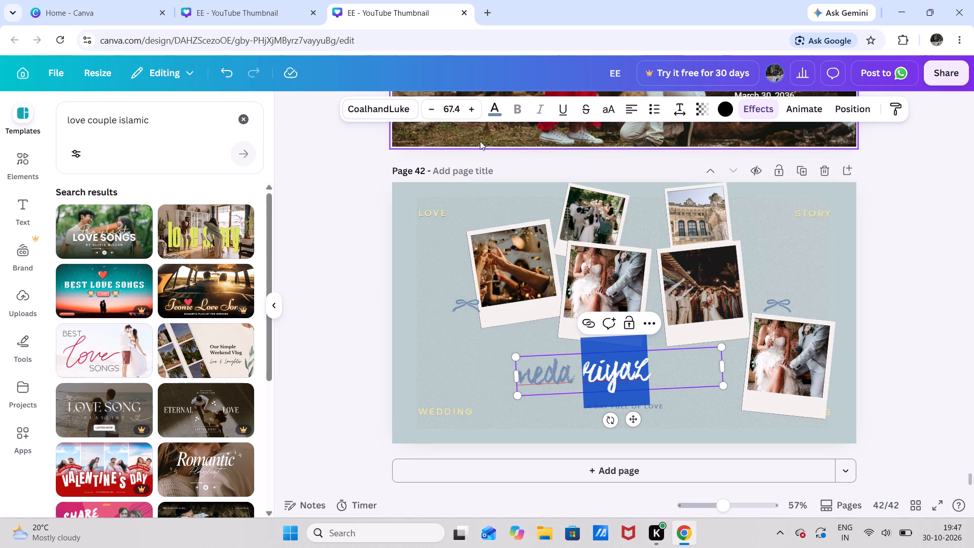
Recolour the entire couple-names heading on page 42 with the dark-red gradient.
click(549, 359)
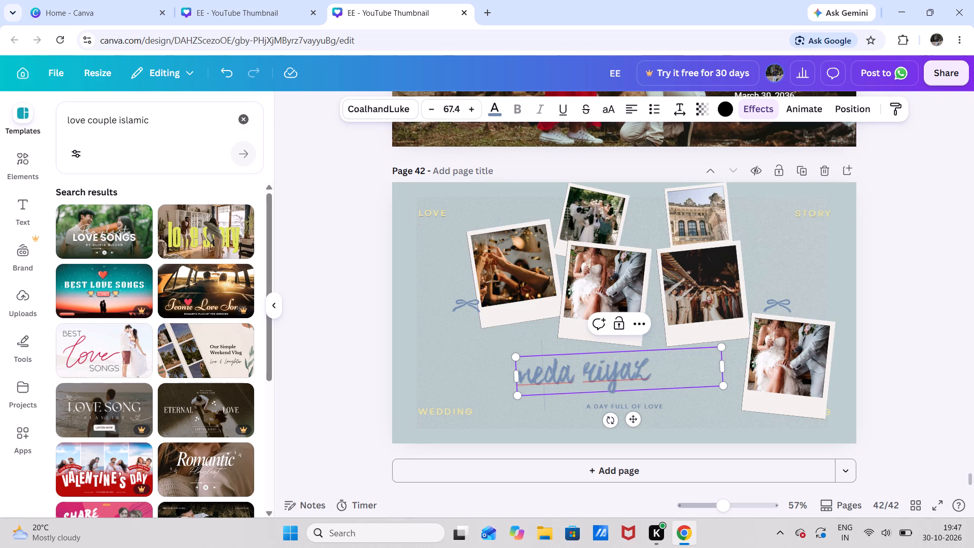
key(ctrl+a)
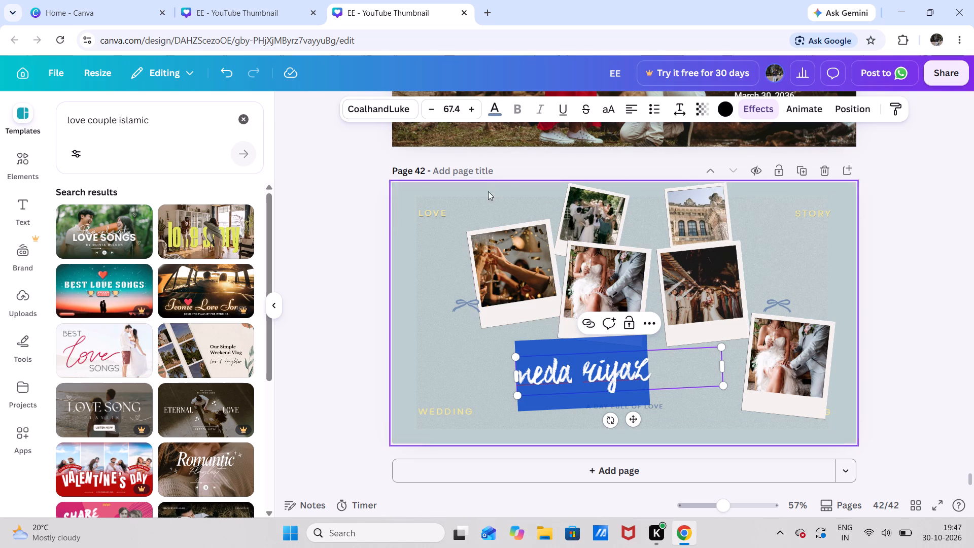
click(493, 106)
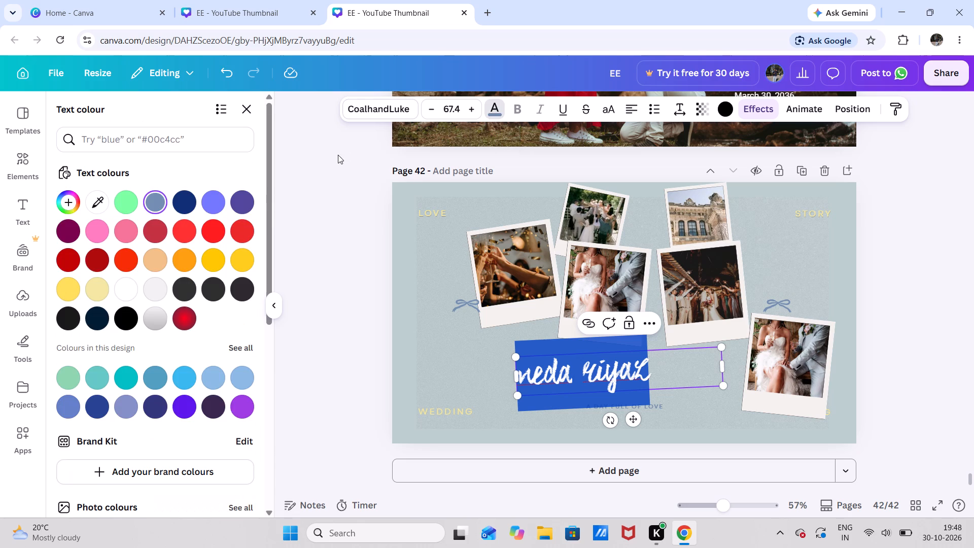
click(241, 228)
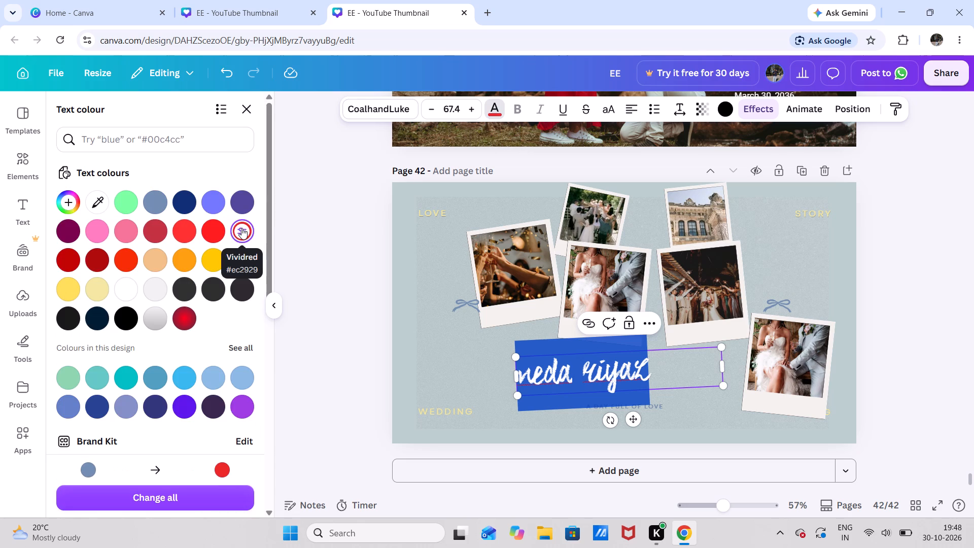
click(187, 319)
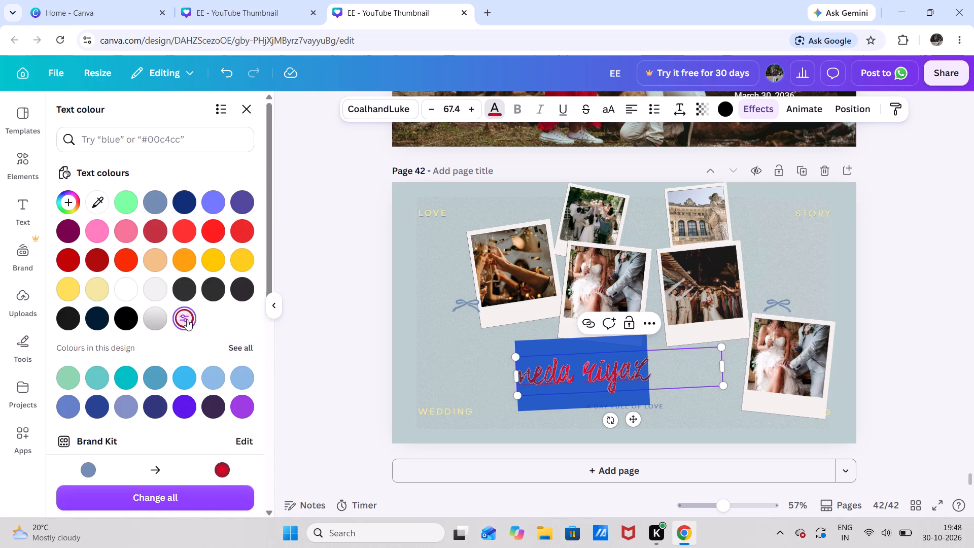
click(515, 380)
click(478, 388)
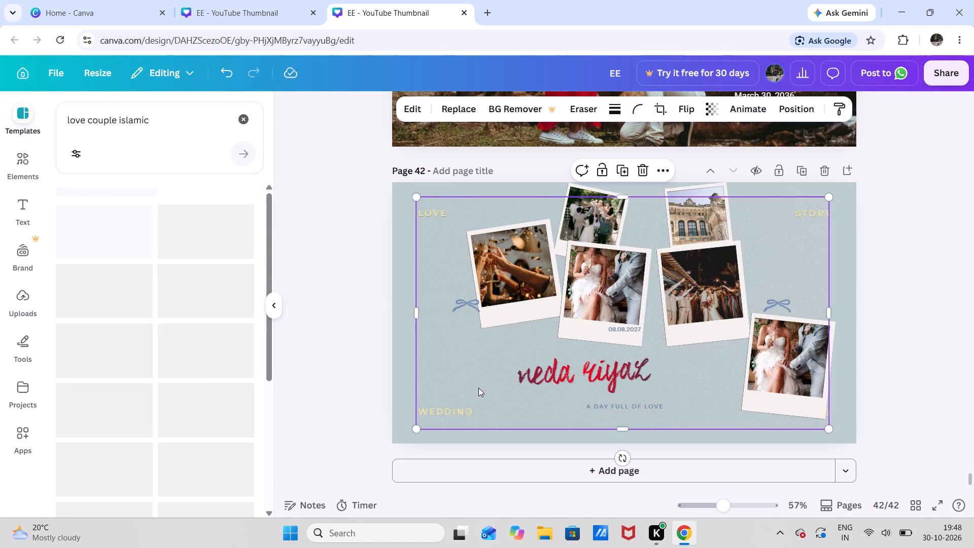
Enlarge the red couple-names heading to about size 103 and shift it right so it sits beneath the polaroids.
click(572, 376)
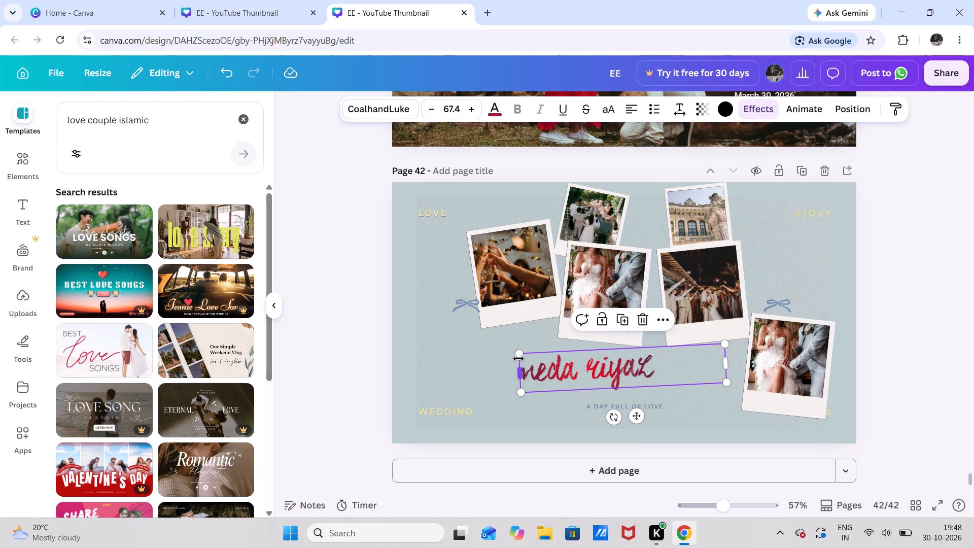
drag(520, 356, 412, 324)
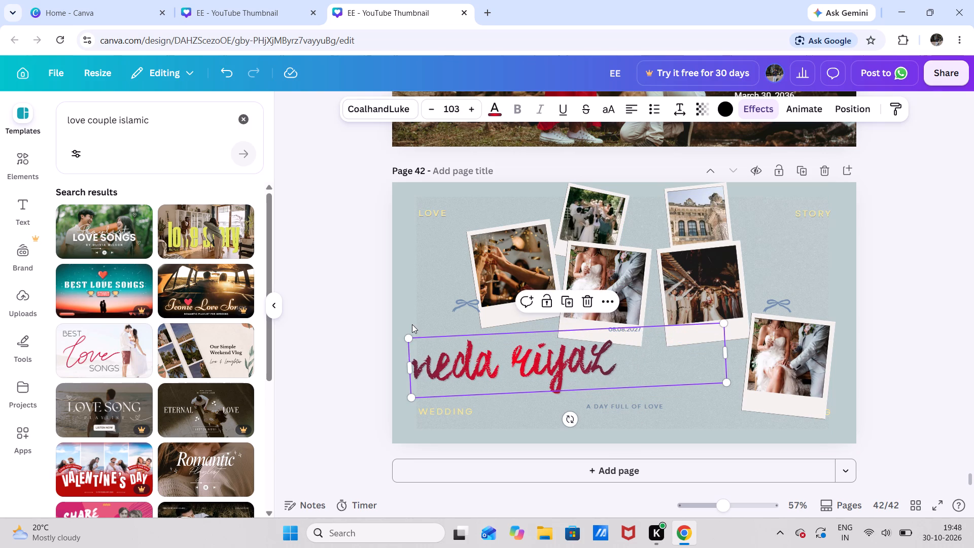
drag(494, 363, 554, 361)
click(620, 275)
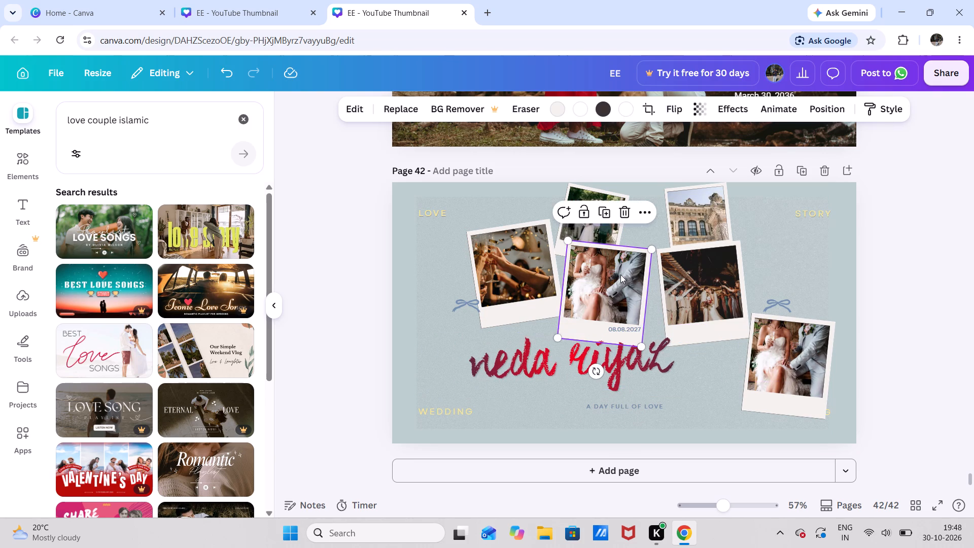
Remove the centre polaroid on page 42, first its couple photo and then its empty frame.
click(620, 275)
click(603, 280)
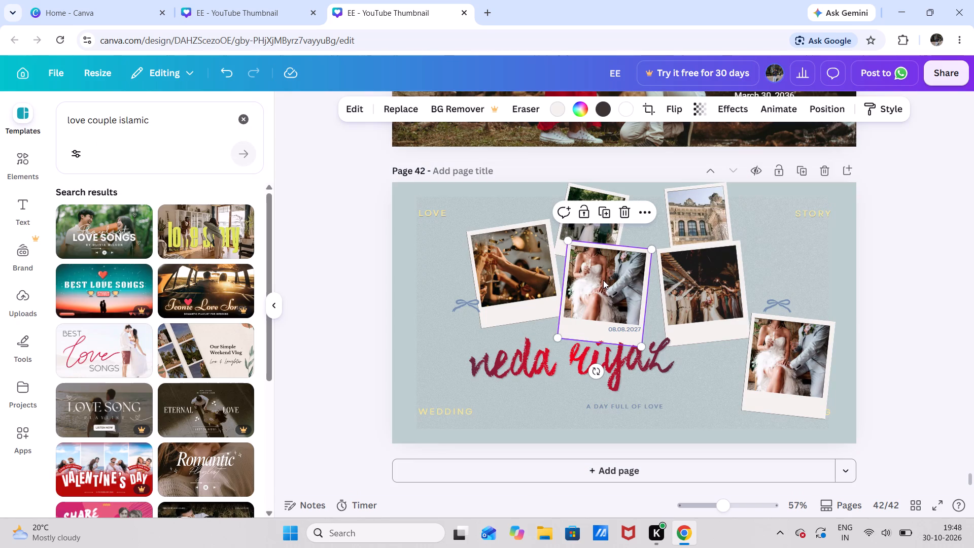
click(624, 210)
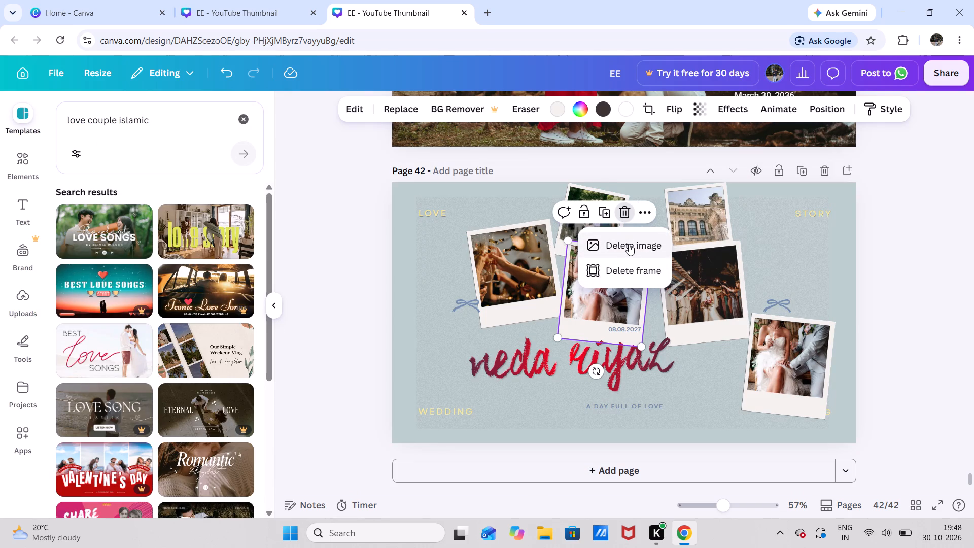
click(629, 244)
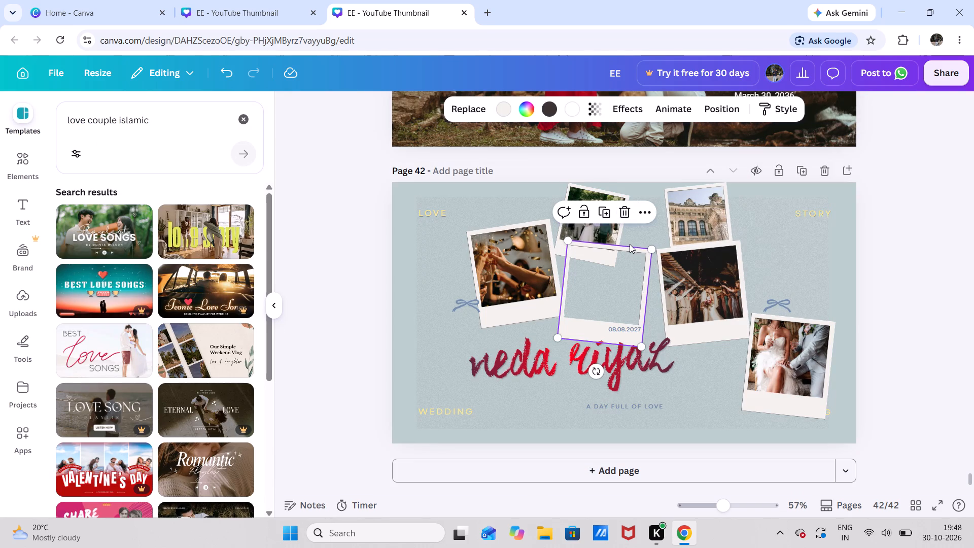
click(622, 284)
click(622, 284)
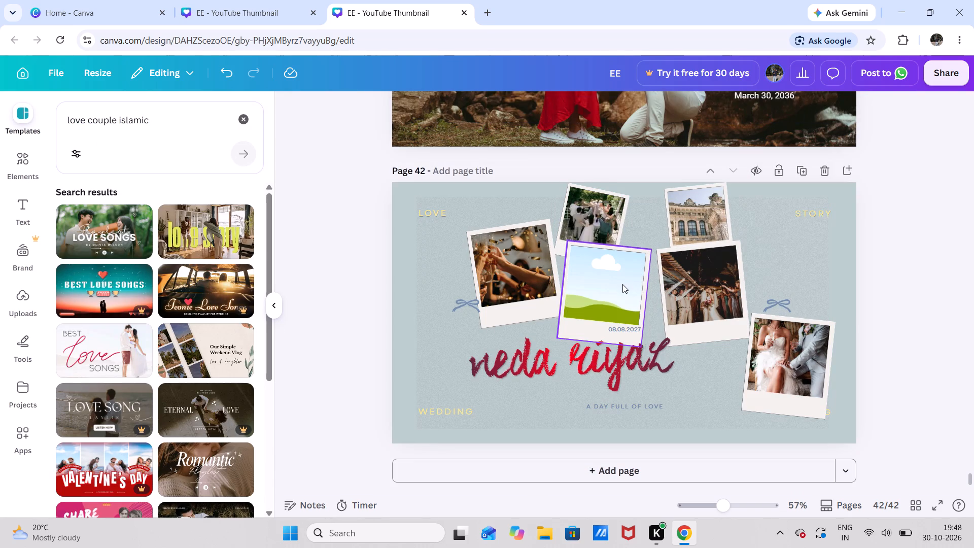
click(635, 213)
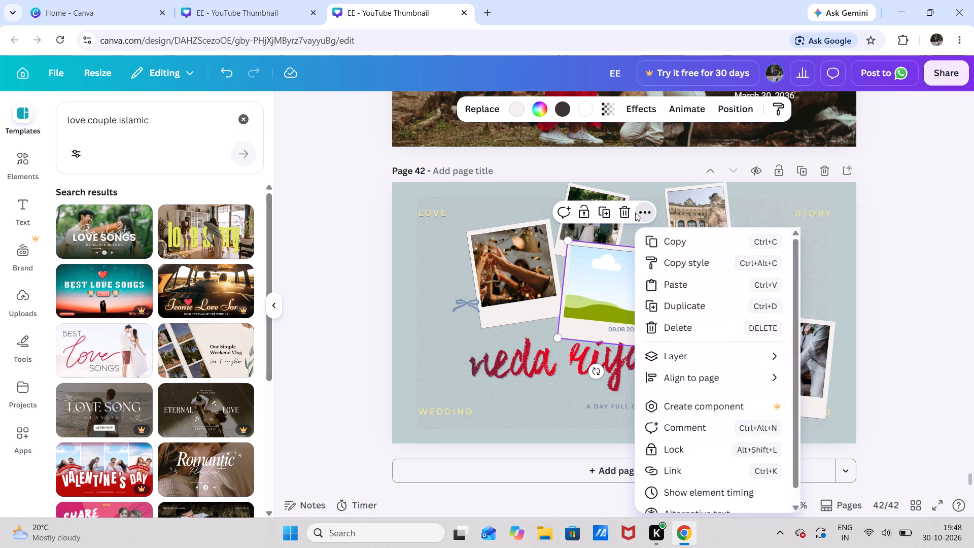
click(618, 219)
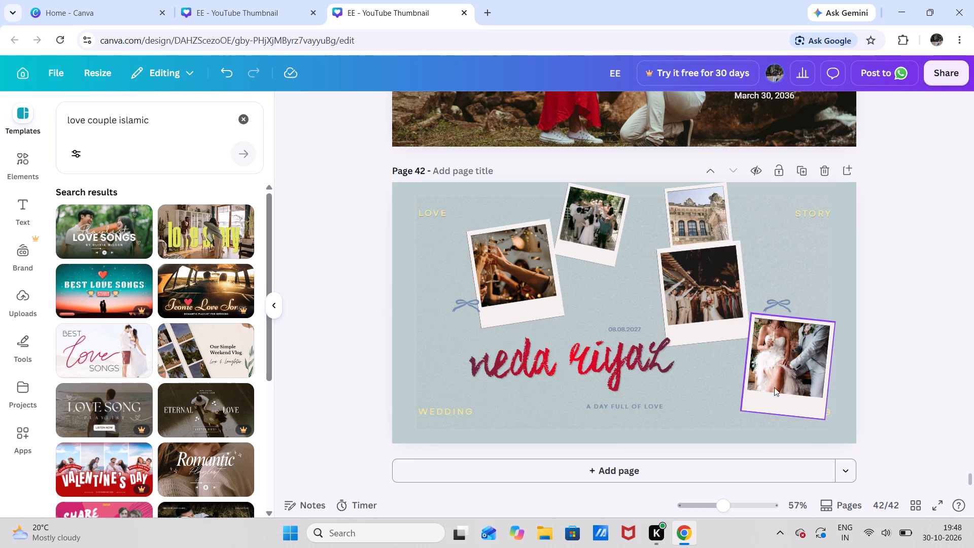
Delete the couple photo from the lower-right polaroid on page 42, keeping its frame.
double_click(789, 399)
click(781, 355)
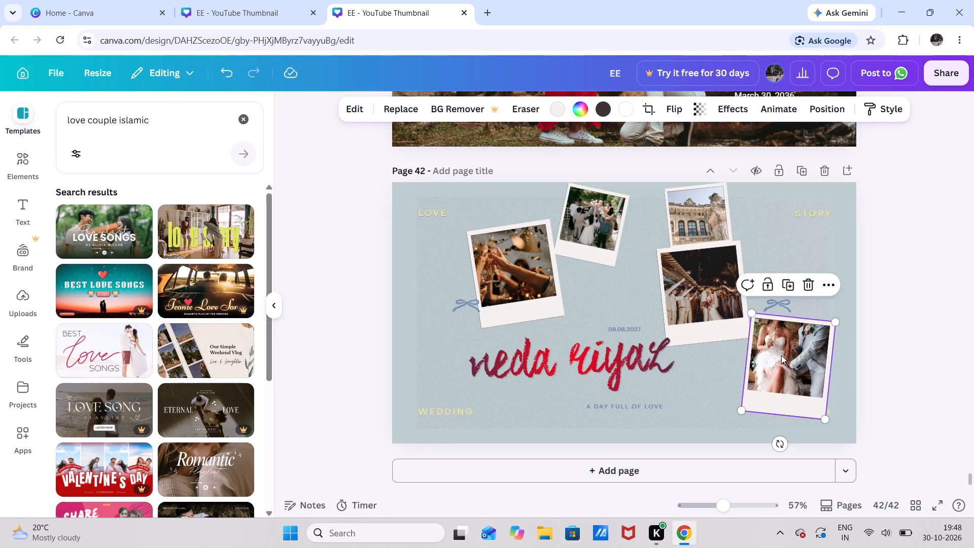
click(810, 287)
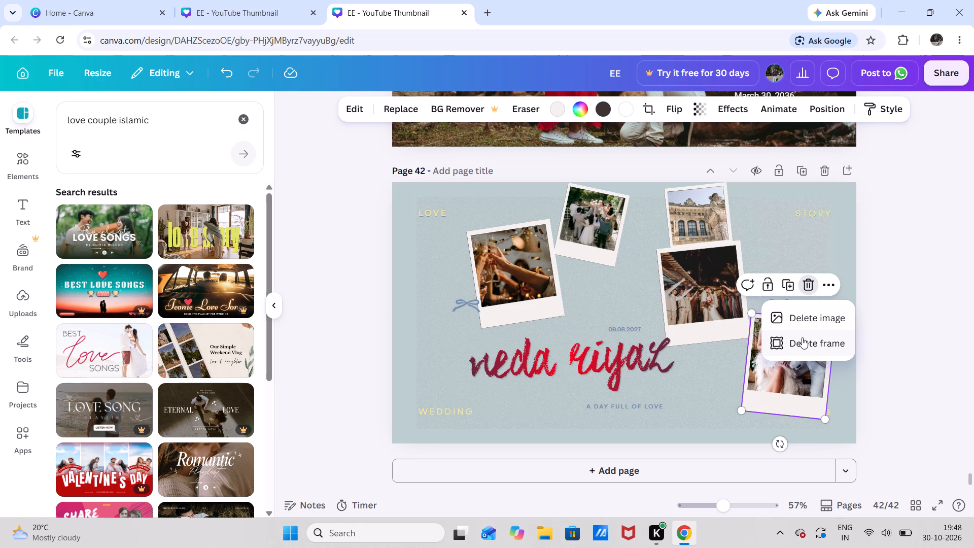
click(815, 318)
click(797, 347)
double_click(797, 347)
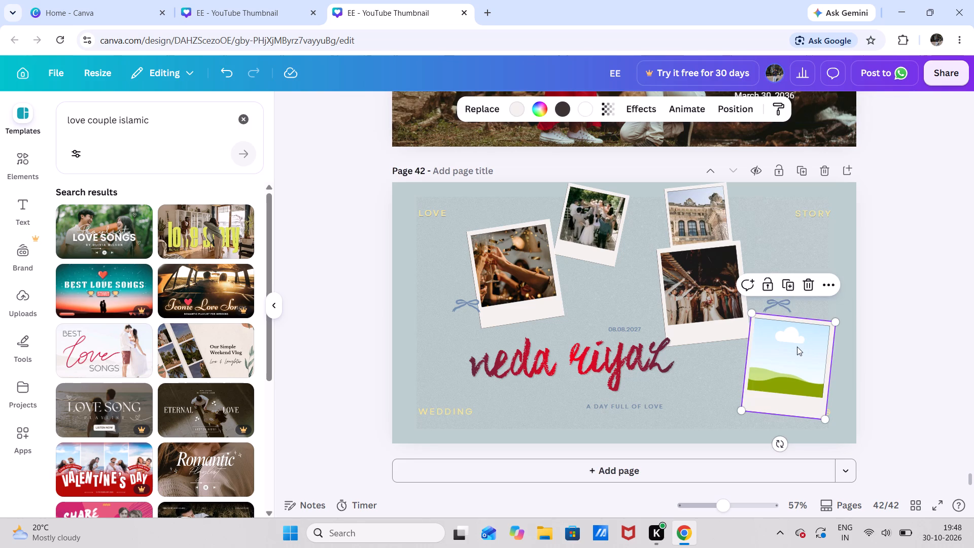
click(789, 376)
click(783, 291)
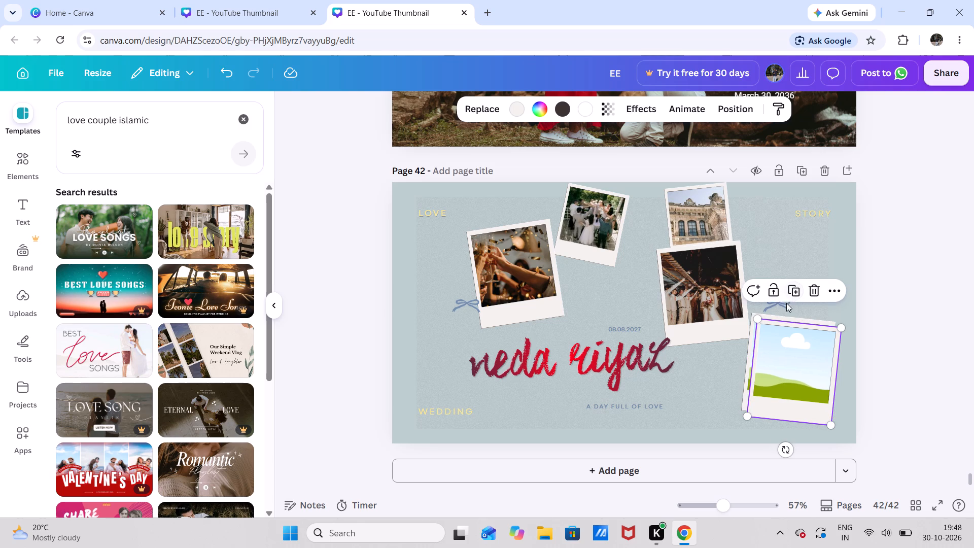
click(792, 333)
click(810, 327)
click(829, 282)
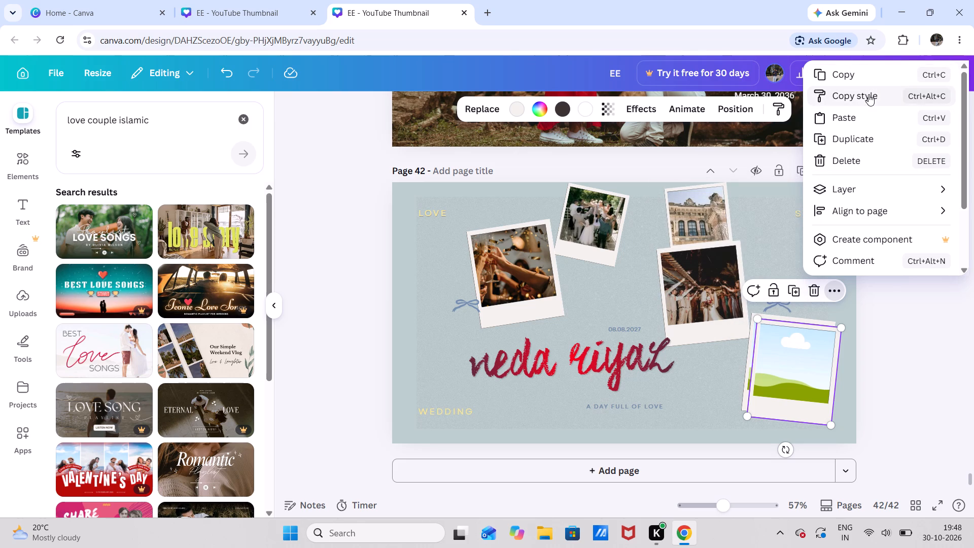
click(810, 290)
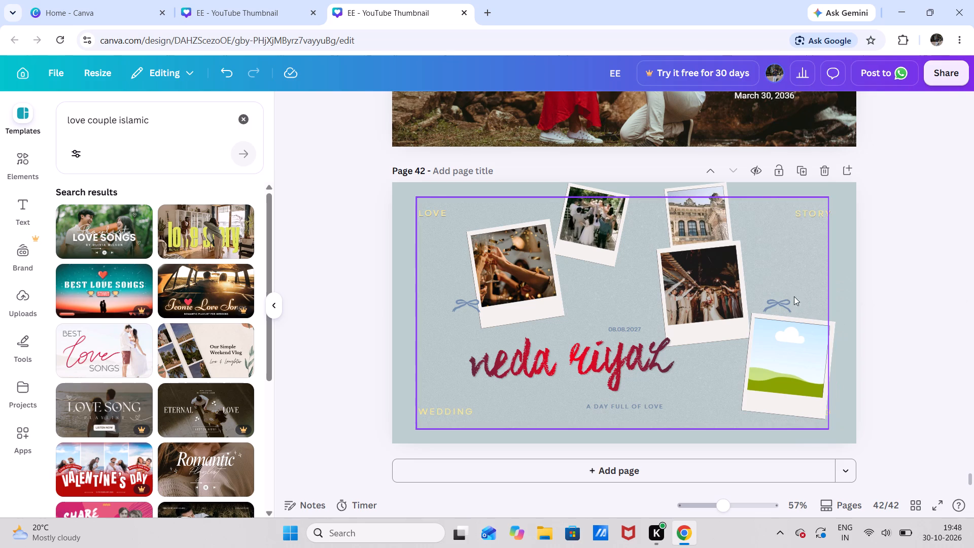
Move the empty polaroid frame from the lower right into the centre gap between the other polaroids.
click(770, 352)
drag(770, 352, 588, 288)
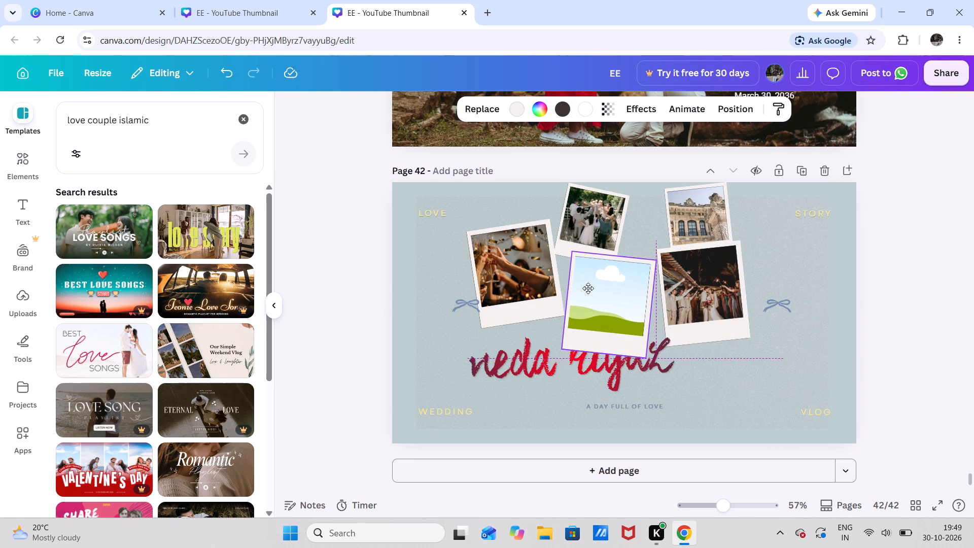
drag(588, 288, 588, 288)
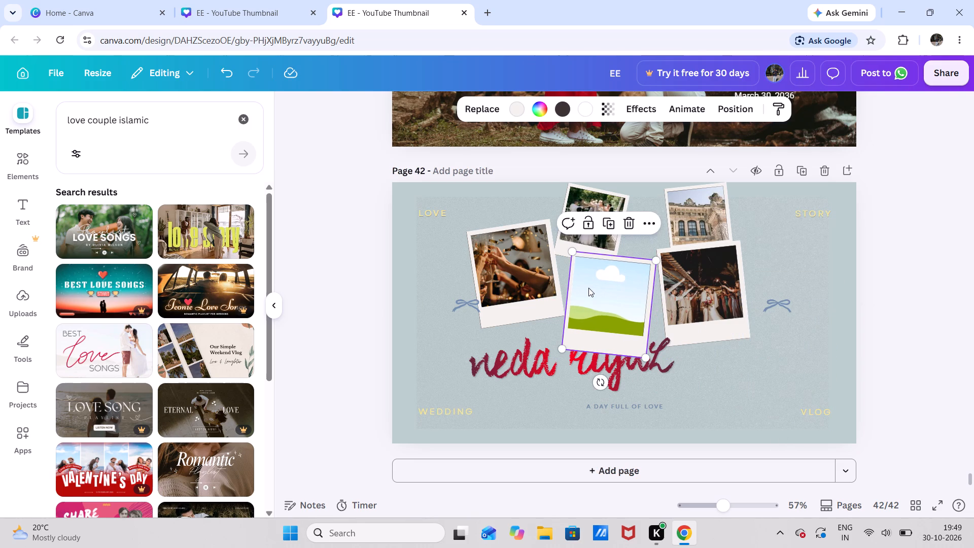
drag(588, 288, 590, 283)
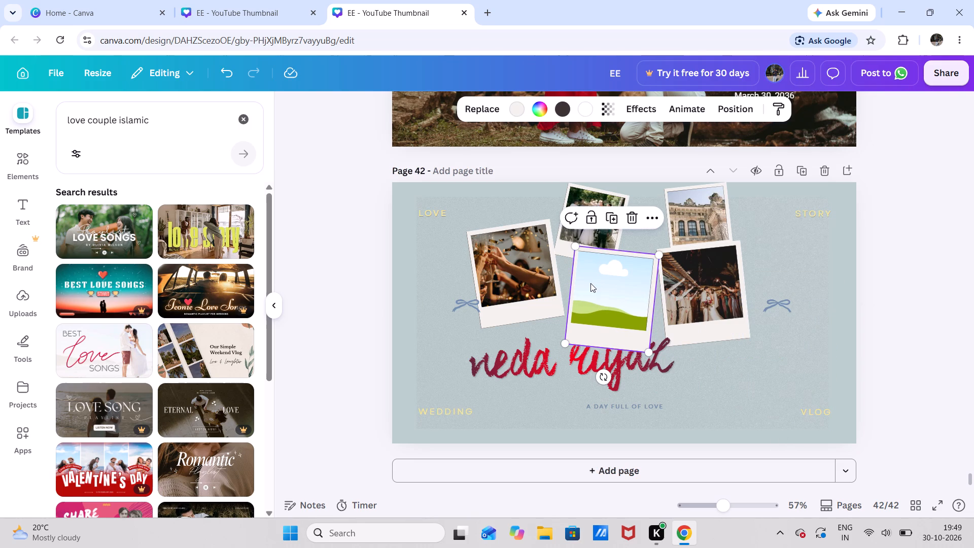
click(736, 386)
Shift the red couple-names heading down clear of the centre polaroid and widen its text box towards the page's left edge.
drag(517, 359, 533, 376)
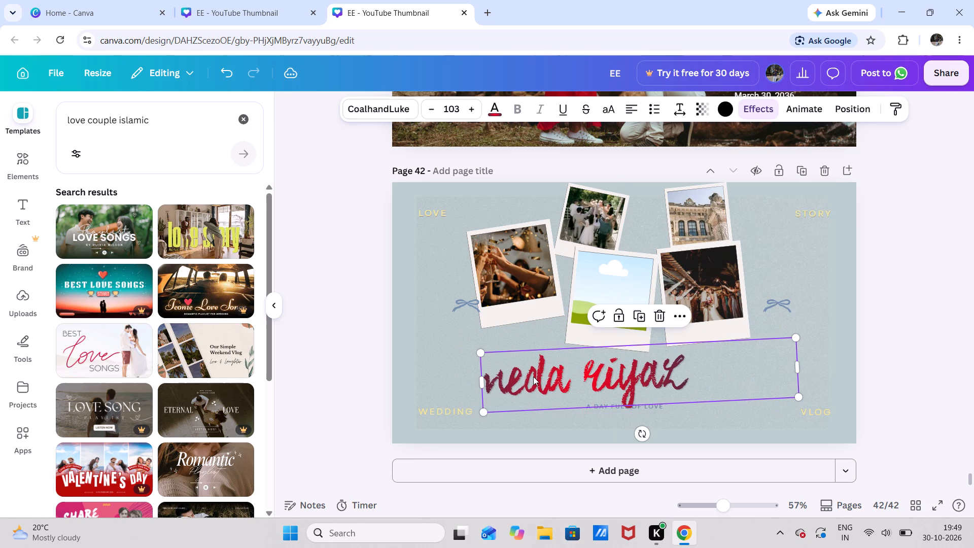
drag(477, 381, 406, 357)
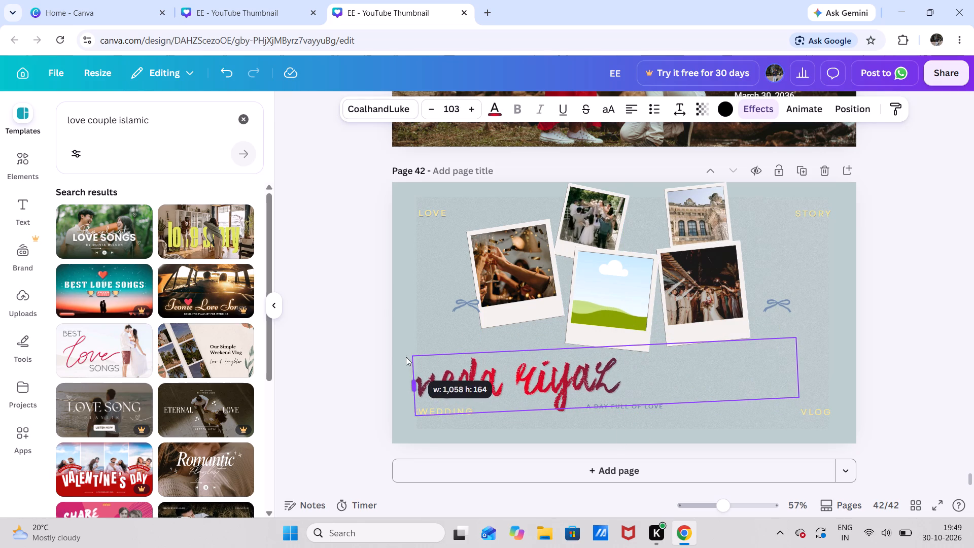
drag(406, 357, 398, 356)
click(492, 382)
drag(492, 382, 506, 382)
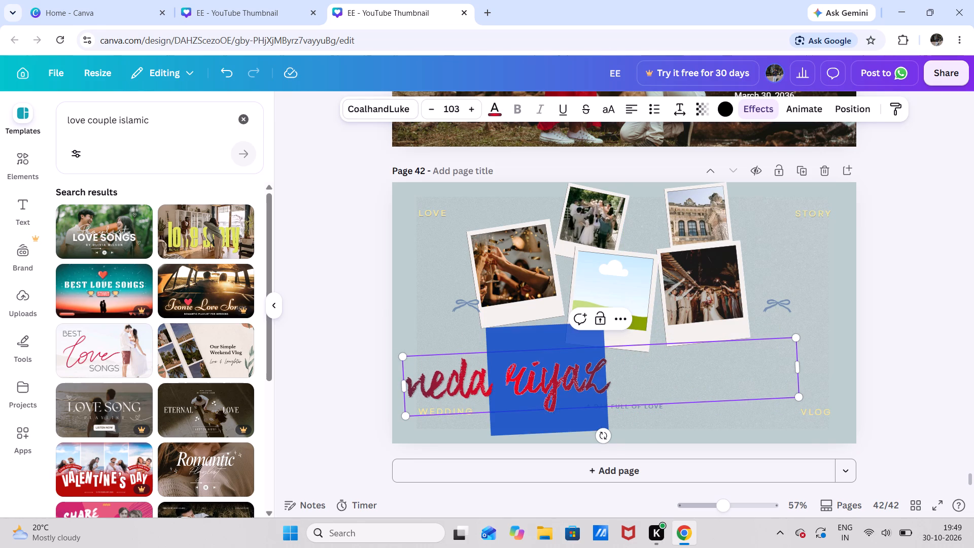
drag(506, 382, 450, 383)
Shift the textured background panel on page 42 slightly up and to the left.
click(433, 300)
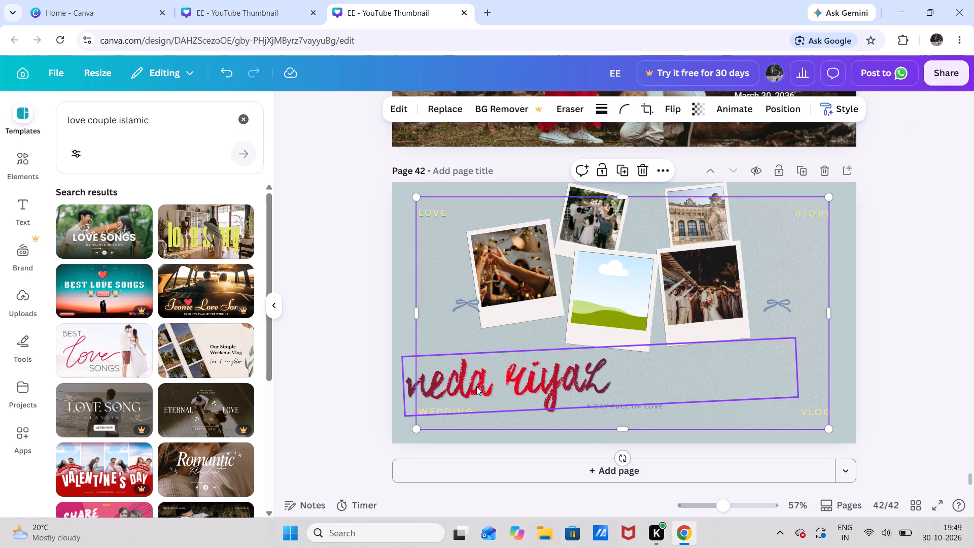
drag(476, 386, 466, 380)
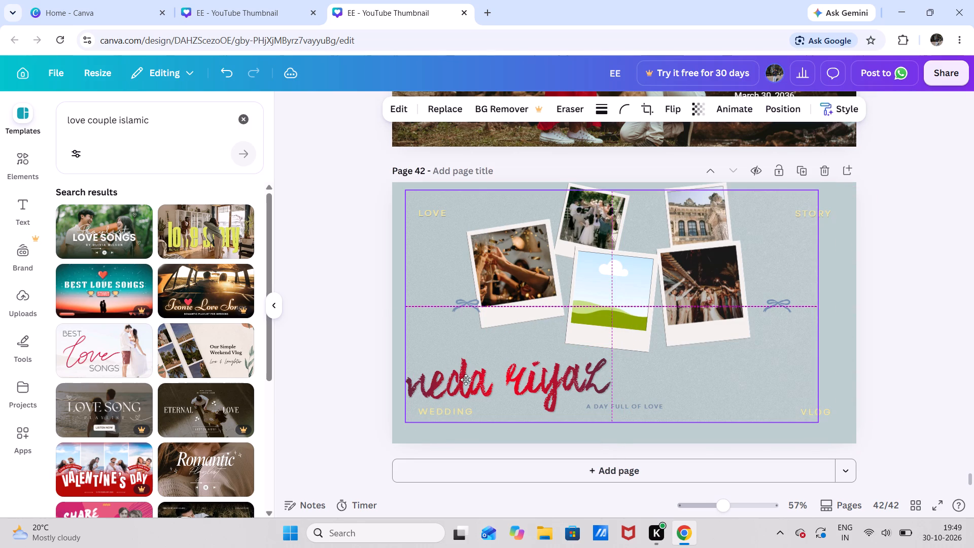
drag(466, 380, 465, 380)
Move the red couple-names heading right so it sits centred beneath the polaroids.
click(500, 395)
drag(500, 395, 511, 392)
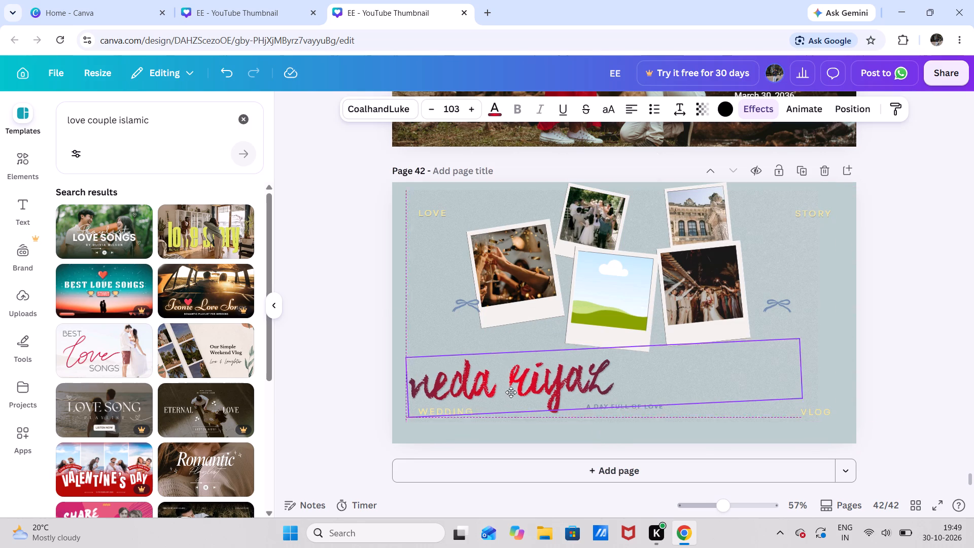
drag(511, 392, 603, 389)
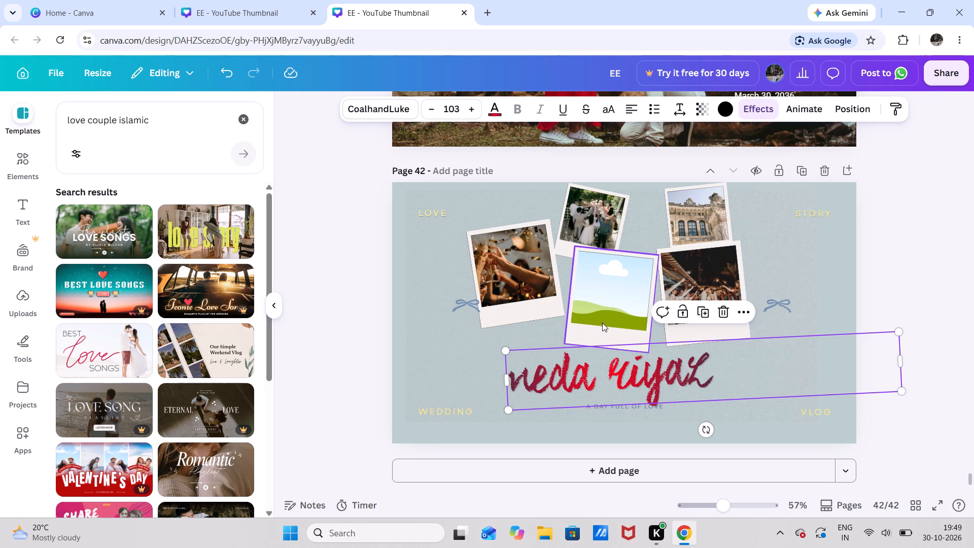
click(442, 364)
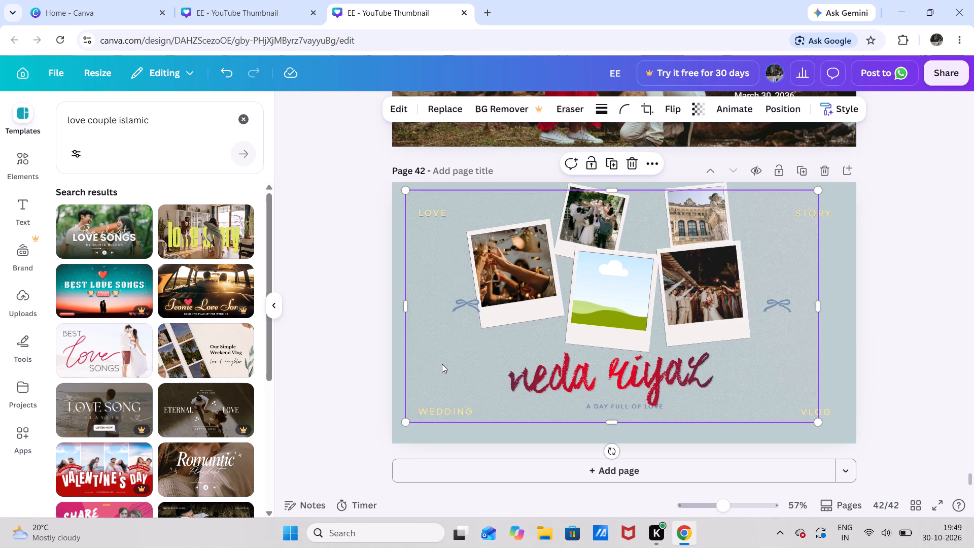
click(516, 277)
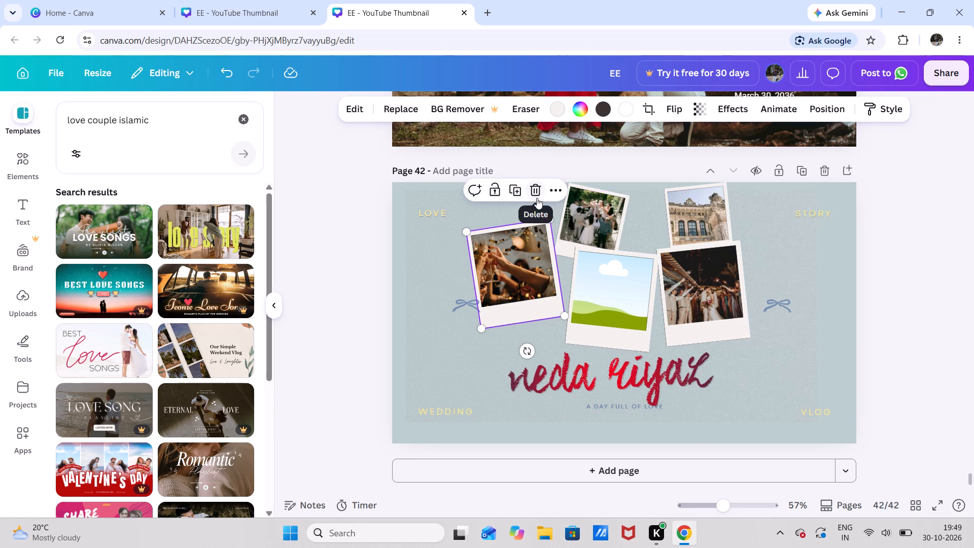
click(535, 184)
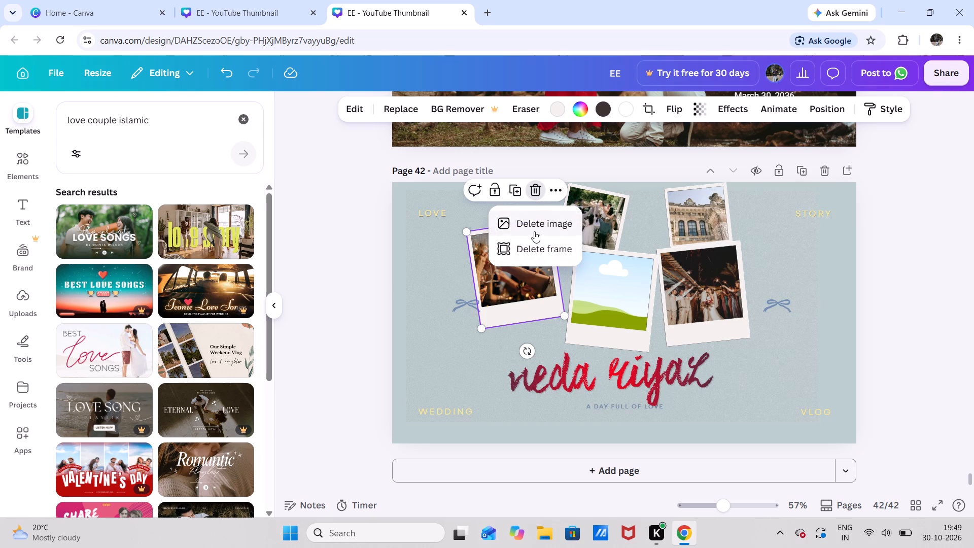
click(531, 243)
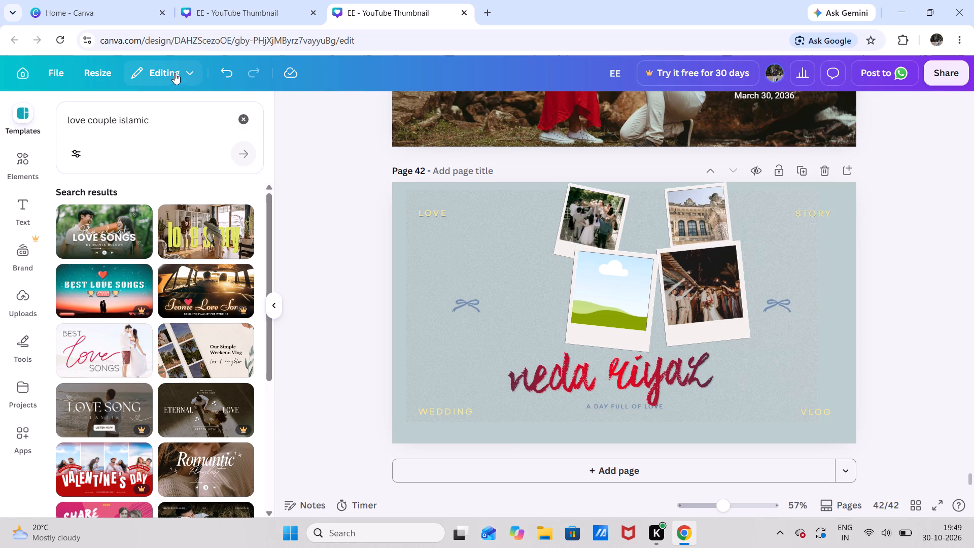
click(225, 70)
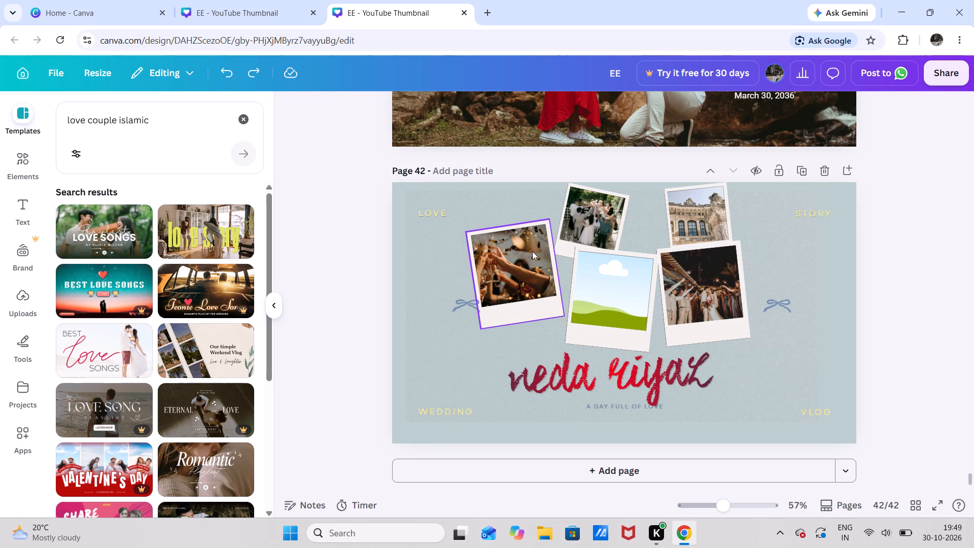
Delete the photos from the left polaroid and the group-photo polaroid above it, keeping both frames.
click(532, 251)
click(531, 188)
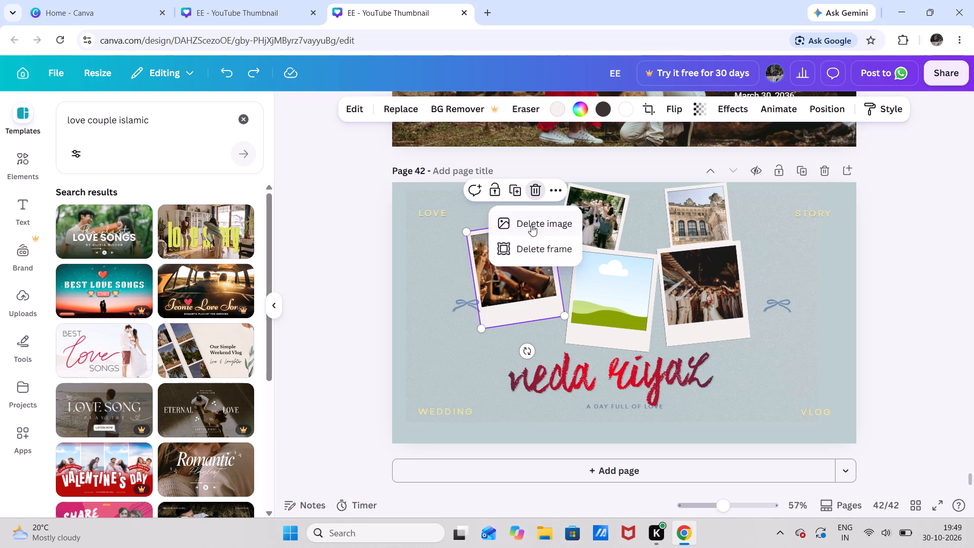
click(535, 228)
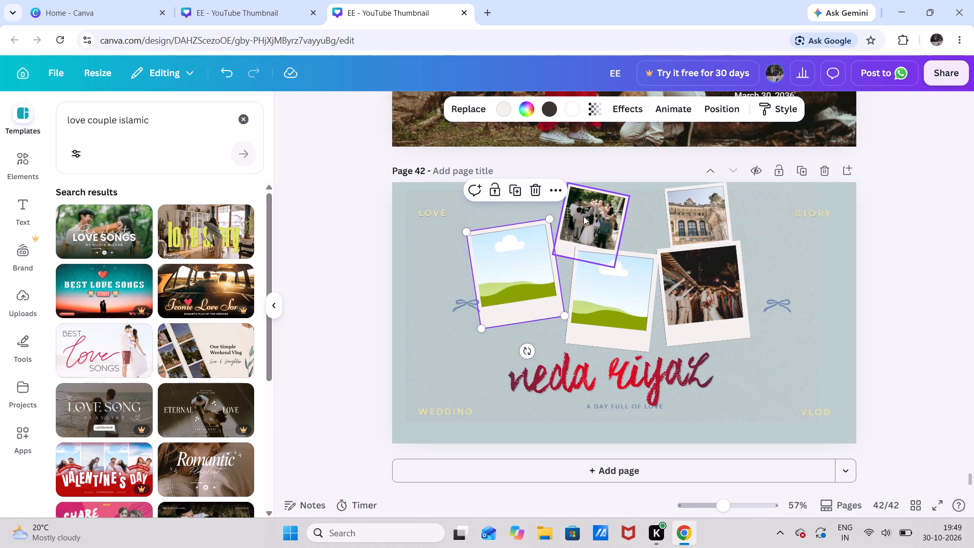
click(583, 216)
click(608, 156)
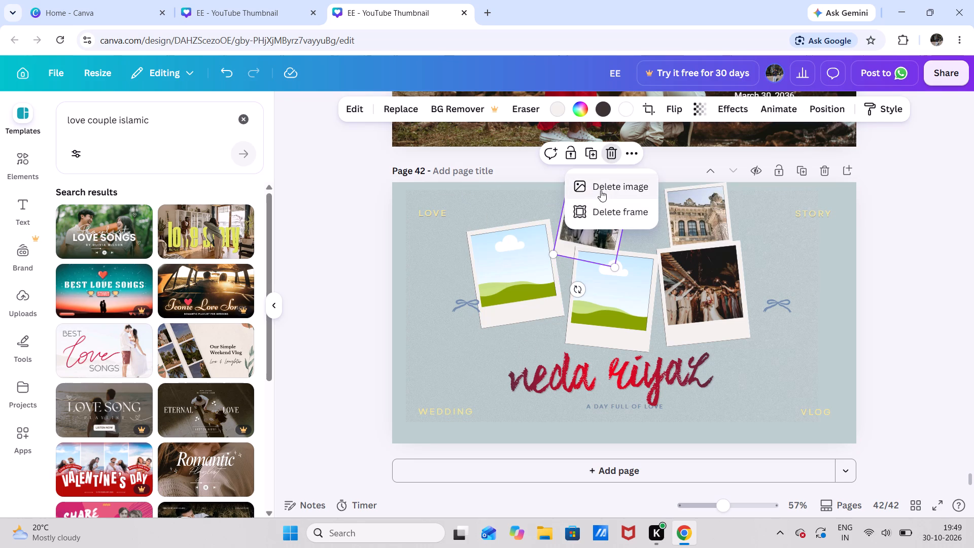
click(605, 185)
Delete the photos from the building polaroid and the wedding-party polaroid below it on page 42, keeping both frames.
click(691, 205)
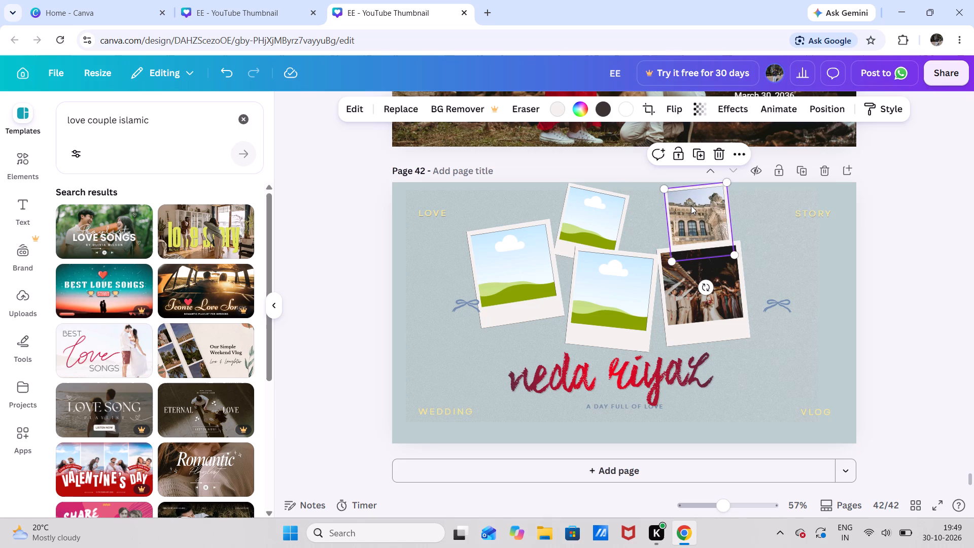
click(717, 156)
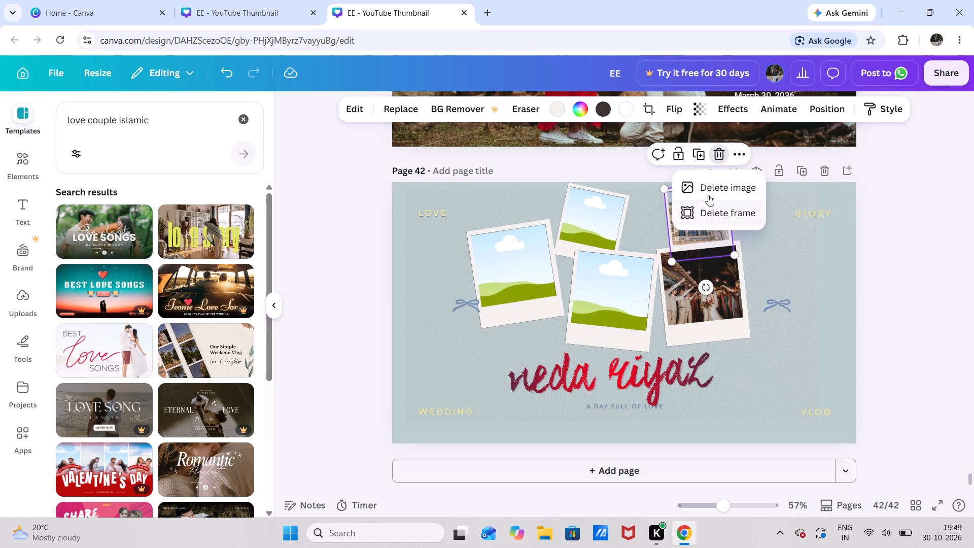
click(712, 187)
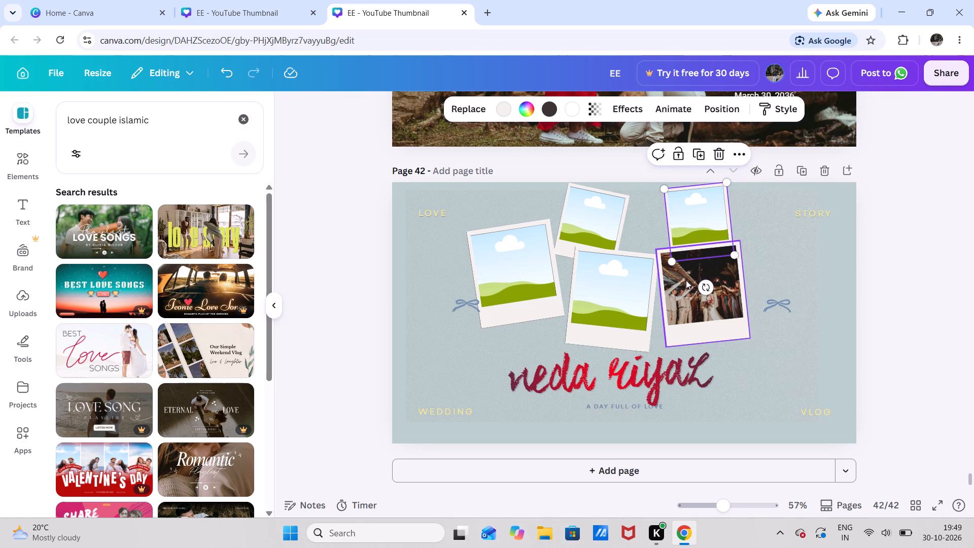
click(686, 280)
click(722, 209)
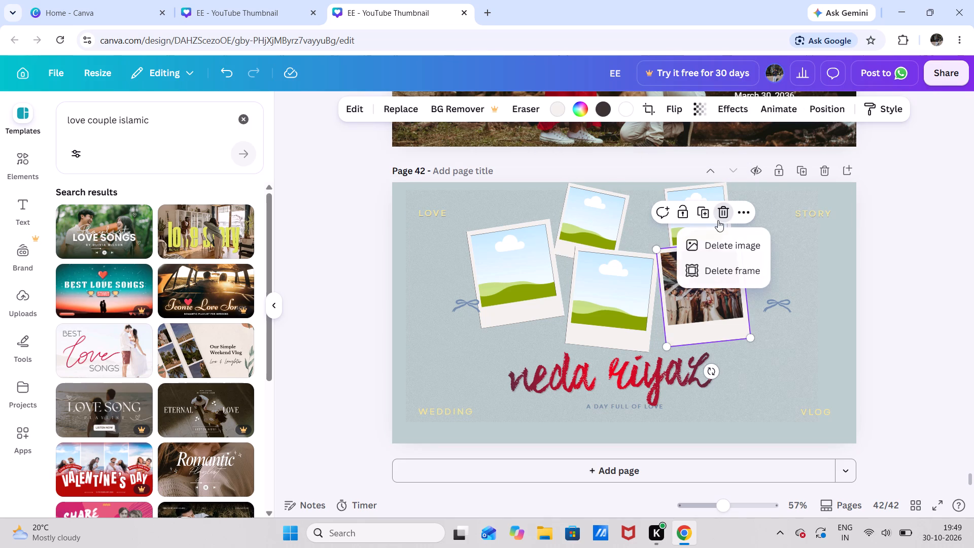
click(707, 245)
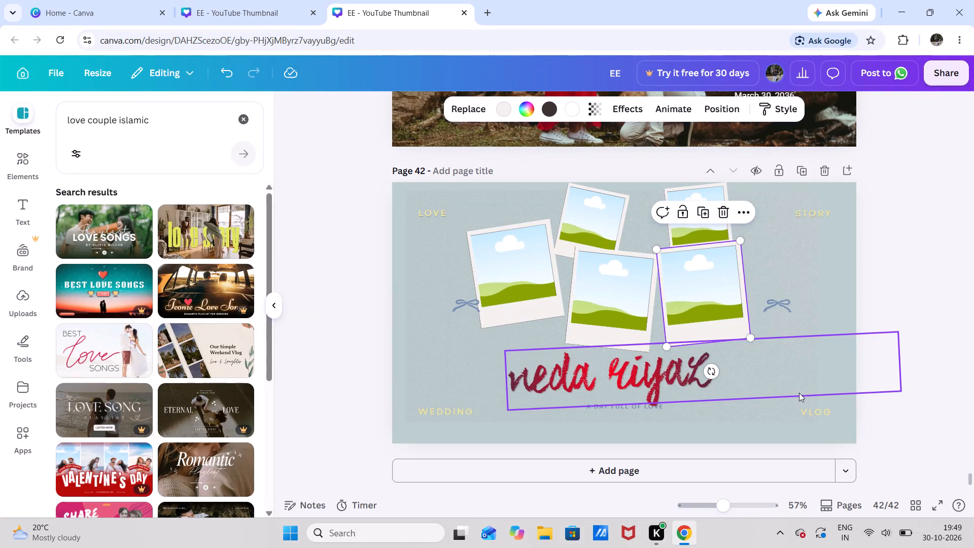
Enlarge the red couple-names heading to font size 111 by extending it toward the page's left edge.
click(649, 371)
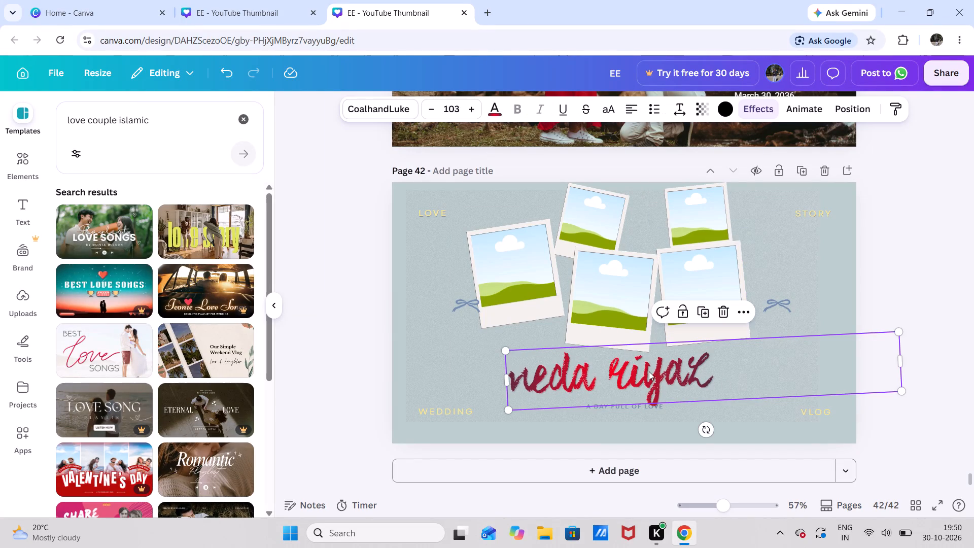
drag(504, 409, 481, 374)
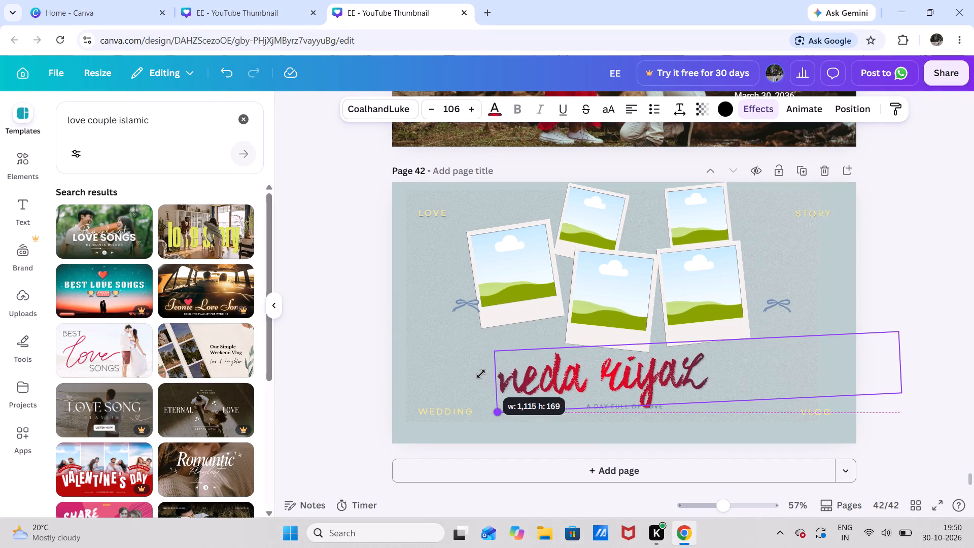
drag(481, 374, 467, 373)
Replace the red couple-names heading text on page 42 with "fahima" followed by a space.
click(691, 367)
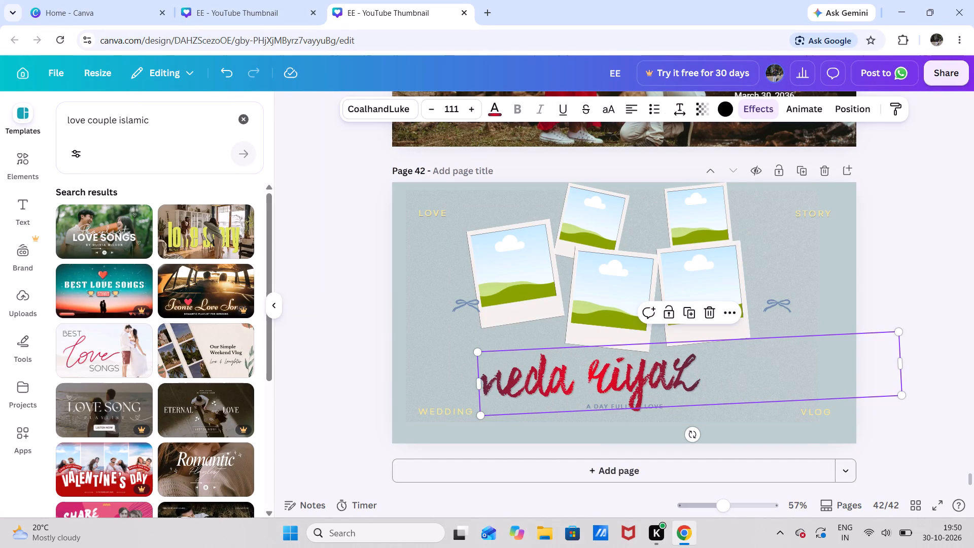
key(BackSpace)
key(BackSpace)
key(BackSpace)
key(BackSpace)
key(BackSpace)
key(BackSpace)
key(BackSpace)
key(BackSpace)
key(BackSpace)
key(BackSpace)
key(BackSpace)
key(BackSpace)
key(BackSpace)
key(BackSpace)
key(BackSpace)
key(BackSpace)
key(BackSpace)
key(BackSpace)
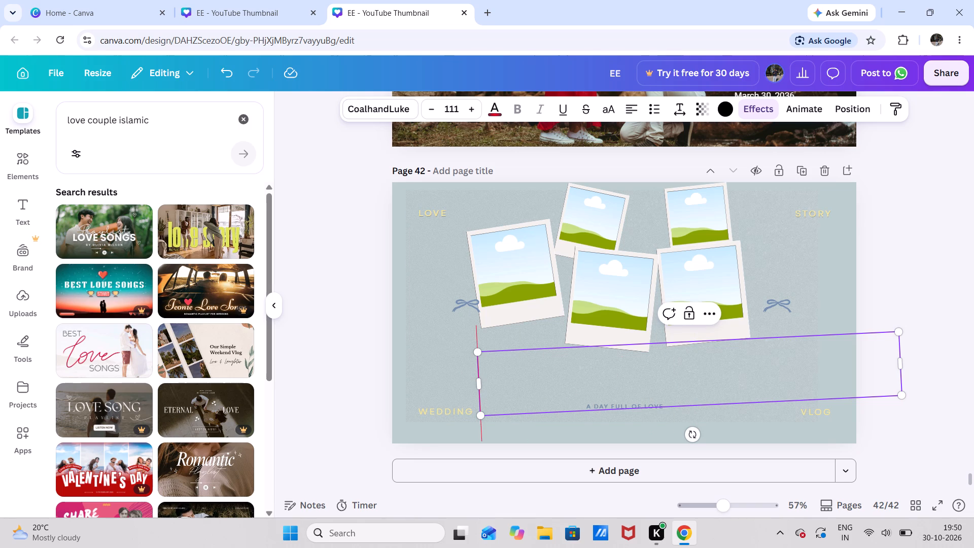
text(fahima)
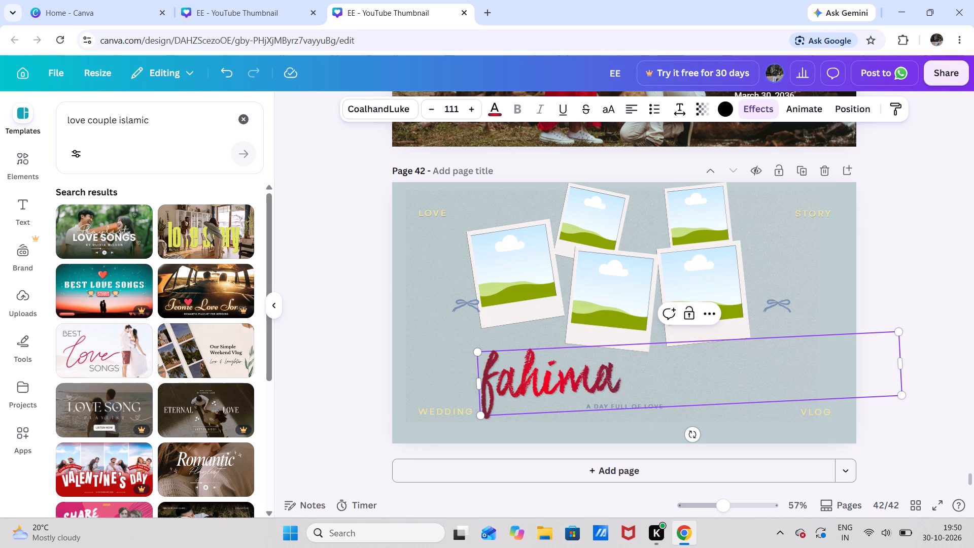
key(space)
key(space)
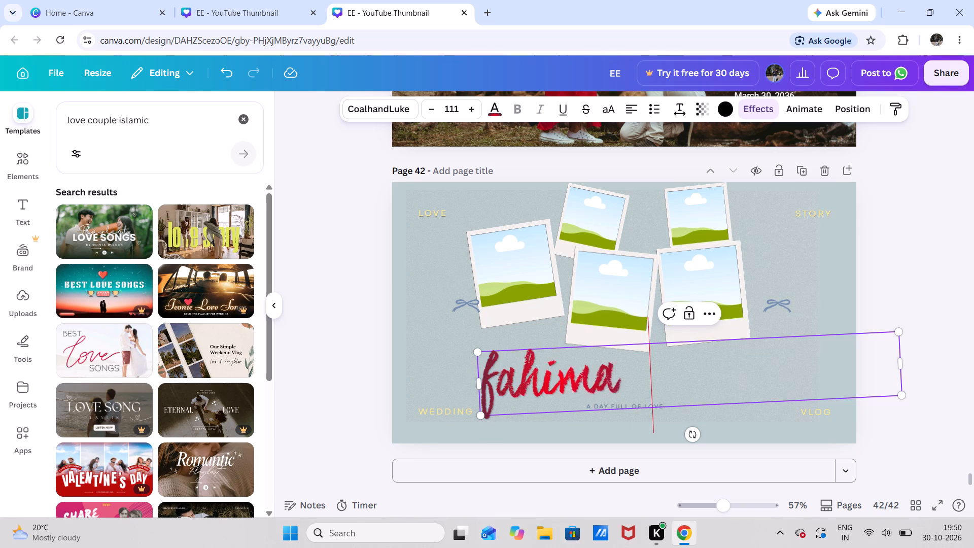
Capitalise the first letter of the heading so it reads "Fahima".
click(496, 376)
key(BackSpace)
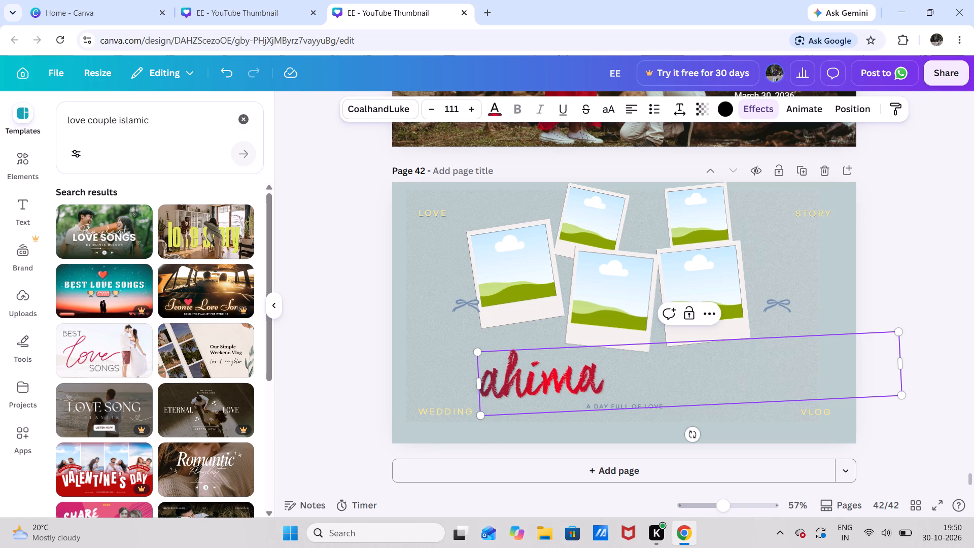
key(f)
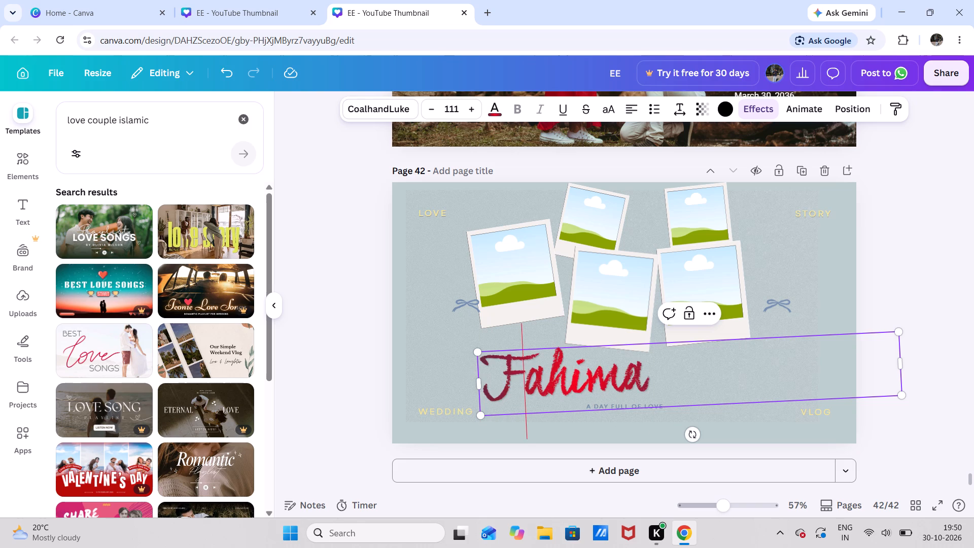
Check the couple's names on page 37 and add the second name, "AYAZ", in capitals after the first name in page 42's heading.
click(656, 373)
scroll(556, 279, up, 6)
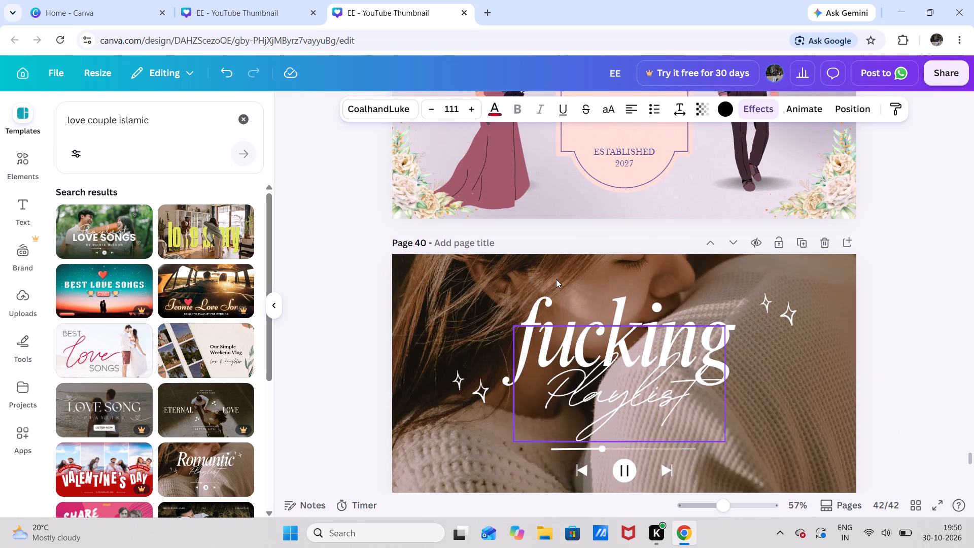
scroll(556, 279, up, 11)
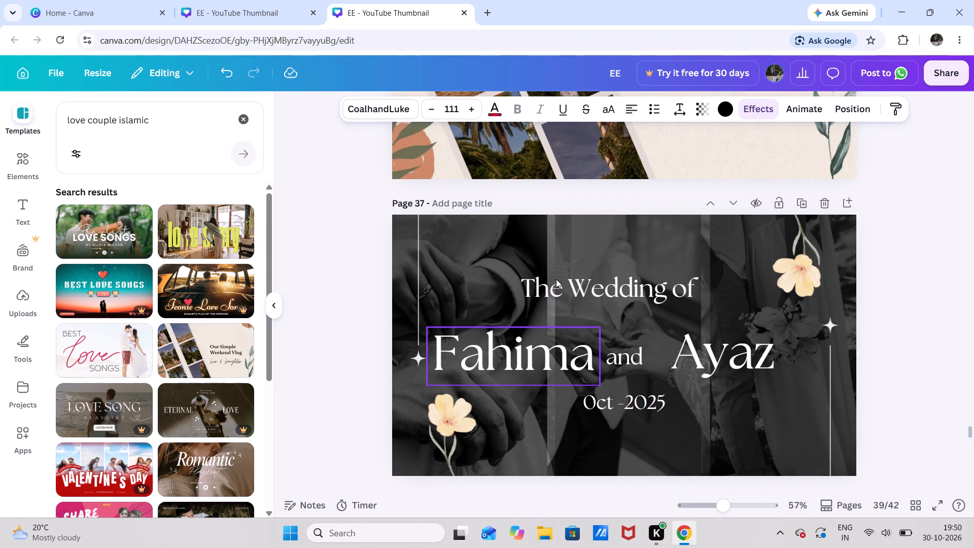
scroll(556, 279, down, 7)
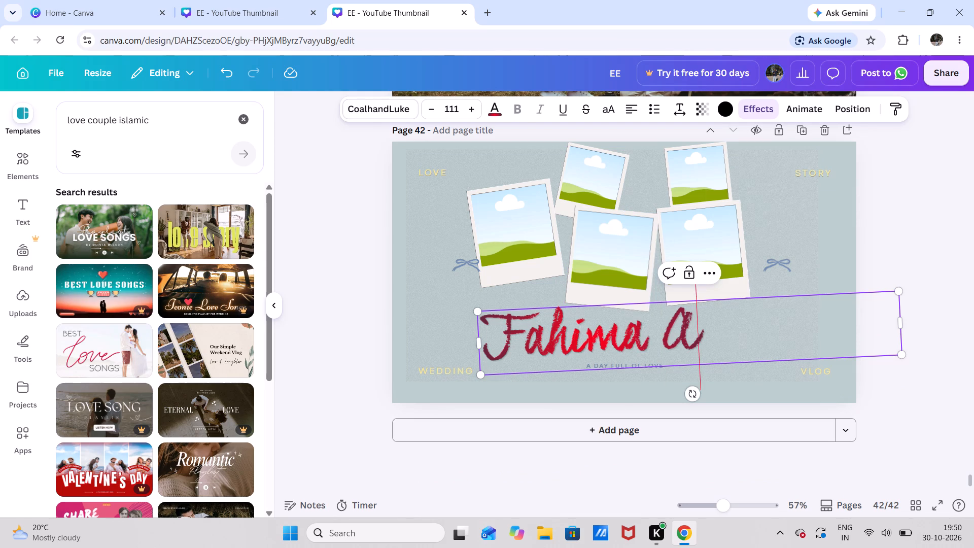
key(y)
key(BackSpace)
key(BackSpace)
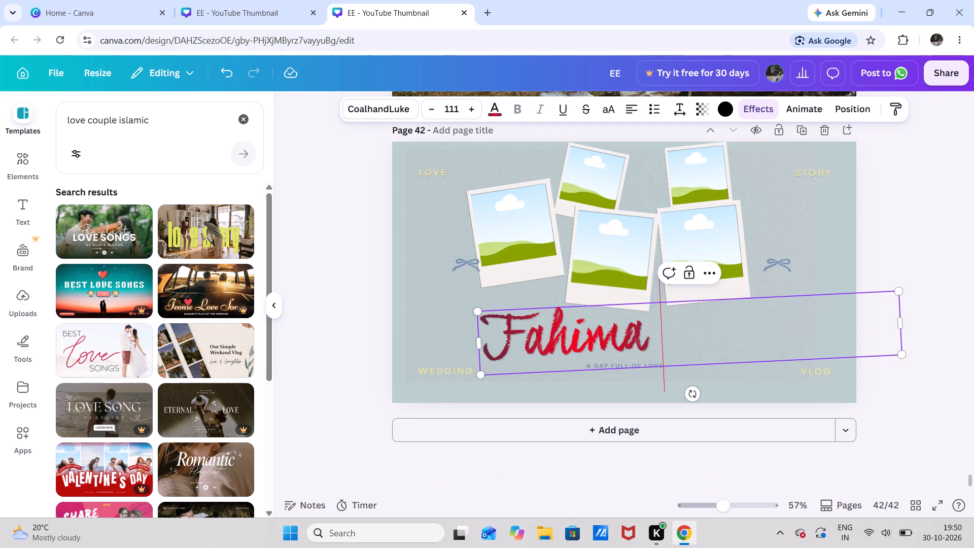
key(a)
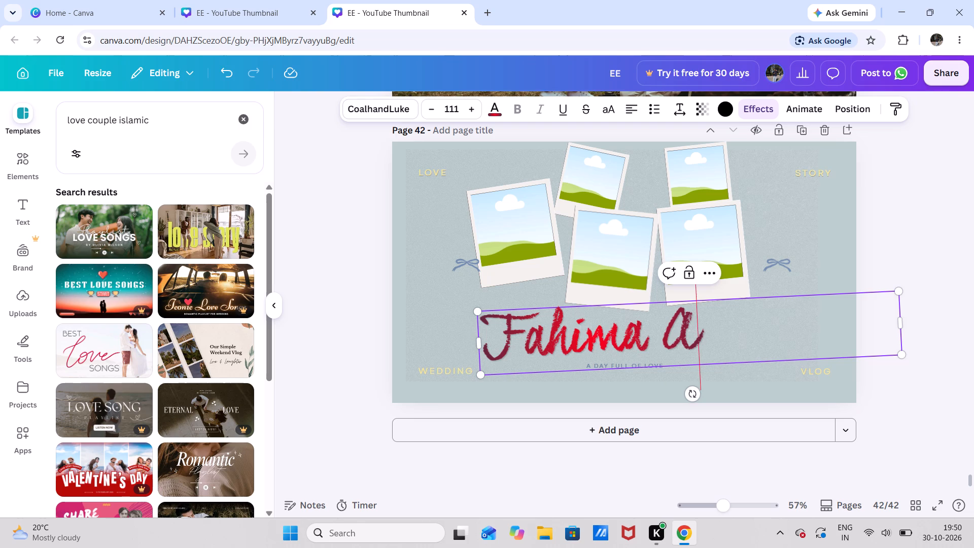
key(BackSpace)
key(a)
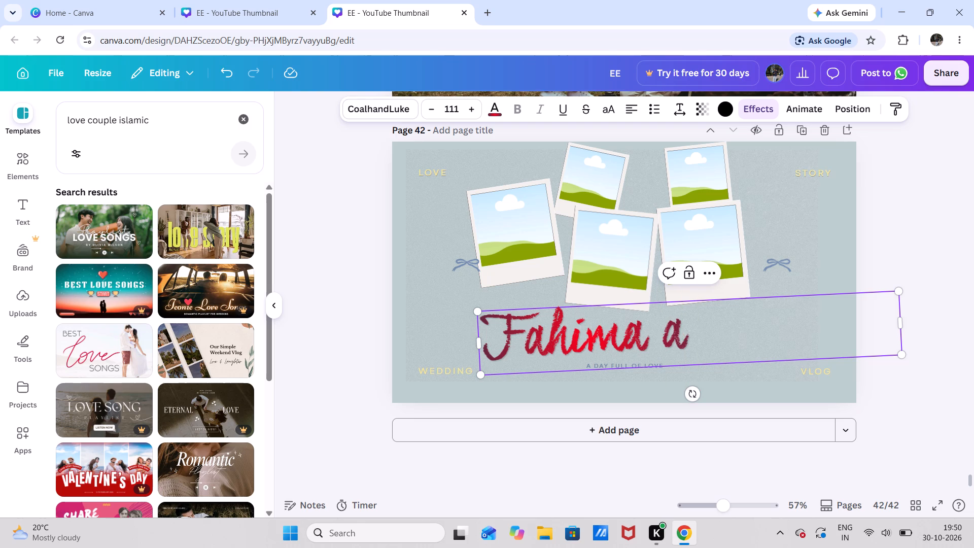
key(BackSpace)
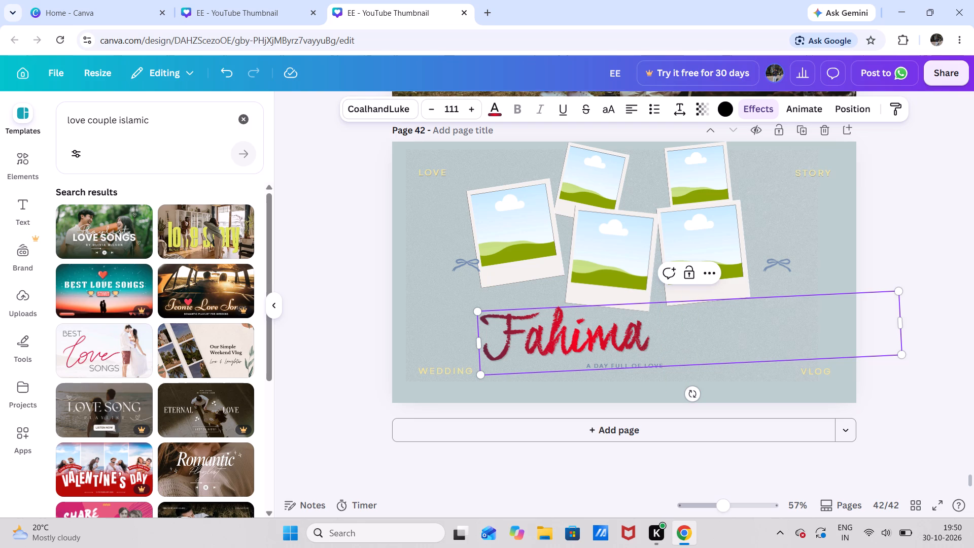
key(a)
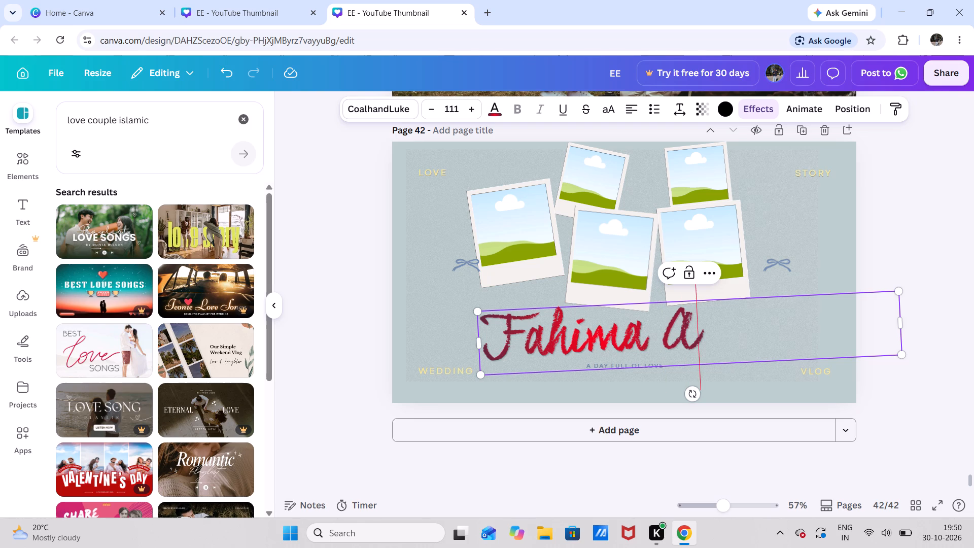
key(y)
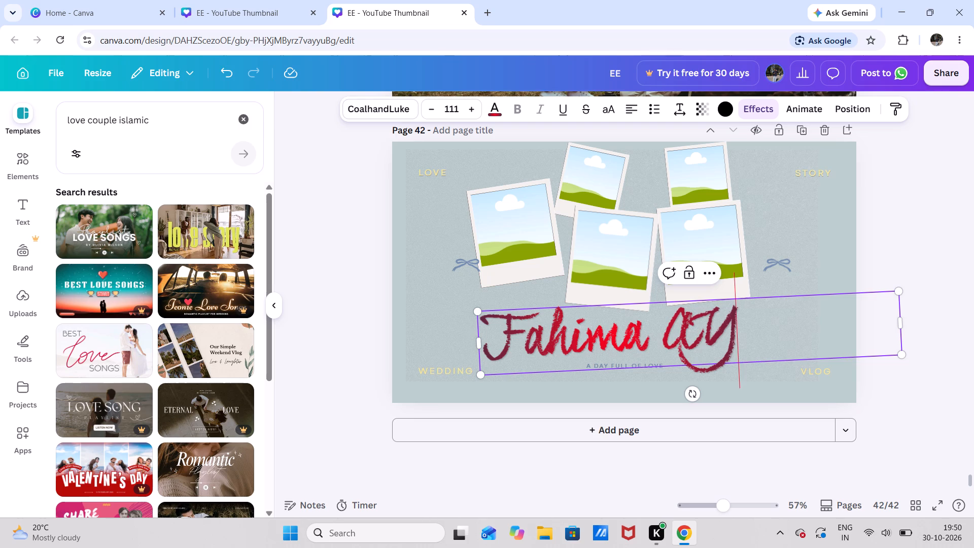
key(a)
key(z)
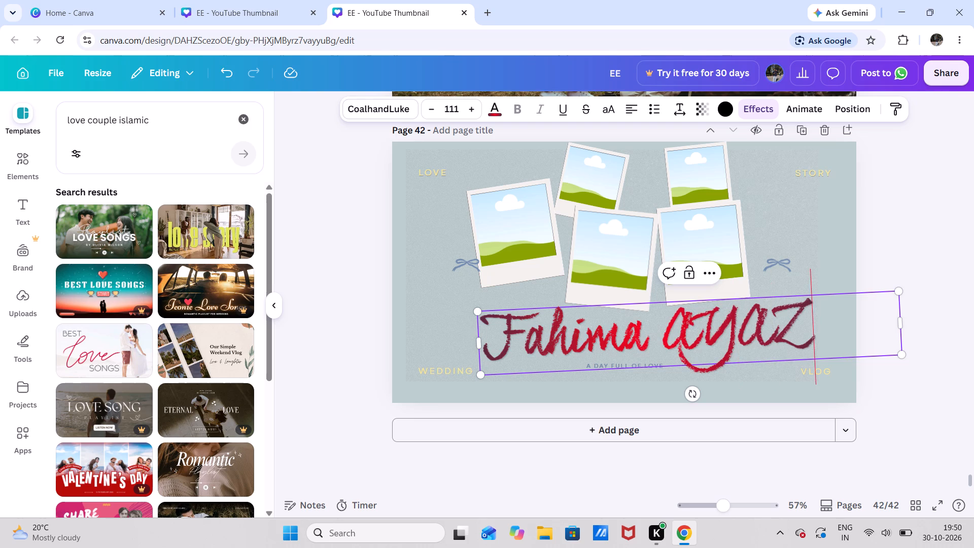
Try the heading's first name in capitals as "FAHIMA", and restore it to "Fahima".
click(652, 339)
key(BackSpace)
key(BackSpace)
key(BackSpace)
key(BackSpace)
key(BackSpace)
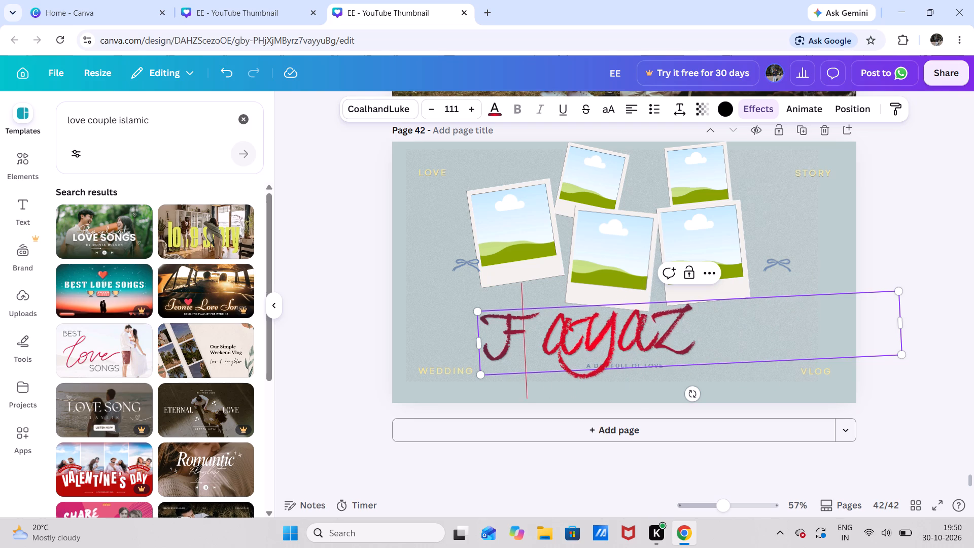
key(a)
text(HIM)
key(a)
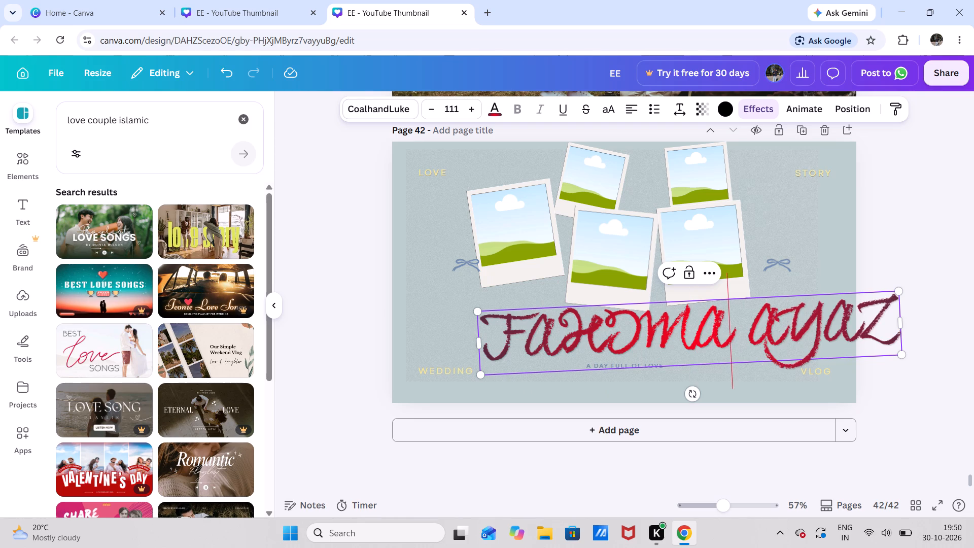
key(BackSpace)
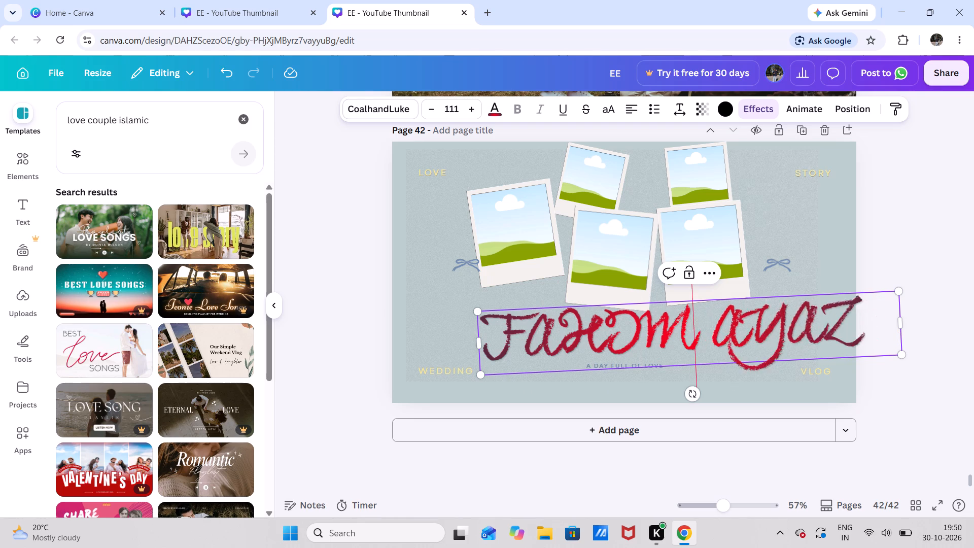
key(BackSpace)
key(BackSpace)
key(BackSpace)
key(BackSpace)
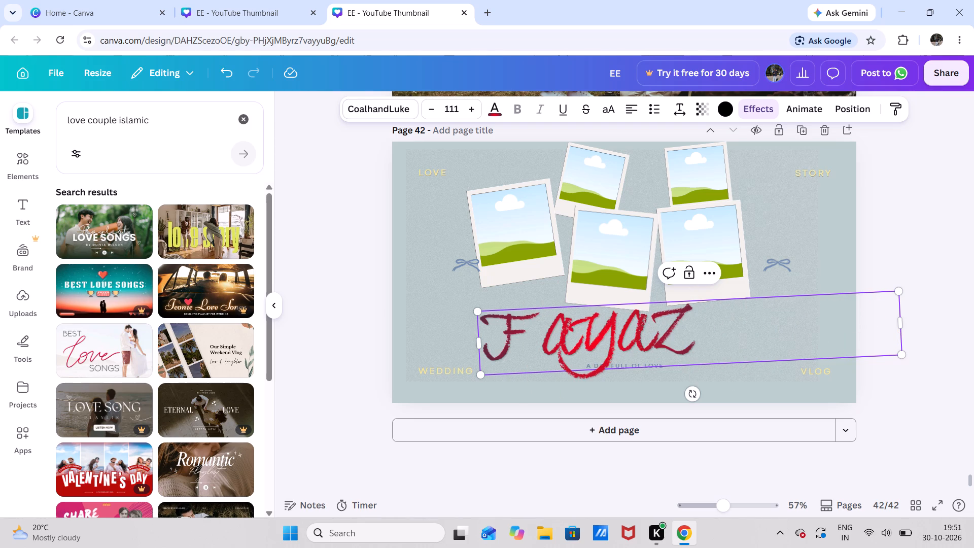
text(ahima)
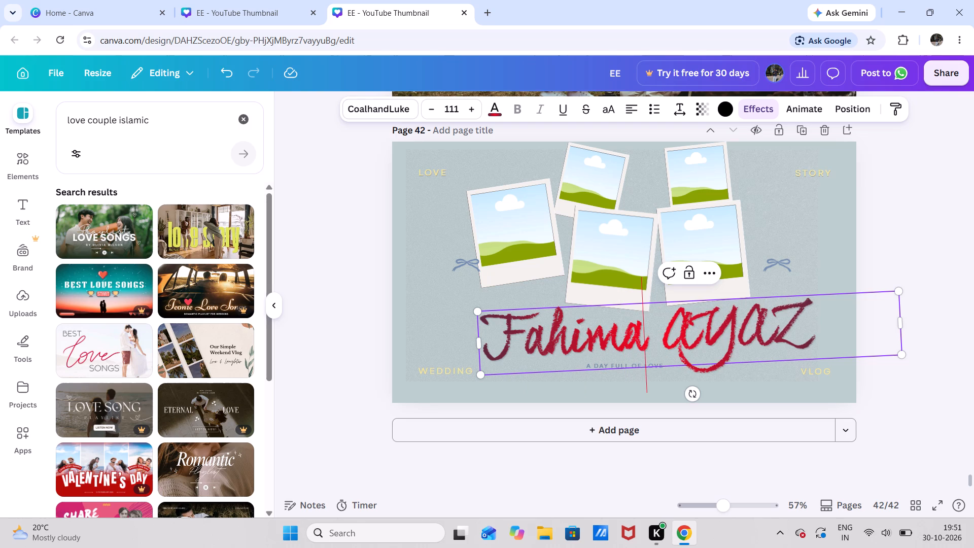
Retype the heading's second name as "Ayaz", with only its initial capitalised.
click(836, 336)
key(BackSpace)
key(BackSpace)
key(BackSpace)
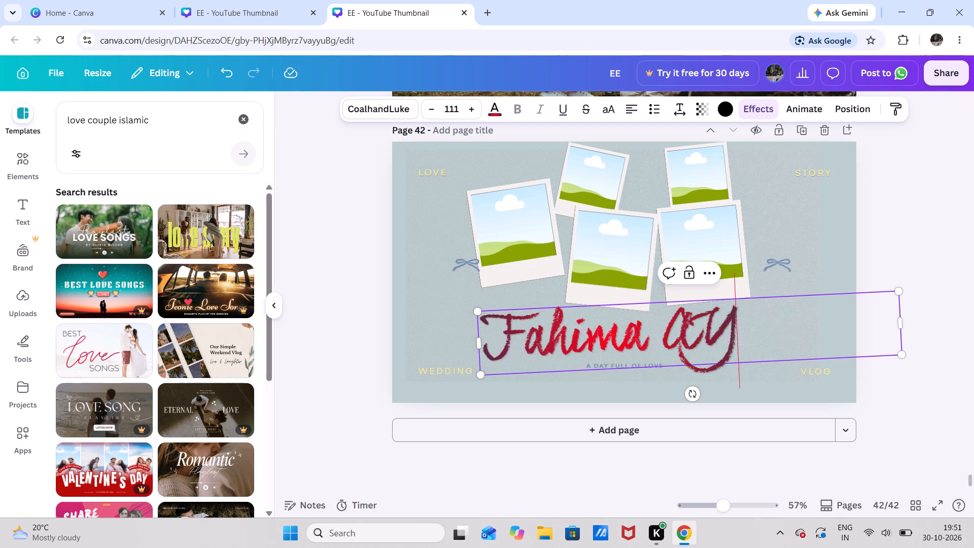
key(BackSpace)
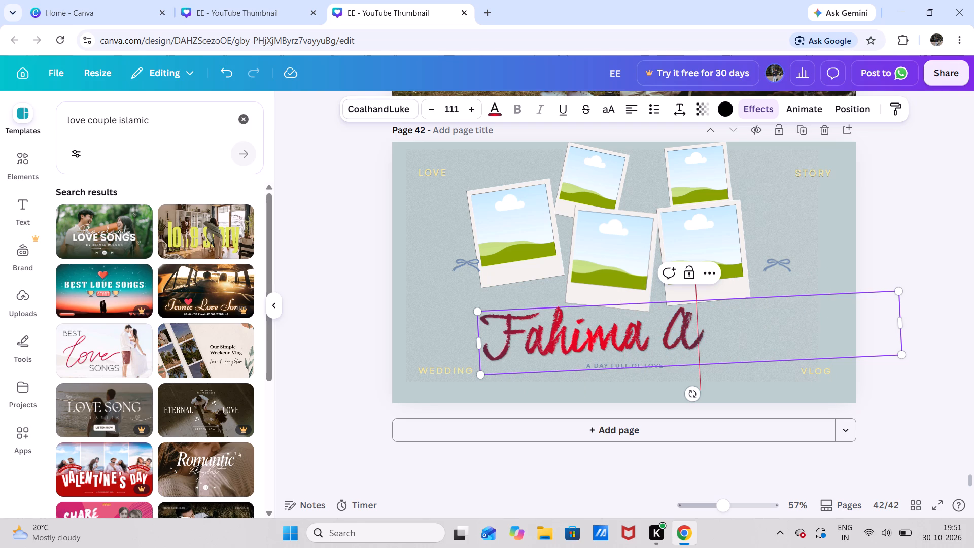
key(y)
text(az)
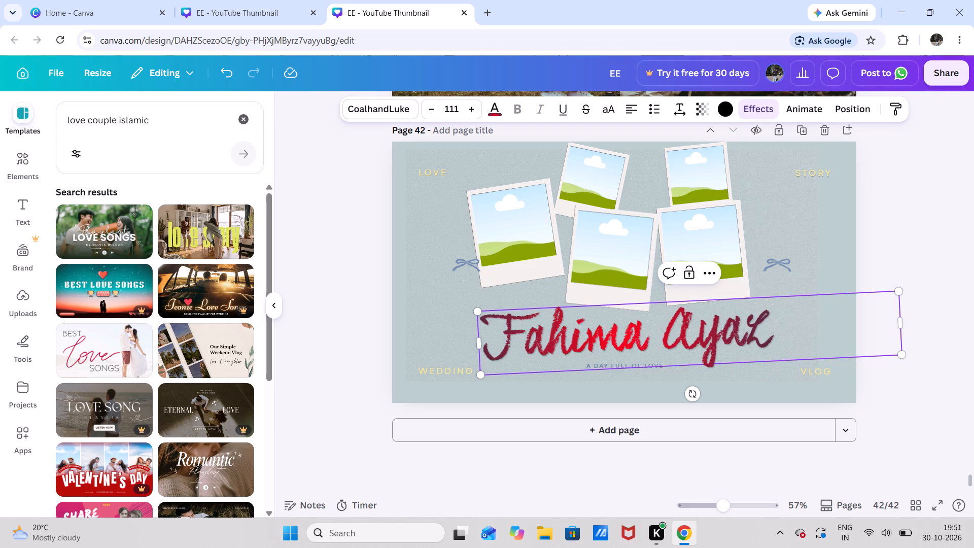
click(788, 323)
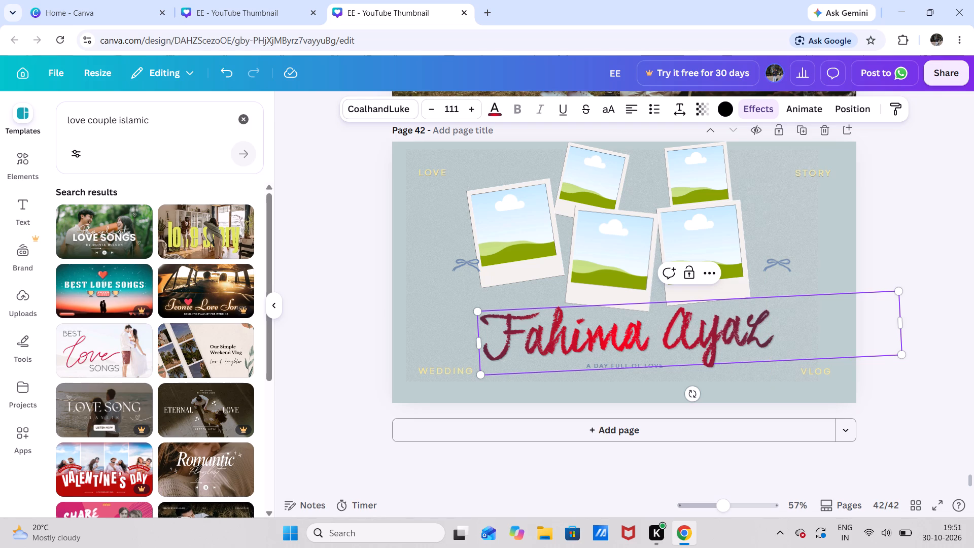
Nudge the texture overlay image behind page 42's polaroid frames slightly up and to the right.
triple_click(661, 341)
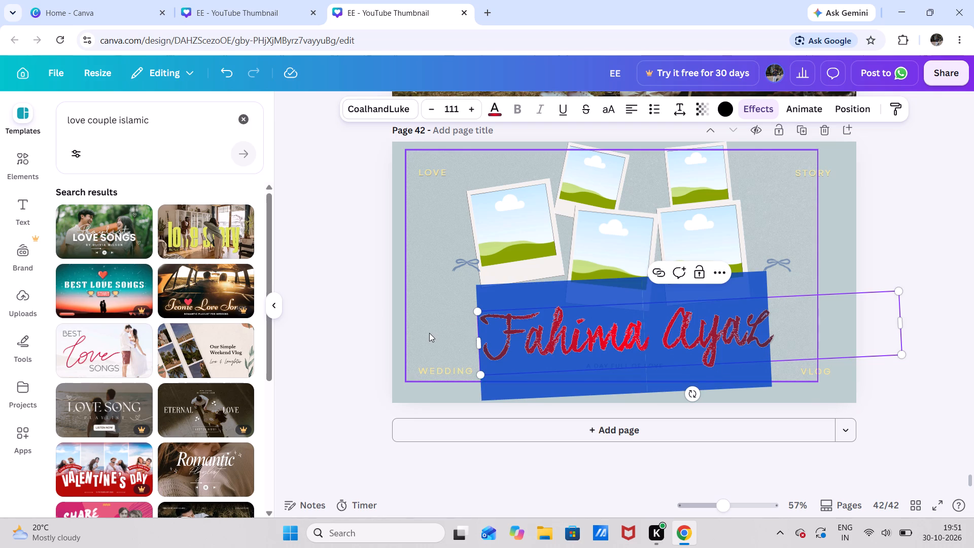
click(429, 333)
drag(553, 361, 530, 374)
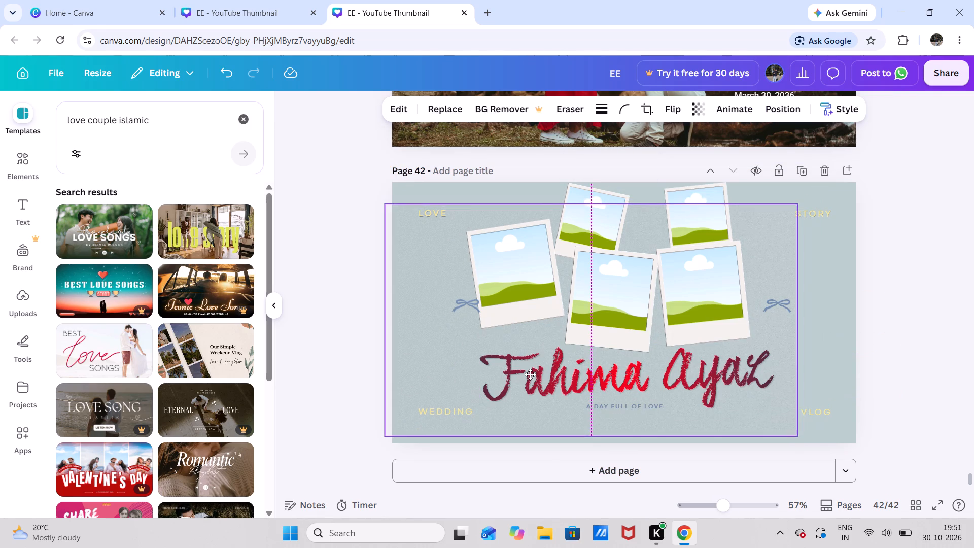
drag(530, 374, 567, 358)
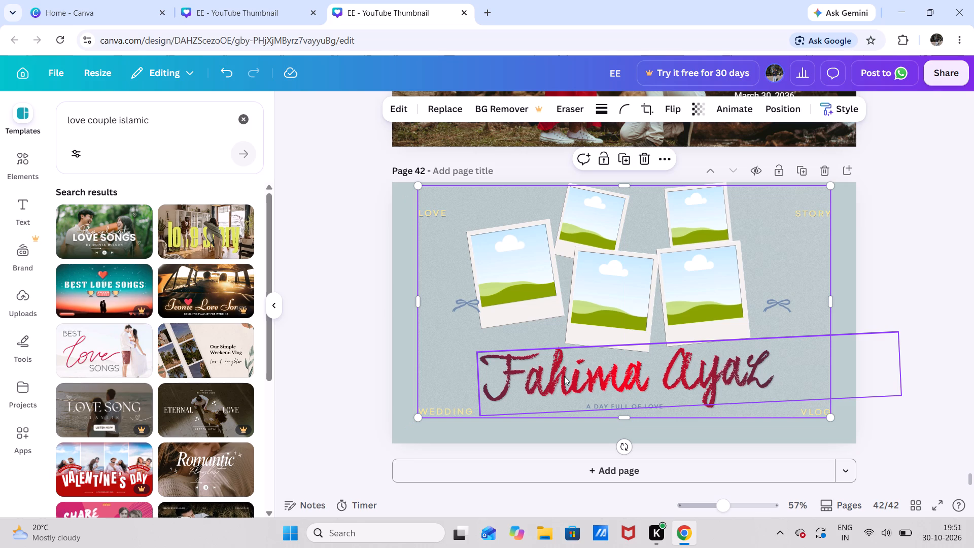
drag(564, 376, 558, 372)
triple_click(578, 387)
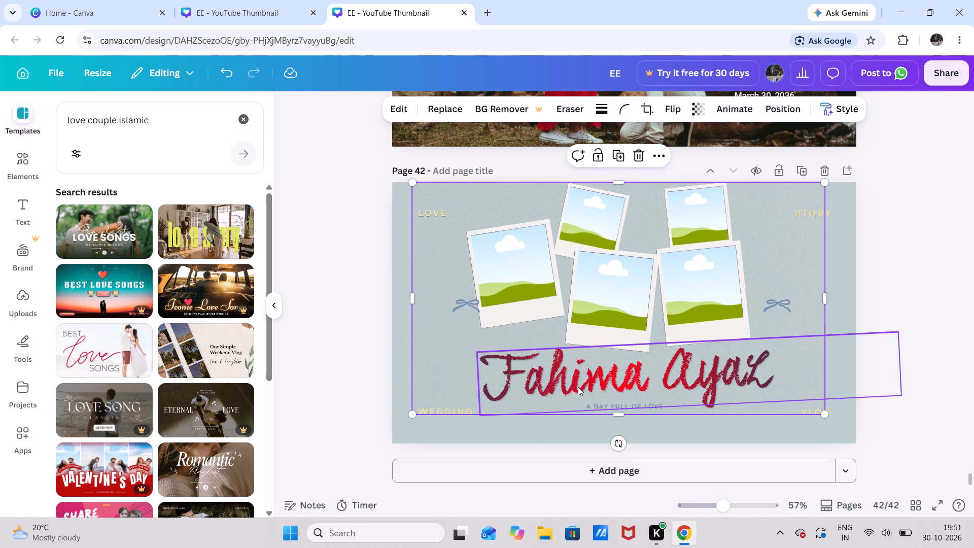
drag(430, 391, 535, 366)
click(488, 383)
drag(488, 383, 462, 398)
click(621, 405)
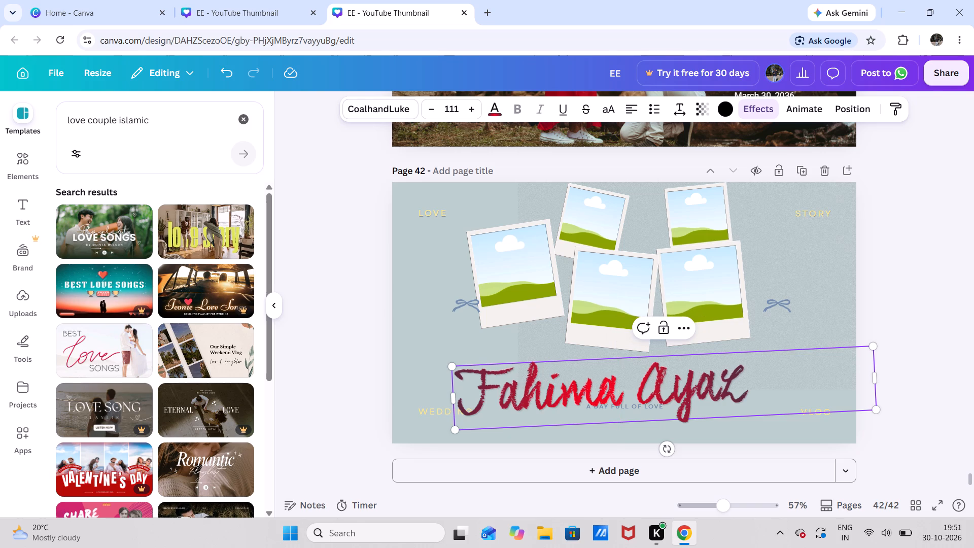
drag(621, 405, 615, 395)
click(598, 395)
drag(598, 395, 590, 376)
click(533, 394)
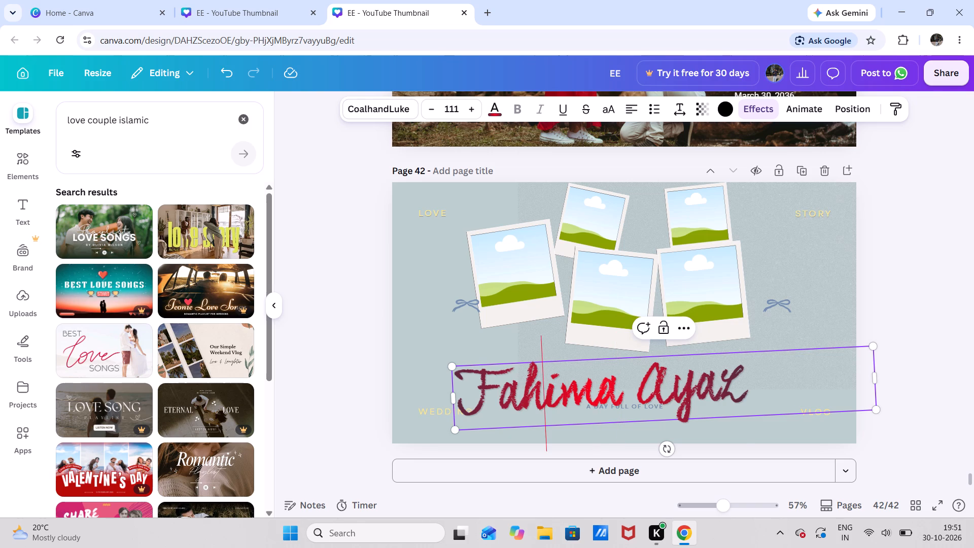
double_click(533, 394)
drag(416, 309, 536, 365)
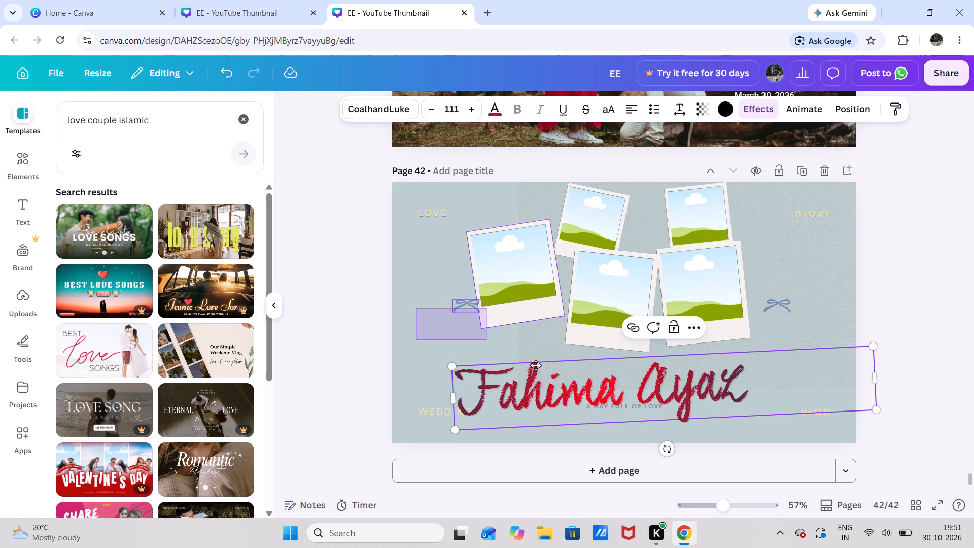
drag(536, 365, 578, 389)
click(411, 345)
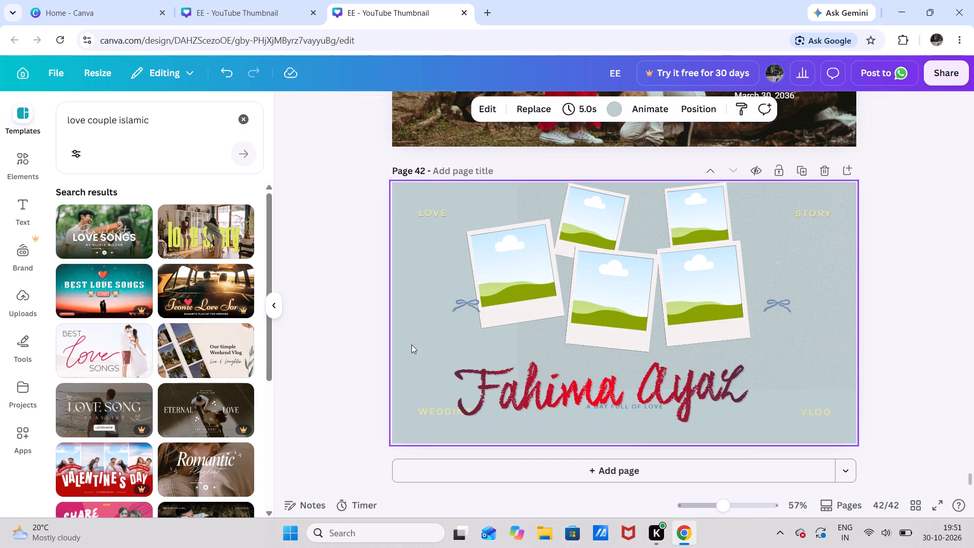
drag(543, 378, 534, 360)
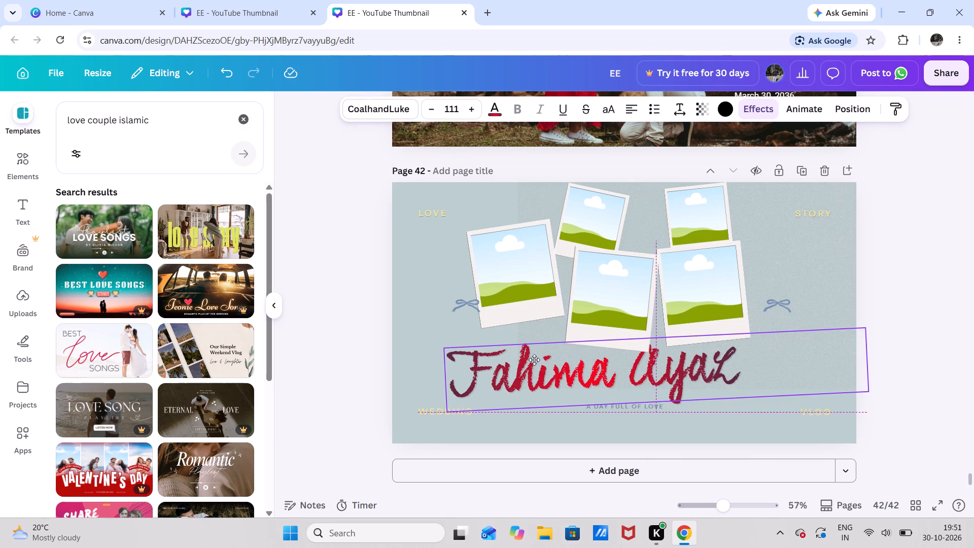
drag(534, 360, 536, 360)
drag(553, 365, 571, 372)
click(621, 416)
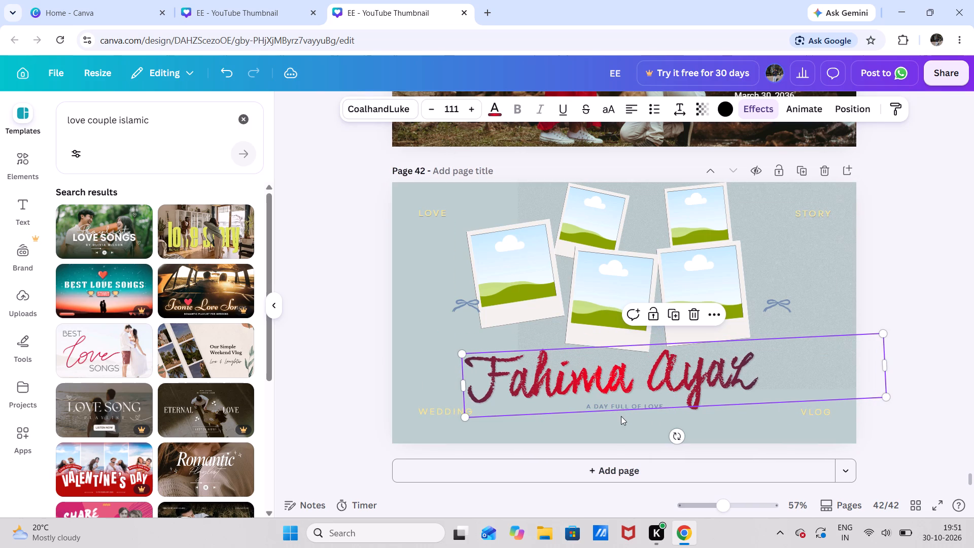
click(630, 410)
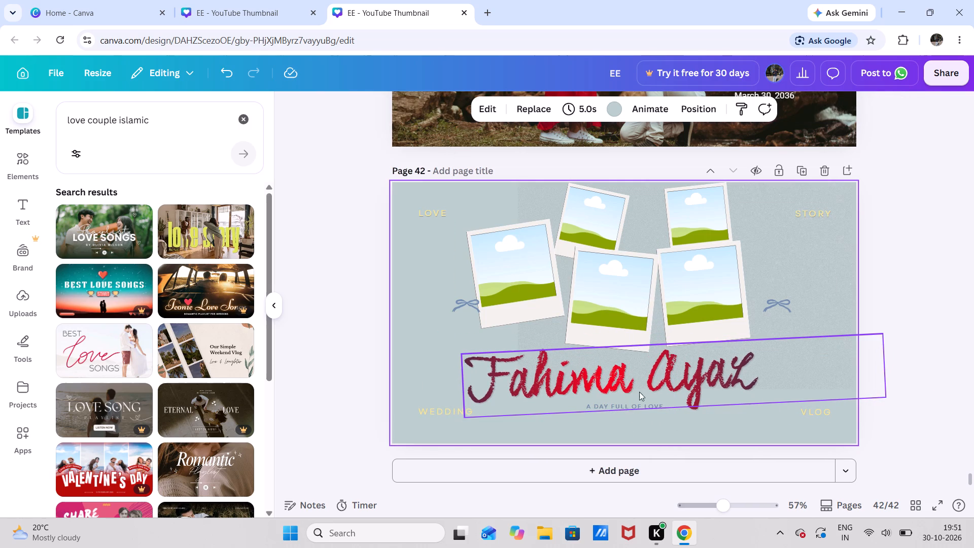
Shift the lower-right polaroid frame slightly right and down, leaving a gap beside the lower middle frame.
click(681, 291)
drag(681, 291, 690, 294)
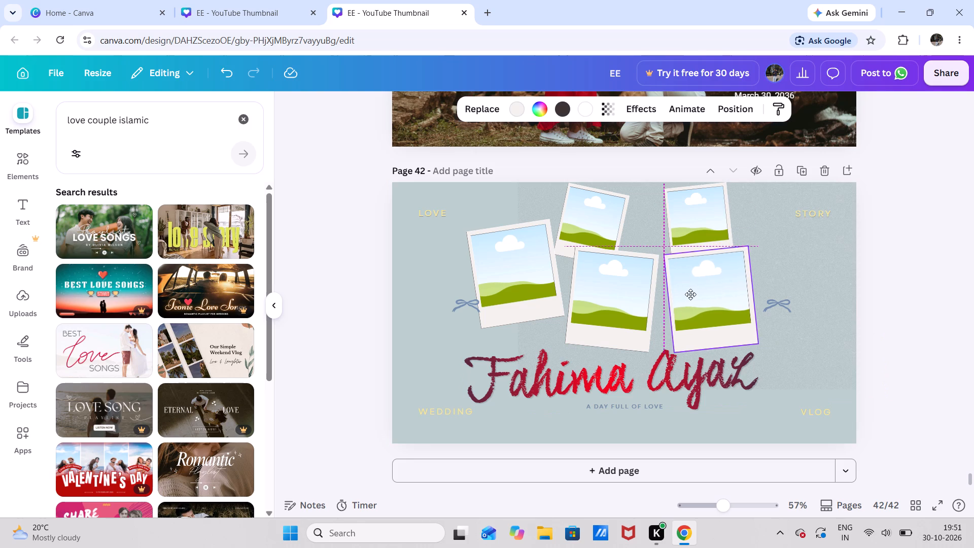
drag(690, 294, 688, 295)
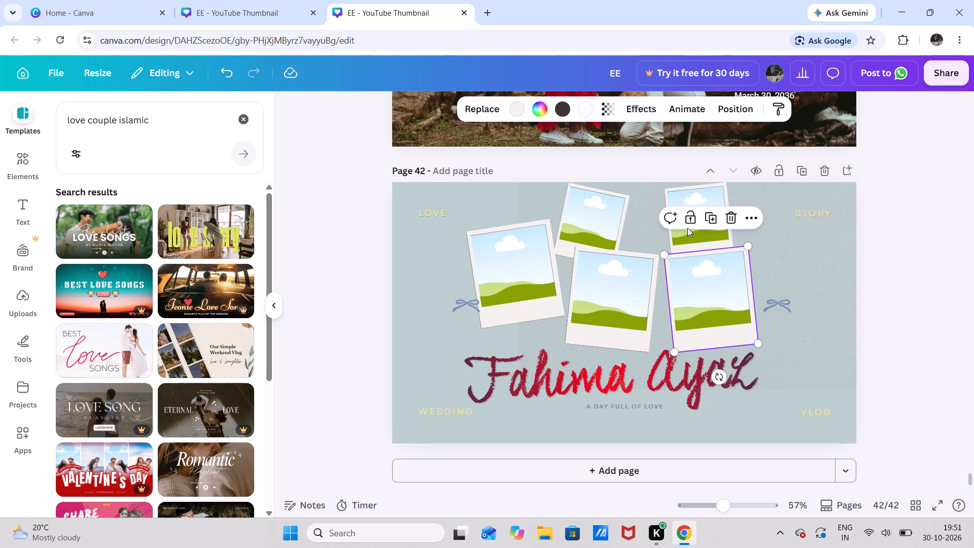
Enlarge the upper-right polaroid frame slightly from its top-left corner.
click(687, 228)
click(685, 230)
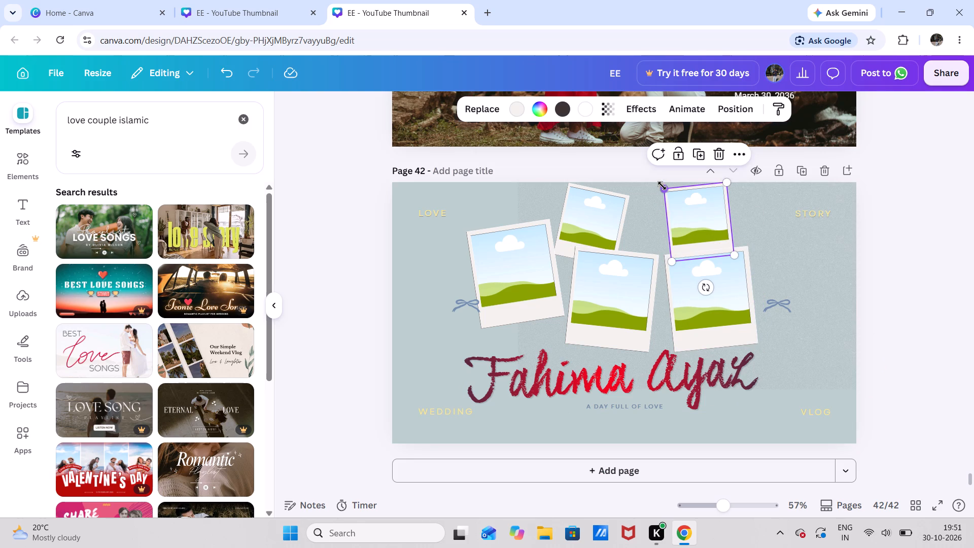
drag(662, 186, 649, 186)
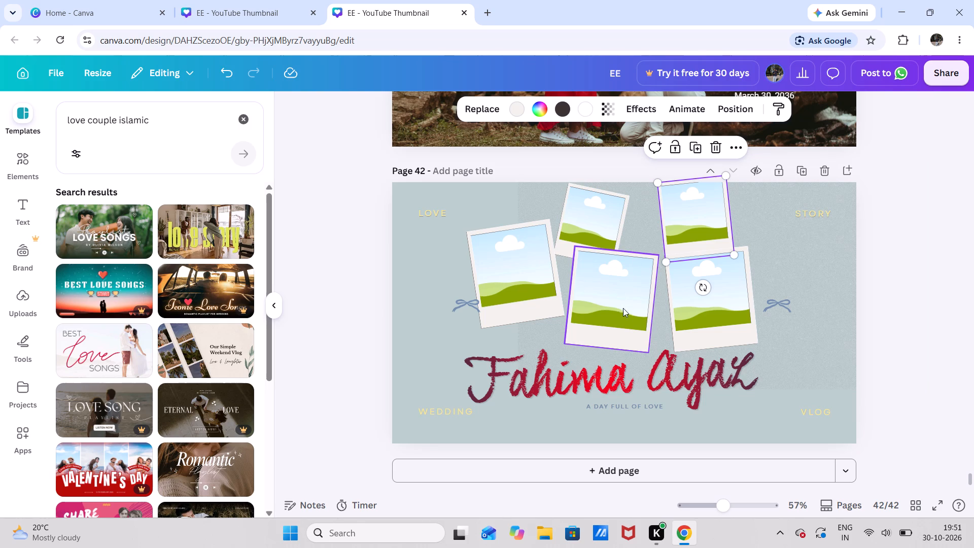
Insert a hyphen followed by a space between the two names so the heading reads "Fahima - Ayaz".
click(639, 370)
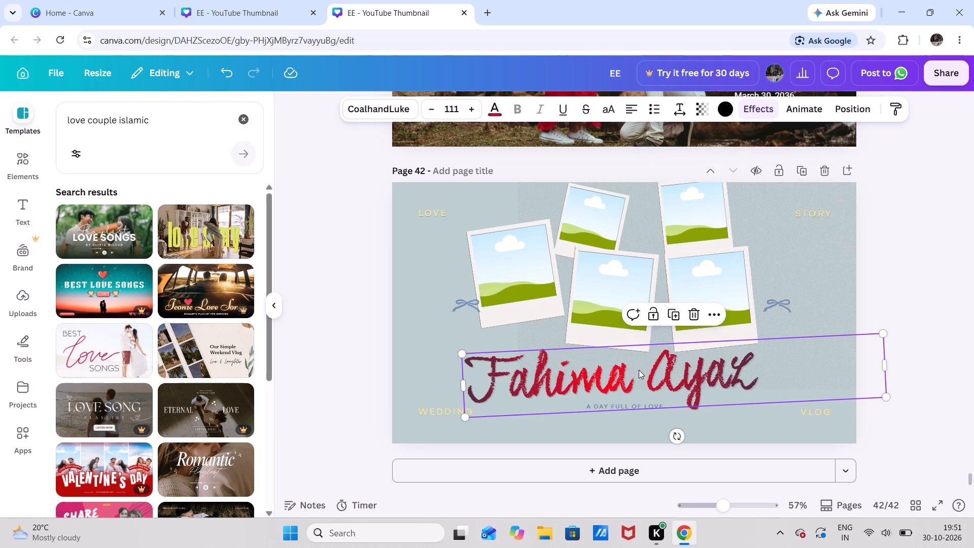
click(639, 370)
click(639, 370)
click(639, 370)
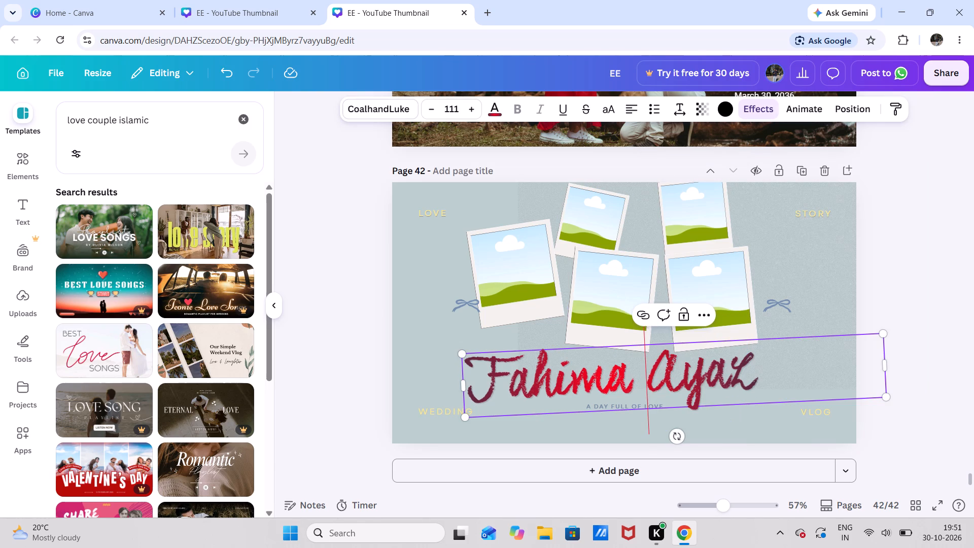
key(minus)
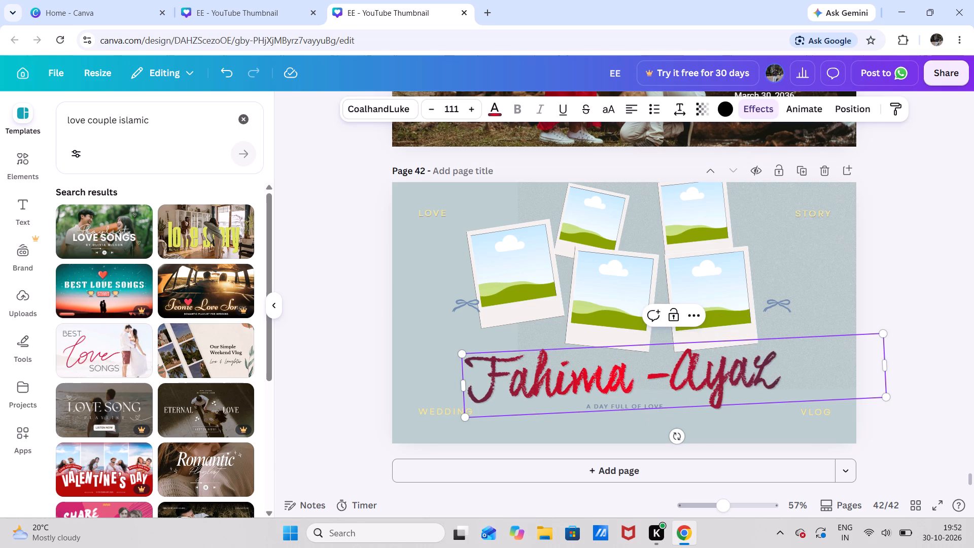
key(space)
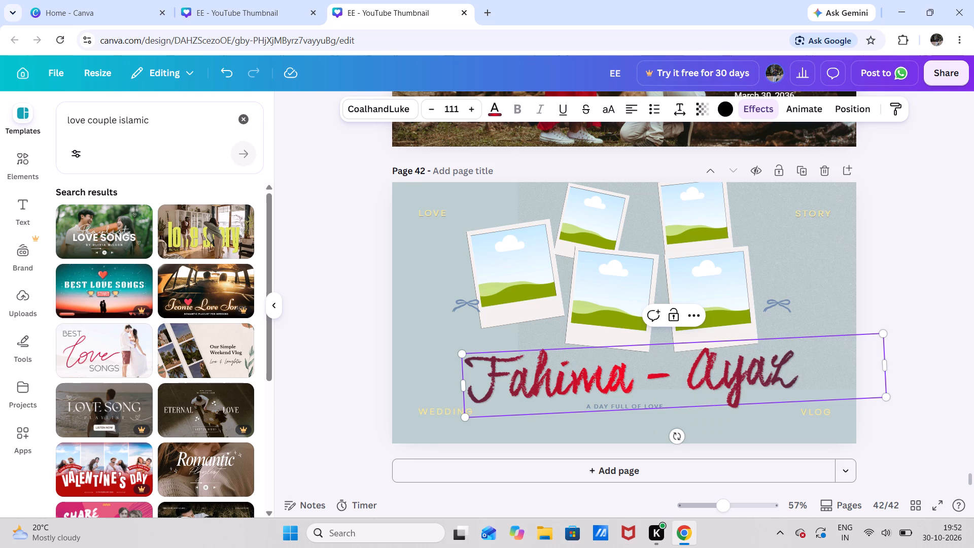
Shift the "Fahima - Ayaz" heading left so its text is roughly centred beneath the polaroid frames.
drag(551, 378, 530, 381)
click(416, 379)
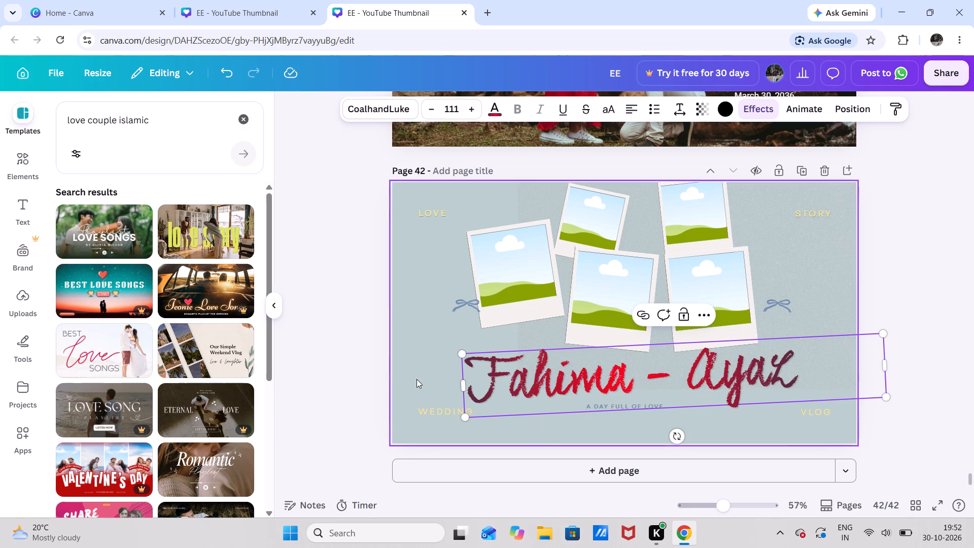
drag(517, 364, 495, 365)
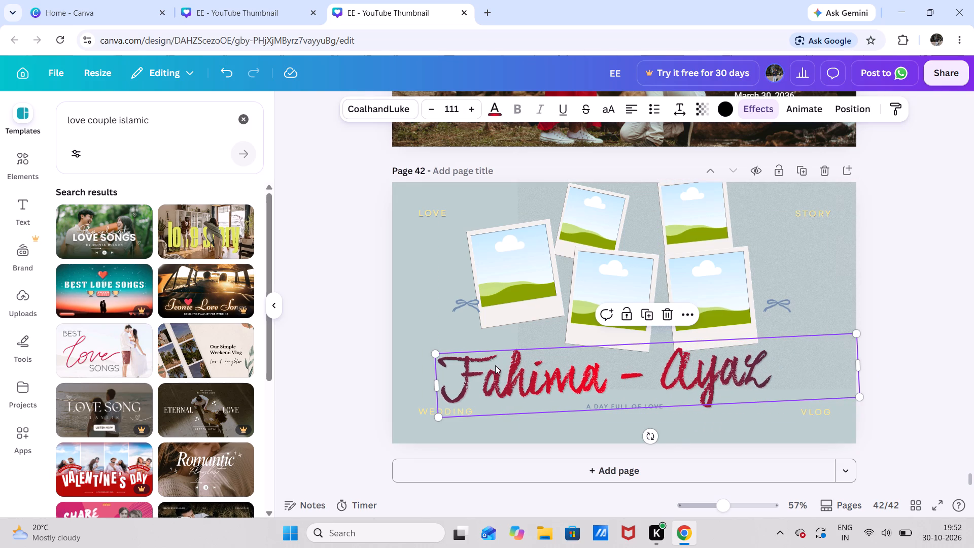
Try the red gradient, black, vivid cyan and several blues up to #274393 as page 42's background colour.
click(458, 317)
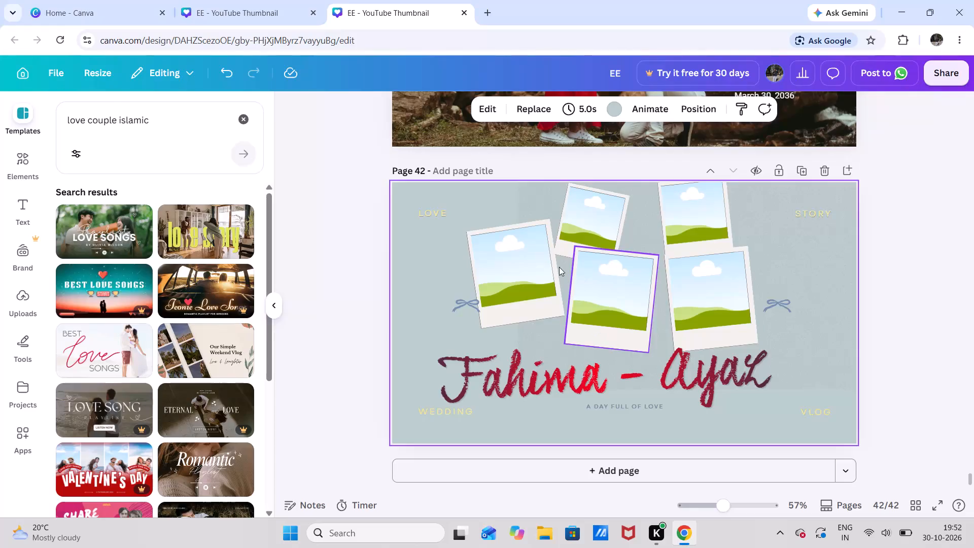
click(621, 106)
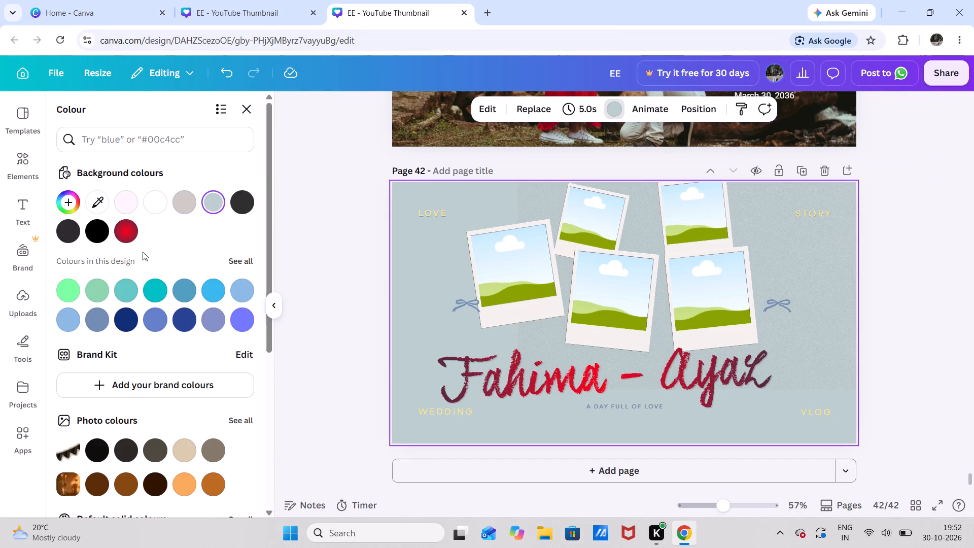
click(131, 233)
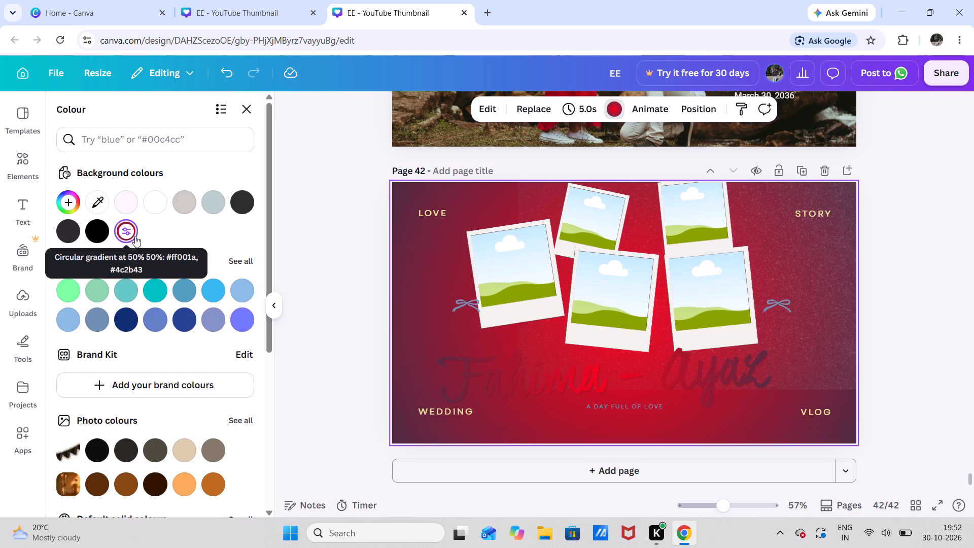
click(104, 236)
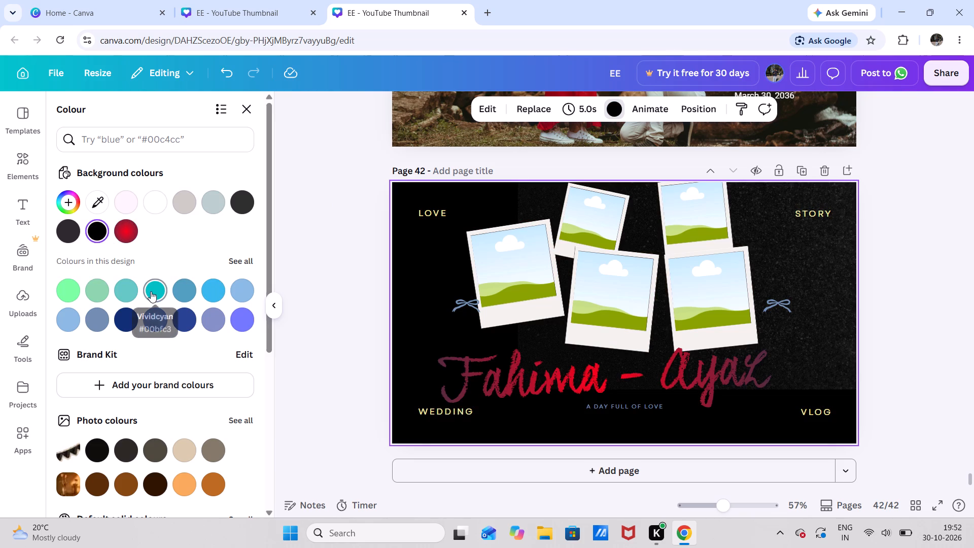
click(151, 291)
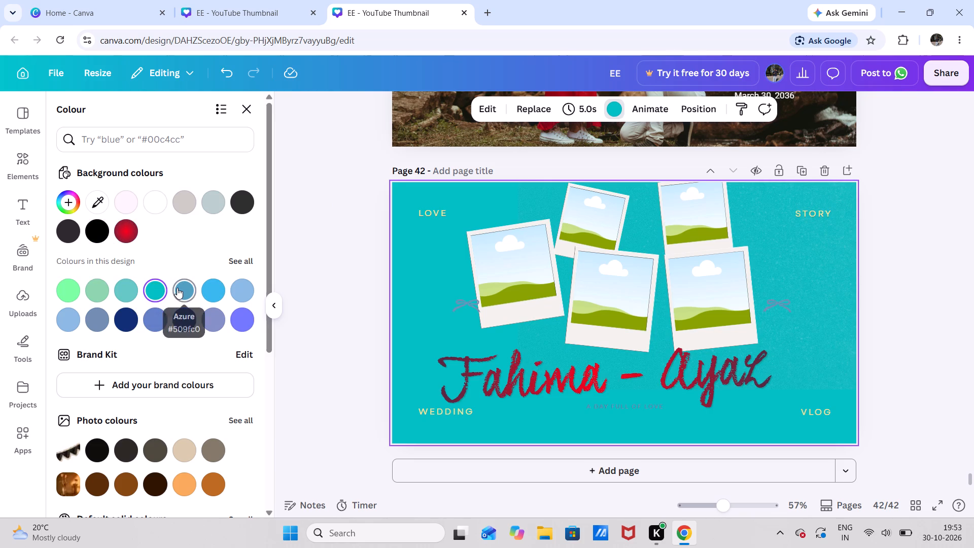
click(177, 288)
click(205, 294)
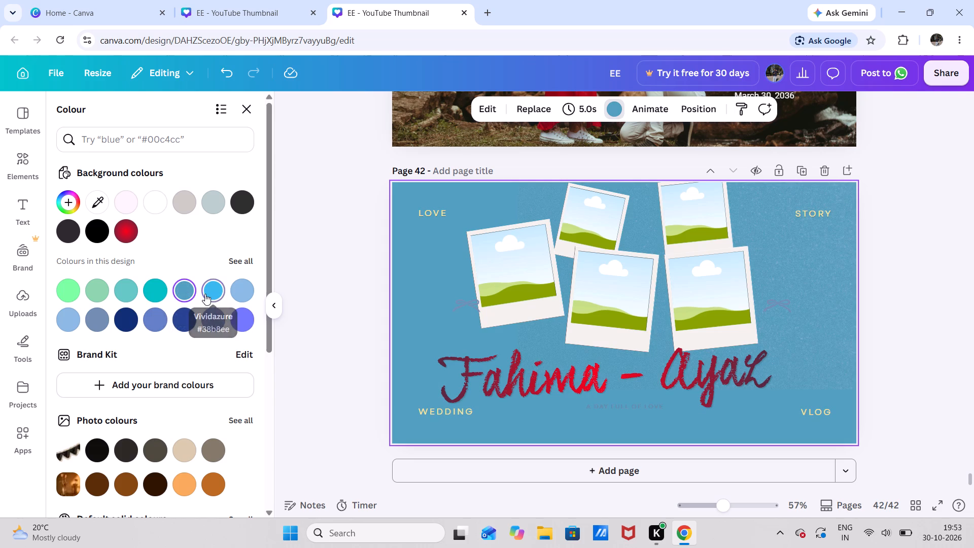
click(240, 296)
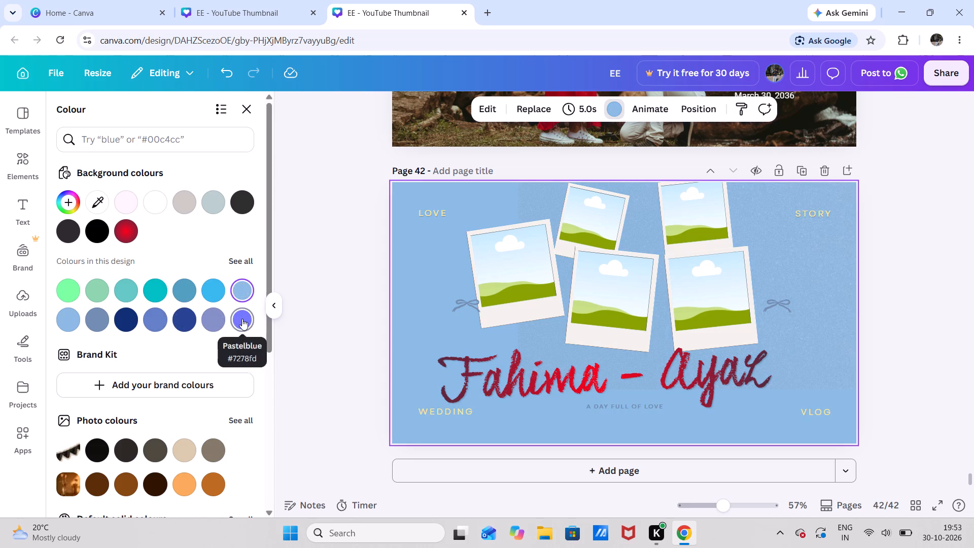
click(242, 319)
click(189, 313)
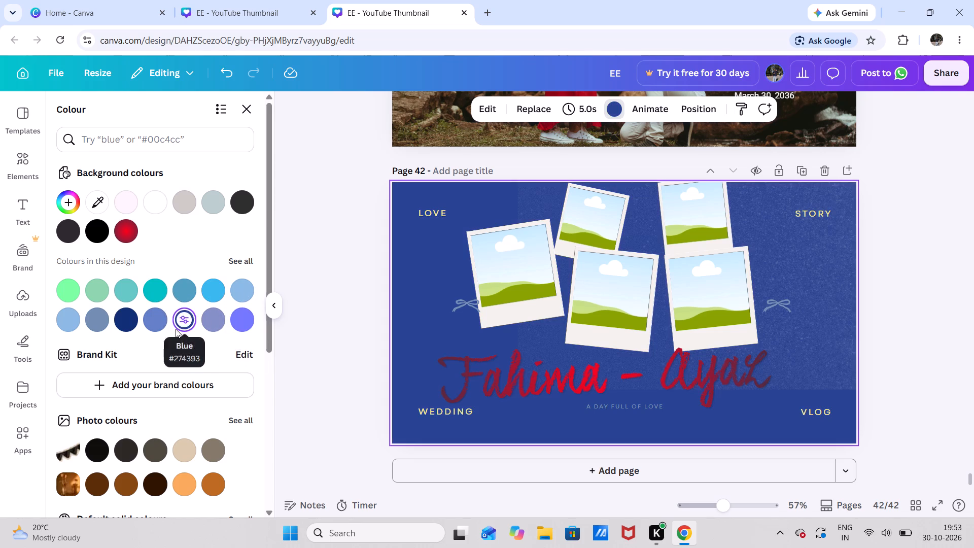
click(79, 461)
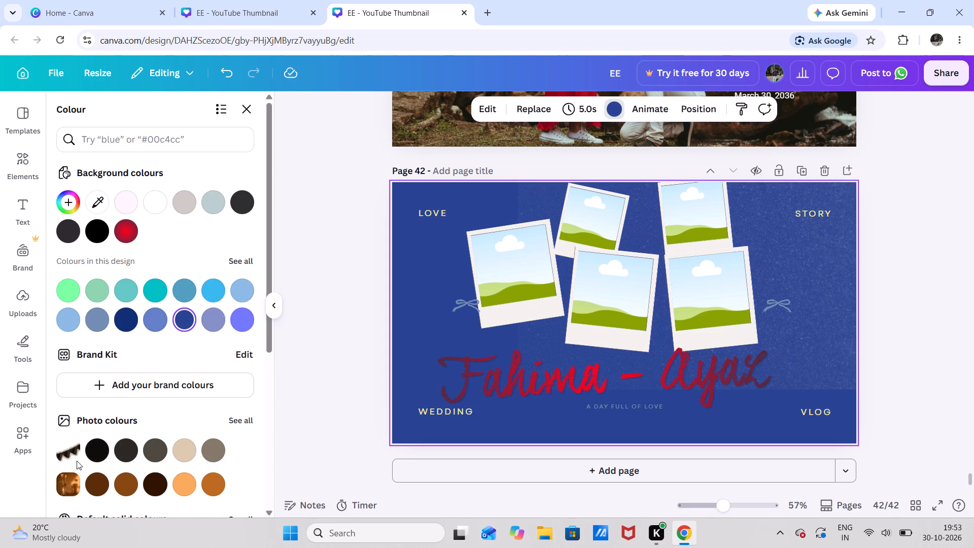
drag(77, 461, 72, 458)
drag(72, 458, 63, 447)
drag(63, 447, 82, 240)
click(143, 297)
Try pale pink and white for page 42's background, and set it to pastel grey-orange #cfcac7.
click(131, 197)
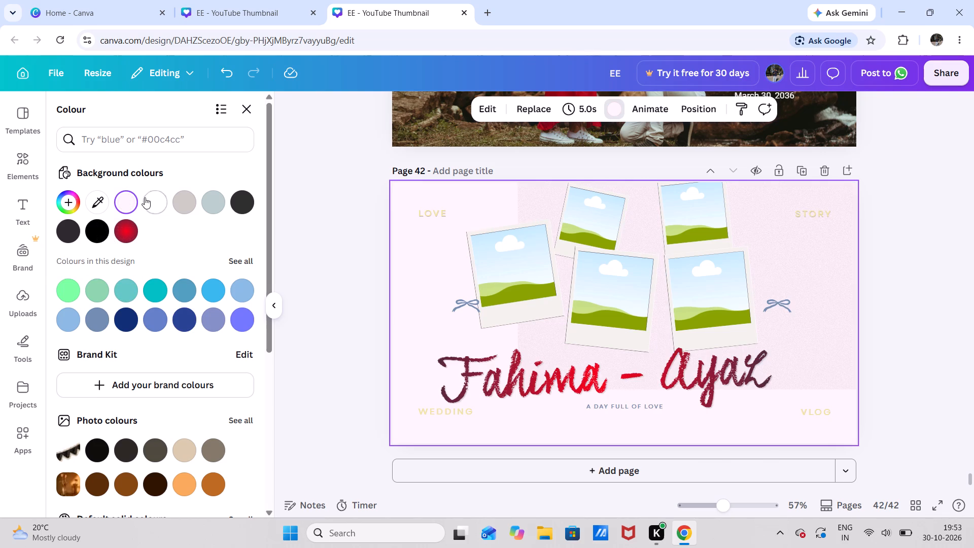
click(145, 197)
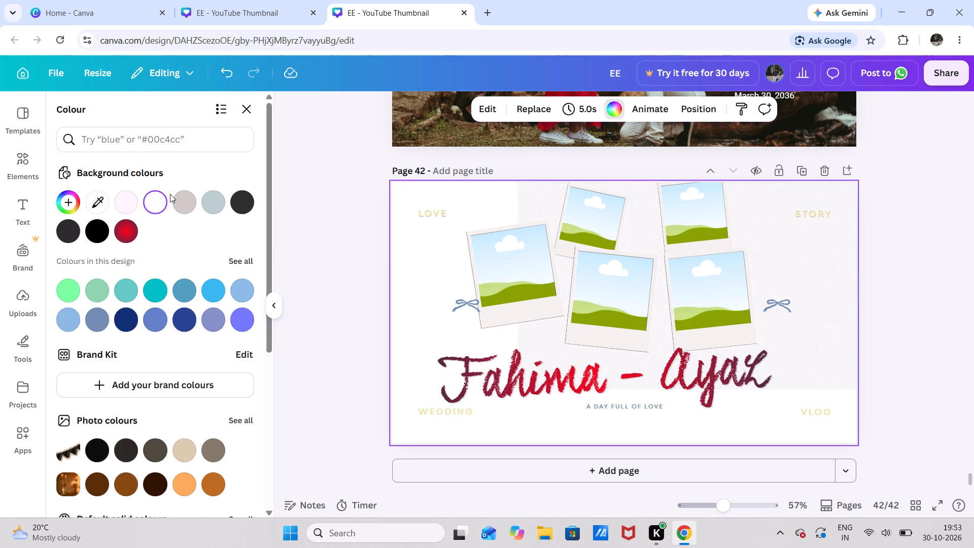
click(180, 198)
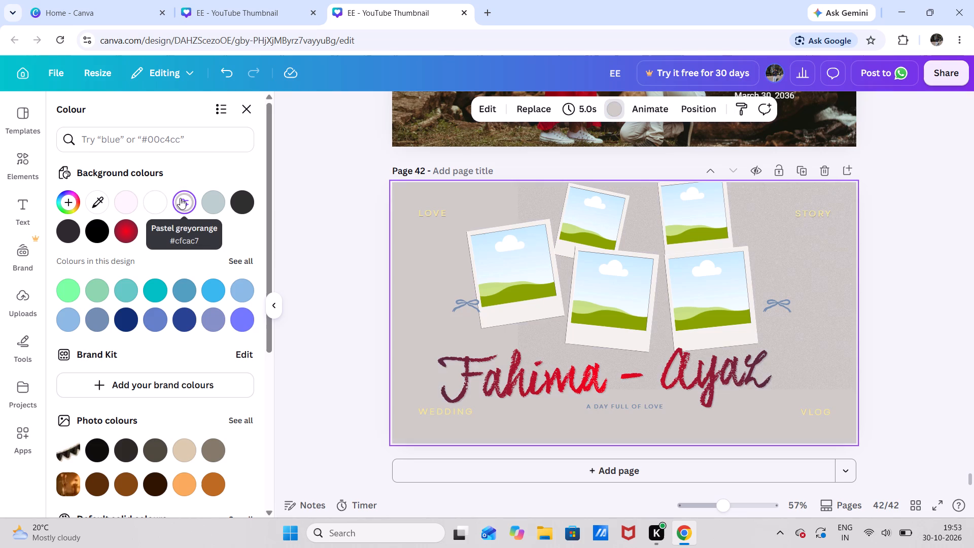
Set page 42's background colour to pastel grey-cyan #bbcdcd.
click(219, 197)
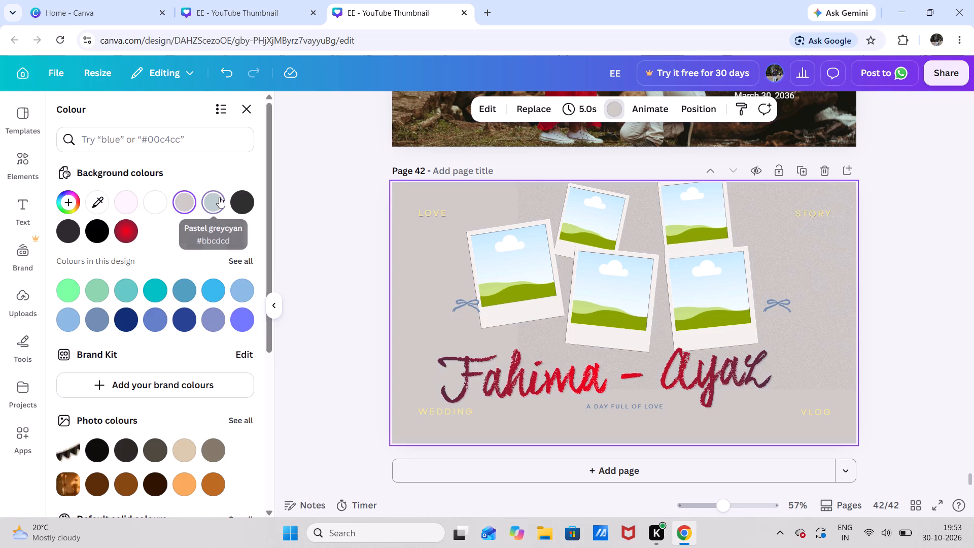
scroll(223, 69, down, 1)
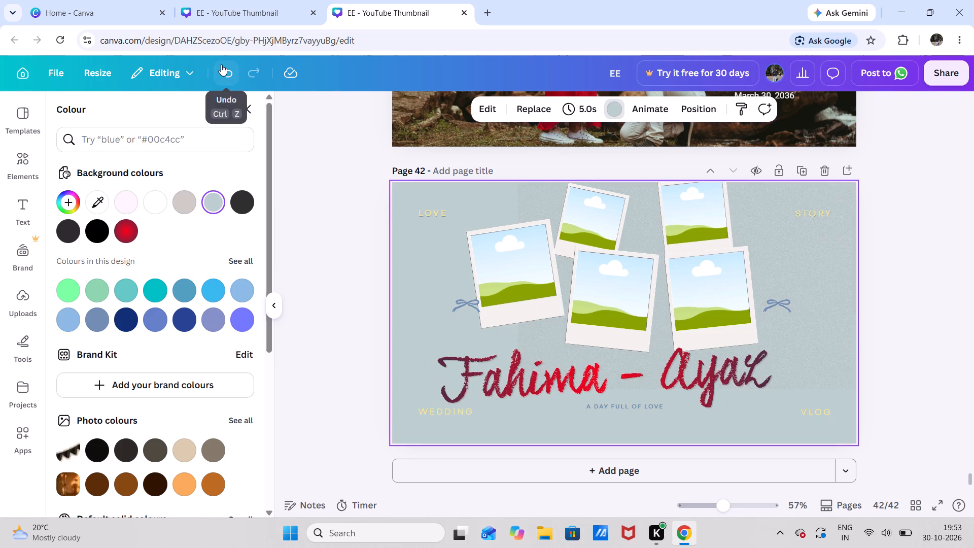
scroll(639, 435, down, 5)
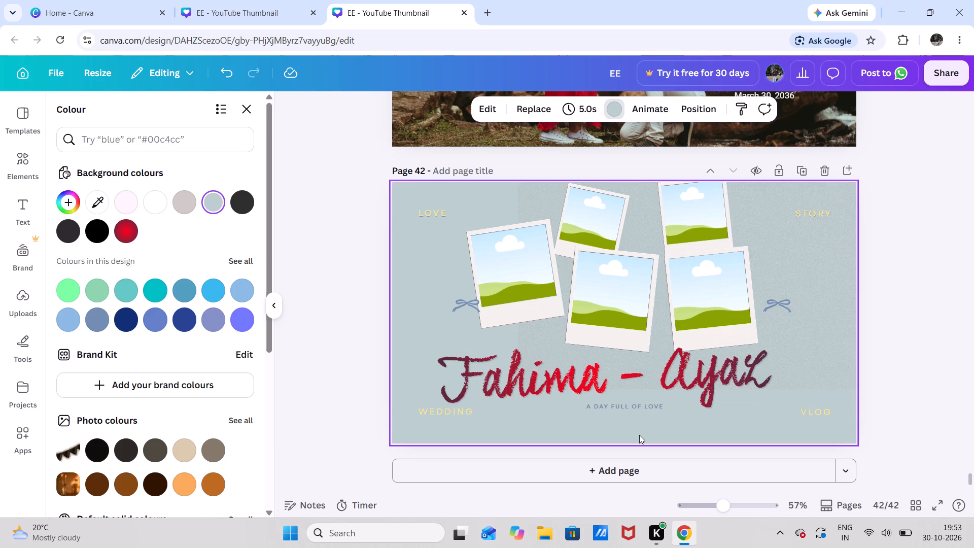
Add page 43 with a white background and apply the free "love story" couple template with yellow lettering to it.
click(650, 471)
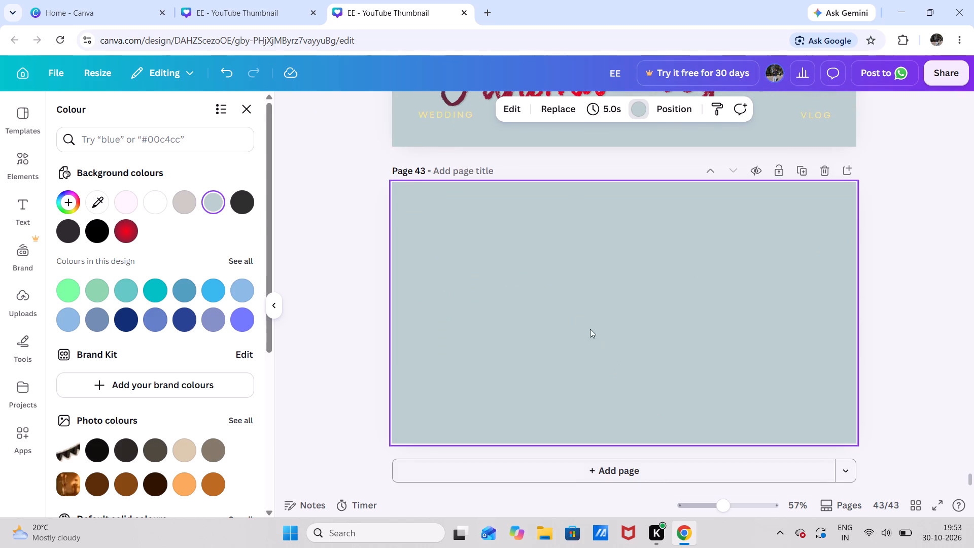
click(145, 198)
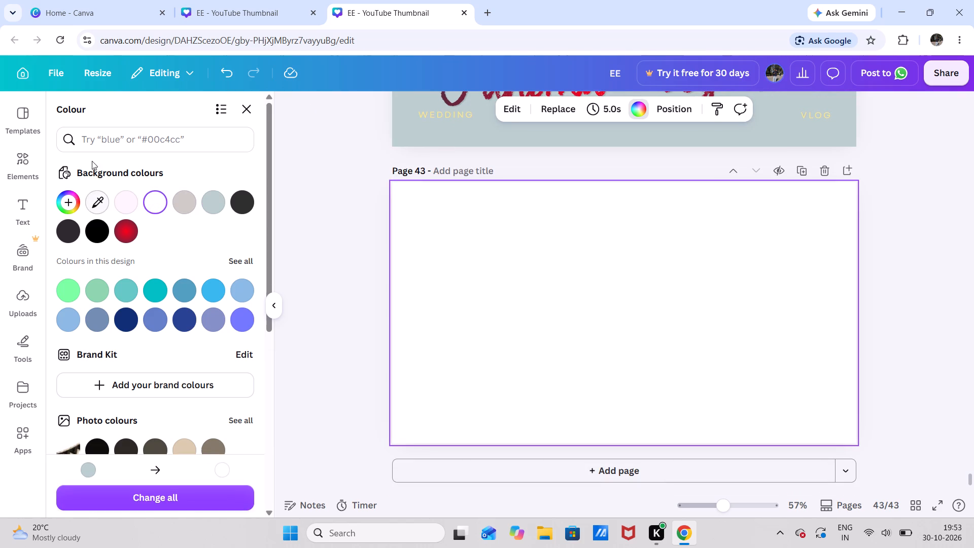
click(40, 127)
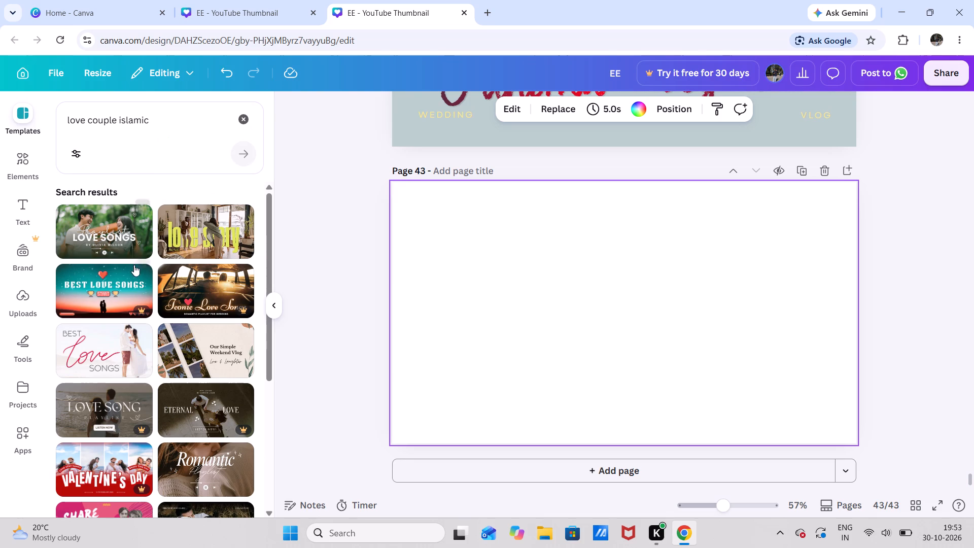
click(176, 210)
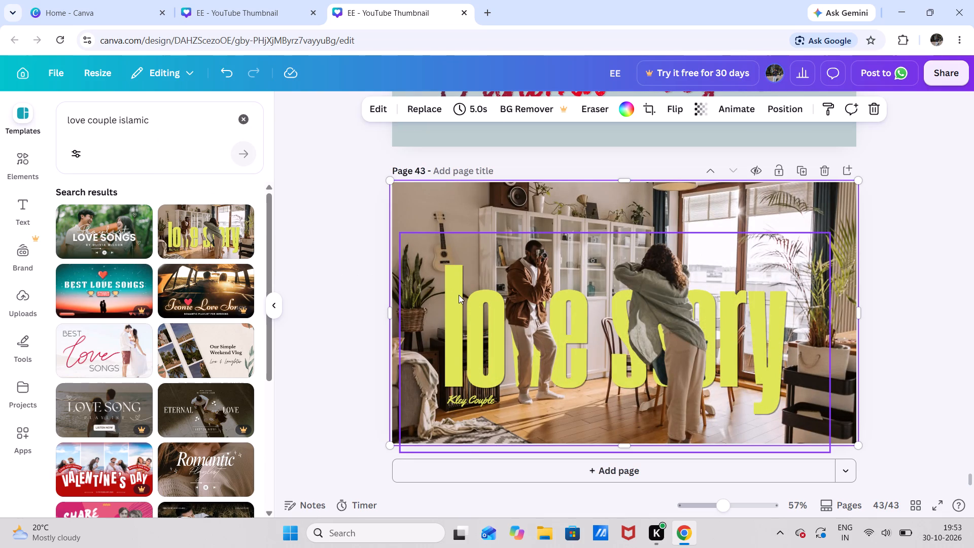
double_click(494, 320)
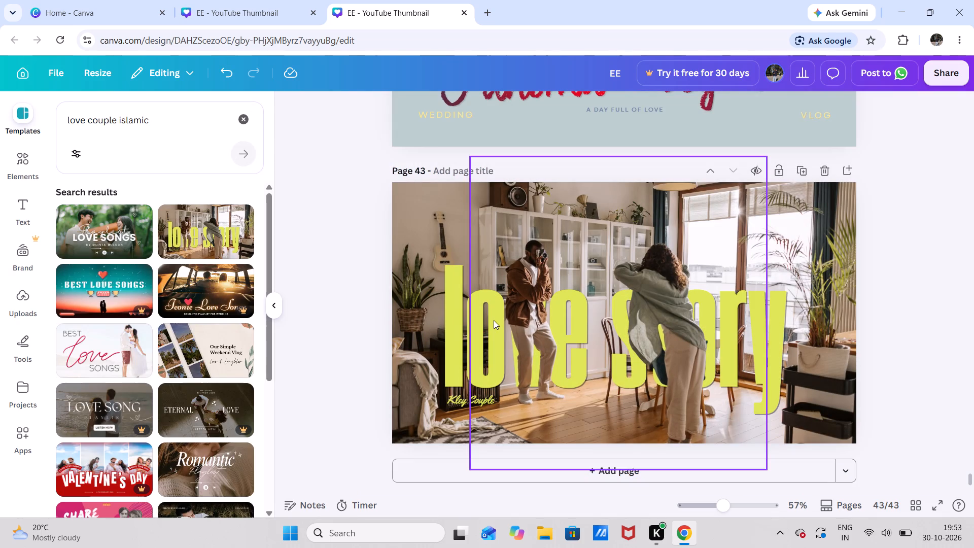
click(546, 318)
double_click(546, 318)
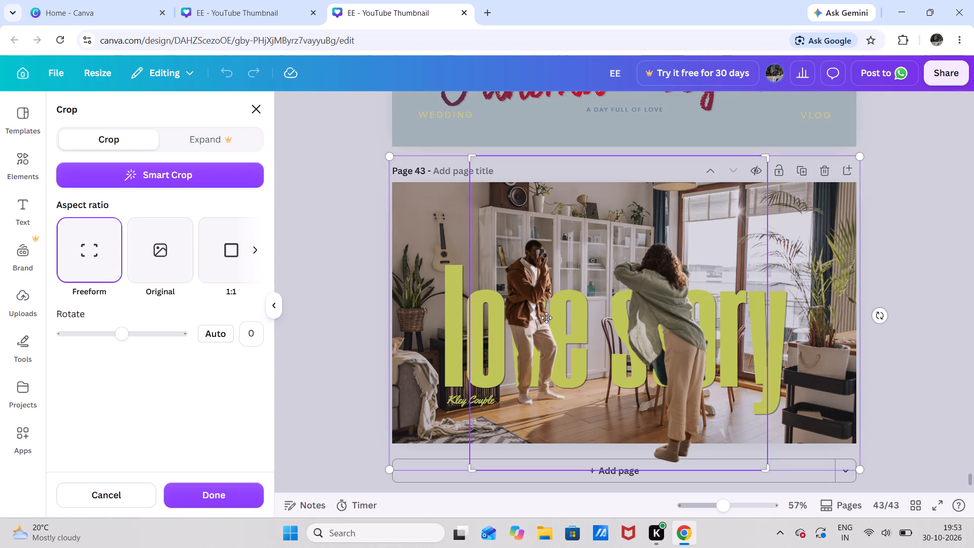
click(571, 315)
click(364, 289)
Pull the cut-out couple layer away from the background photo on page 43 and delete it.
drag(529, 301, 512, 294)
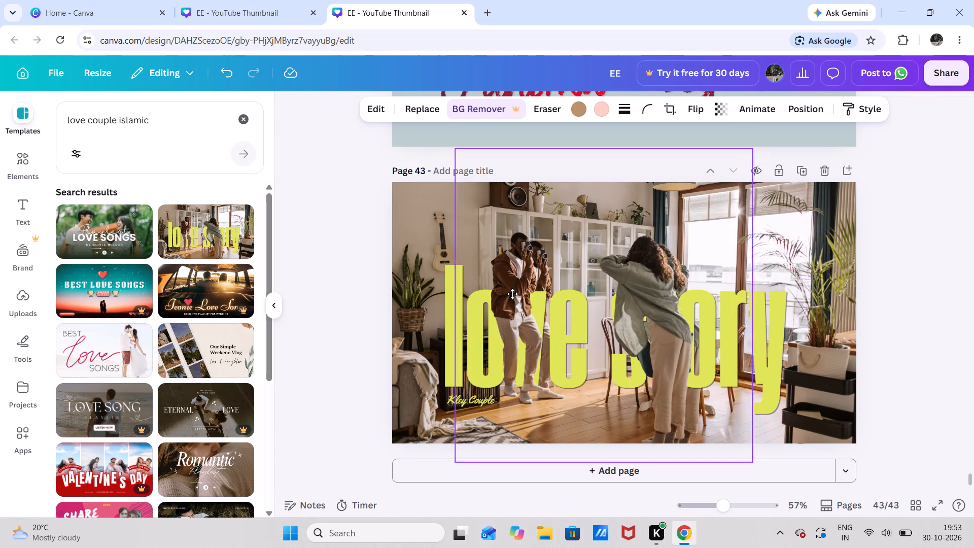
drag(512, 294, 486, 292)
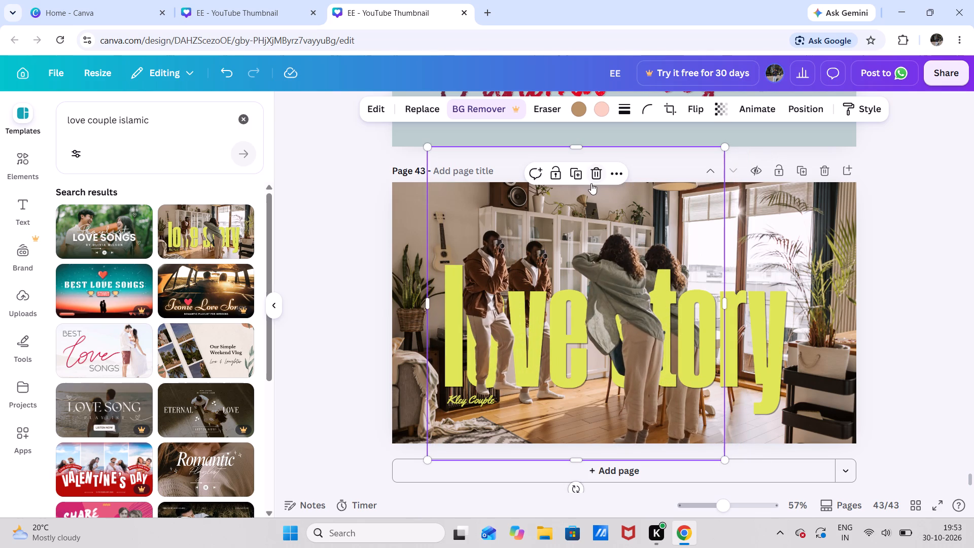
click(591, 183)
click(595, 178)
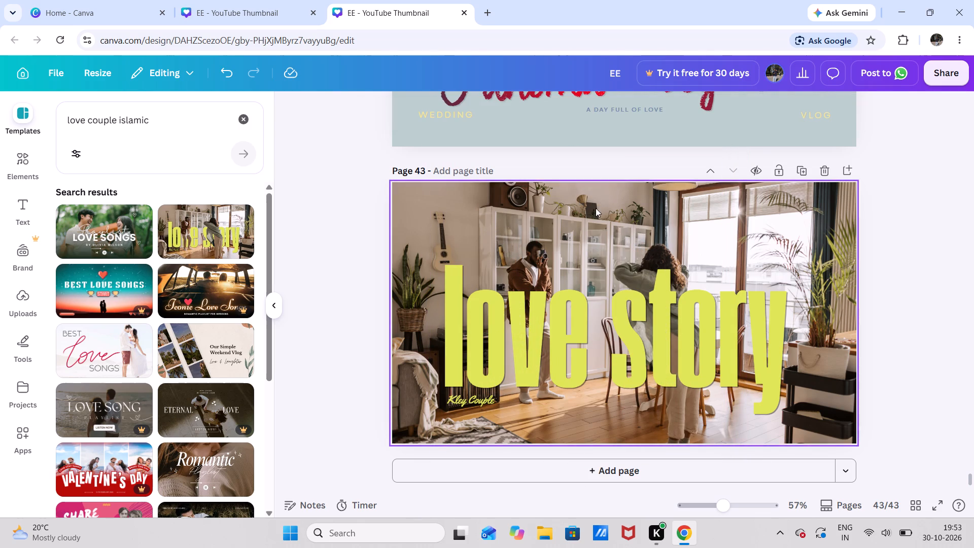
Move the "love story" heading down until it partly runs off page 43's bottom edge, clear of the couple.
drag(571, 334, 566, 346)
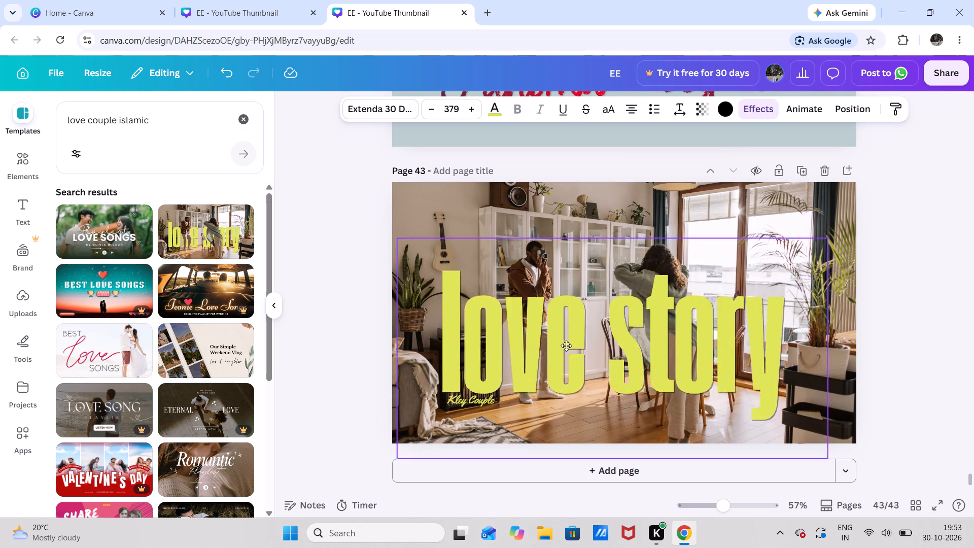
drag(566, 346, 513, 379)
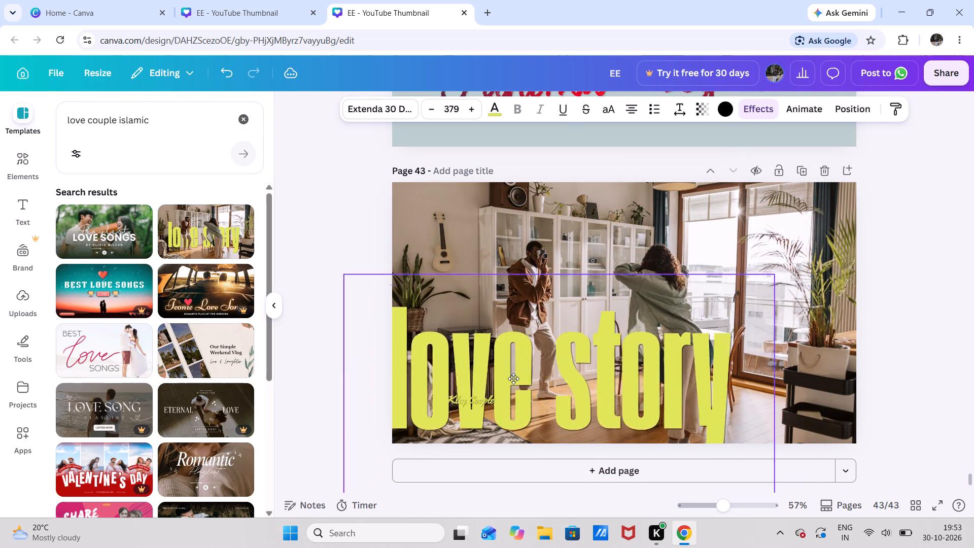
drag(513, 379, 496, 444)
Examine page 43's background photo to check whether the couple can be selected separately from it.
click(557, 268)
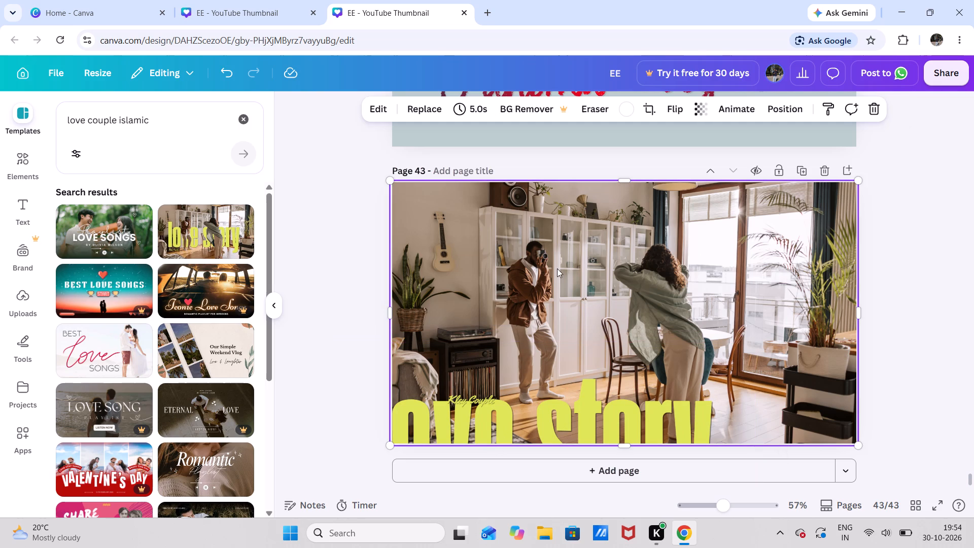
click(650, 286)
drag(650, 286, 631, 272)
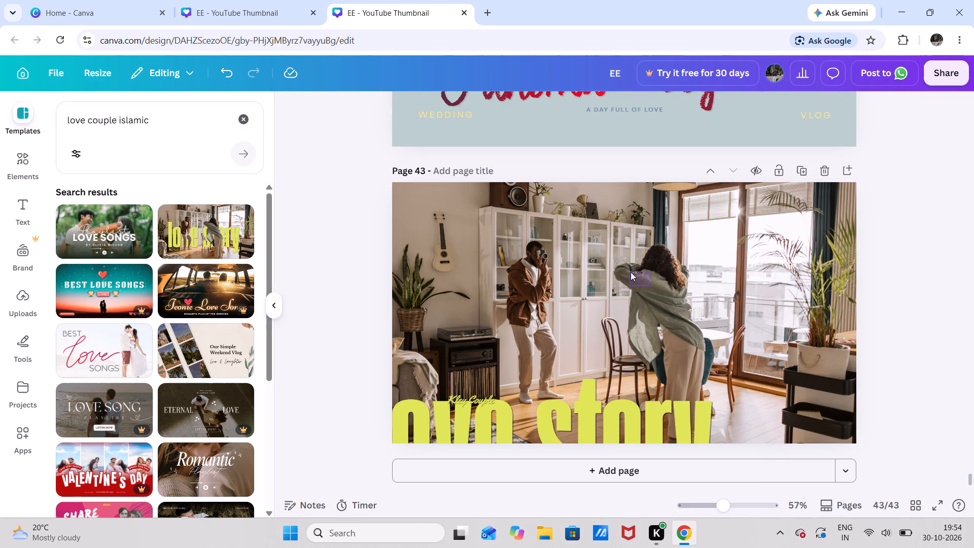
click(672, 295)
drag(672, 295, 665, 288)
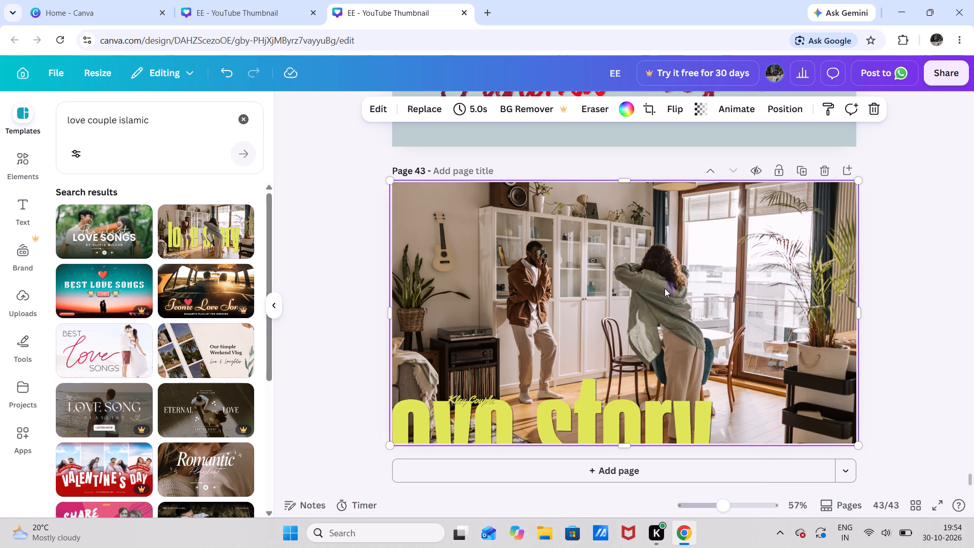
drag(665, 288, 654, 302)
drag(665, 302, 657, 256)
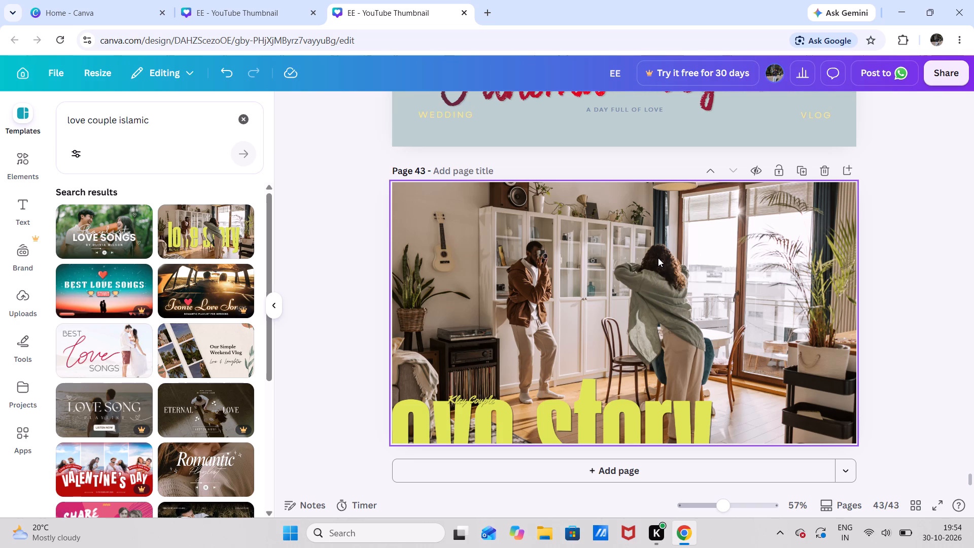
click(658, 258)
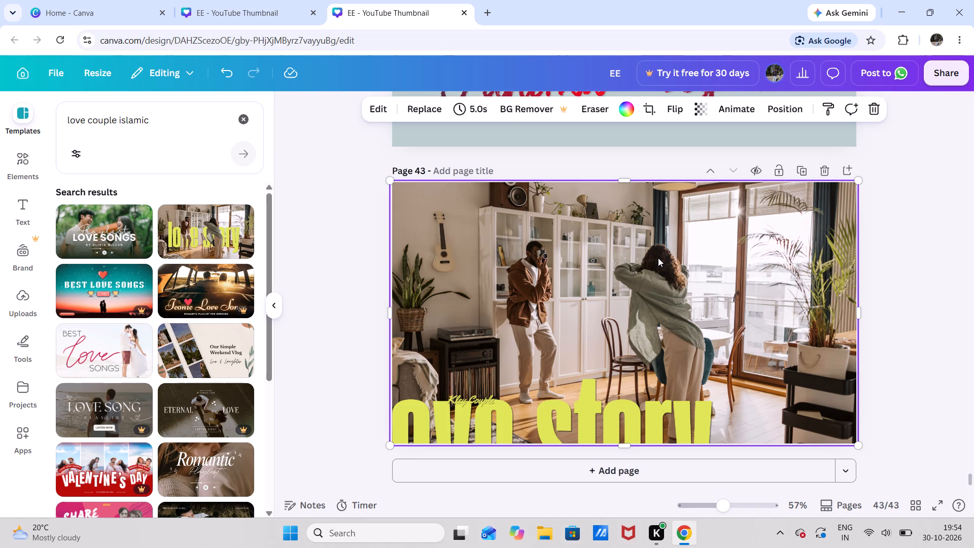
double_click(653, 289)
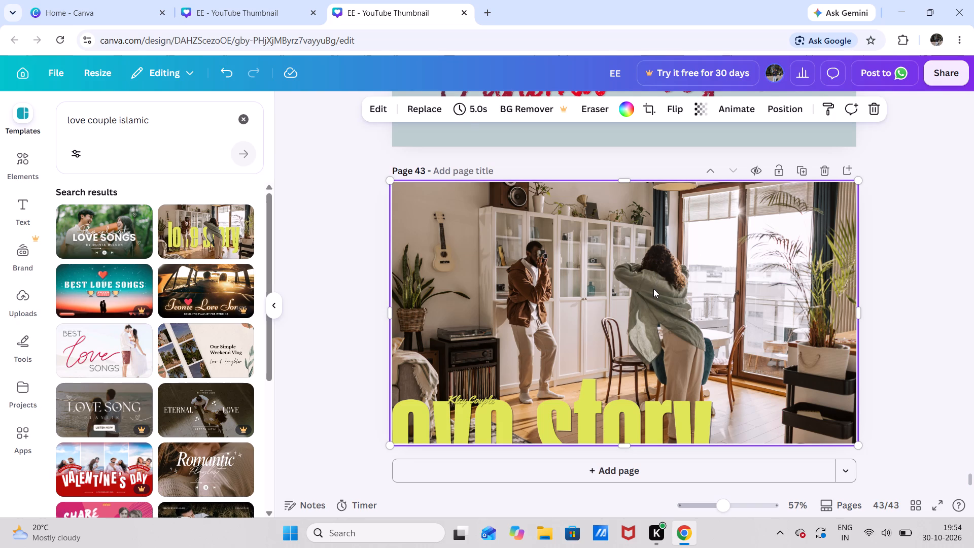
click(653, 289)
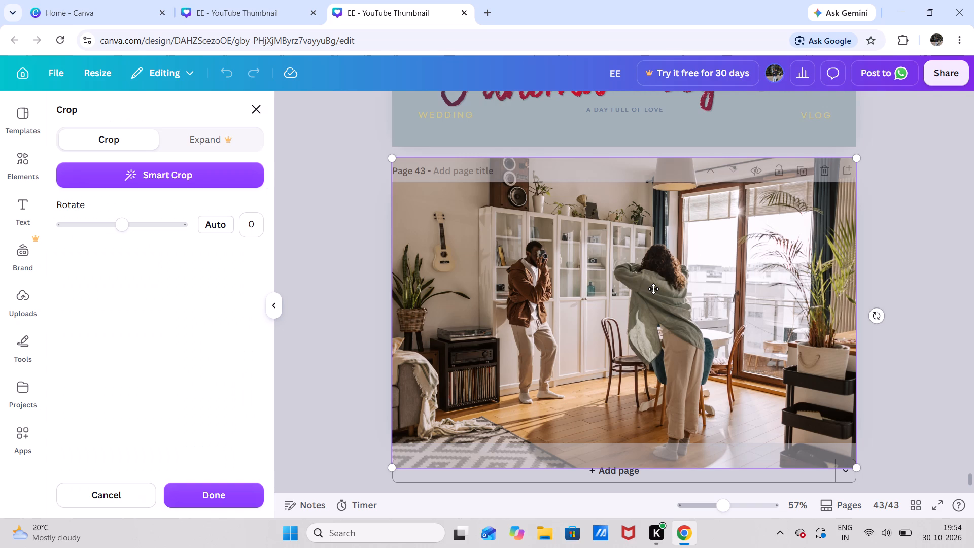
click(367, 337)
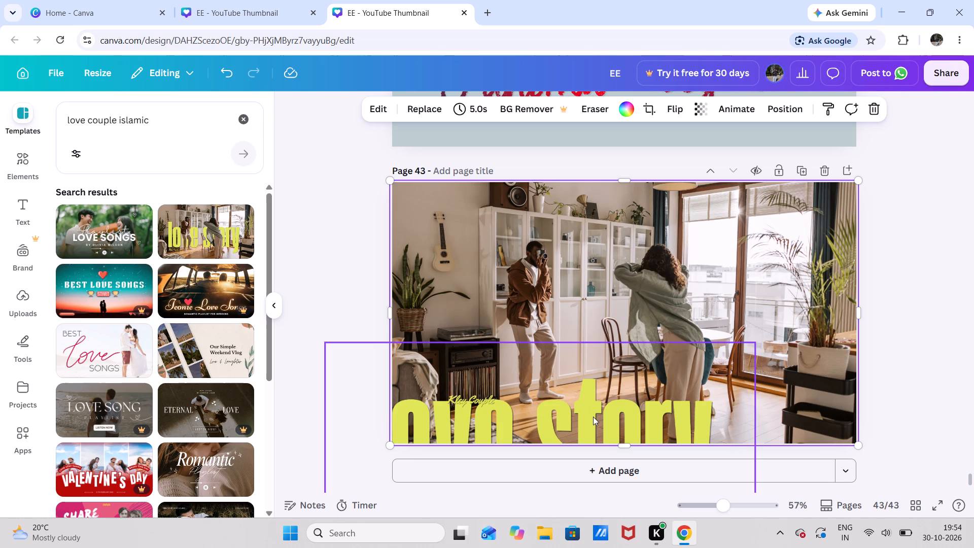
Move the "love story" heading back up over the couple, roughly centred on page 43.
drag(593, 417, 643, 353)
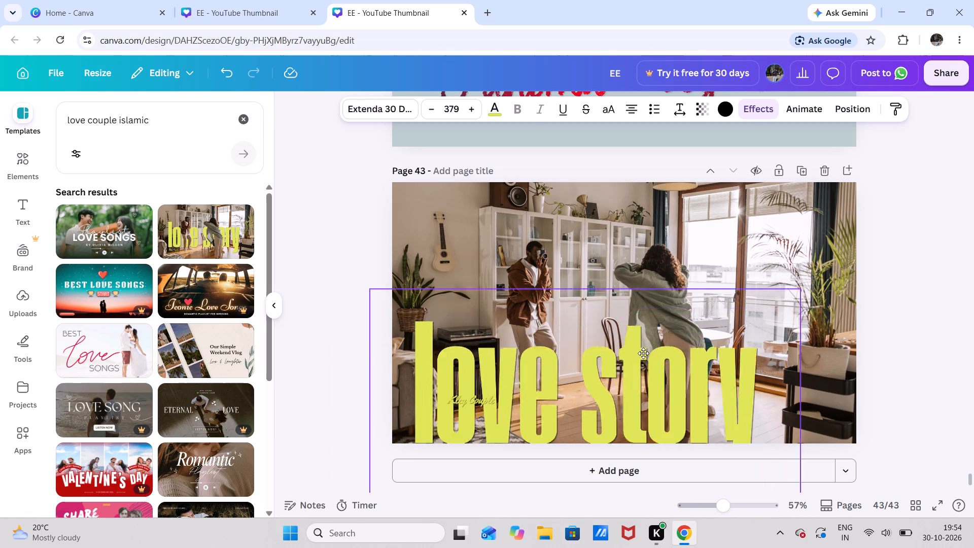
drag(643, 353, 678, 271)
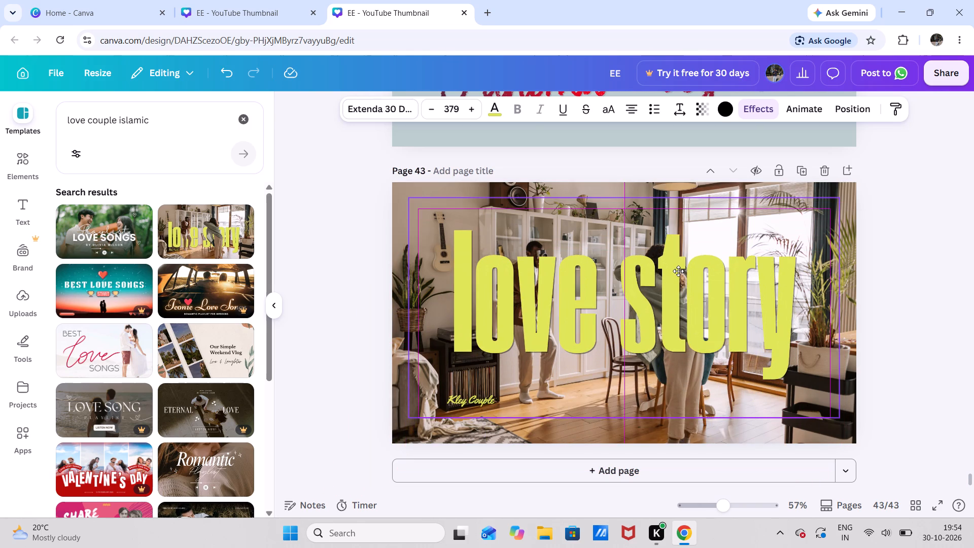
drag(678, 271, 678, 271)
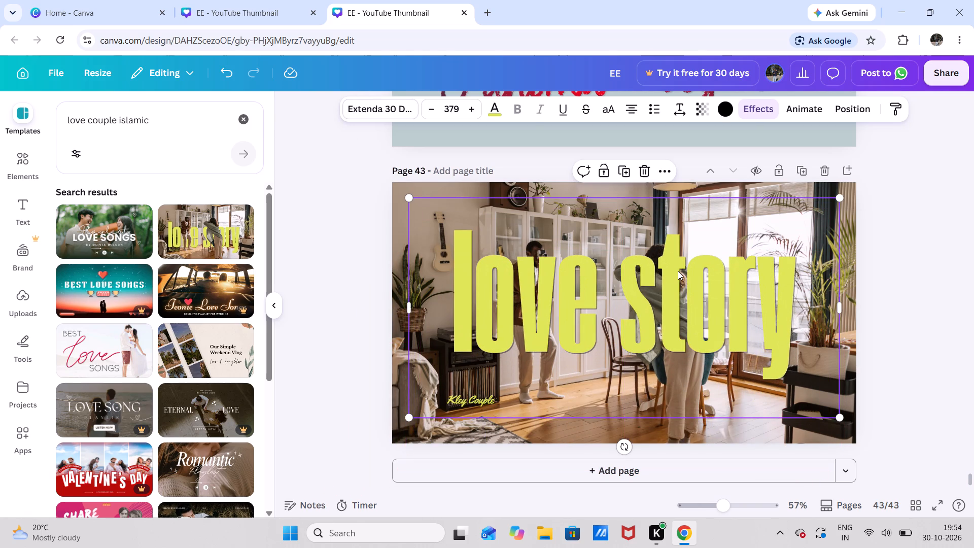
drag(678, 271, 664, 283)
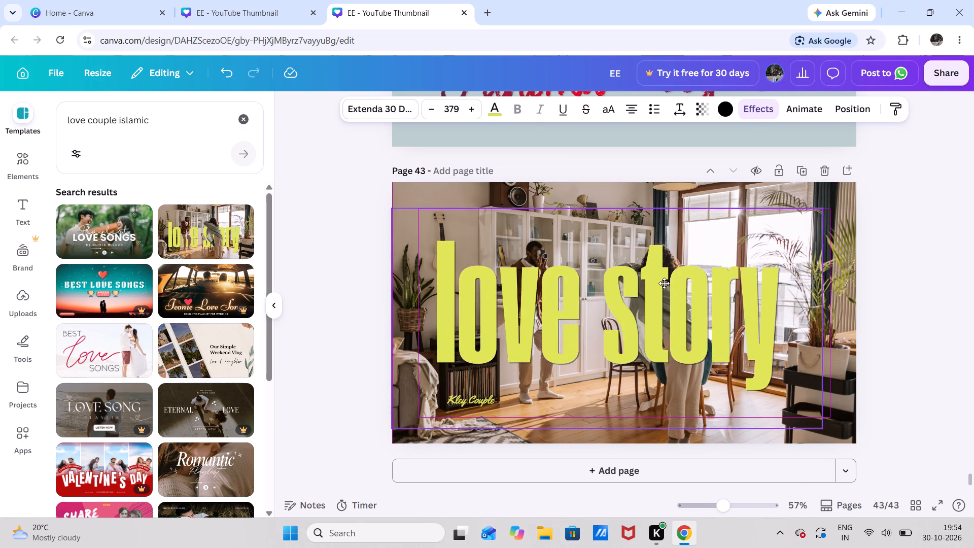
drag(664, 283, 722, 314)
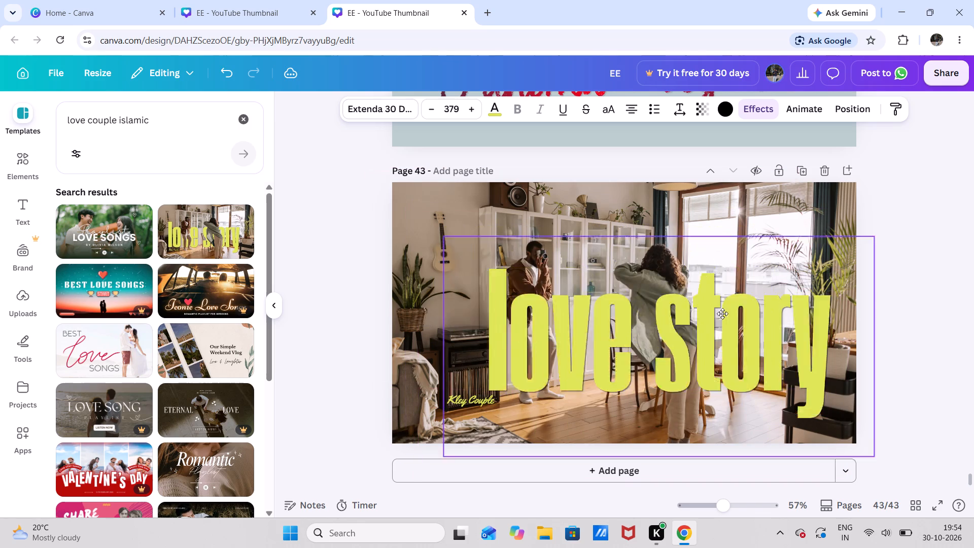
drag(722, 314, 671, 275)
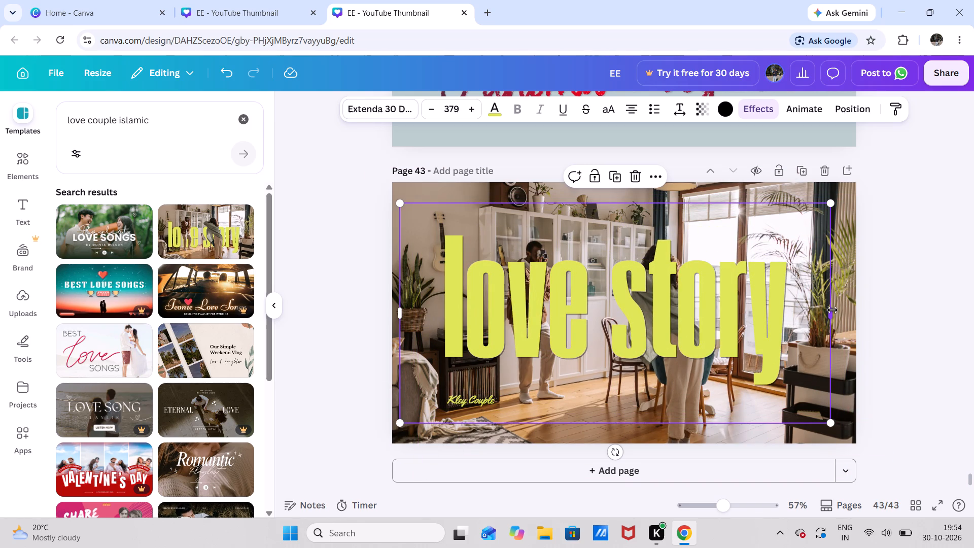
Widen the "love story" text box past the page's right edge and recentre the heading on the page.
drag(831, 310, 894, 297)
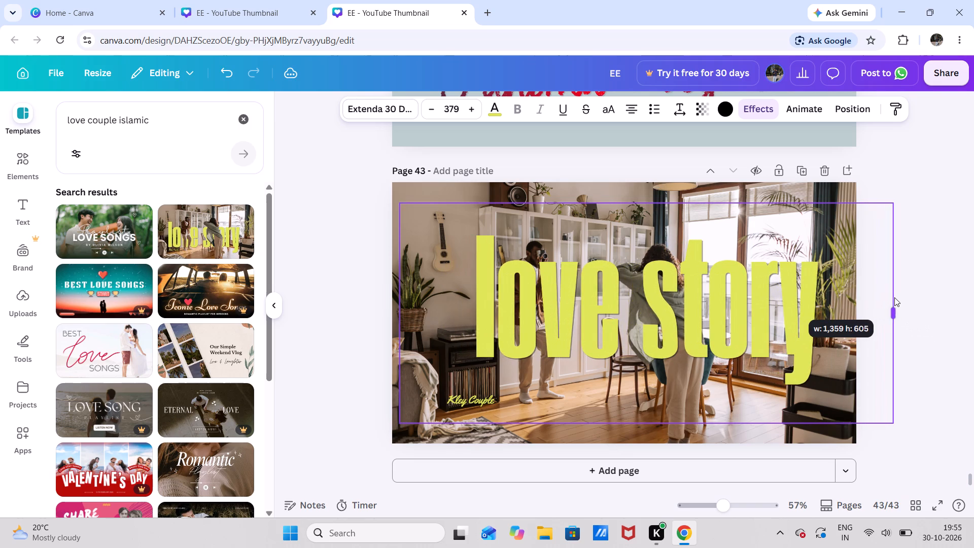
drag(894, 297, 841, 294)
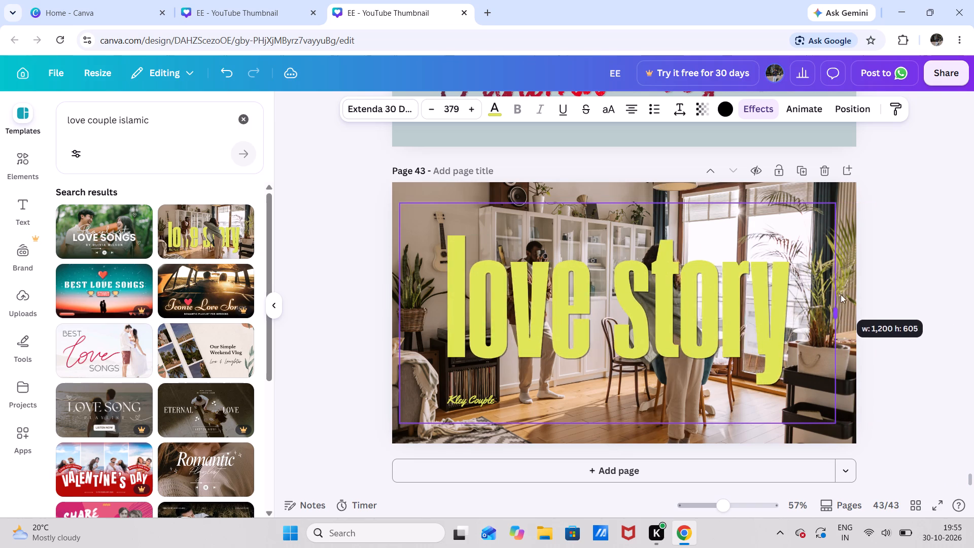
drag(841, 294, 900, 284)
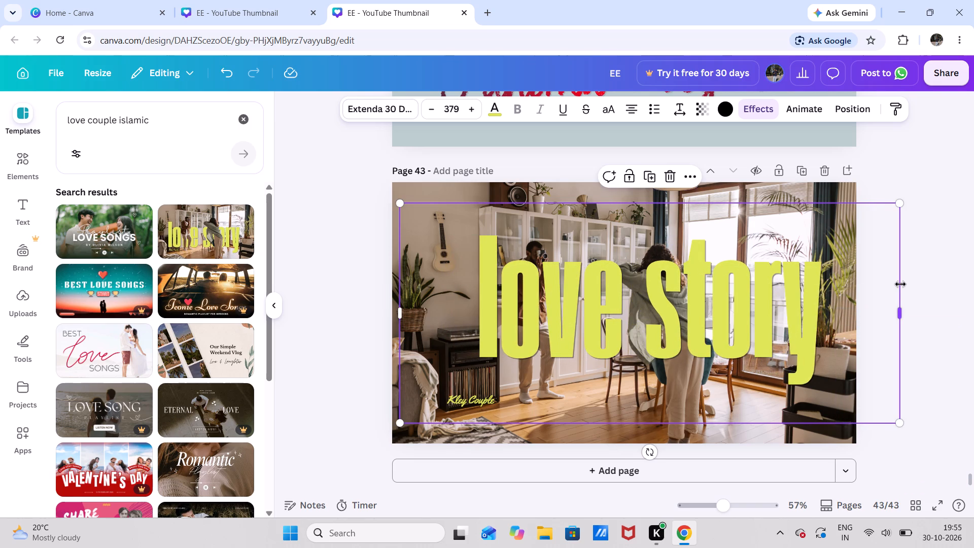
drag(749, 284, 719, 291)
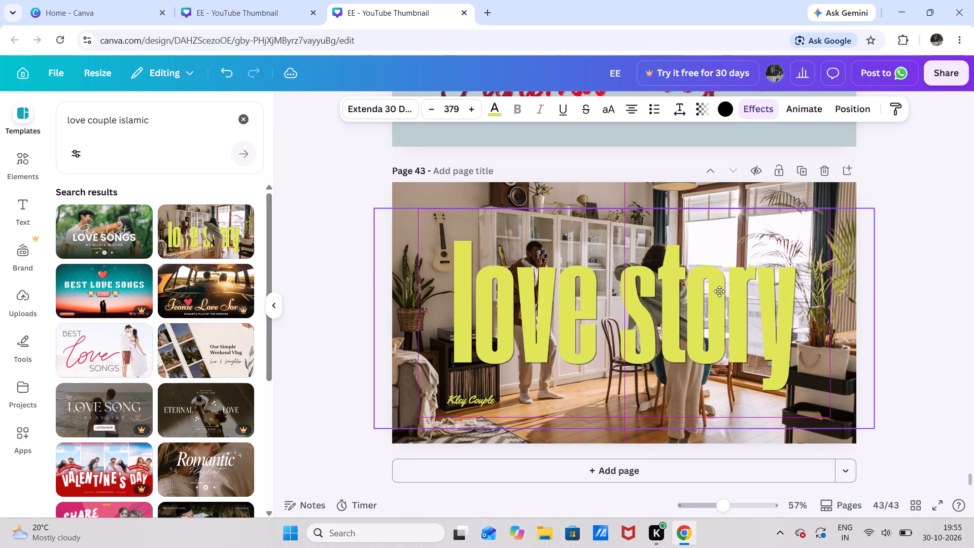
drag(719, 291, 718, 292)
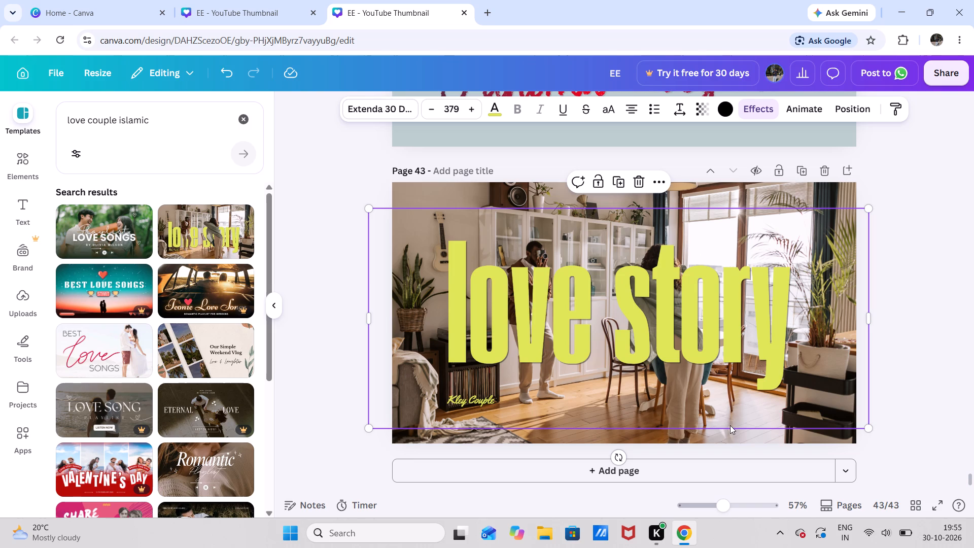
Enlarge the "love story" heading on page 43 to a font size of about 394.
drag(865, 426, 826, 389)
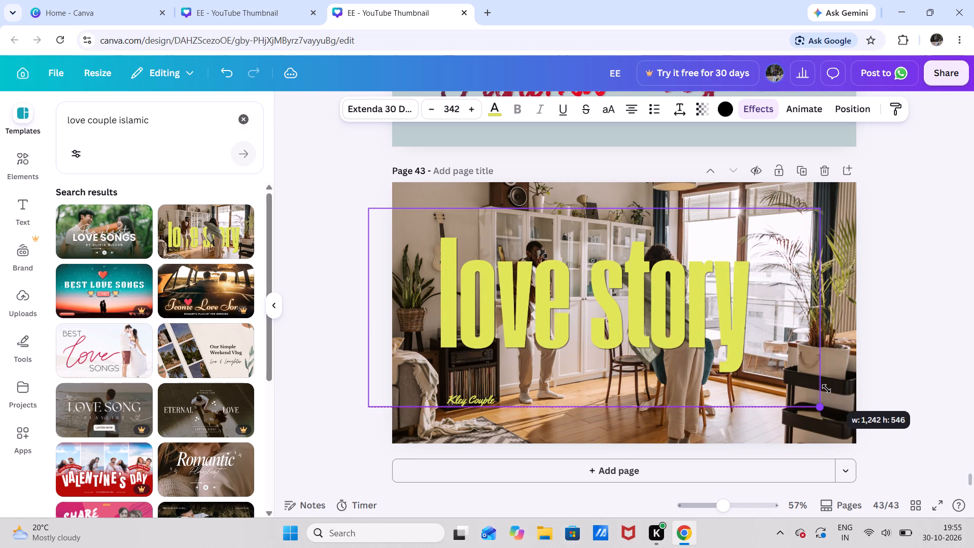
drag(826, 389, 921, 418)
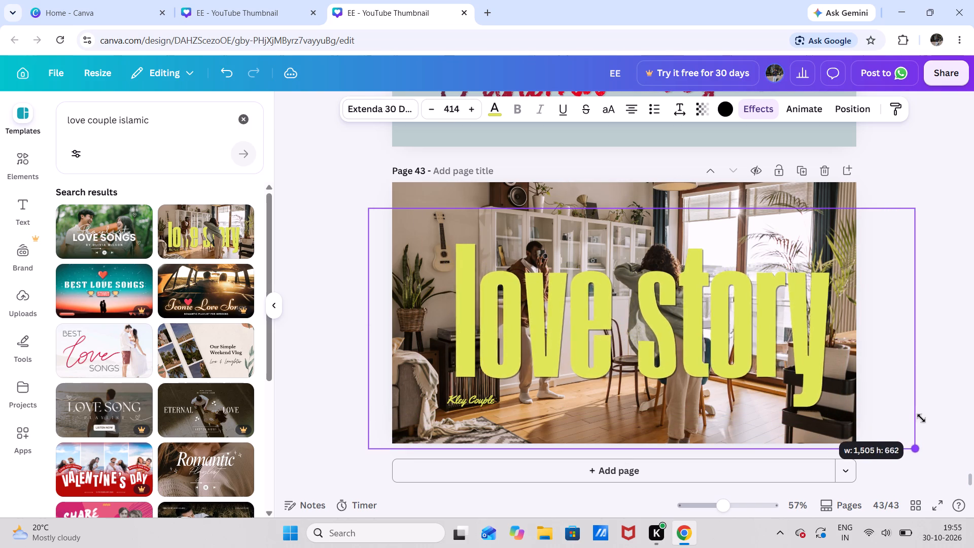
drag(921, 418, 897, 409)
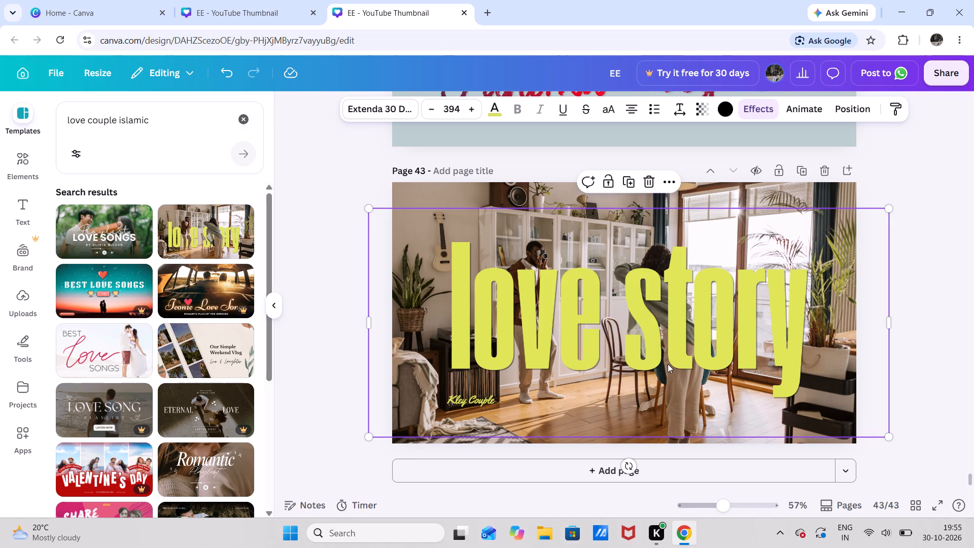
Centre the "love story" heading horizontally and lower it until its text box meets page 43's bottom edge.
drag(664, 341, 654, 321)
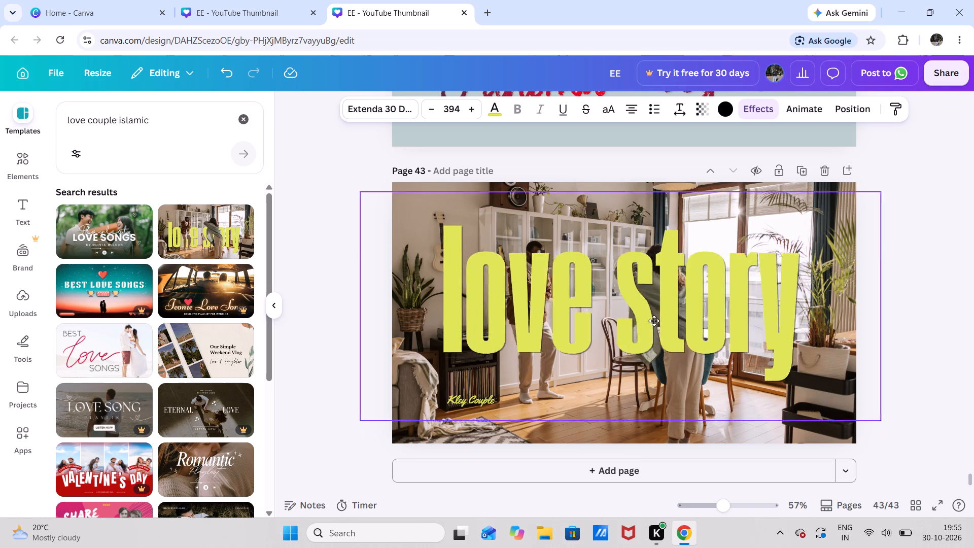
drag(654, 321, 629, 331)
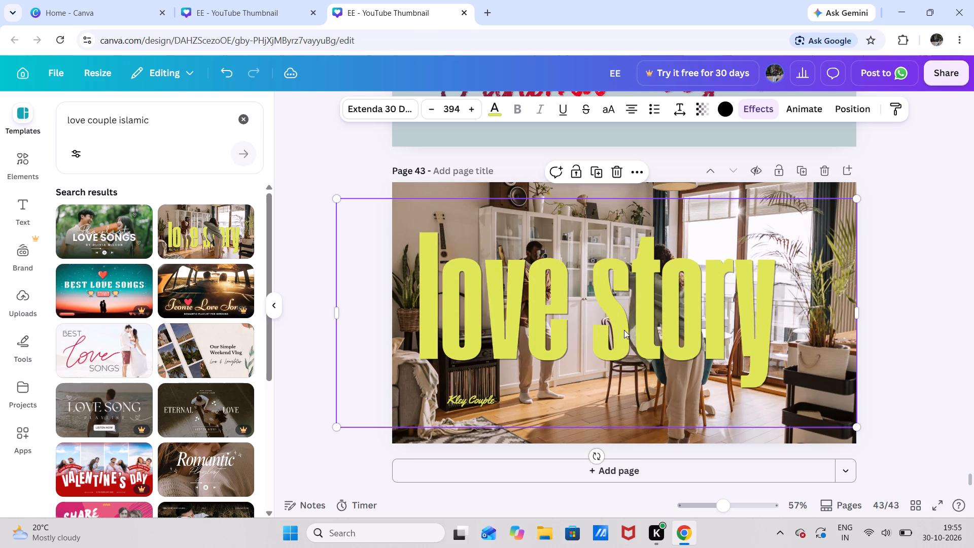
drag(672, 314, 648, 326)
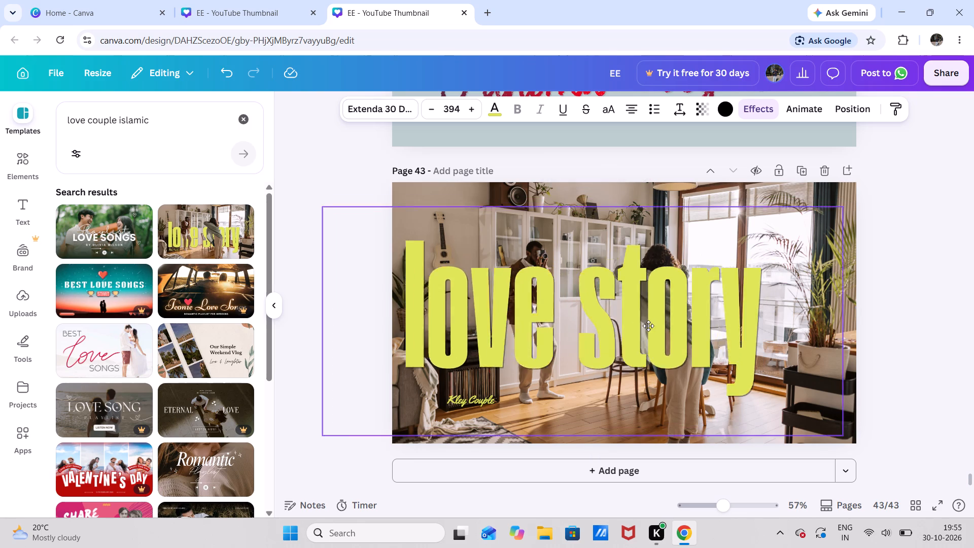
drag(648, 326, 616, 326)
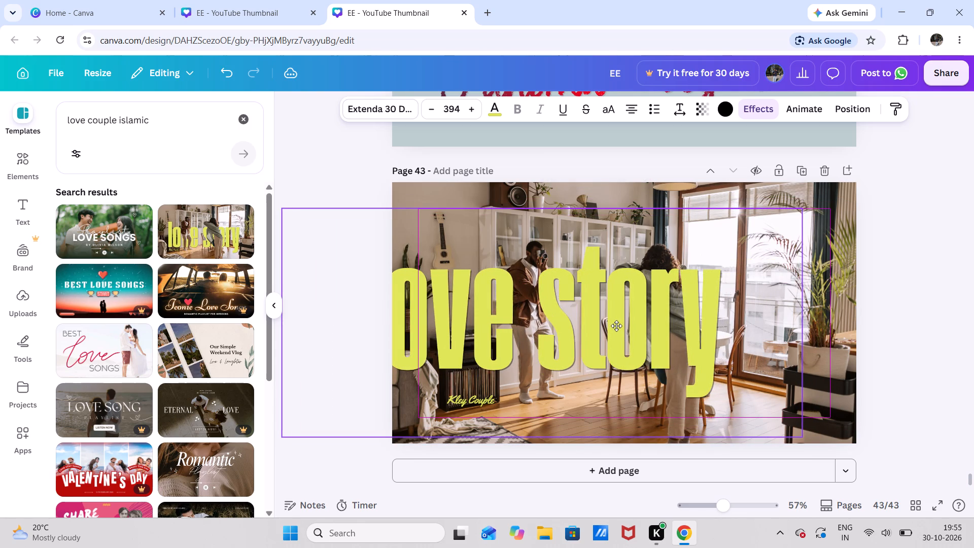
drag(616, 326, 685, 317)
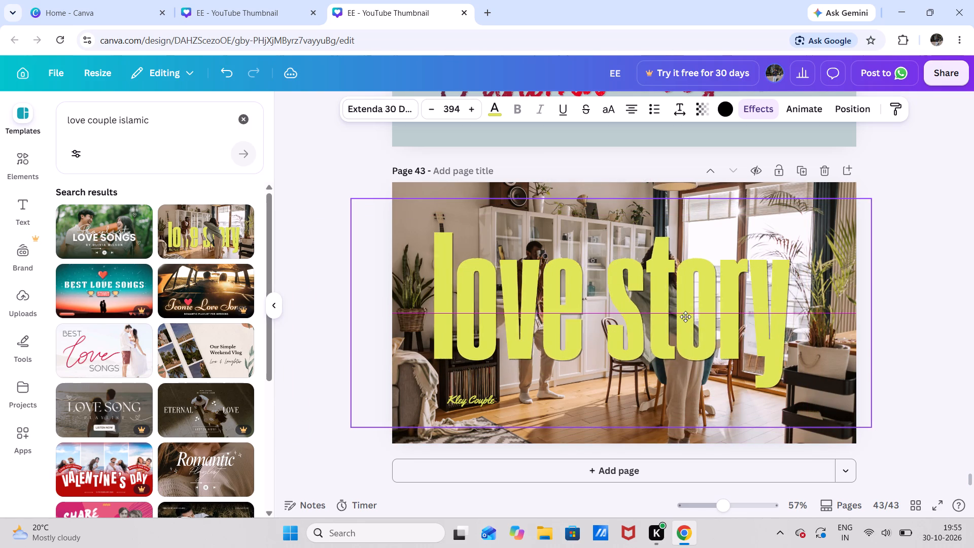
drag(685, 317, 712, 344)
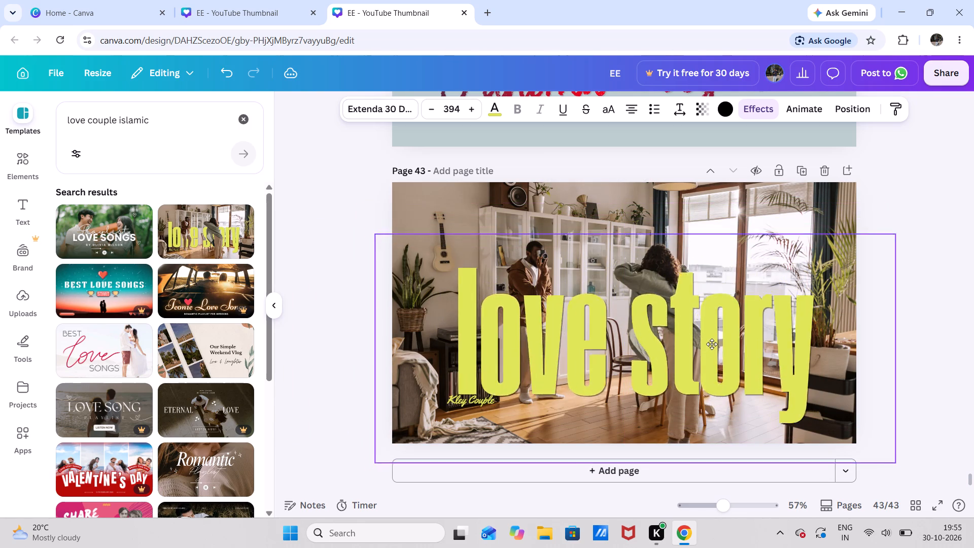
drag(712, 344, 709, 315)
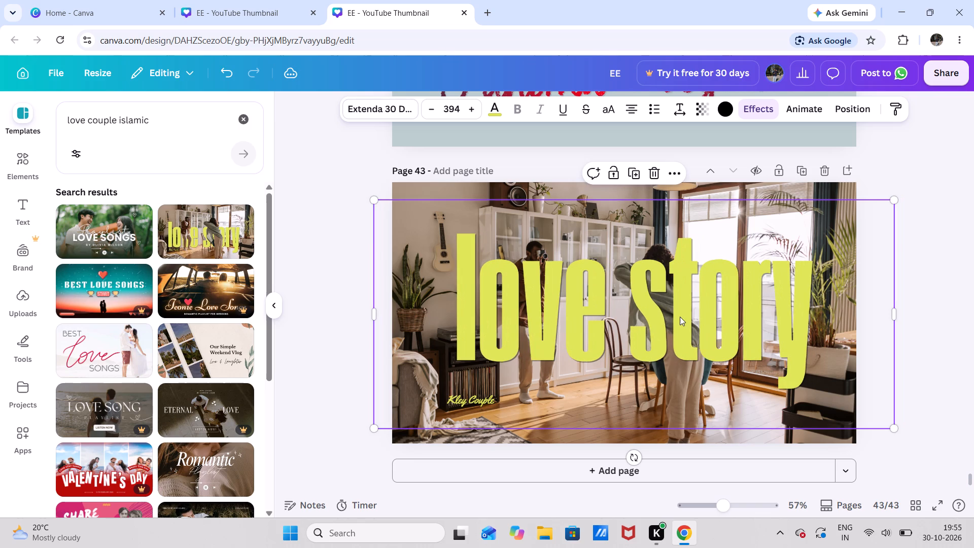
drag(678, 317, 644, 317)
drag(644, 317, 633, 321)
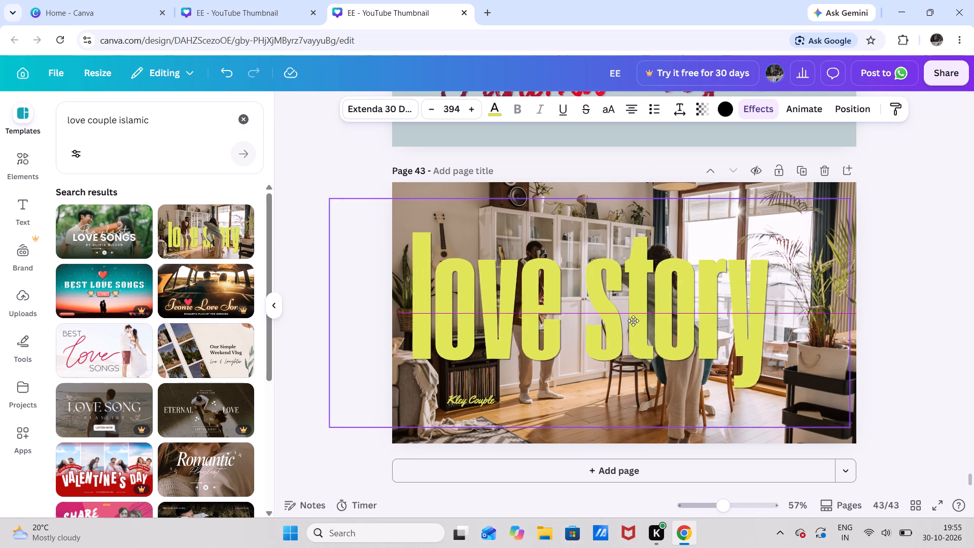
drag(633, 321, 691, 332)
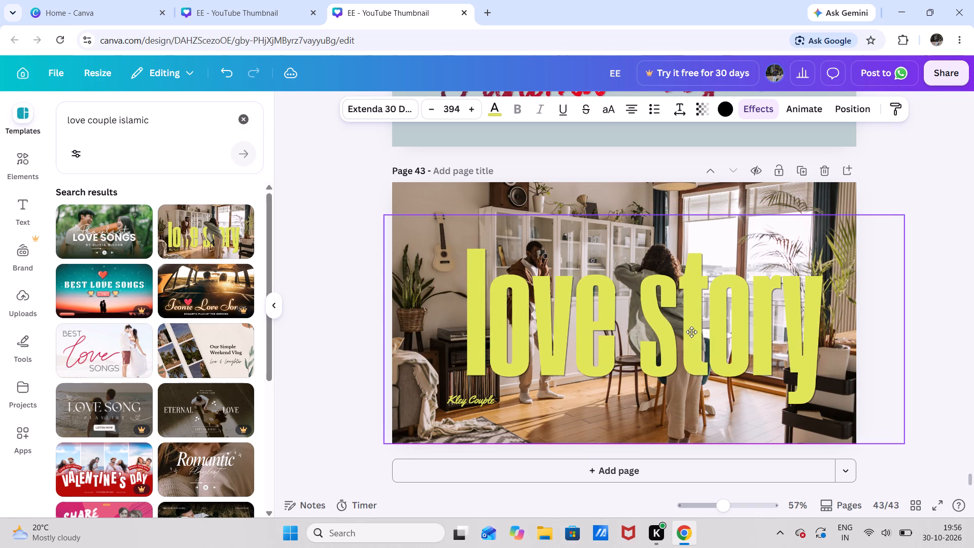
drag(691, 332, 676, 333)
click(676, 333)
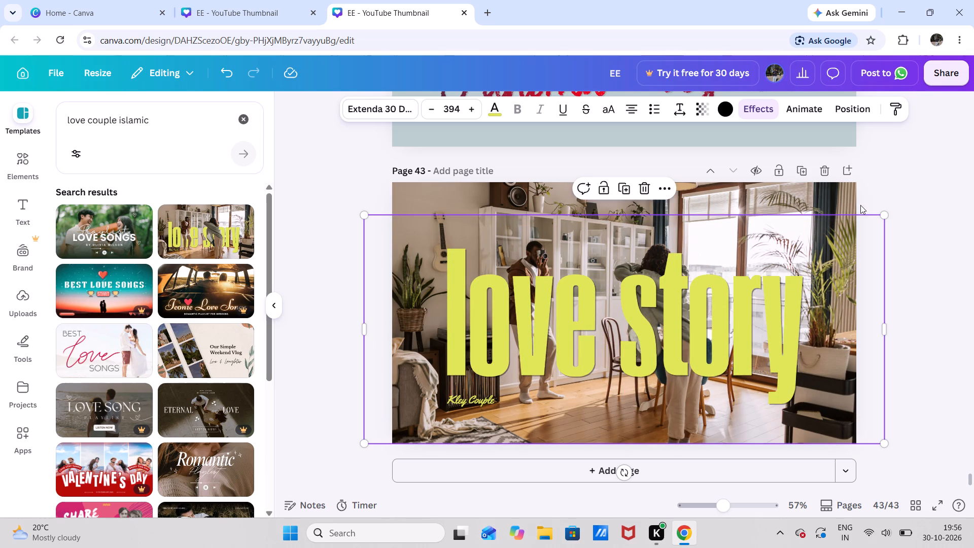
Enlarge the "love story" heading to a font size of about 419 and centre it on page 43.
click(880, 214)
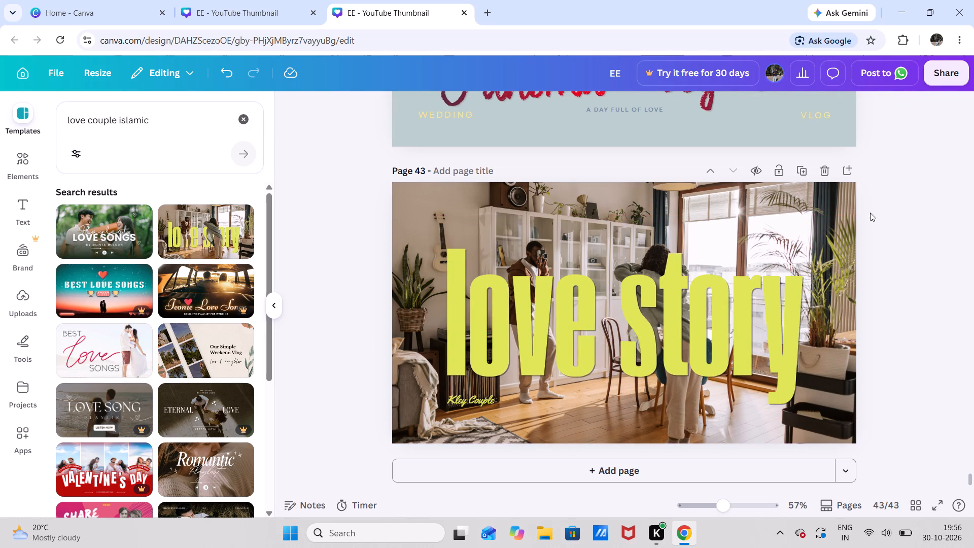
click(795, 227)
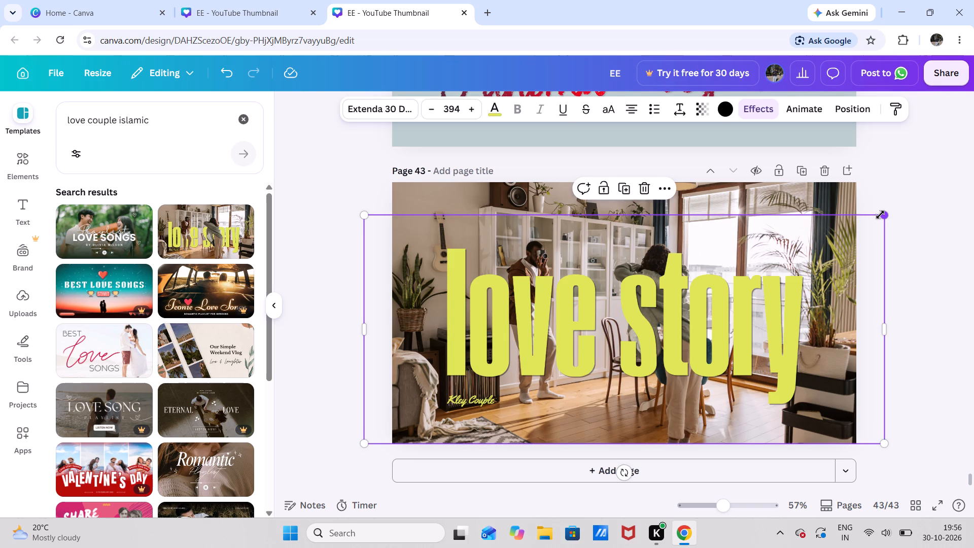
drag(880, 215, 909, 187)
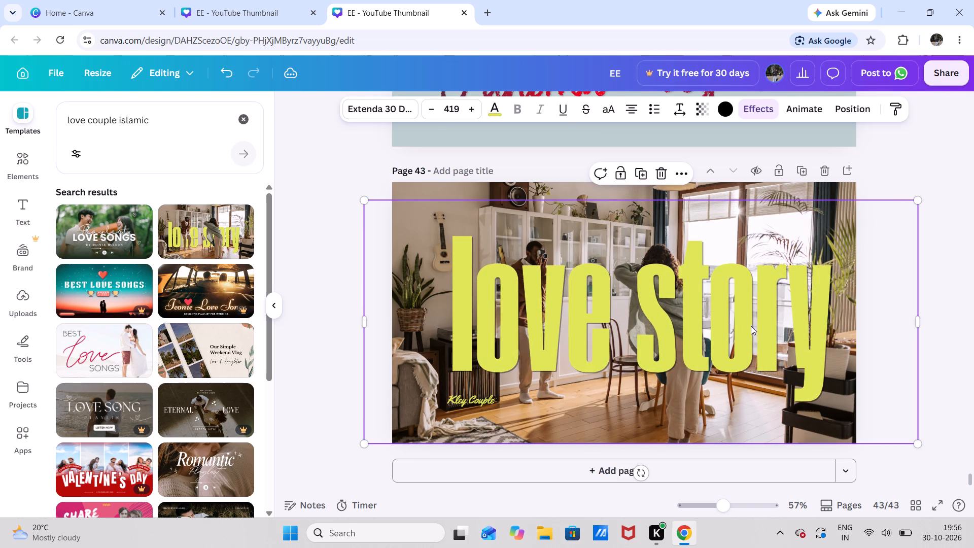
drag(747, 324, 720, 303)
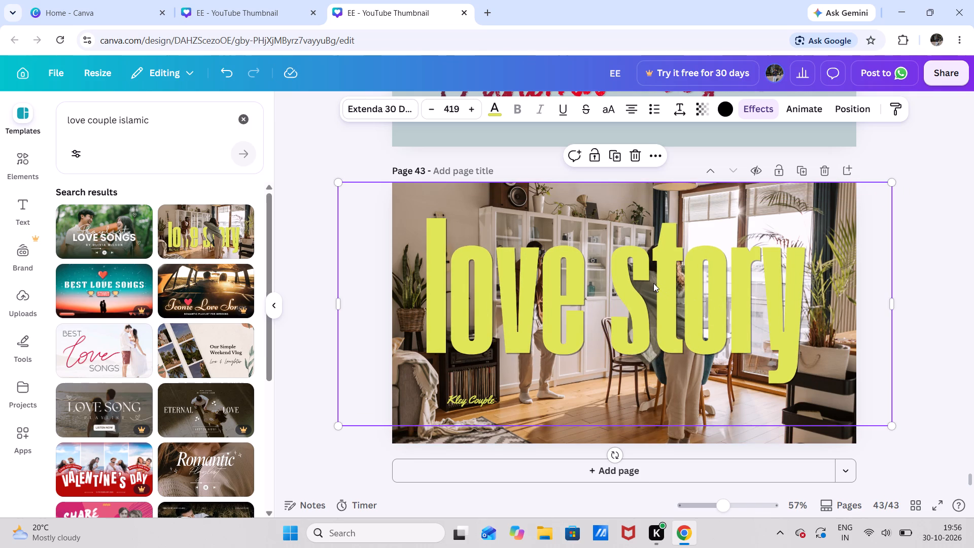
drag(653, 283, 661, 290)
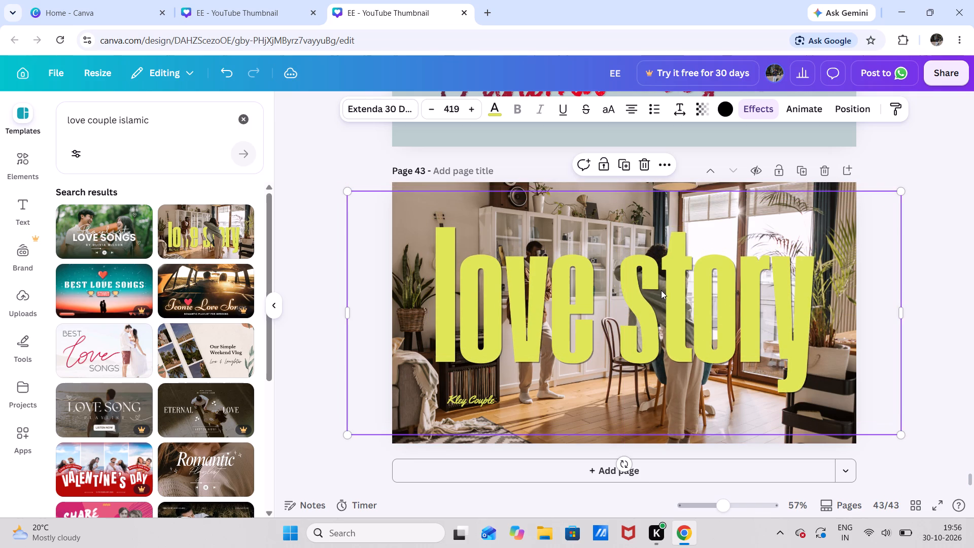
click(311, 327)
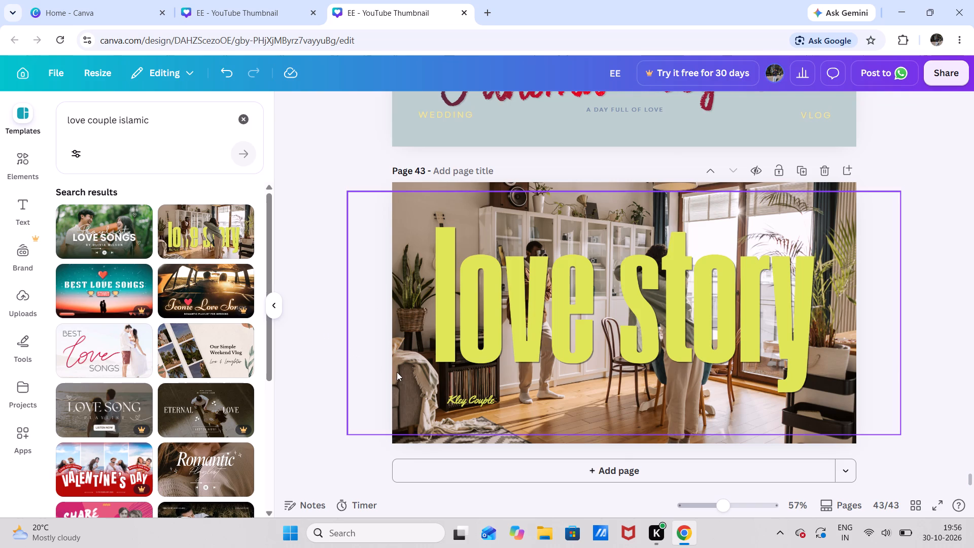
click(342, 382)
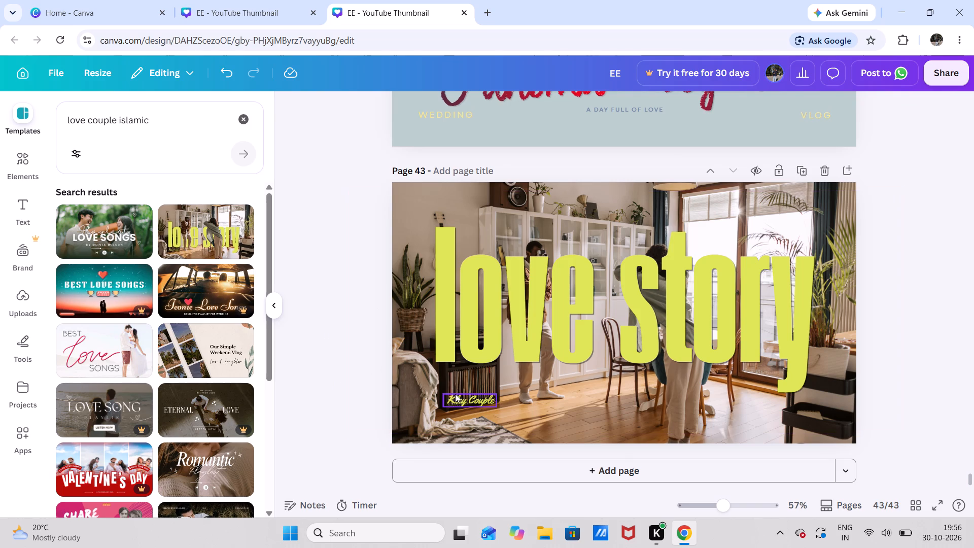
Shift the "Kley Couple" caption slightly left, keeping it at the same height below the heading's first letters.
drag(458, 395, 440, 380)
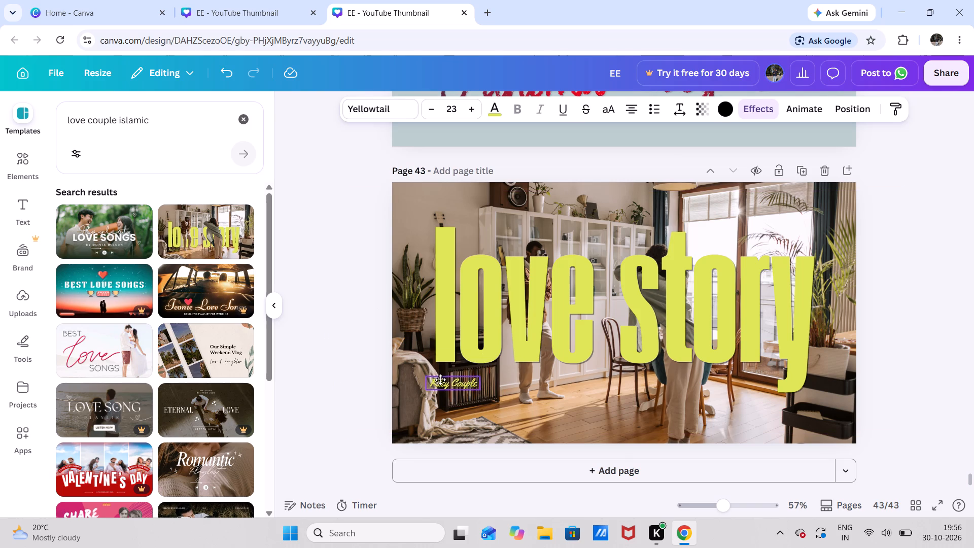
drag(440, 380, 438, 399)
click(441, 390)
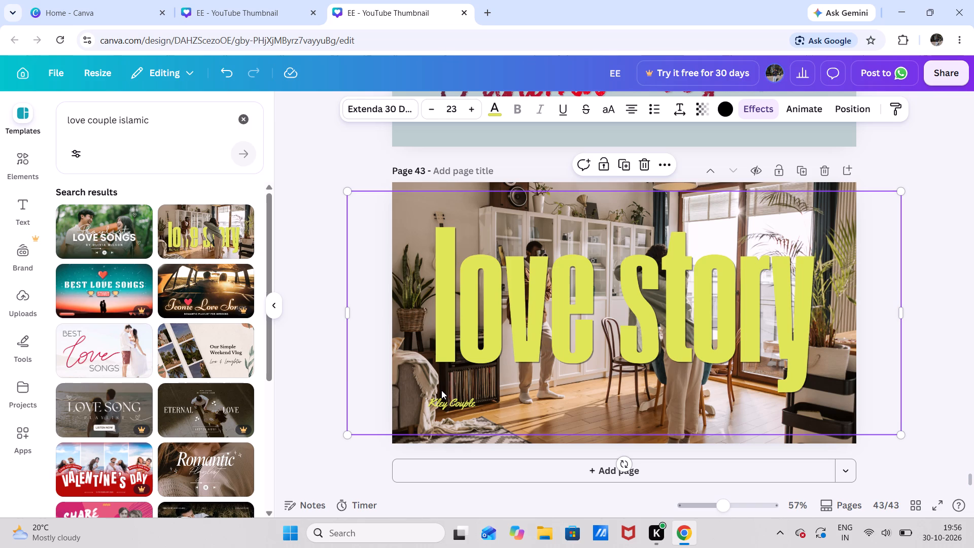
drag(446, 405, 448, 400)
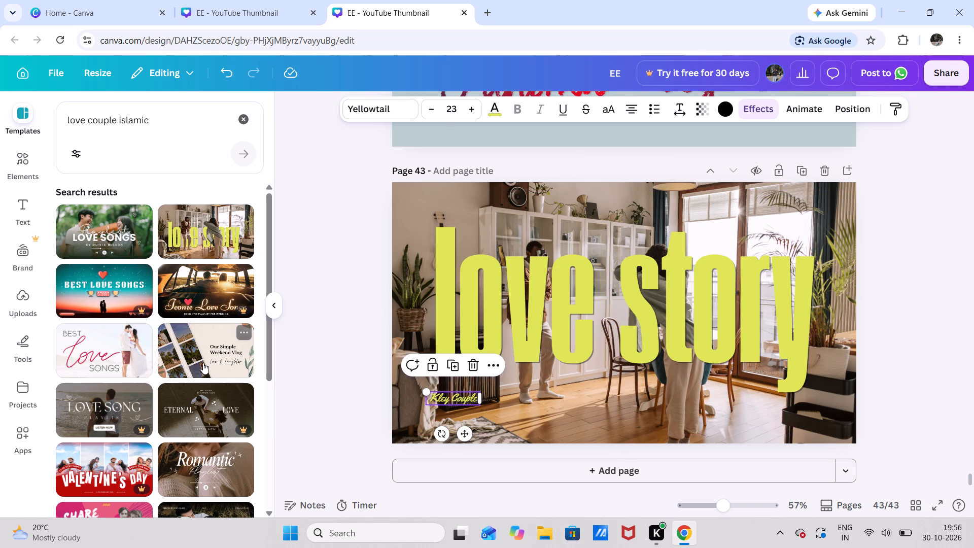
Add a blank page 44 after the "love story" page.
scroll(203, 363, down, 7)
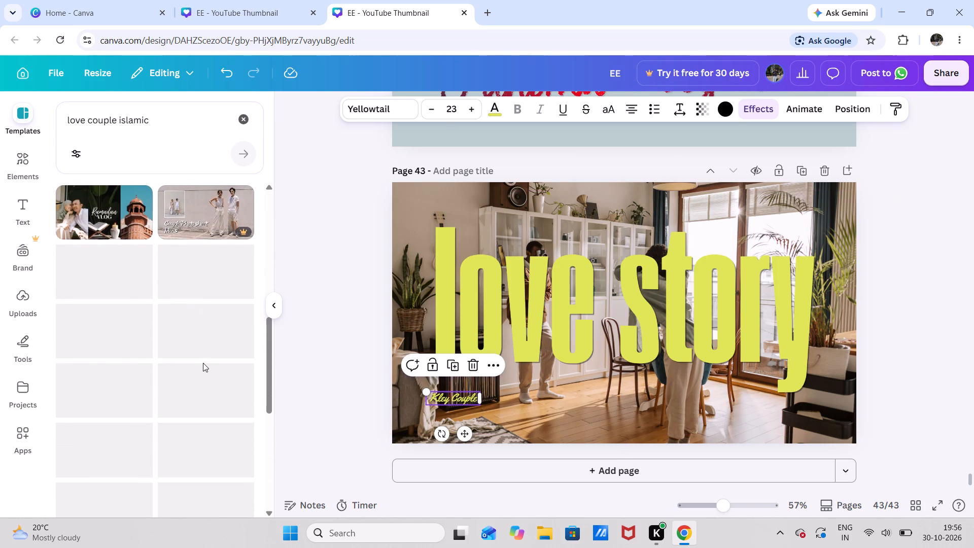
scroll(203, 363, down, 3)
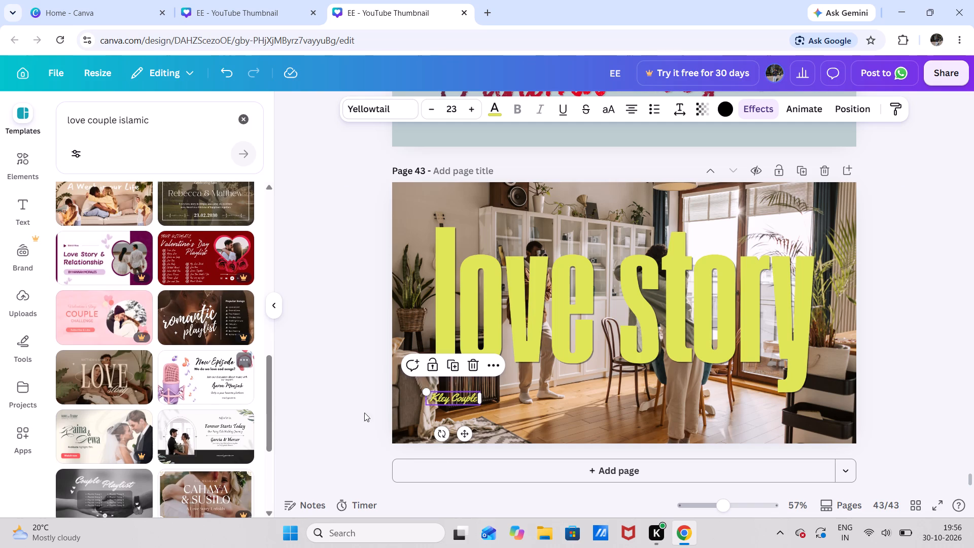
click(493, 461)
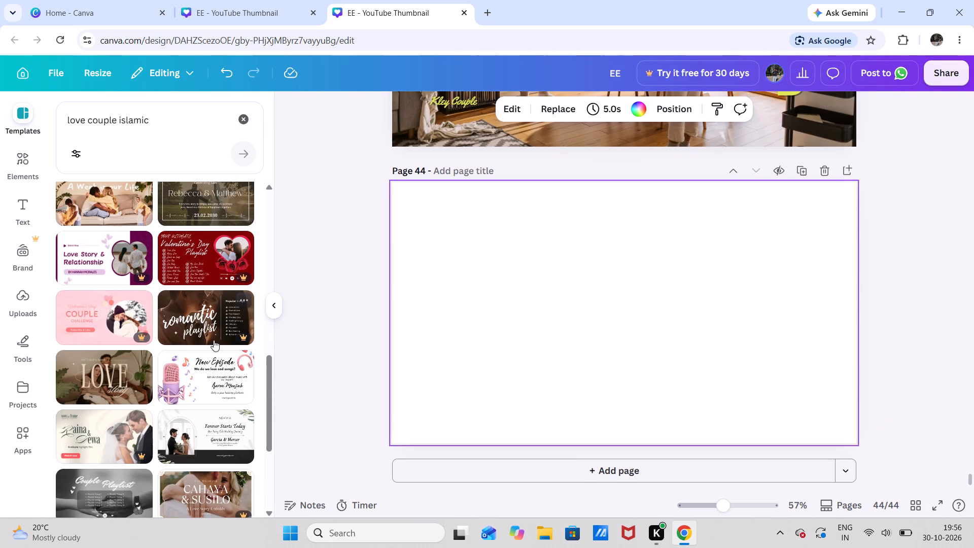
Browse the "love couple islamic" template results for a design that suits blank page 44.
scroll(215, 340, down, 4)
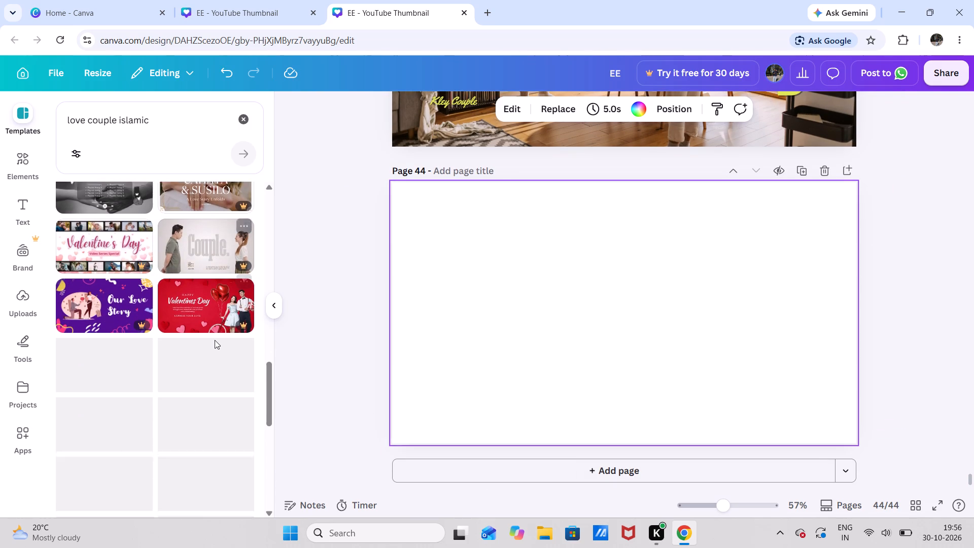
scroll(215, 340, down, 2)
scroll(215, 340, up, 3)
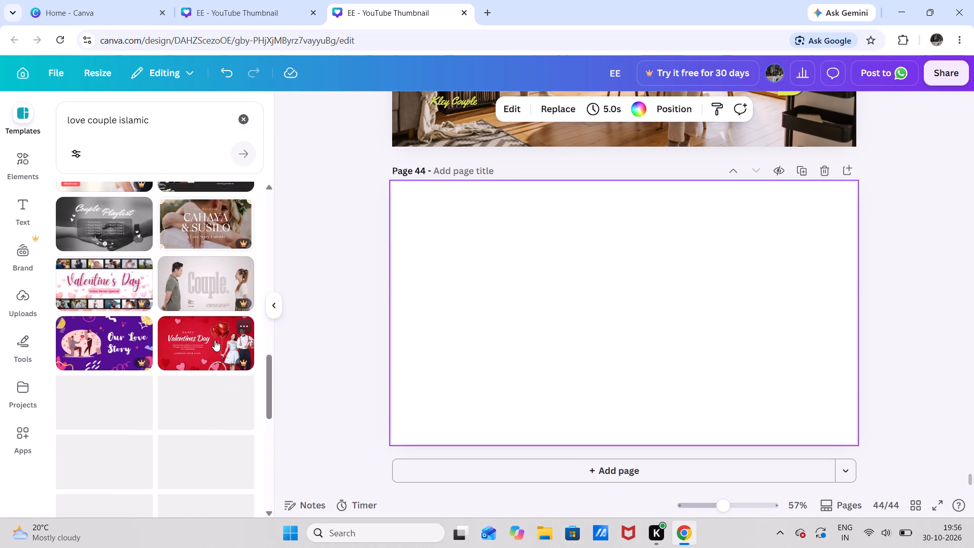
scroll(215, 340, up, 1)
scroll(240, 429, down, 2)
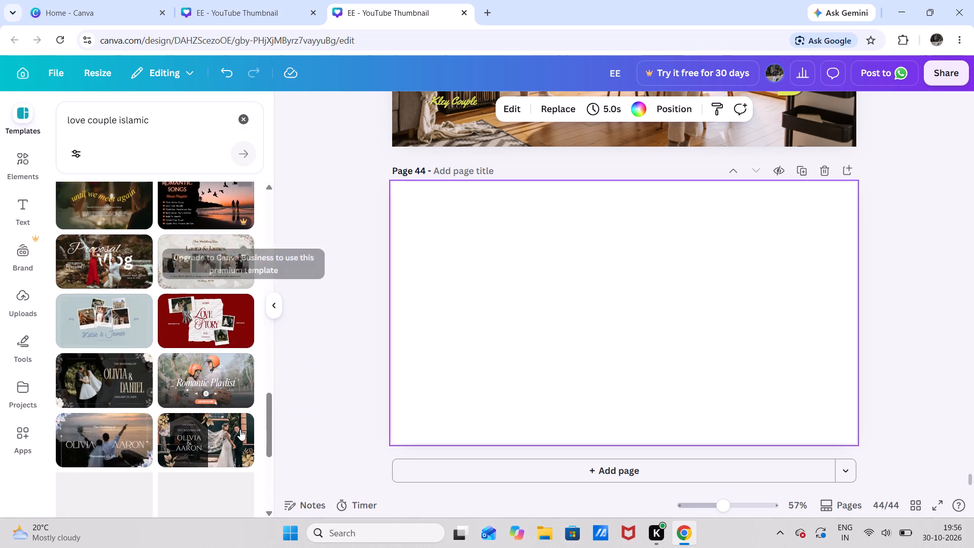
scroll(240, 429, down, 1)
scroll(200, 335, down, 4)
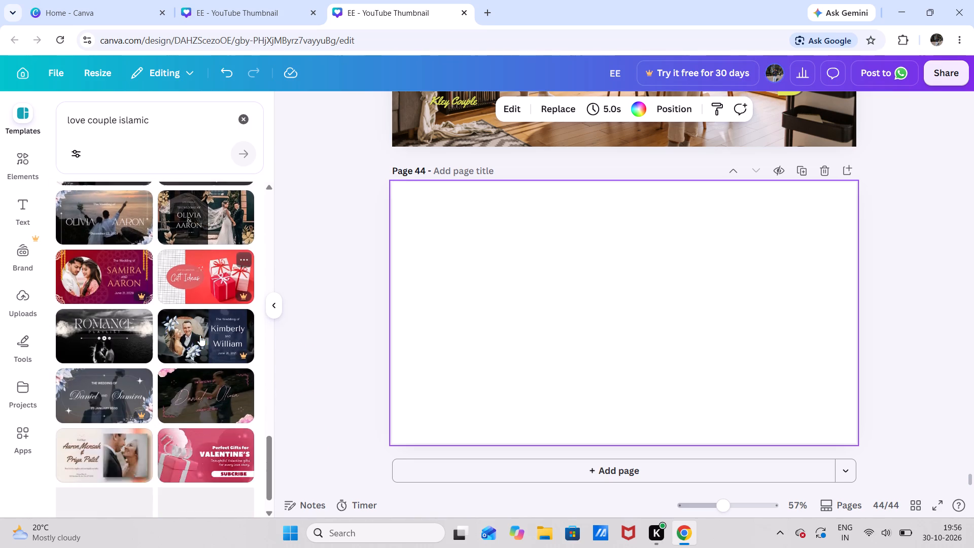
scroll(200, 335, down, 2)
scroll(200, 335, up, 1)
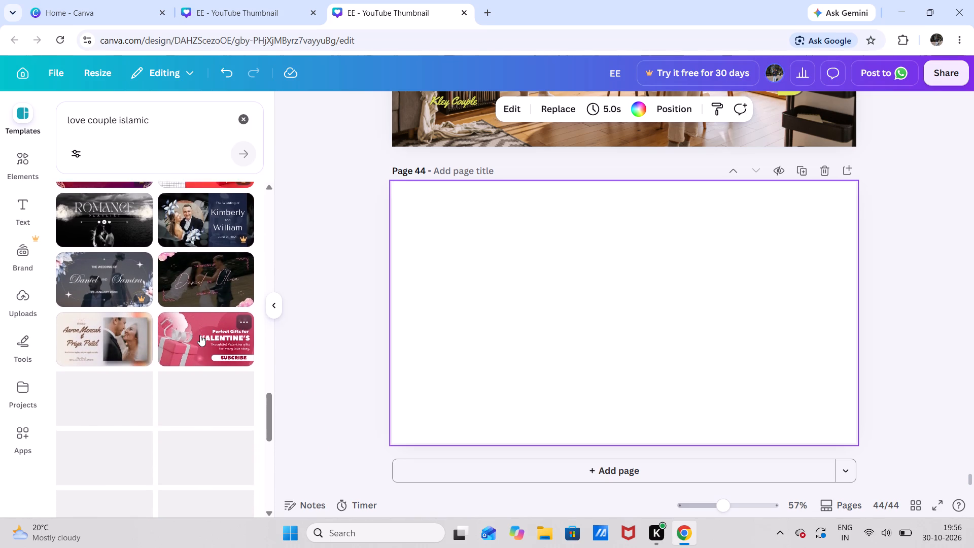
scroll(200, 335, up, 2)
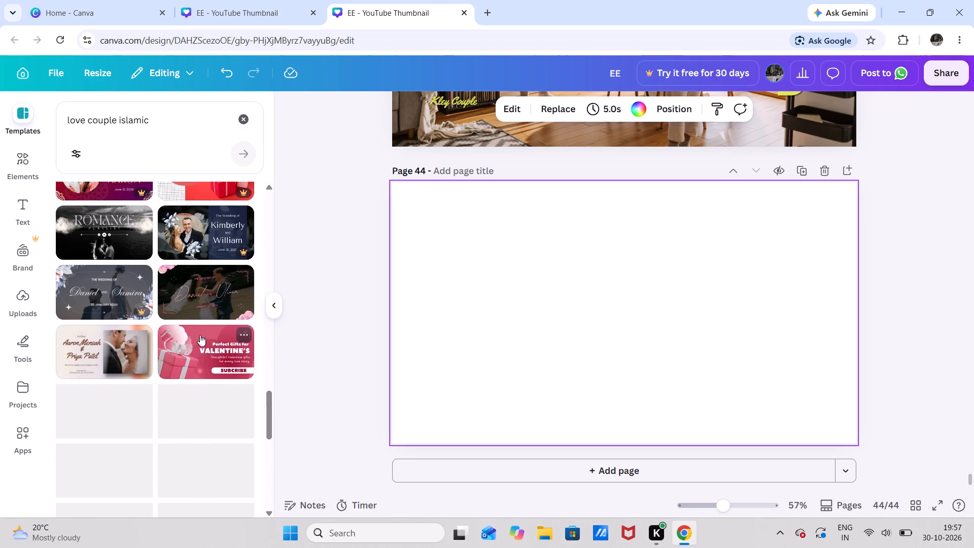
scroll(200, 335, up, 3)
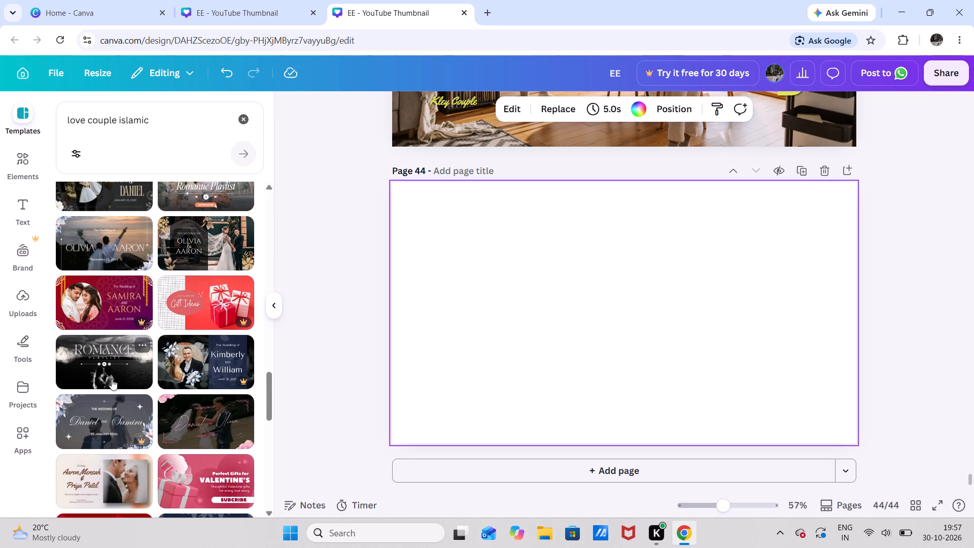
scroll(129, 421, down, 4)
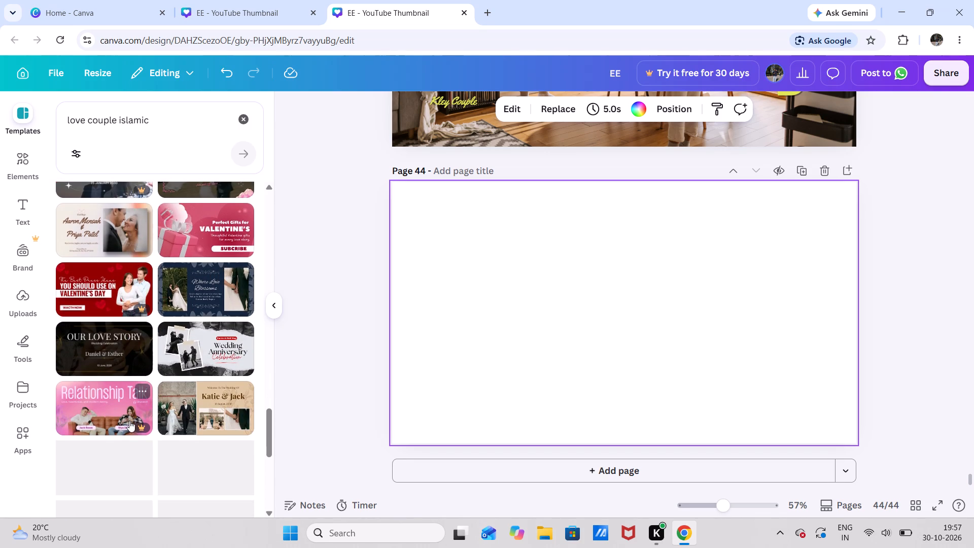
scroll(129, 421, down, 3)
scroll(129, 421, up, 2)
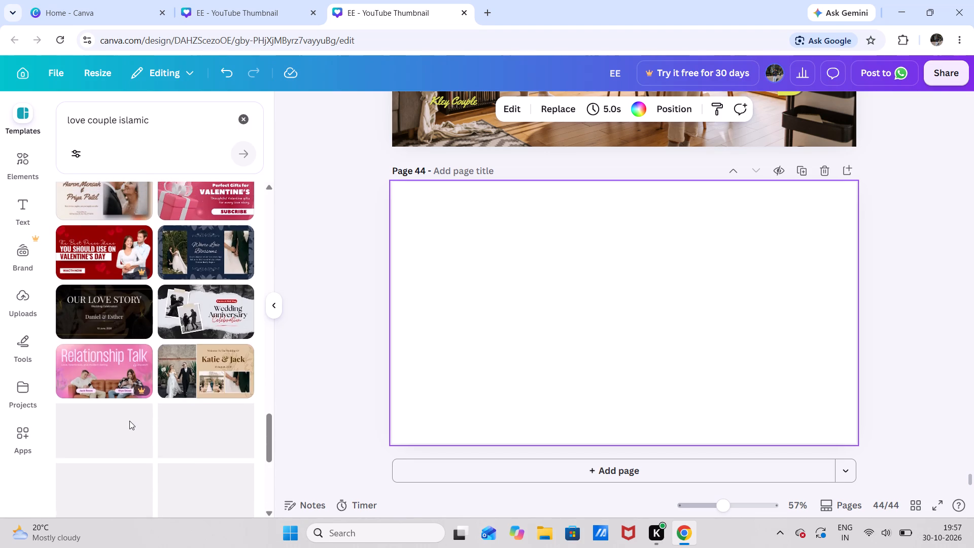
scroll(129, 421, up, 1)
scroll(101, 271, down, 2)
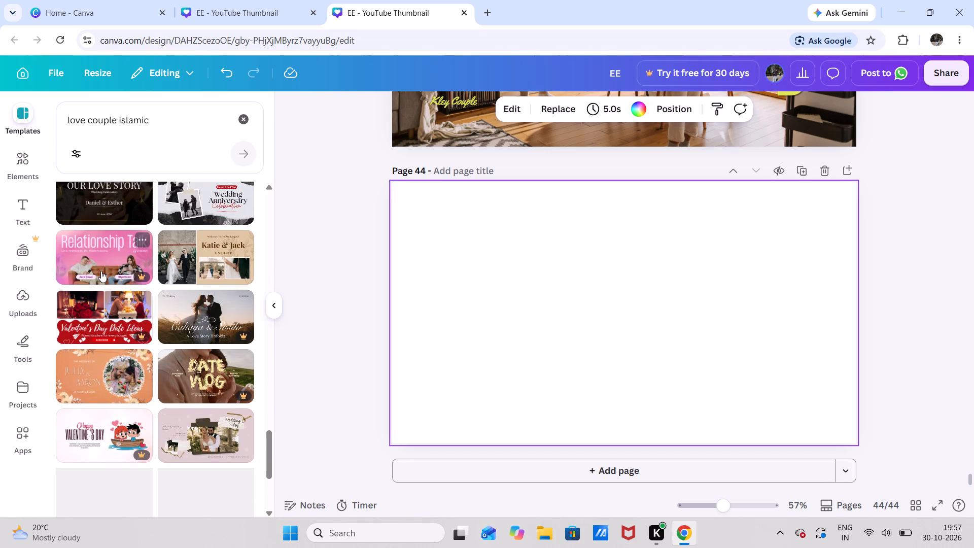
scroll(101, 271, down, 2)
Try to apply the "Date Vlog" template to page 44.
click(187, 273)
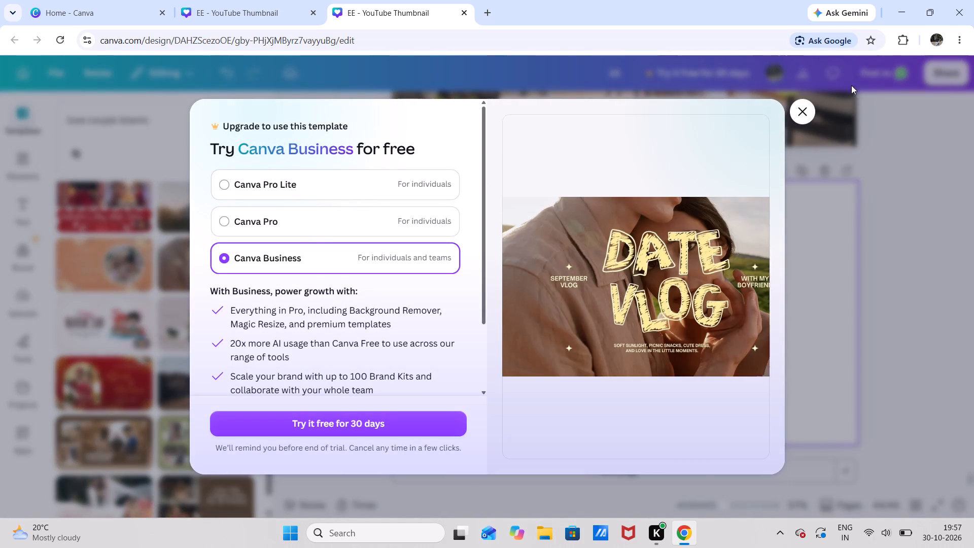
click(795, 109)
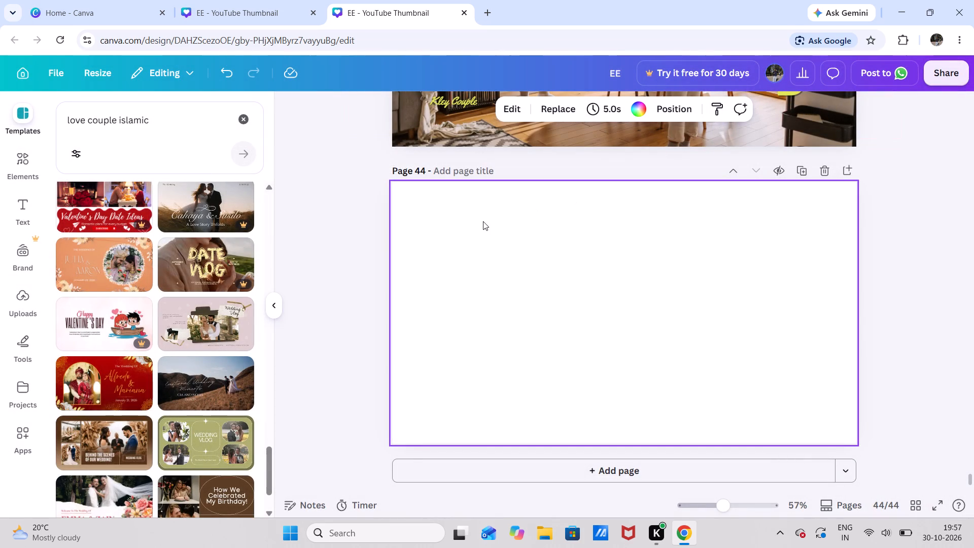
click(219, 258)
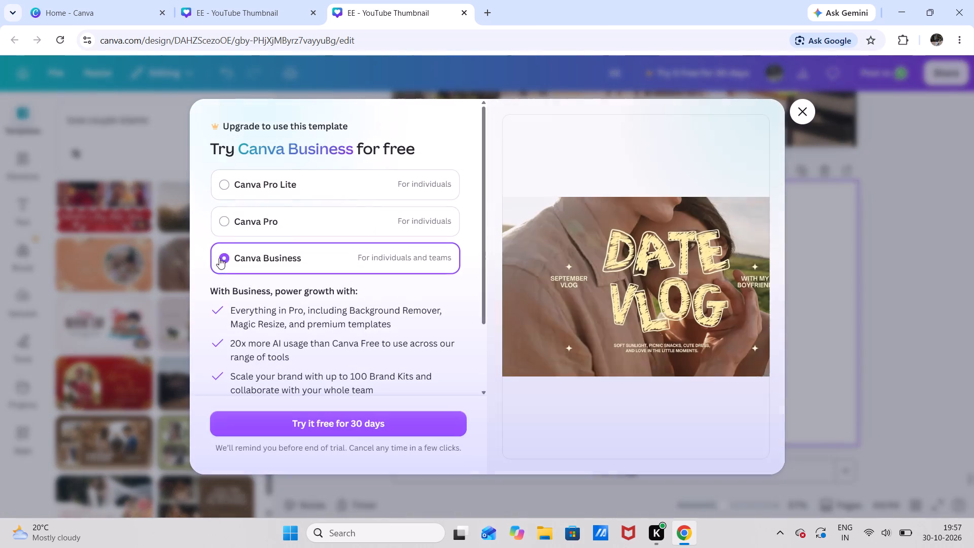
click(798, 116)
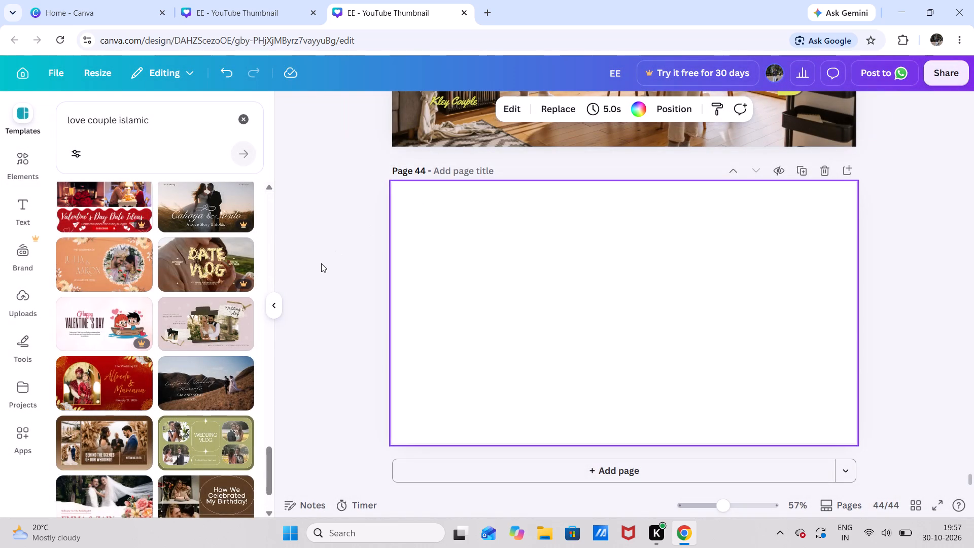
Find the beige "The Day We Said 'I Do'" wedding vlog template in the results and apply it to page 44.
scroll(188, 392, down, 5)
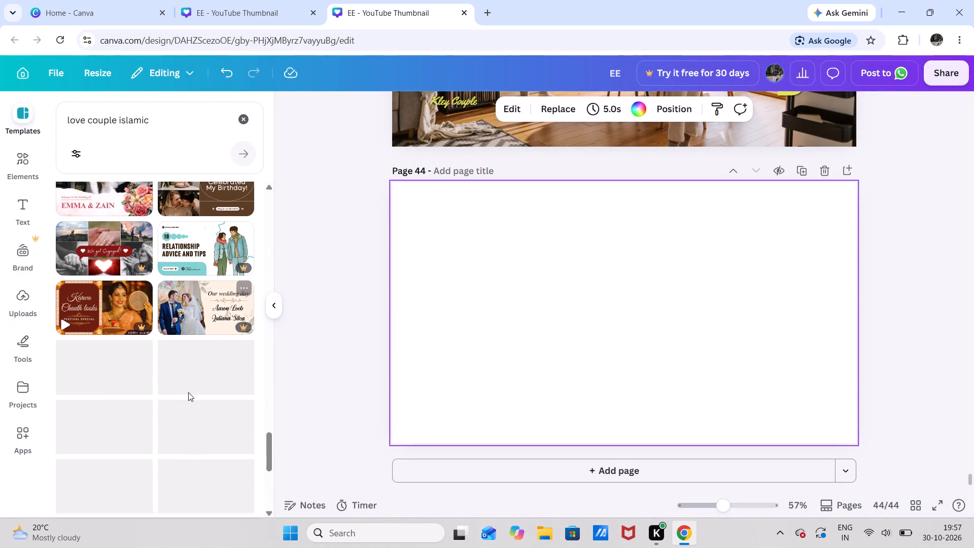
scroll(188, 392, down, 3)
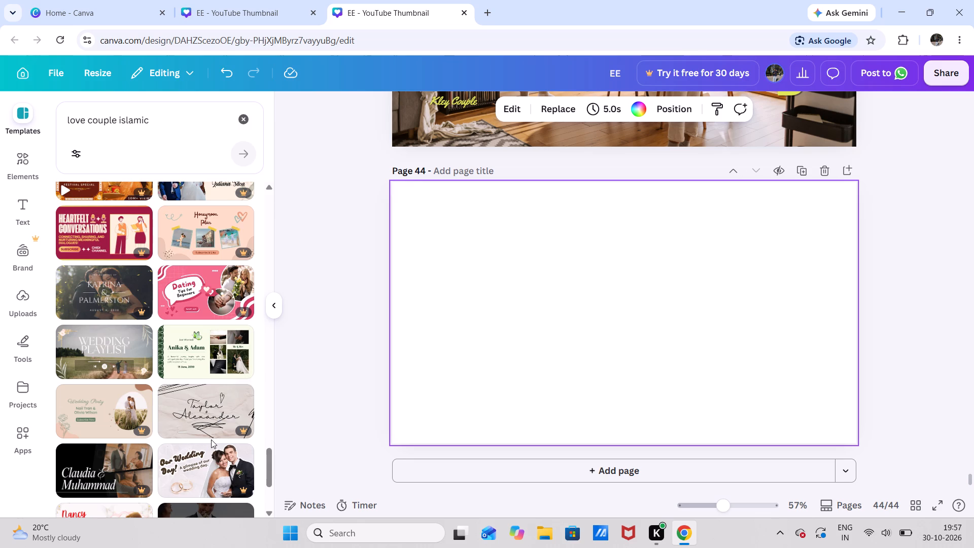
scroll(211, 439, down, 8)
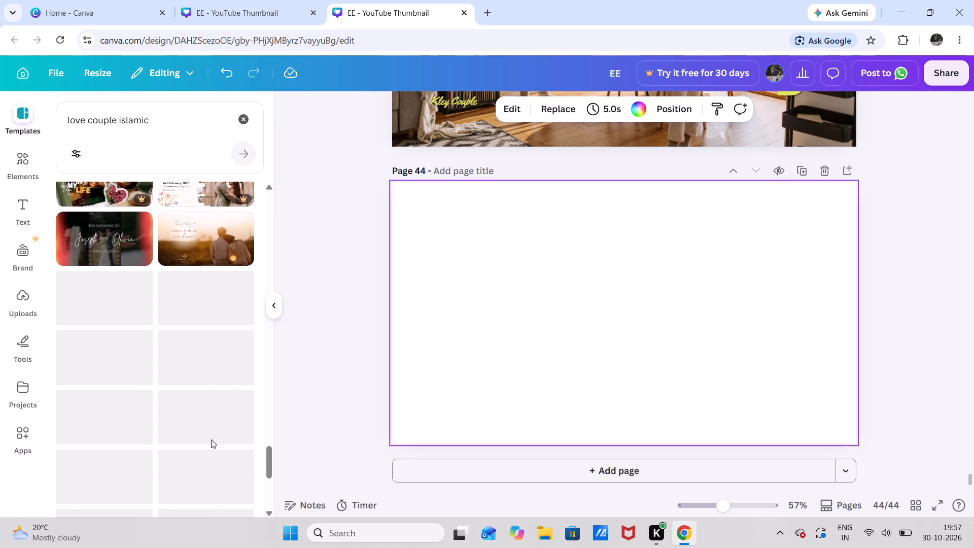
scroll(211, 439, down, 1)
scroll(211, 439, up, 1)
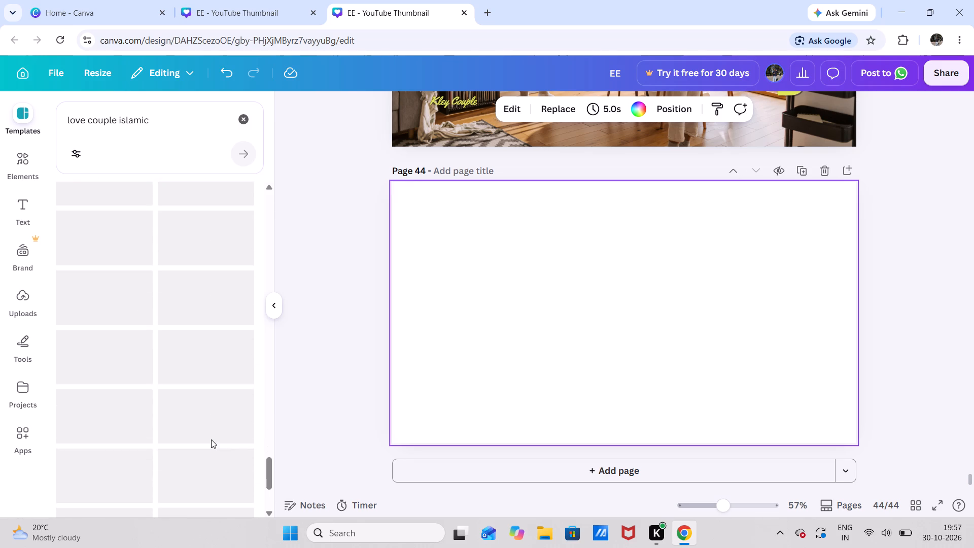
scroll(211, 439, up, 1)
scroll(211, 439, down, 1)
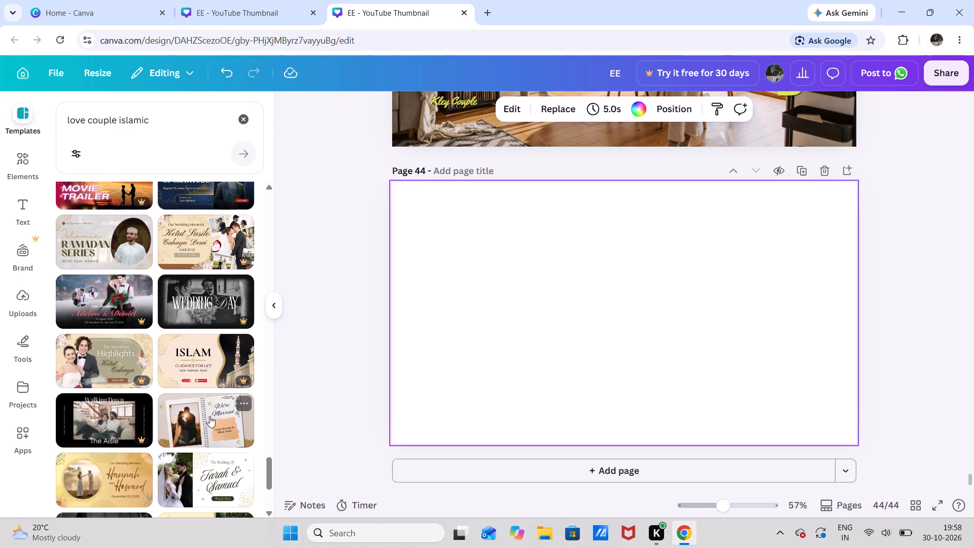
scroll(191, 342, down, 2)
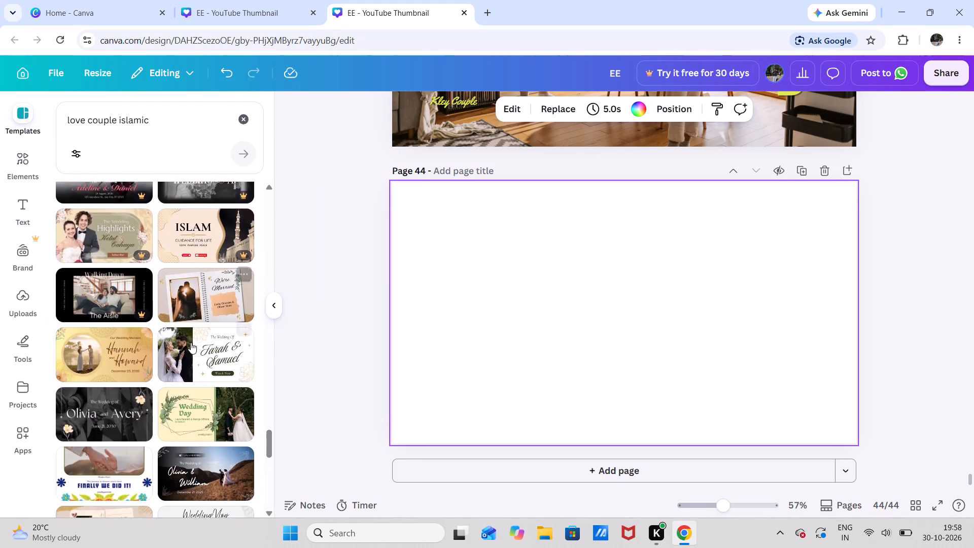
scroll(191, 342, down, 6)
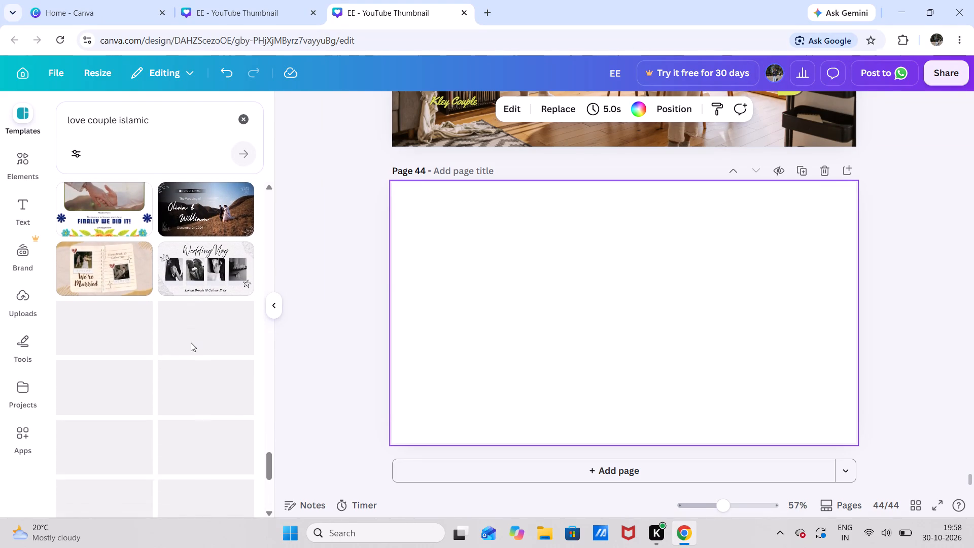
scroll(191, 342, down, 5)
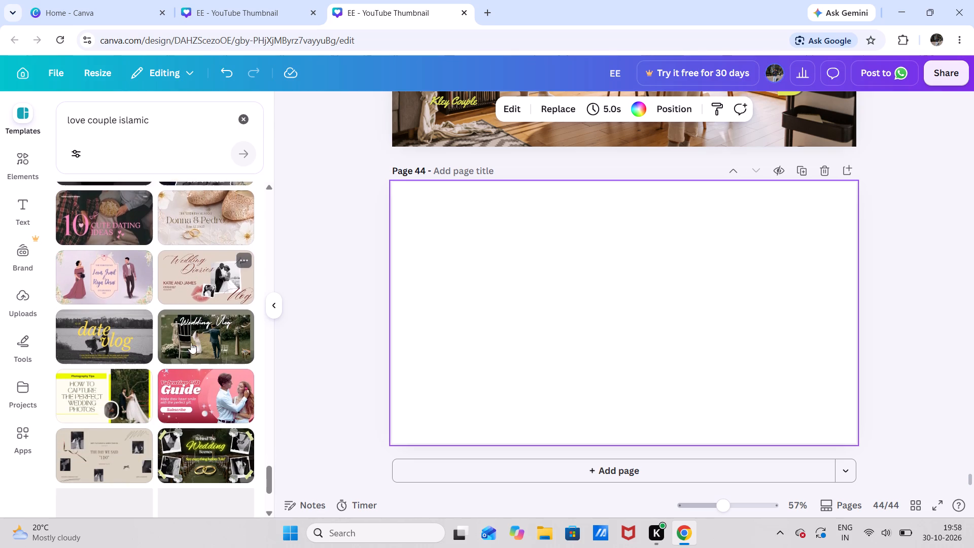
scroll(191, 342, down, 3)
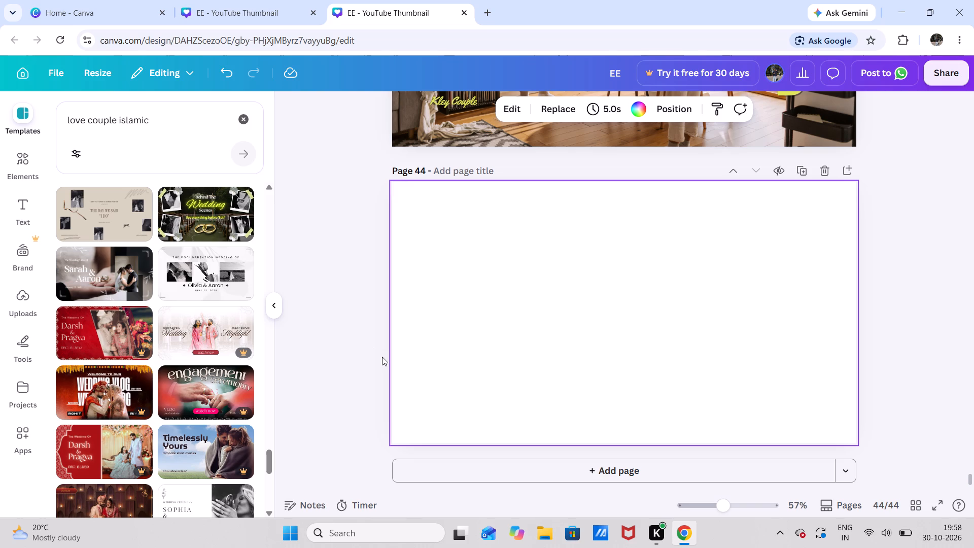
click(125, 221)
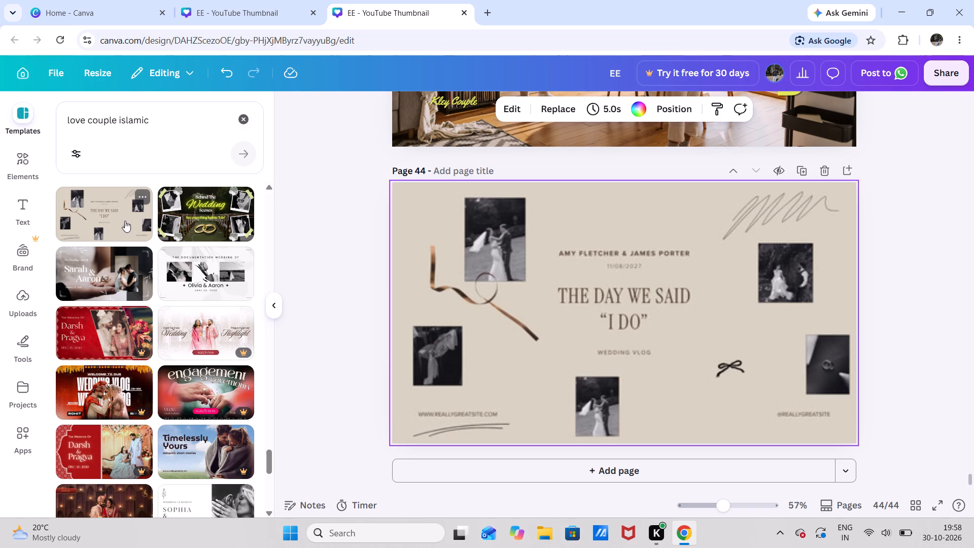
click(611, 286)
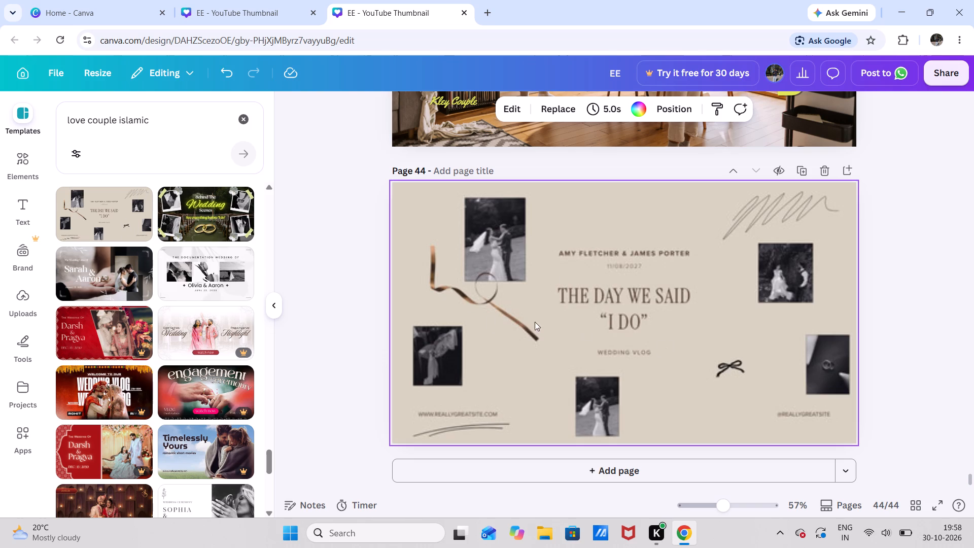
Add a new page 45 after the "The Day We Said 'I Do'" page.
click(623, 474)
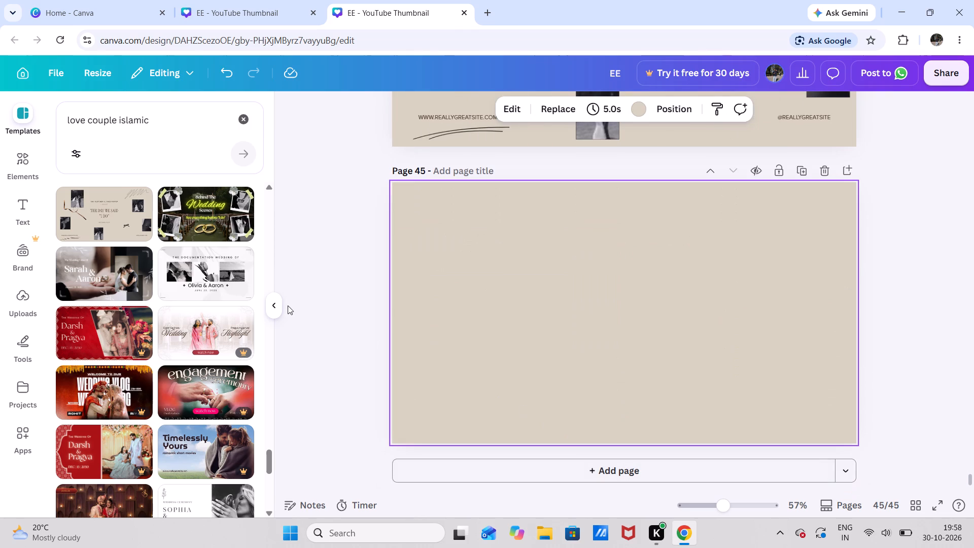
Find the "Laura & Sameer" wedding vlog template with heart-shaped photos and apply it to page 45.
scroll(127, 385, down, 1)
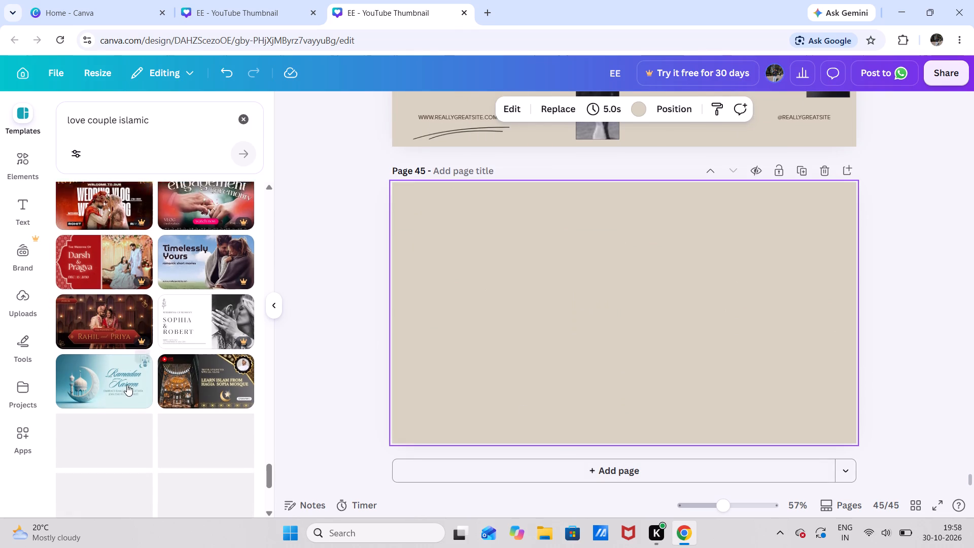
scroll(127, 385, down, 4)
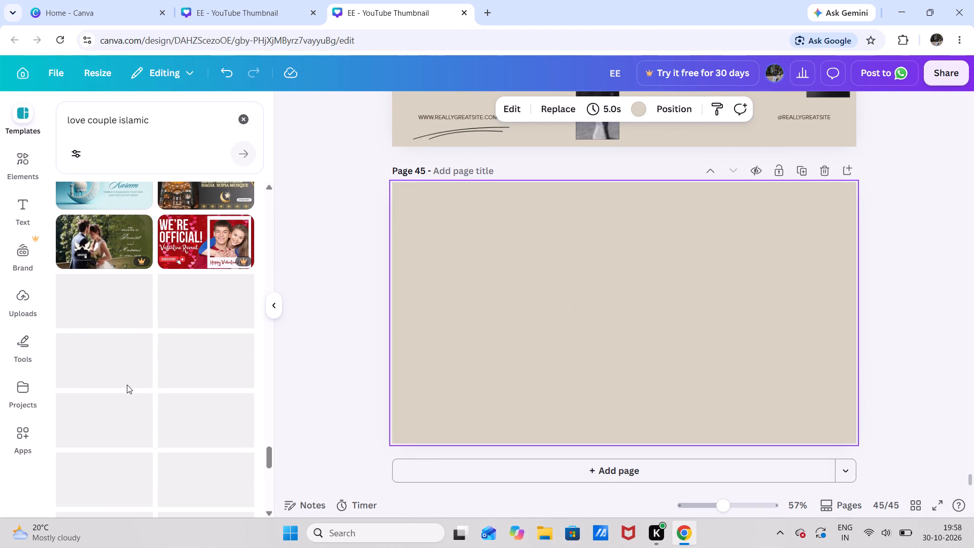
scroll(127, 385, up, 1)
scroll(127, 385, down, 1)
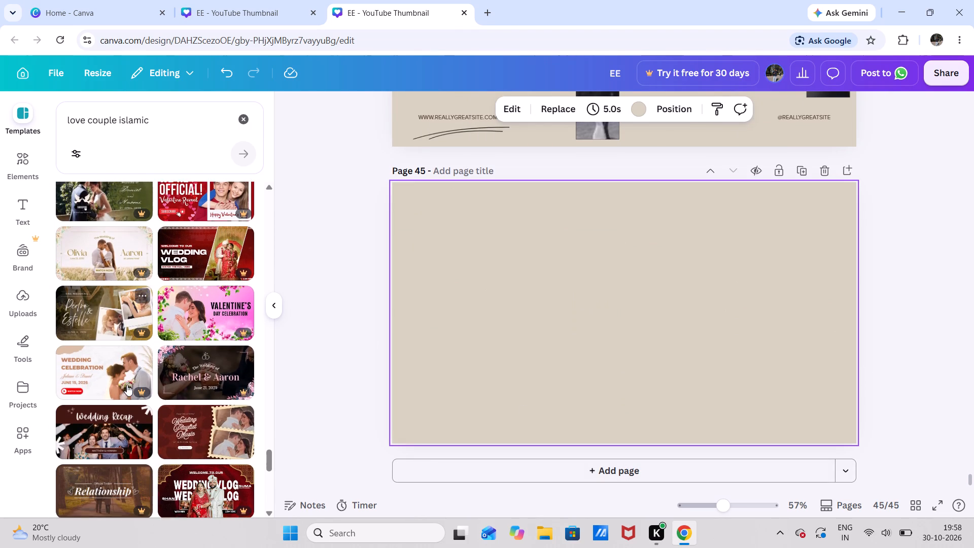
scroll(127, 385, down, 6)
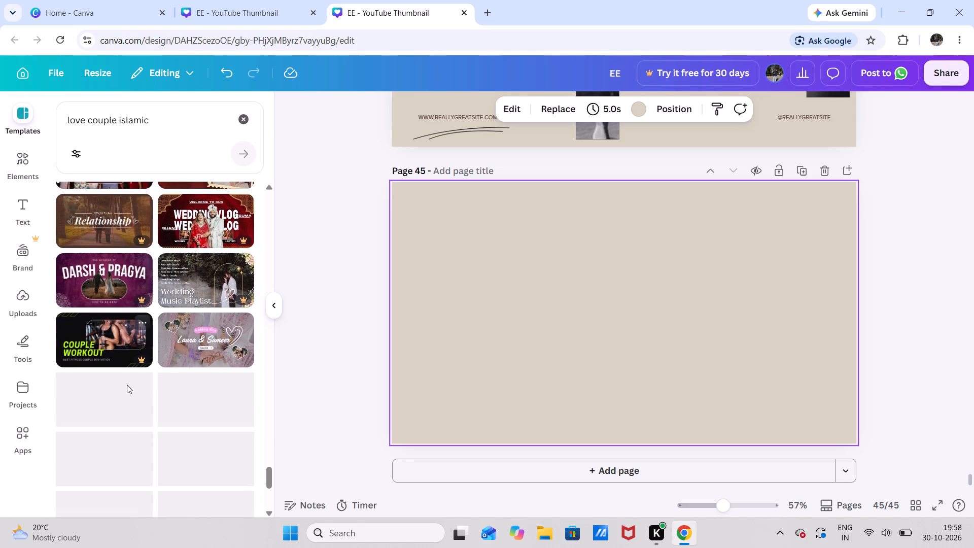
scroll(127, 385, down, 1)
scroll(127, 385, up, 2)
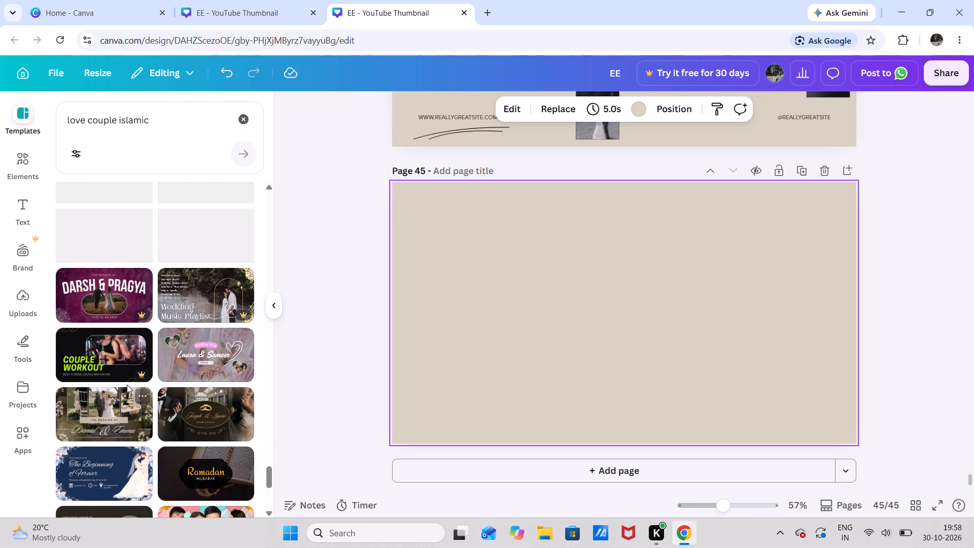
click(192, 362)
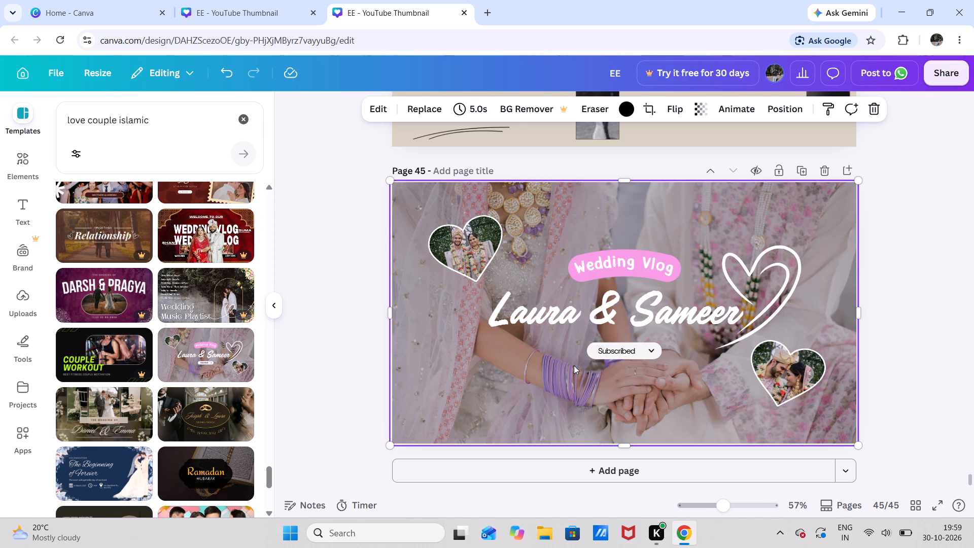
Delete the "Laura & Sameer" heading text from page 45.
click(692, 321)
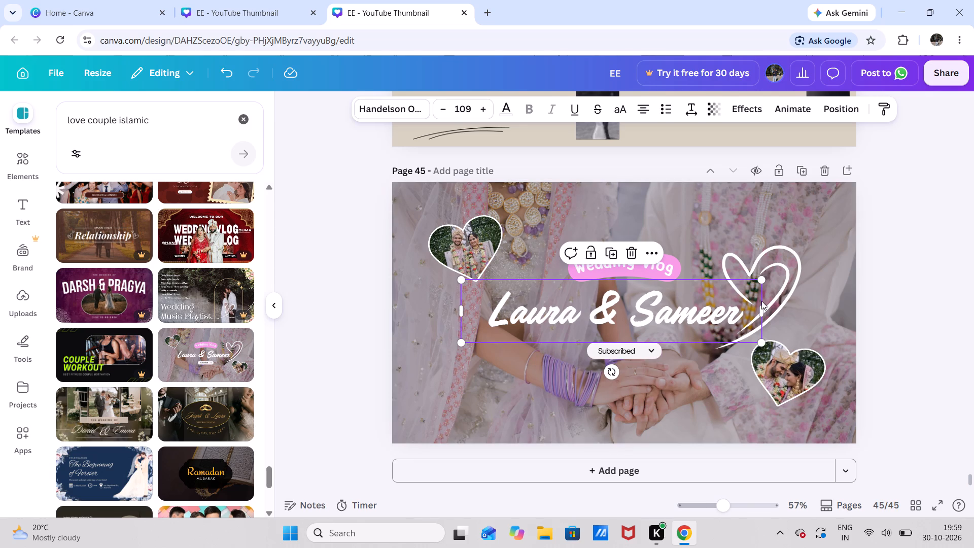
click(741, 307)
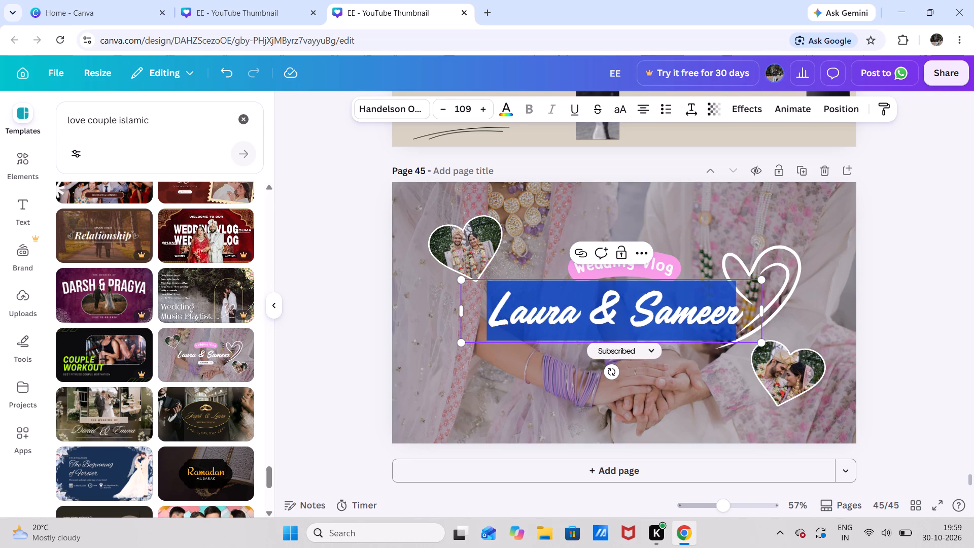
key(BackSpace)
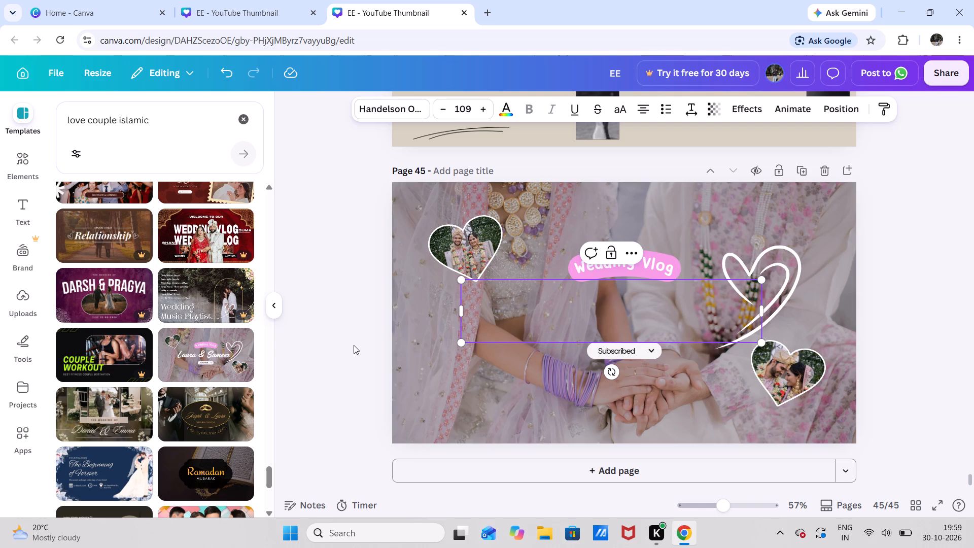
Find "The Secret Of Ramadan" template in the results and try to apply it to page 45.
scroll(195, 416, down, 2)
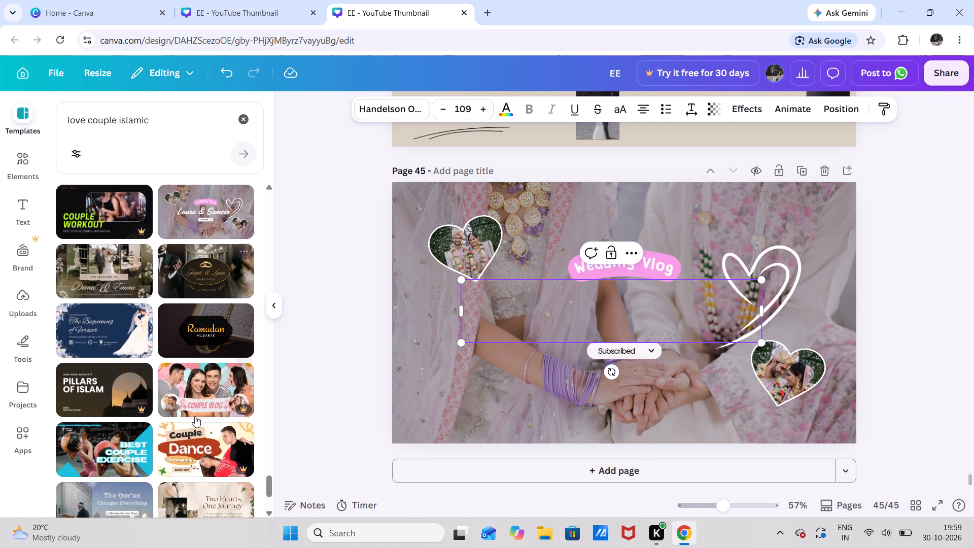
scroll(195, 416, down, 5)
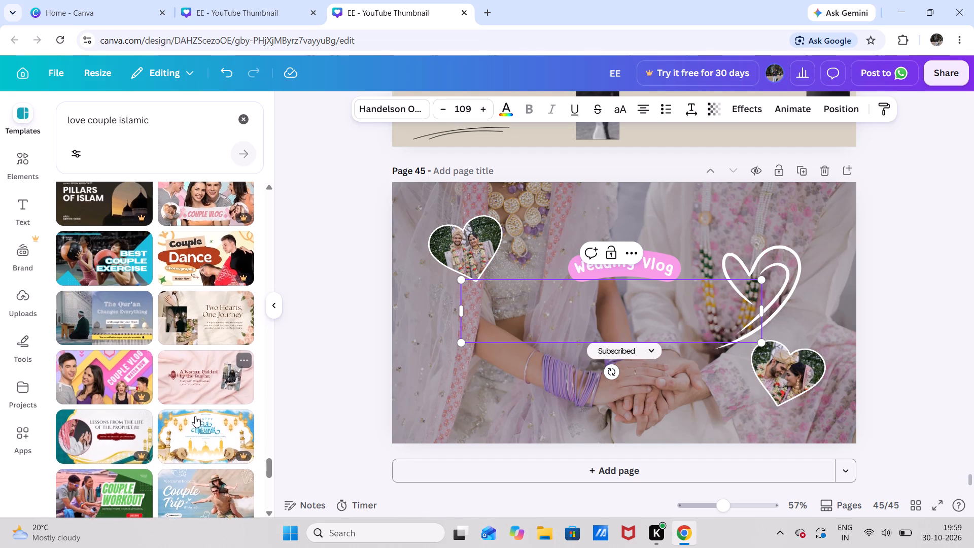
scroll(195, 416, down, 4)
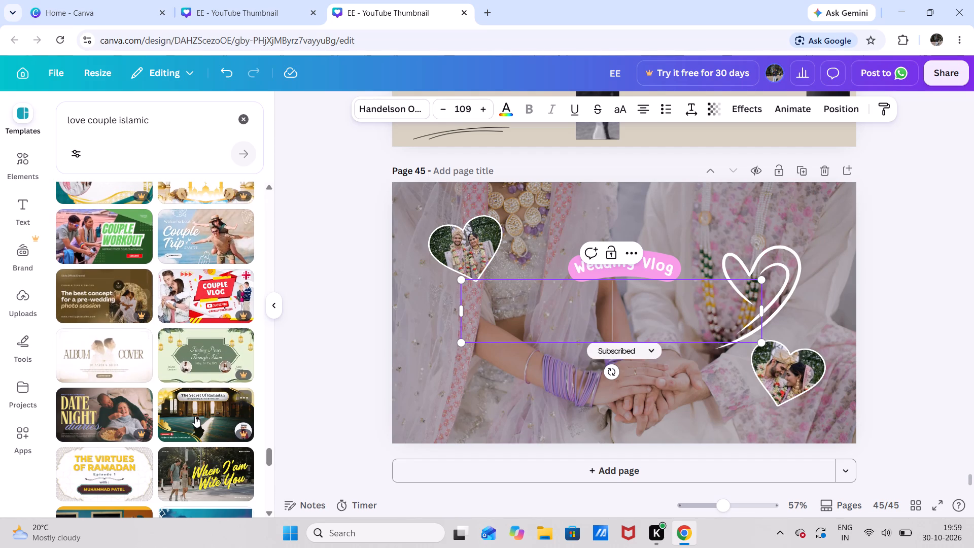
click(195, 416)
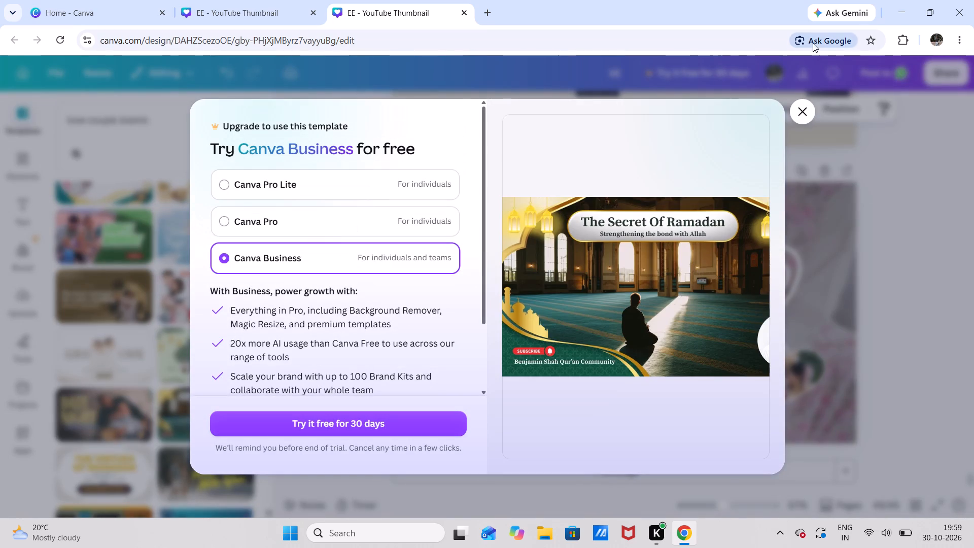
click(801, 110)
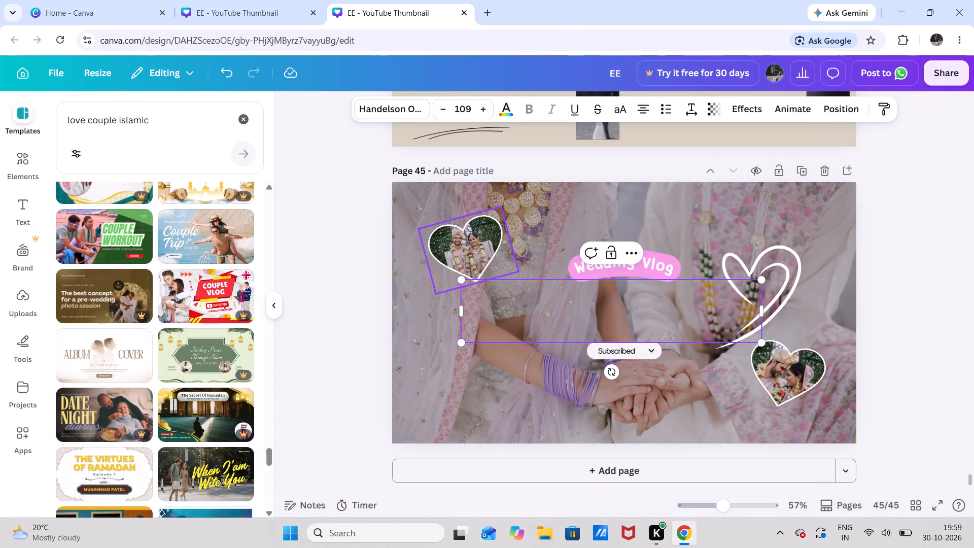
Add a new page 46 after the wedding vlog page with heart-shaped photos.
click(529, 404)
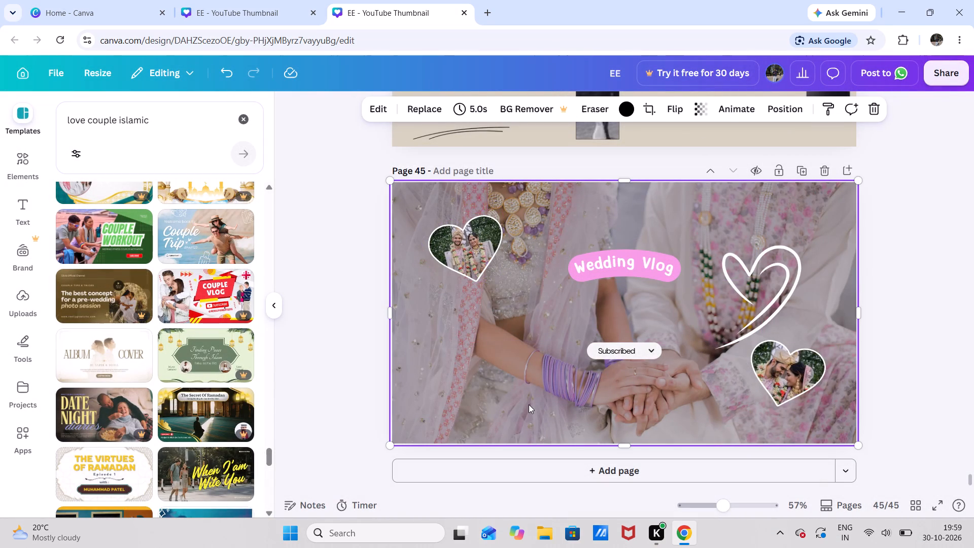
click(527, 468)
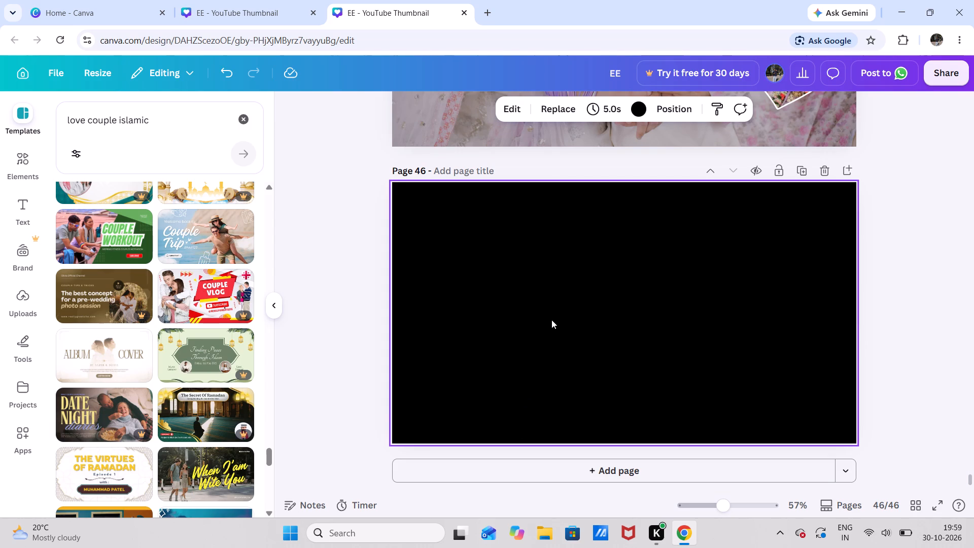
click(603, 303)
click(655, 275)
drag(655, 275, 632, 459)
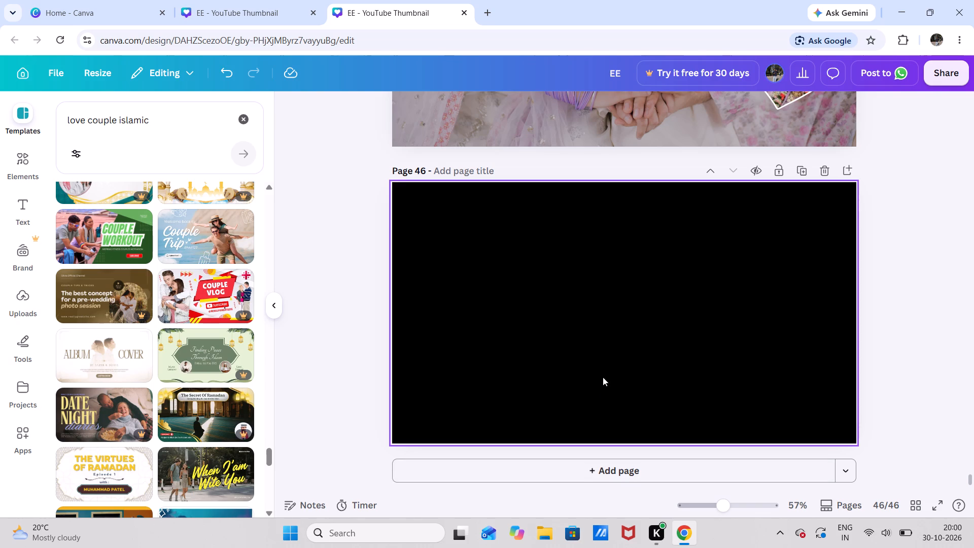
Browse the "love couple islamic" template results for a design suitable for the empty page 46.
scroll(166, 369, down, 2)
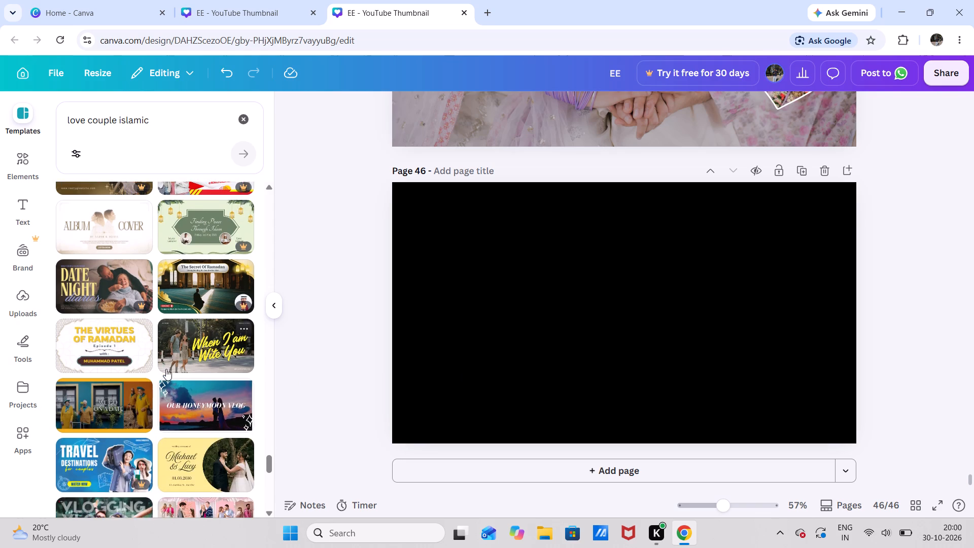
scroll(166, 369, down, 4)
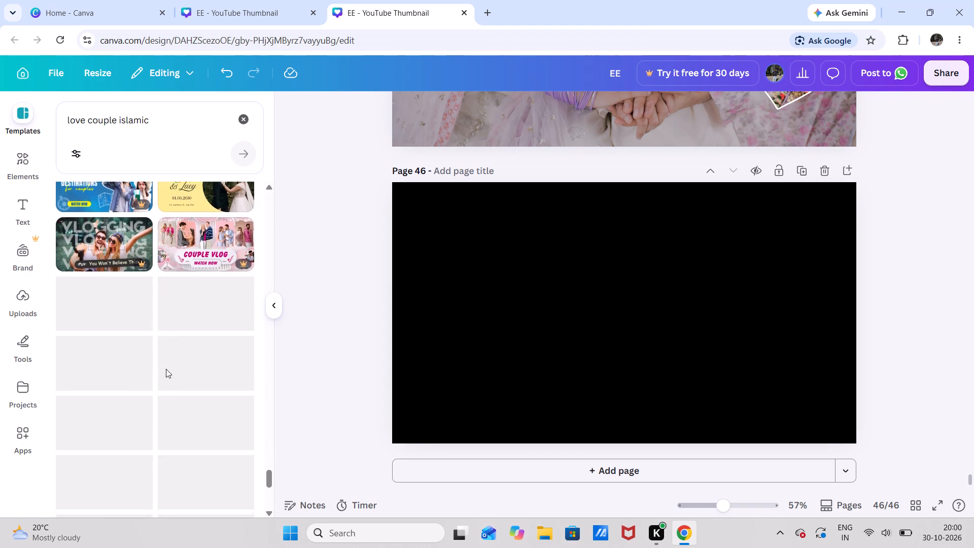
scroll(166, 369, down, 1)
scroll(166, 369, up, 4)
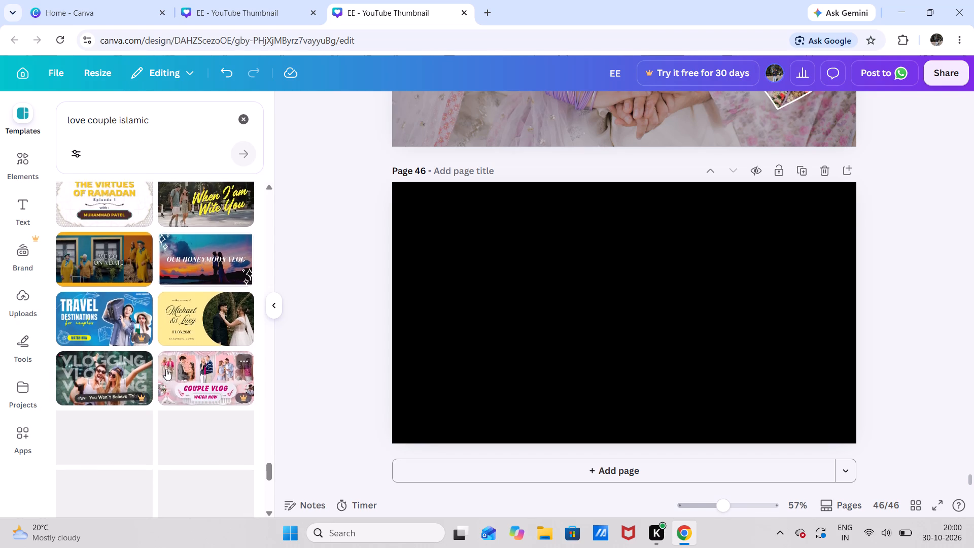
scroll(166, 369, down, 6)
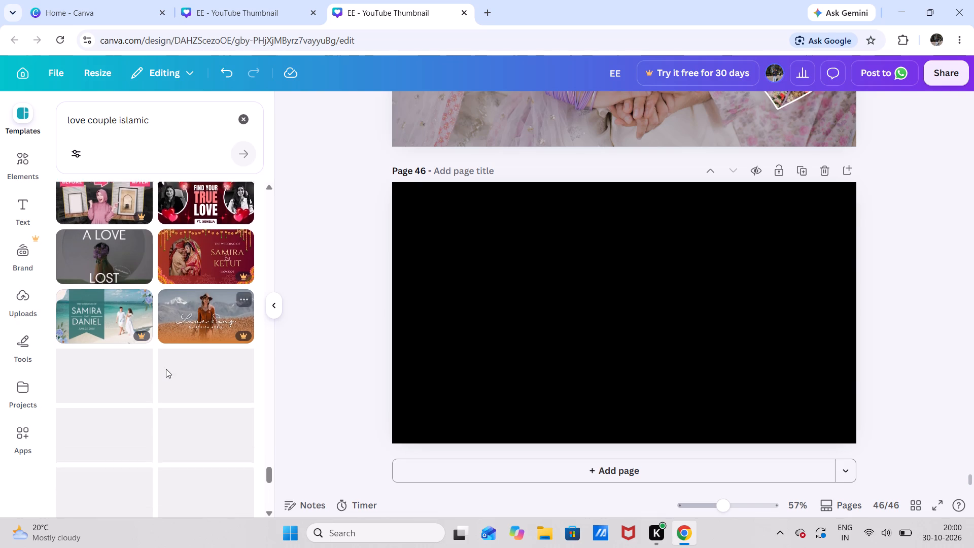
scroll(166, 369, down, 2)
scroll(166, 369, up, 4)
scroll(166, 369, down, 4)
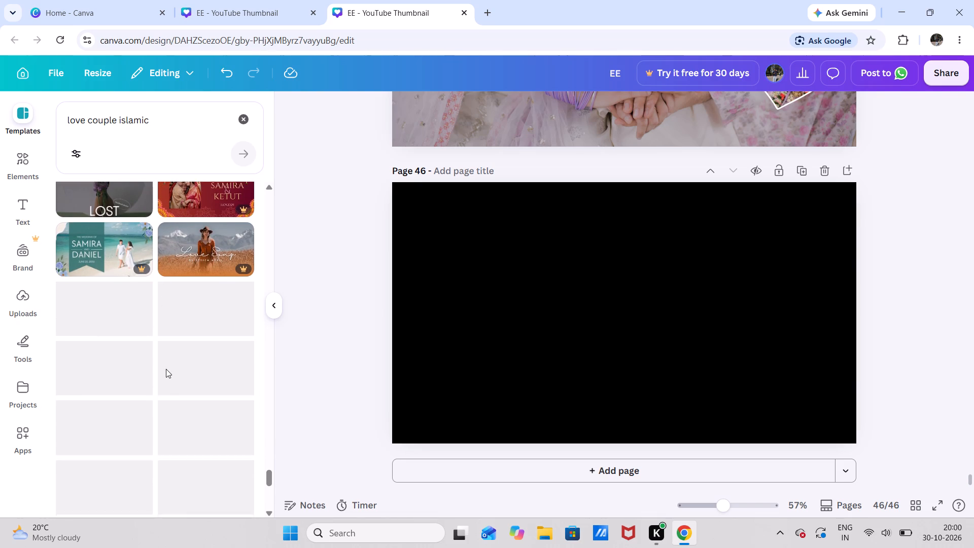
scroll(166, 369, down, 3)
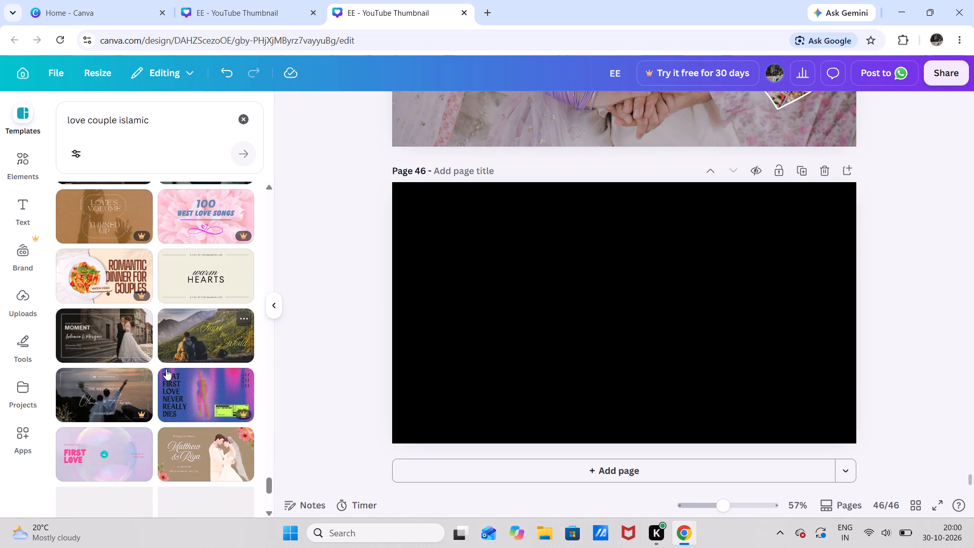
scroll(166, 369, down, 4)
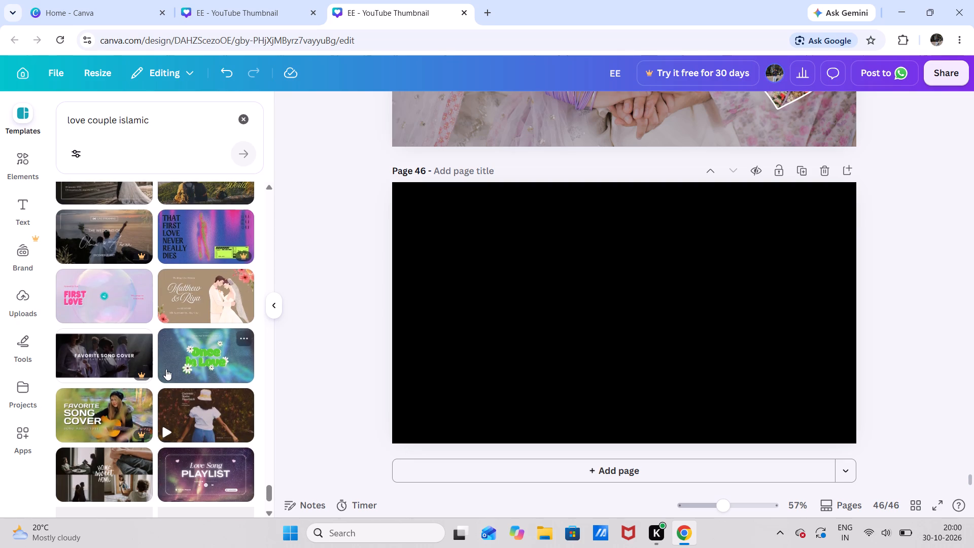
scroll(166, 369, down, 4)
scroll(166, 369, up, 1)
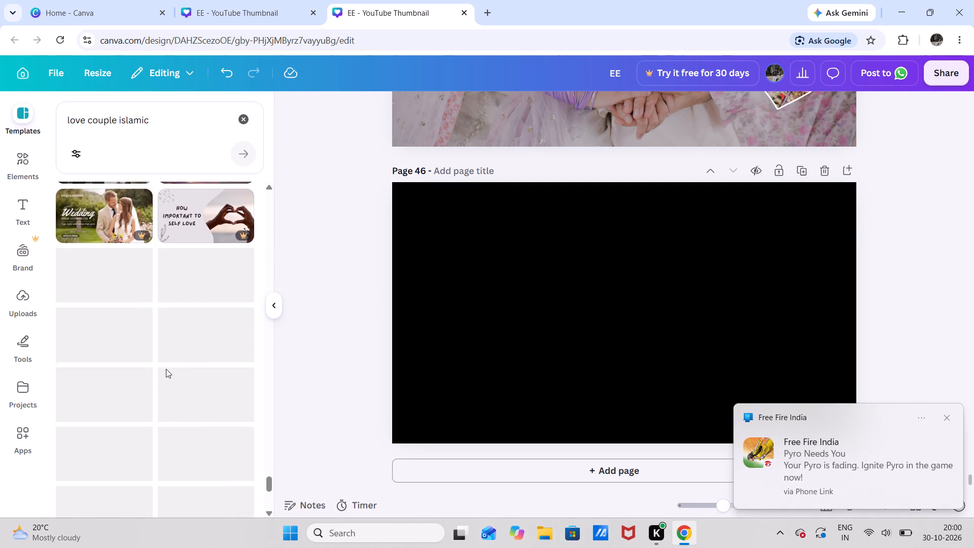
scroll(166, 369, up, 6)
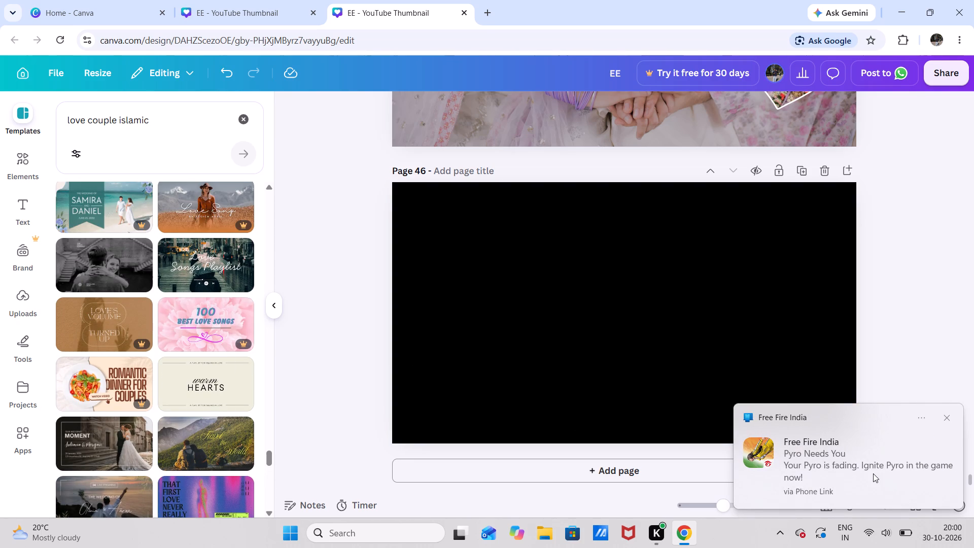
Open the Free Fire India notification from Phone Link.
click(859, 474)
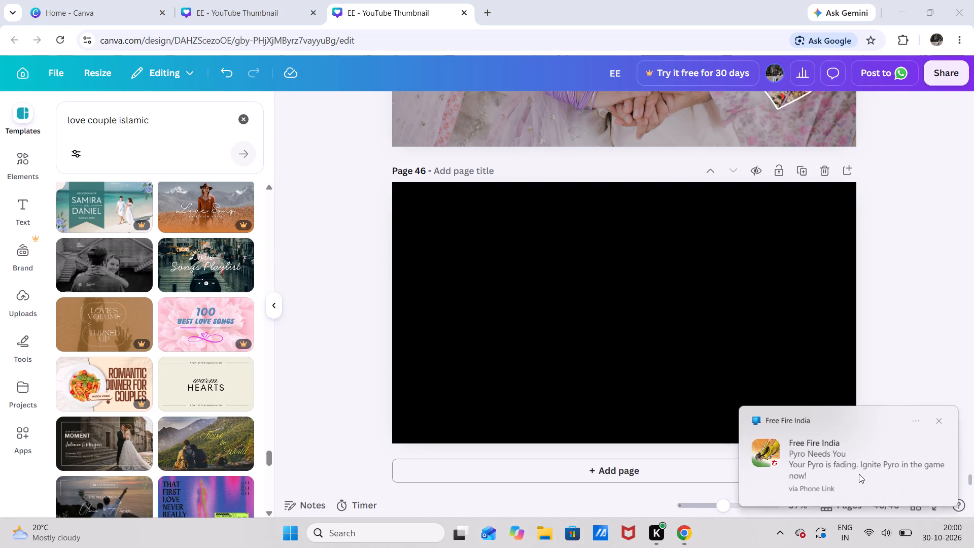
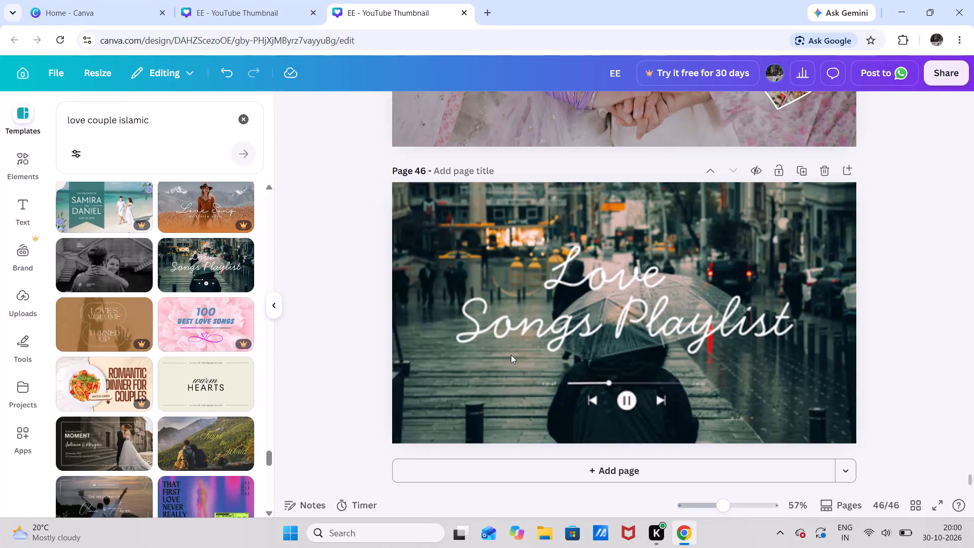
Add a blank page 47 after the Love Songs Playlist page.
click(687, 264)
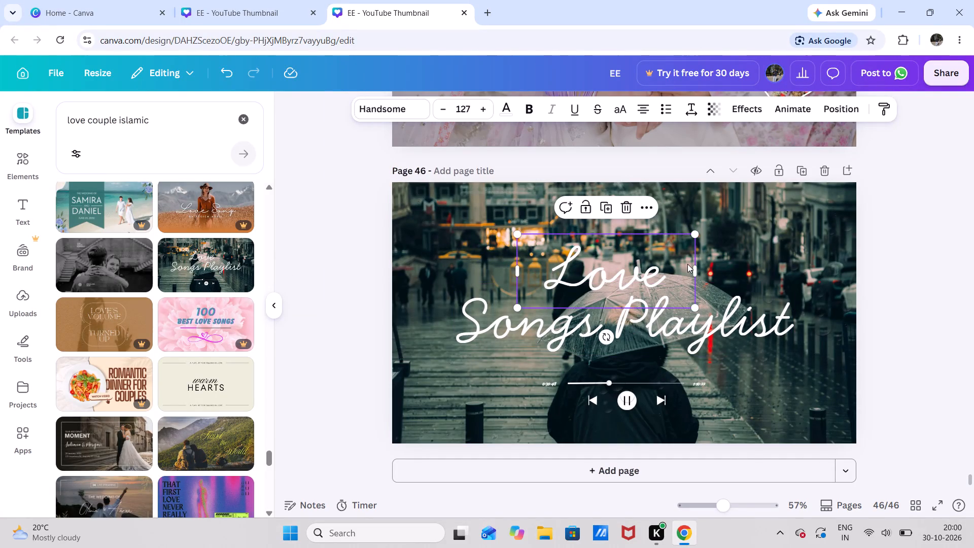
scroll(510, 301, down, 4)
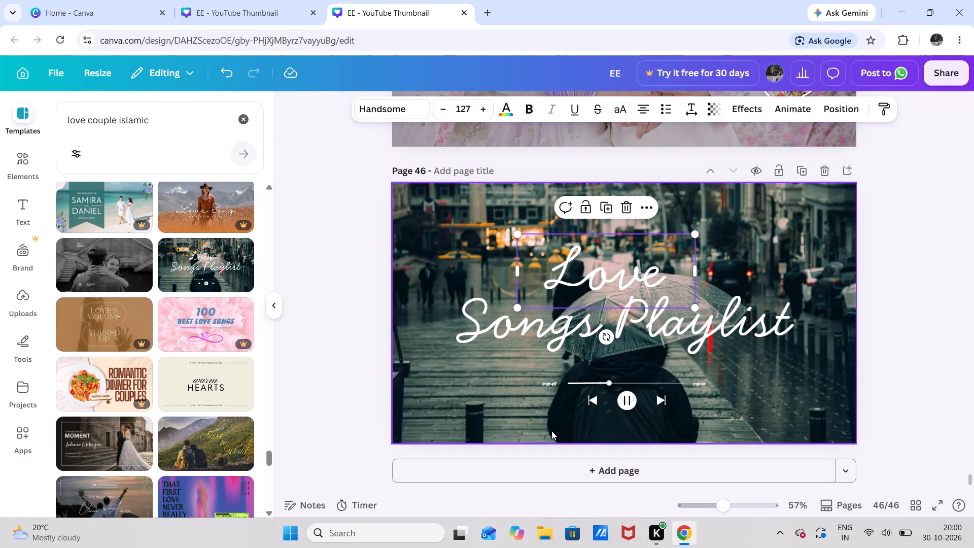
click(538, 468)
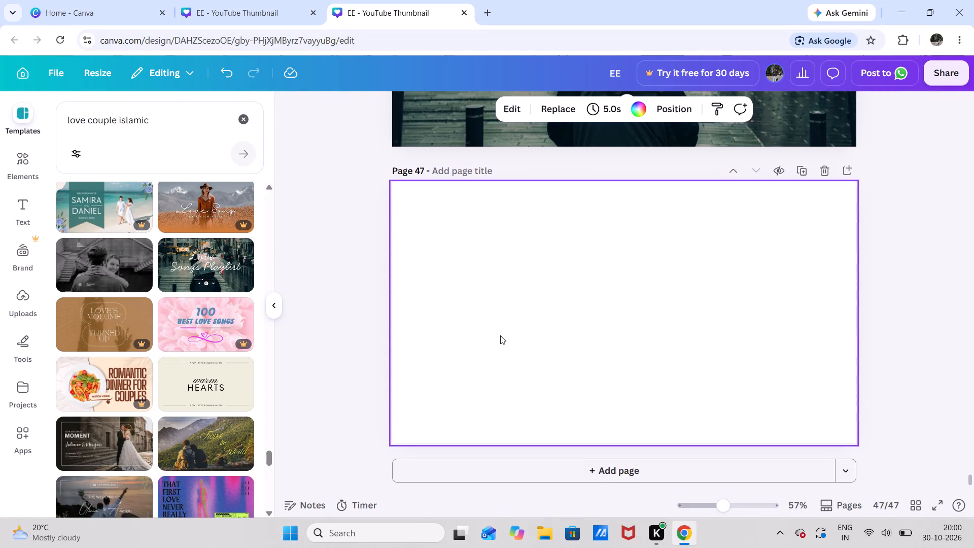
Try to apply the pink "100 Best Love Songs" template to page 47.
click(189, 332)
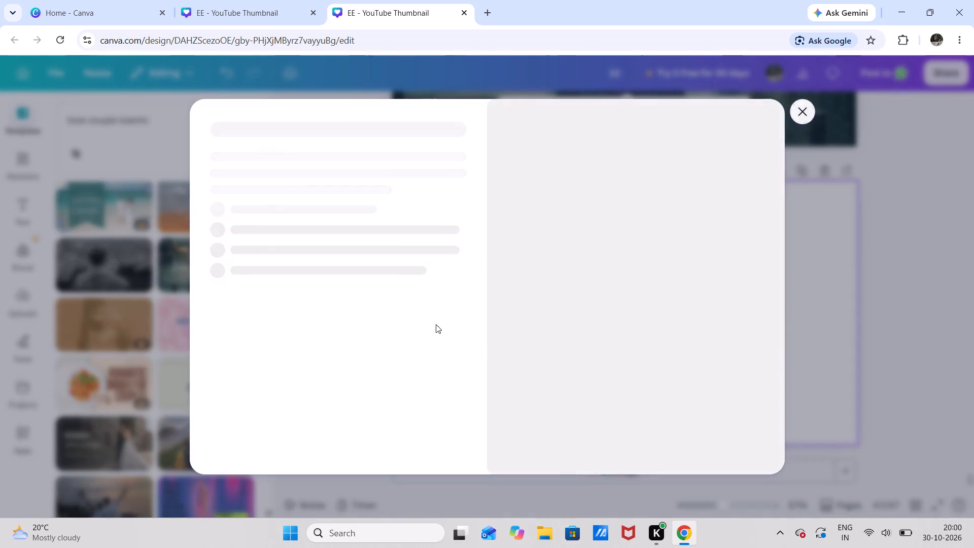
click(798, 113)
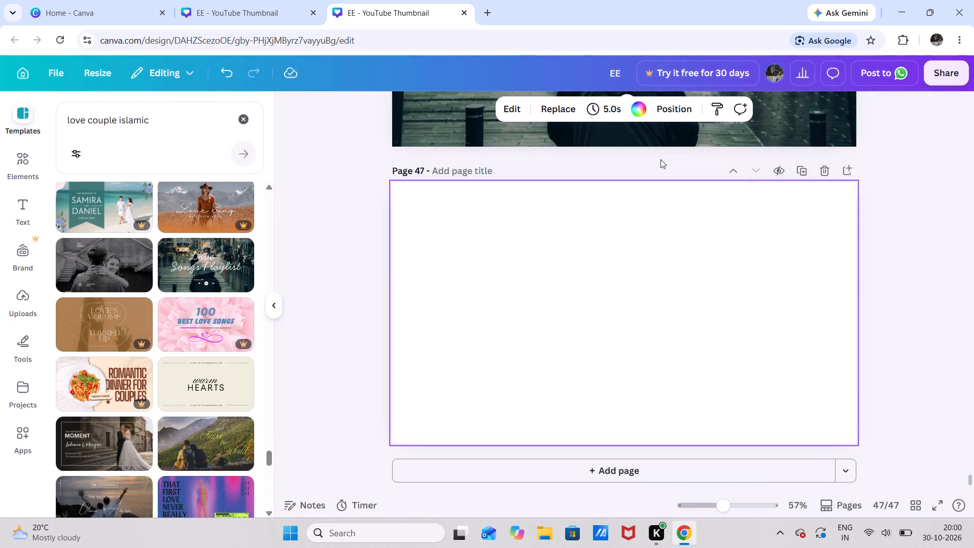
Find the black-and-white "The Wedding of Olivia and Daniel" template in the "love couple islamic" results and apply it to page 47.
scroll(171, 388, down, 4)
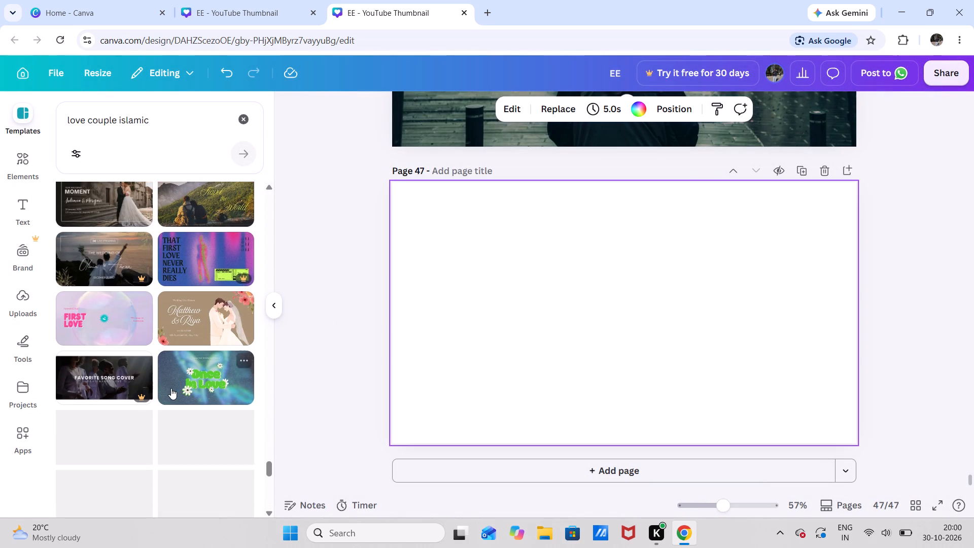
scroll(171, 388, down, 3)
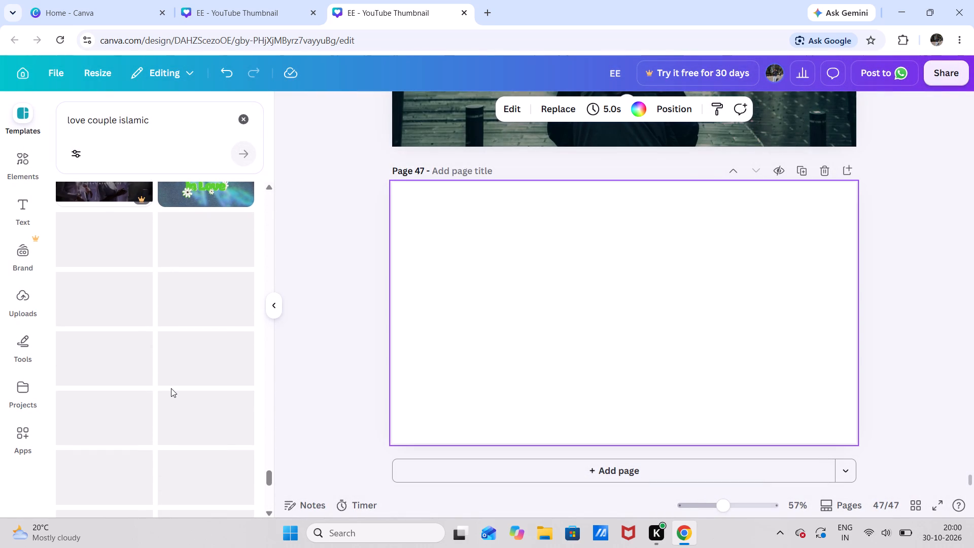
scroll(171, 388, down, 3)
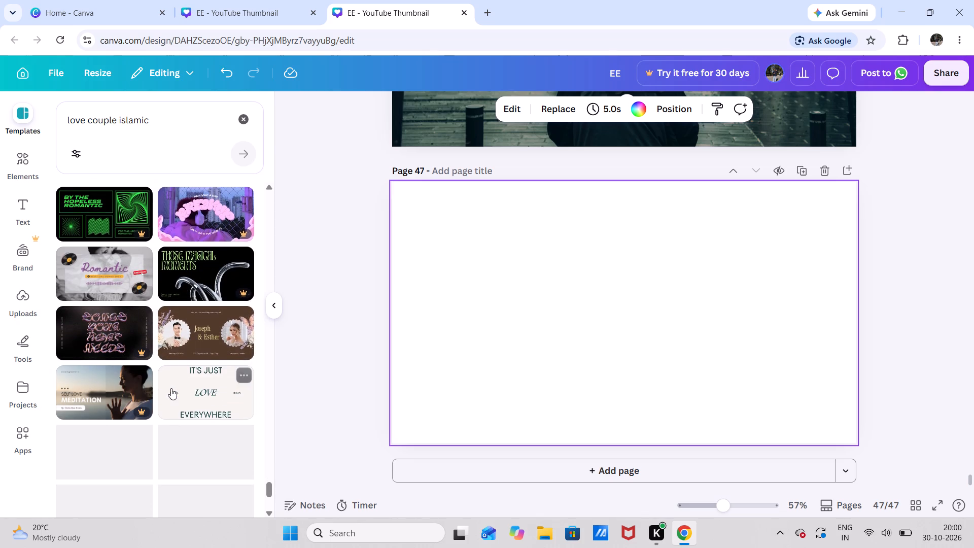
scroll(171, 388, down, 3)
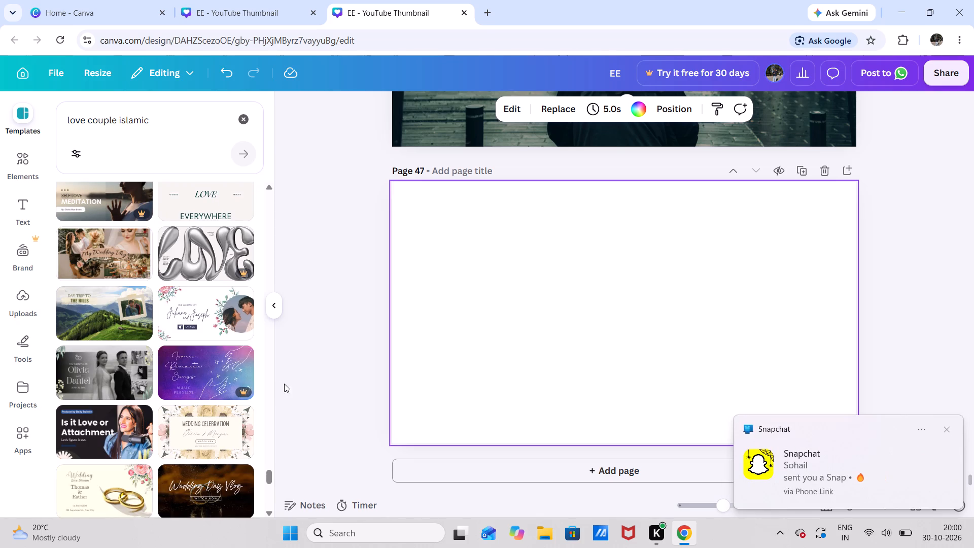
scroll(165, 391, down, 1)
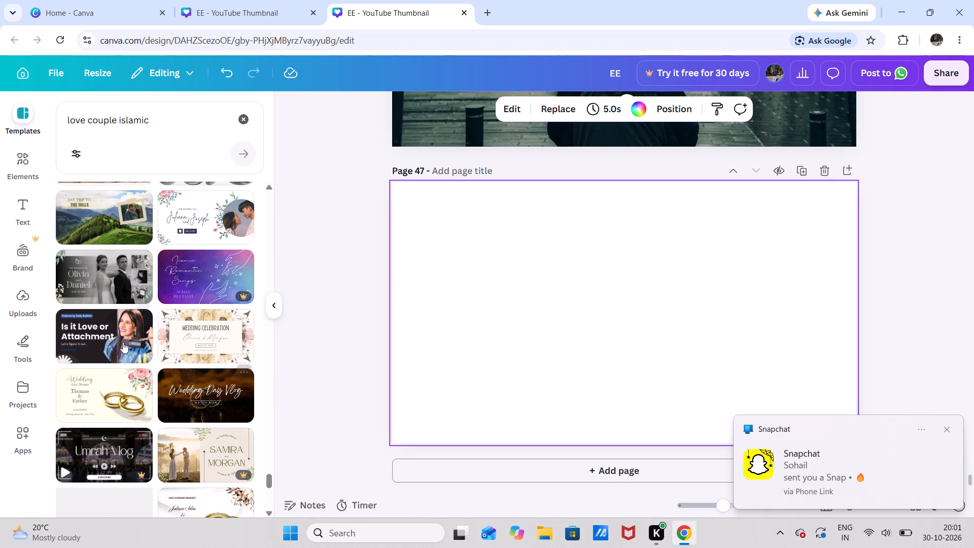
click(121, 289)
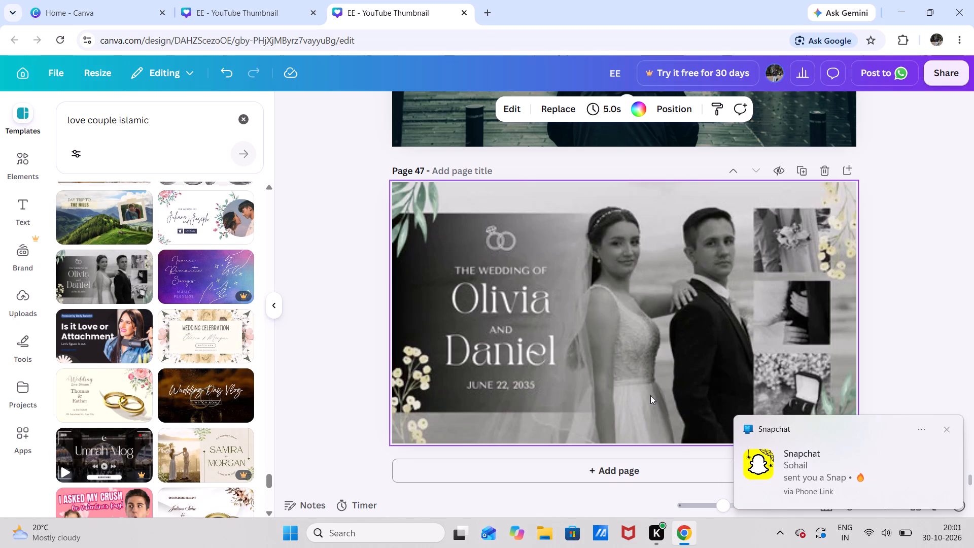
Add page 48 and apply the dark "Wedding Day Vlog" template with the gold rings to it.
click(634, 474)
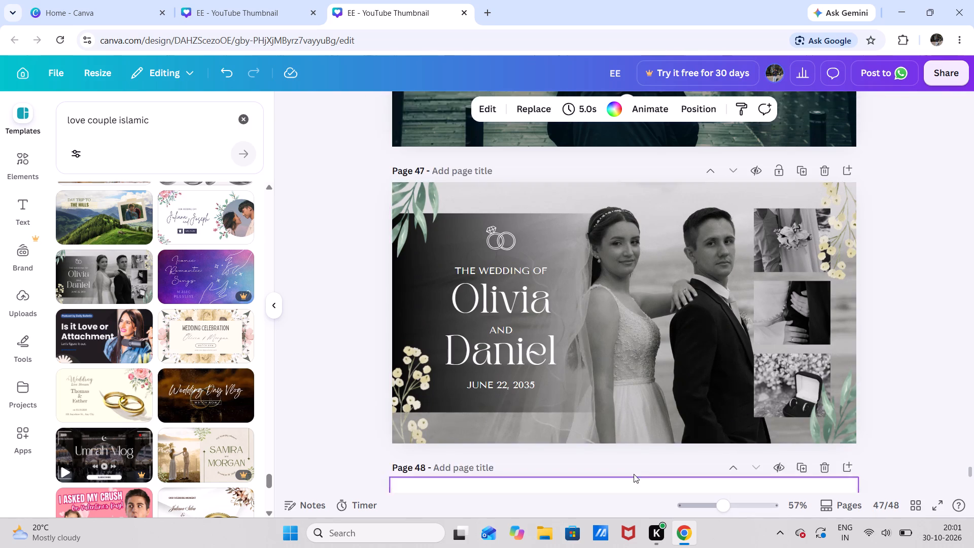
click(196, 376)
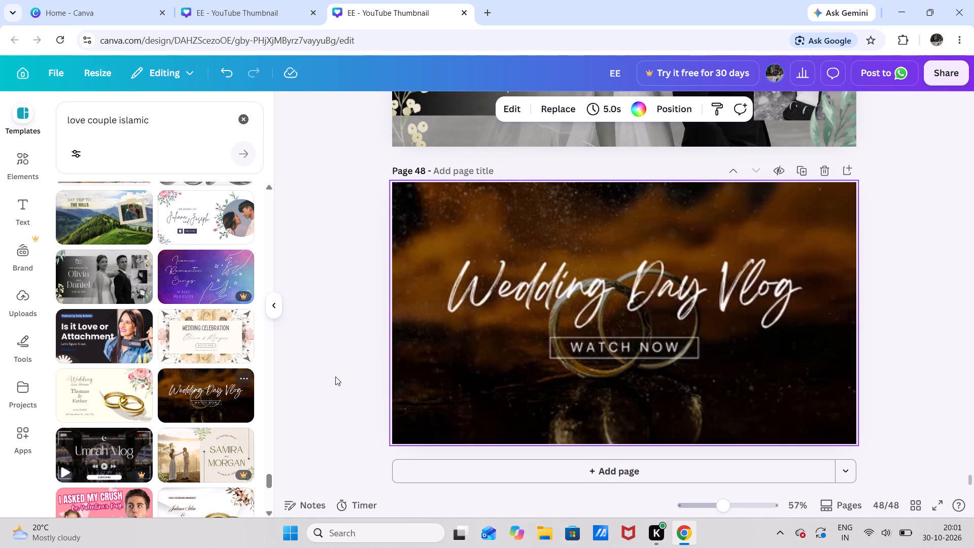
On page 48, move the WATCH NOW text below its outlined box and raise the "Wedding Day Vlog" title above the rings.
double_click(606, 355)
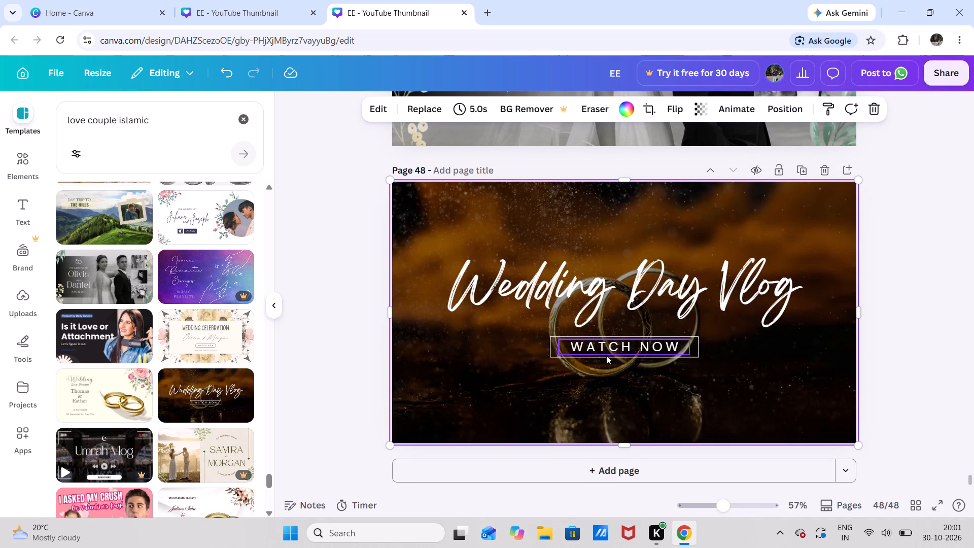
drag(613, 352, 606, 396)
drag(555, 309, 552, 291)
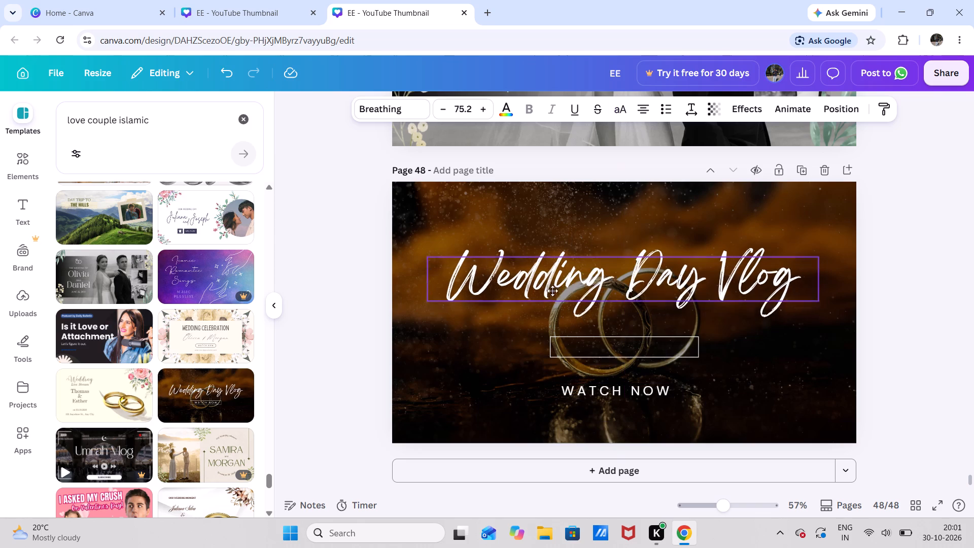
drag(552, 291, 546, 275)
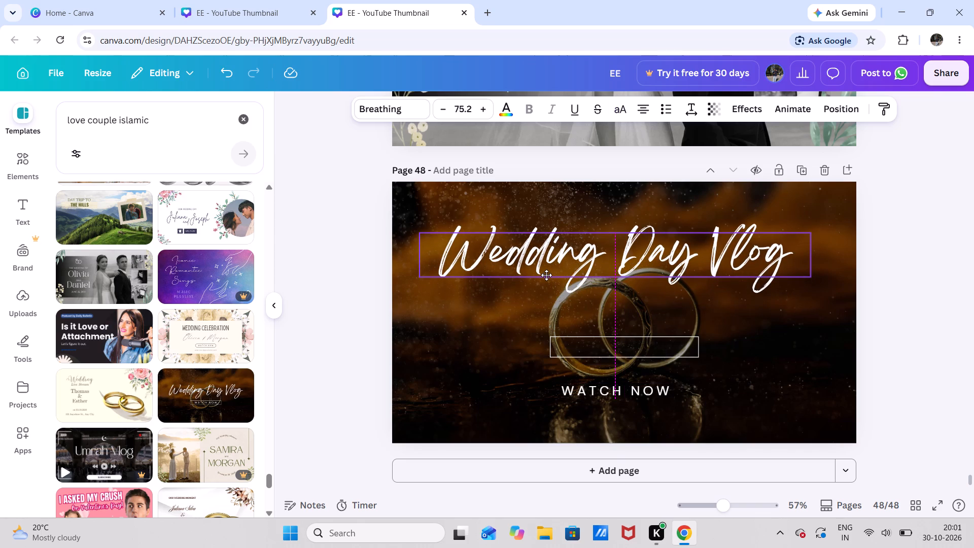
drag(546, 275, 546, 265)
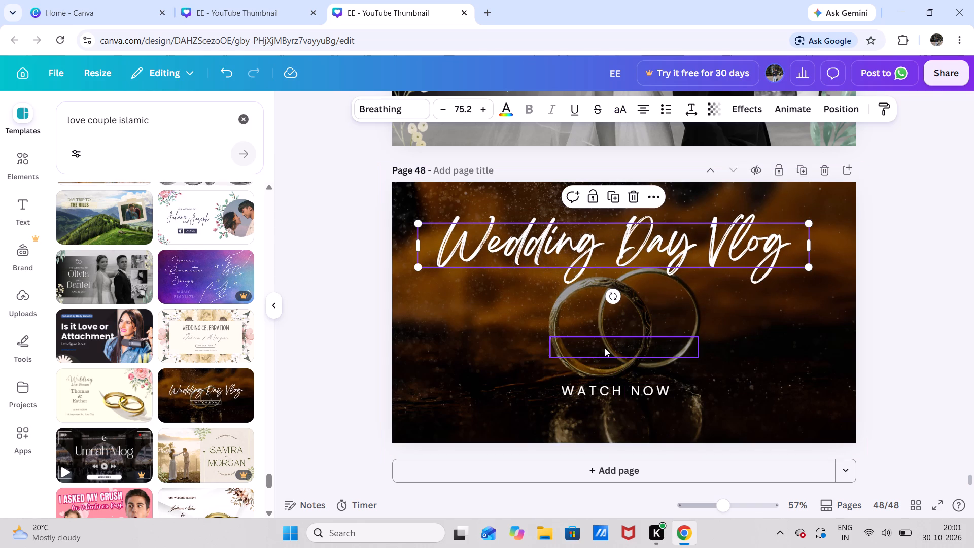
click(605, 348)
click(681, 310)
click(681, 310)
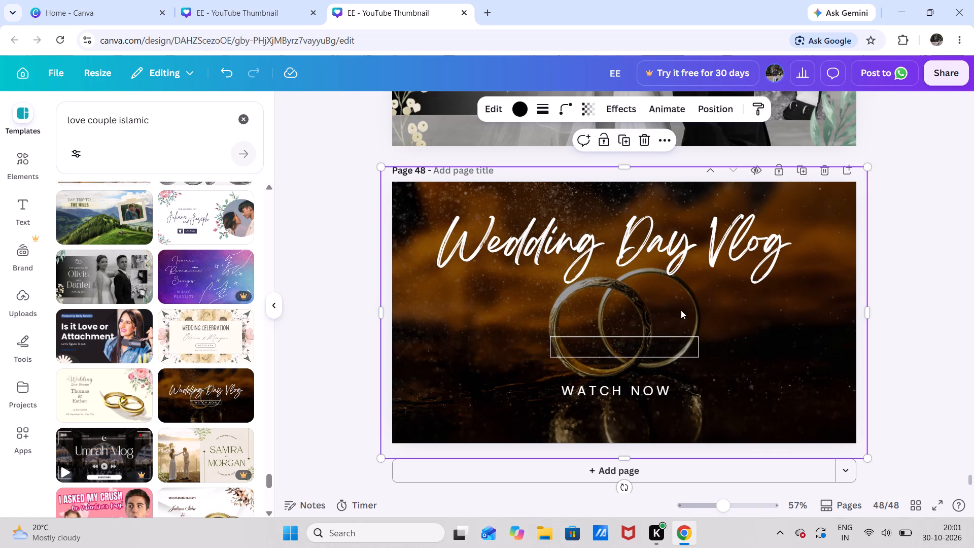
click(616, 291)
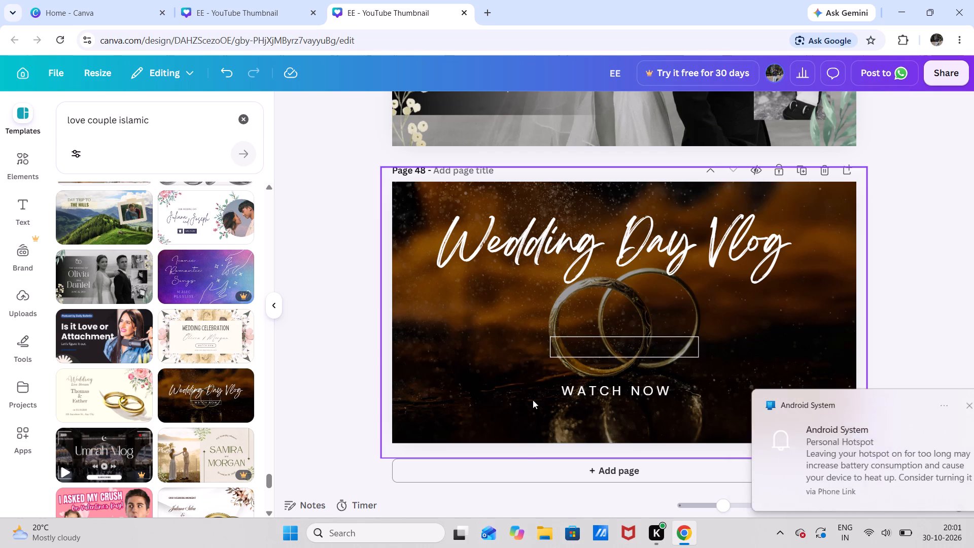
Add a blank page 49 after the Wedding Day Vlog page.
click(521, 480)
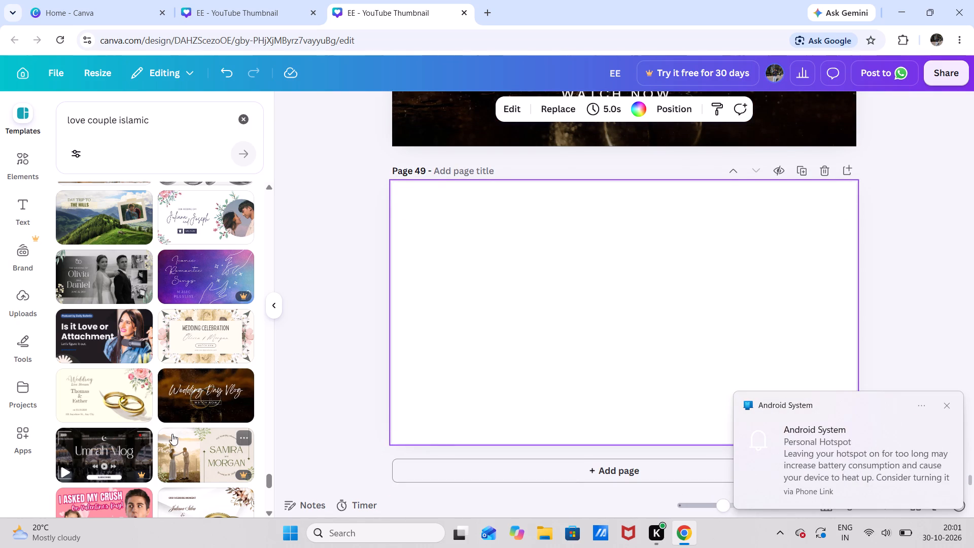
Browse further through the "love couple islamic" template results for a design that suits page 49.
scroll(133, 444, down, 4)
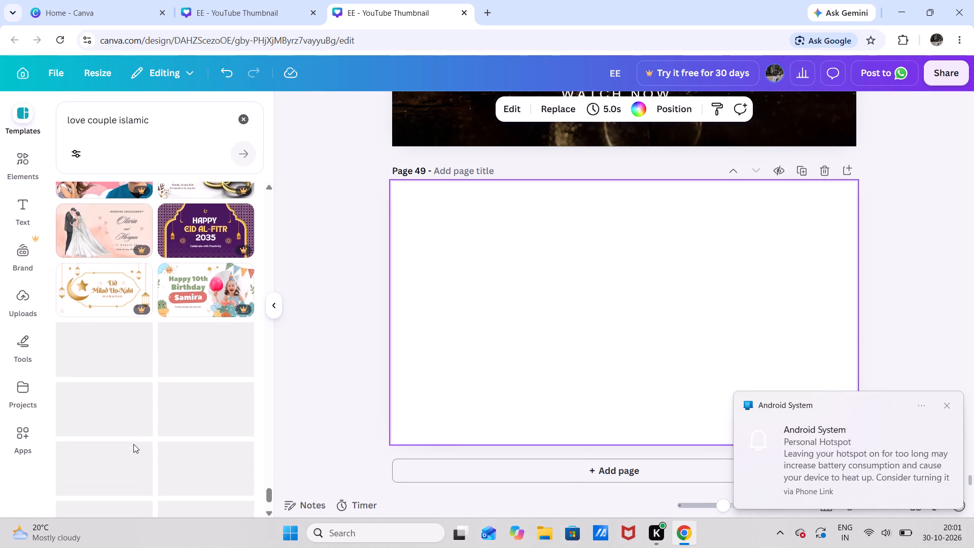
scroll(133, 444, down, 2)
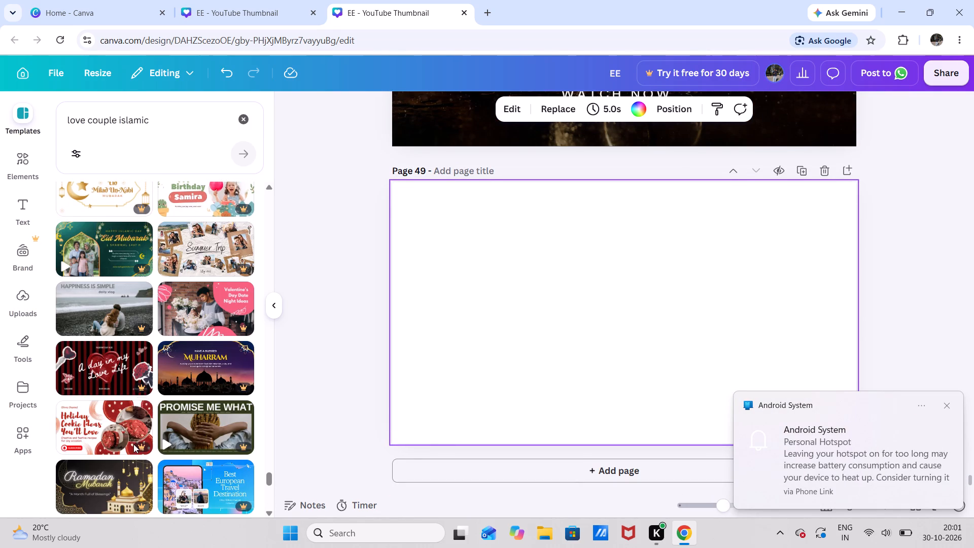
scroll(133, 444, down, 5)
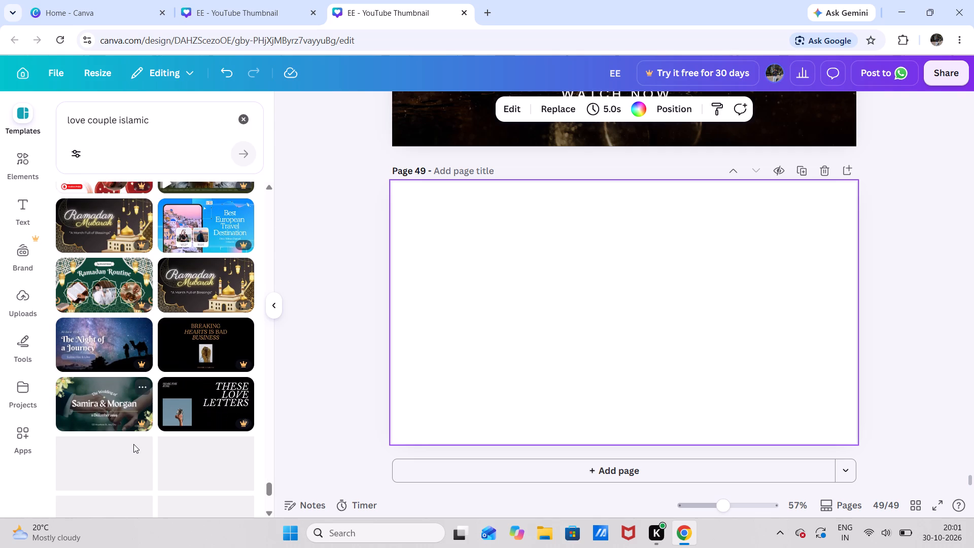
scroll(133, 444, down, 4)
scroll(133, 444, up, 1)
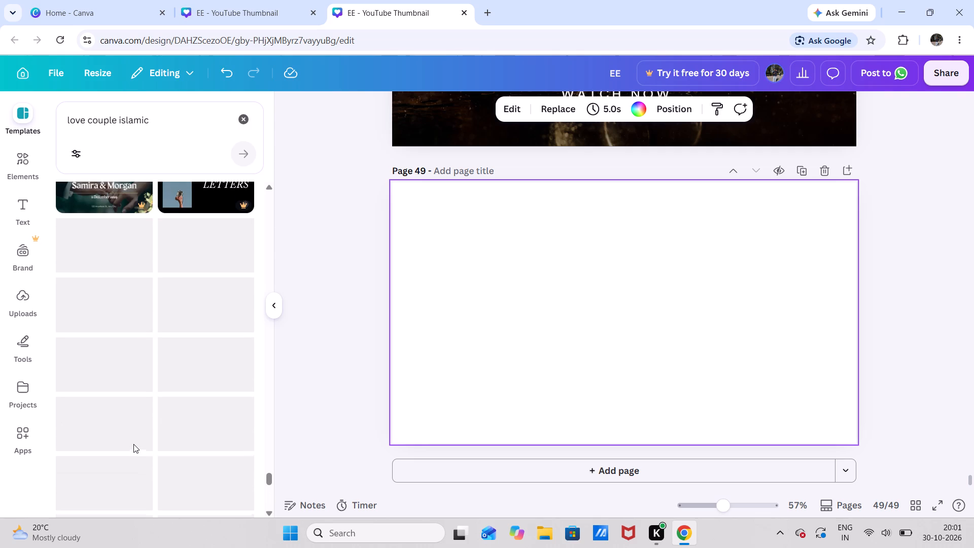
scroll(133, 444, down, 2)
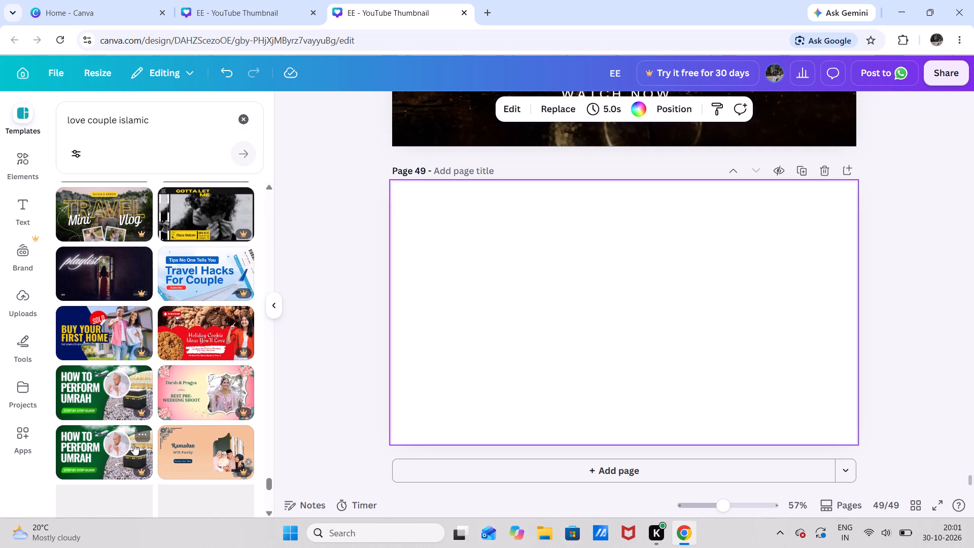
scroll(133, 444, down, 4)
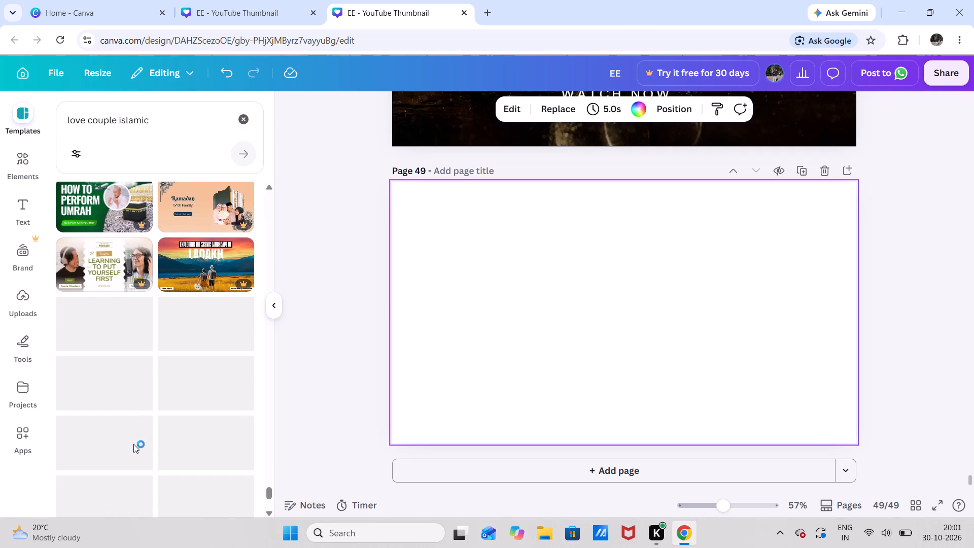
scroll(133, 444, down, 1)
scroll(133, 444, up, 2)
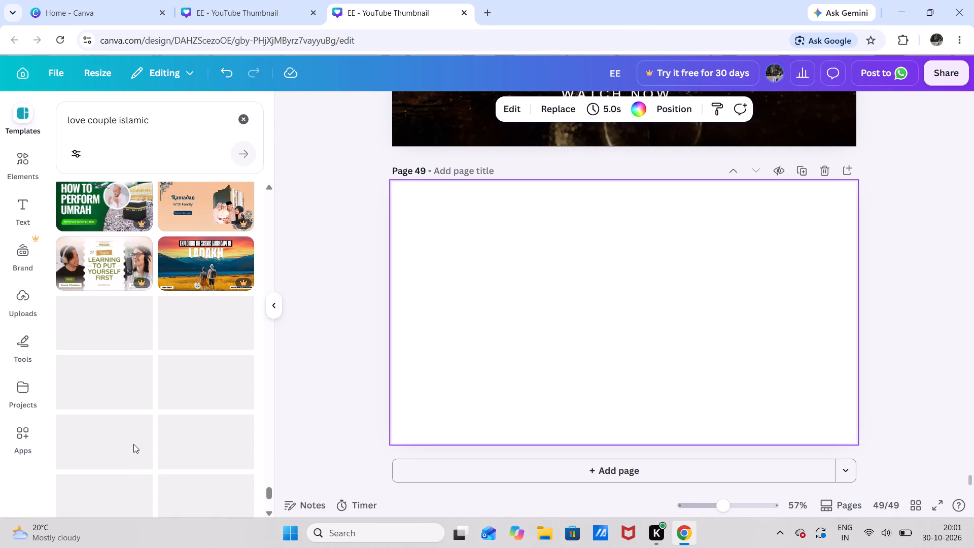
scroll(133, 444, down, 2)
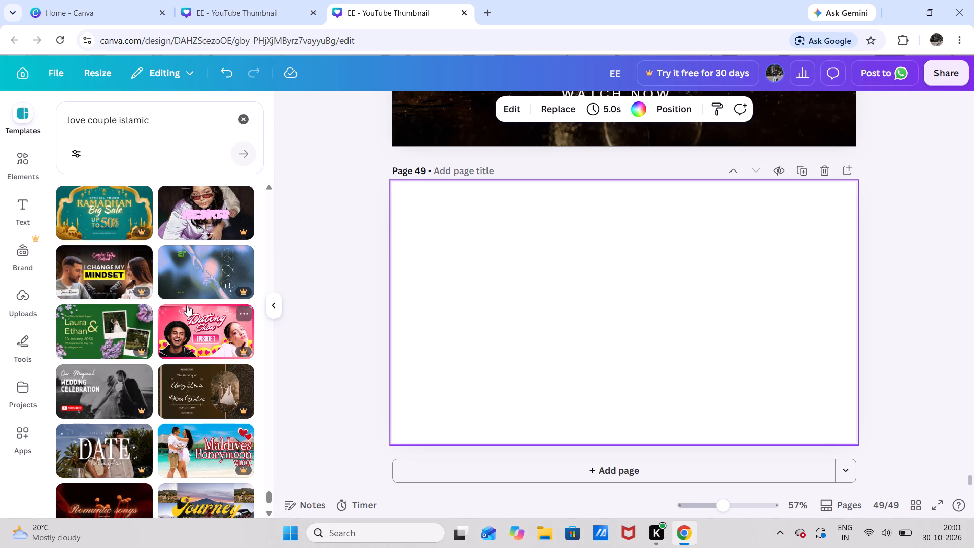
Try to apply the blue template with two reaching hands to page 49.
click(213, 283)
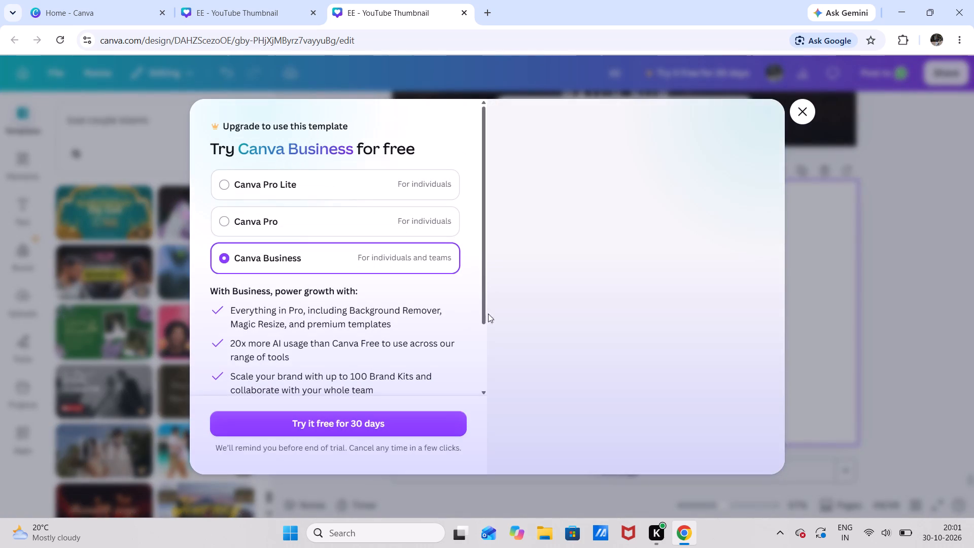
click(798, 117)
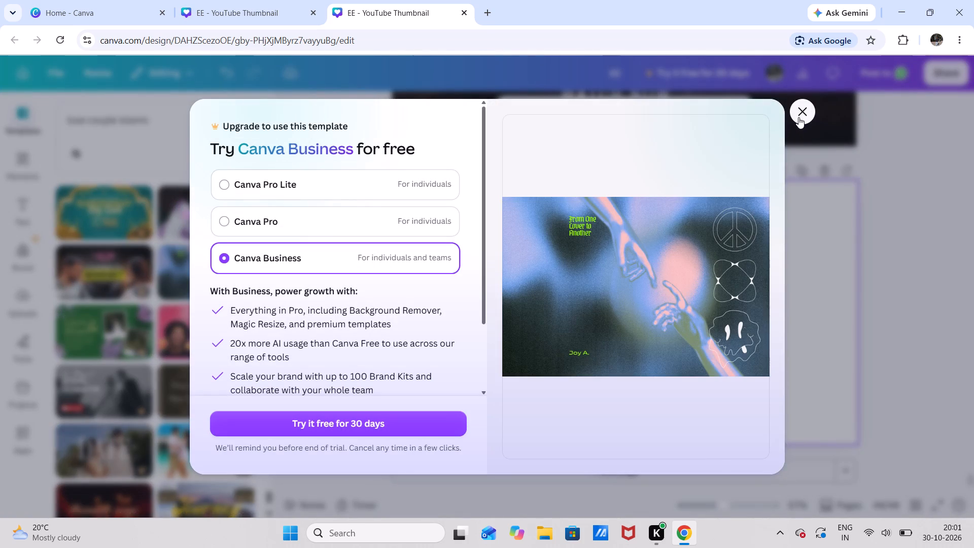
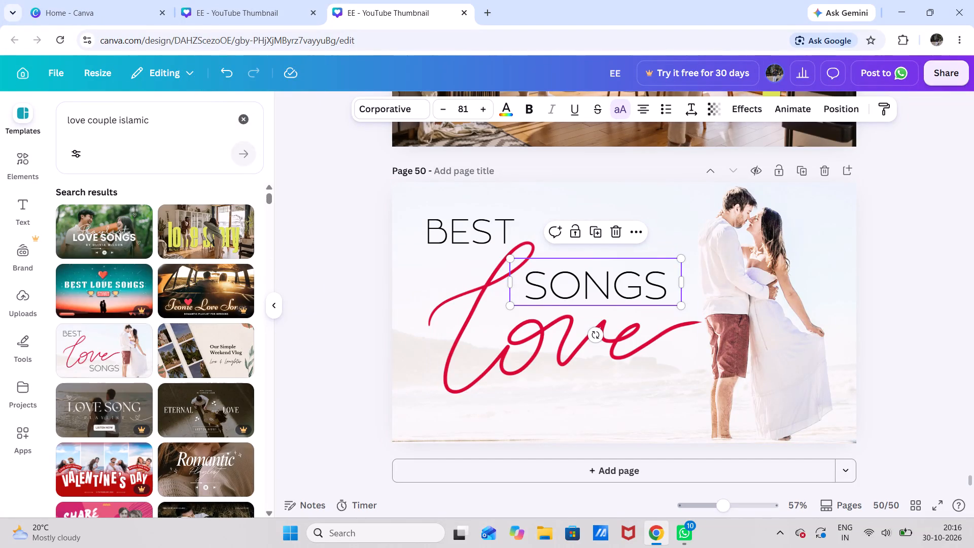
Replace the template search with "happy birthday card".
click(241, 118)
text(happy)
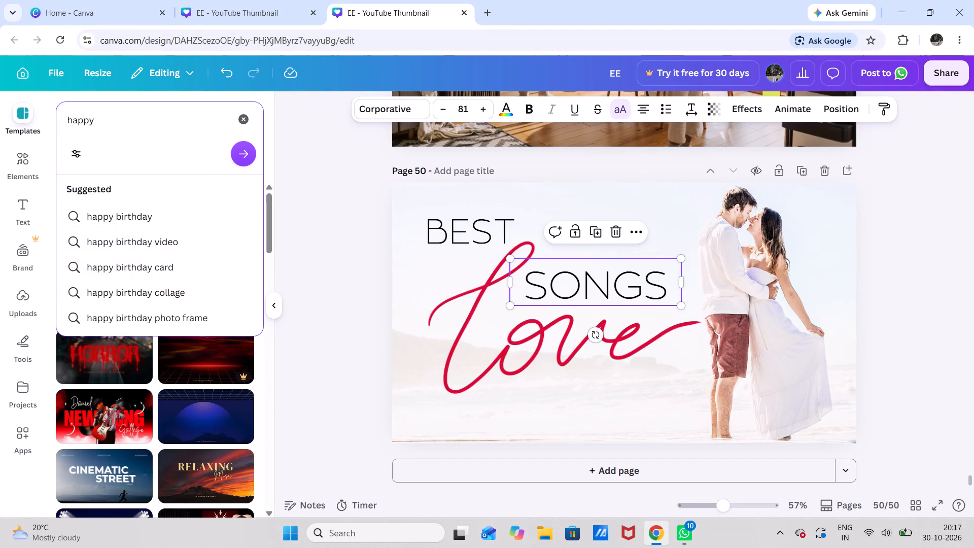
click(173, 270)
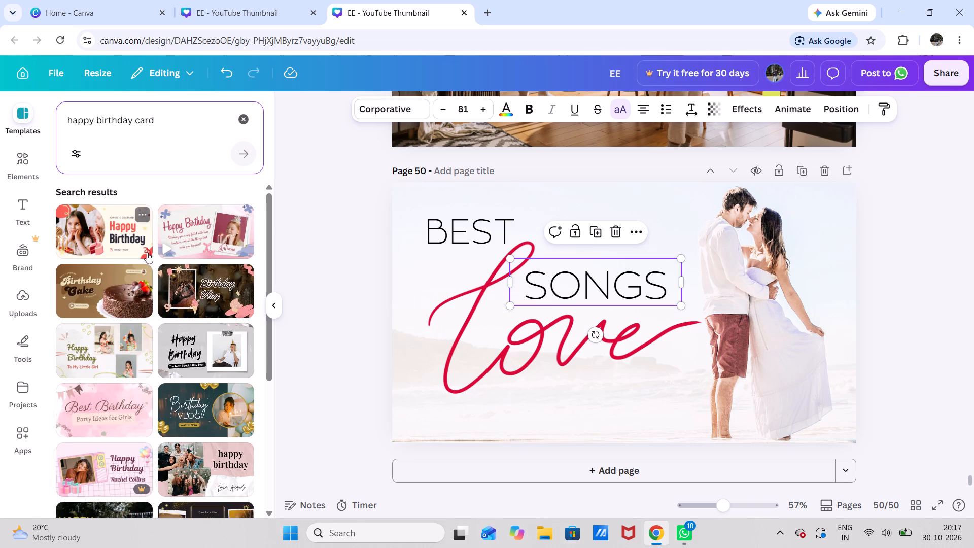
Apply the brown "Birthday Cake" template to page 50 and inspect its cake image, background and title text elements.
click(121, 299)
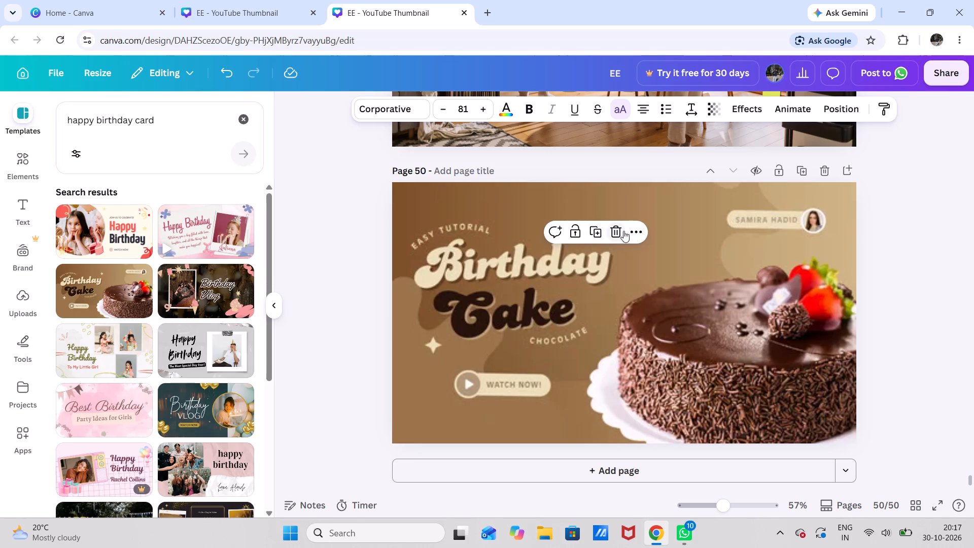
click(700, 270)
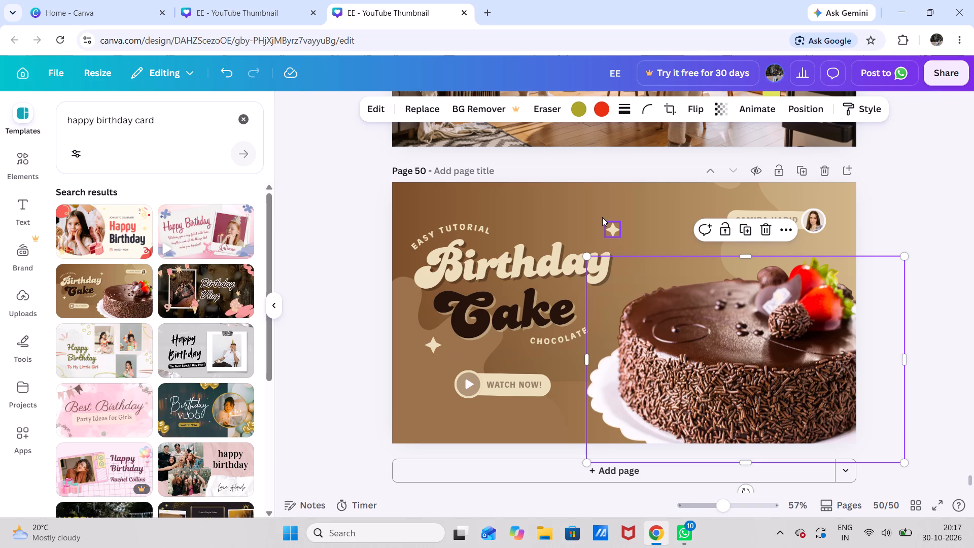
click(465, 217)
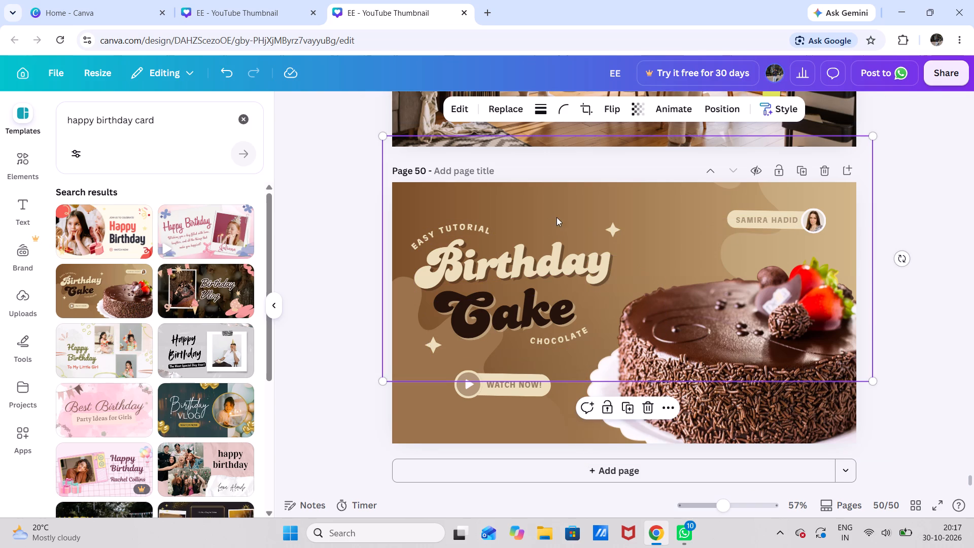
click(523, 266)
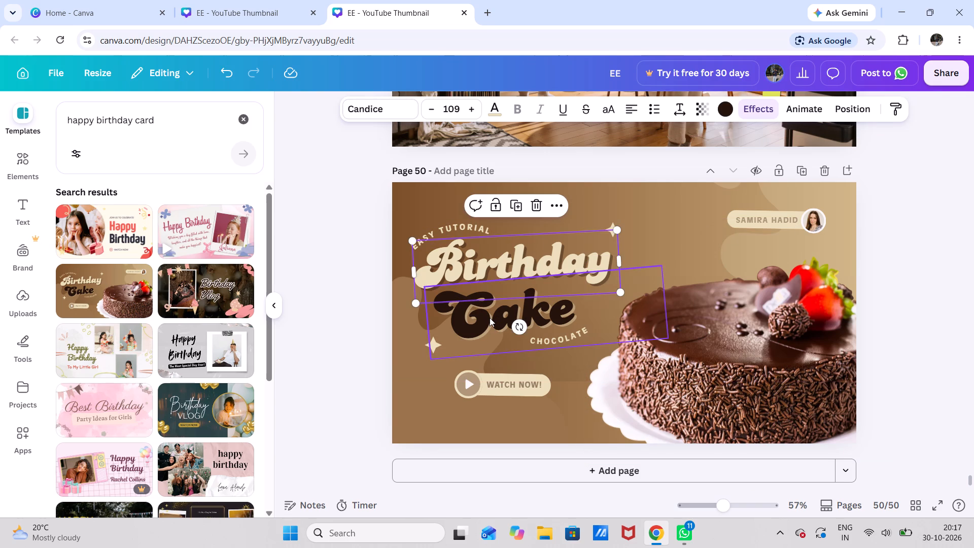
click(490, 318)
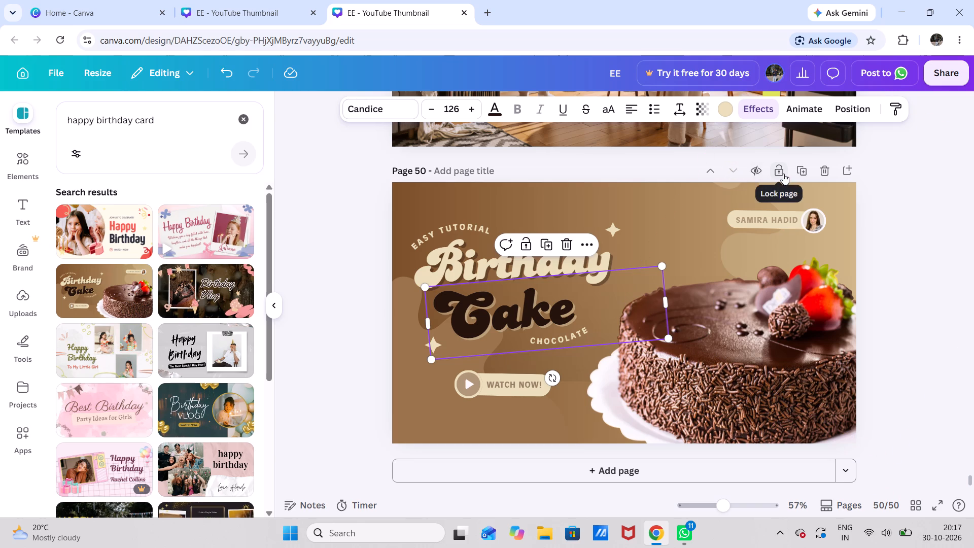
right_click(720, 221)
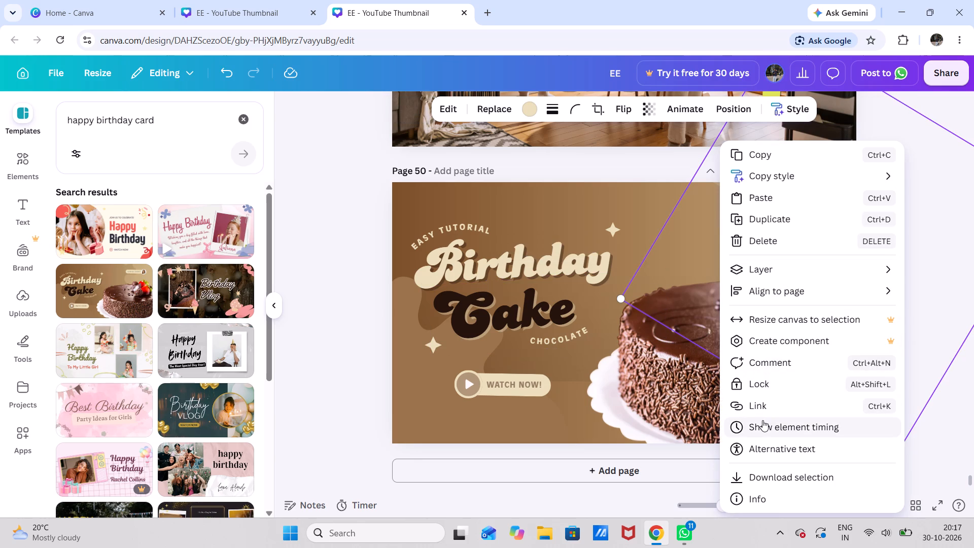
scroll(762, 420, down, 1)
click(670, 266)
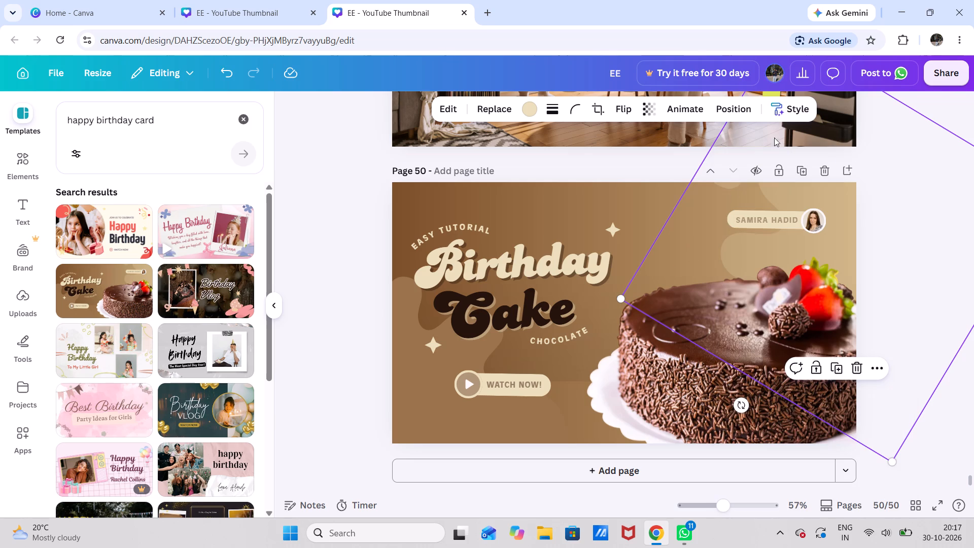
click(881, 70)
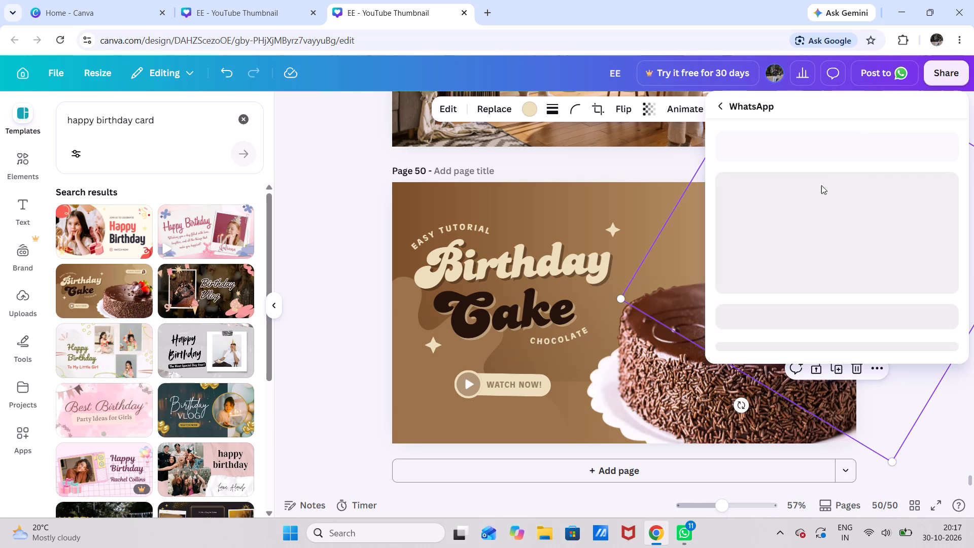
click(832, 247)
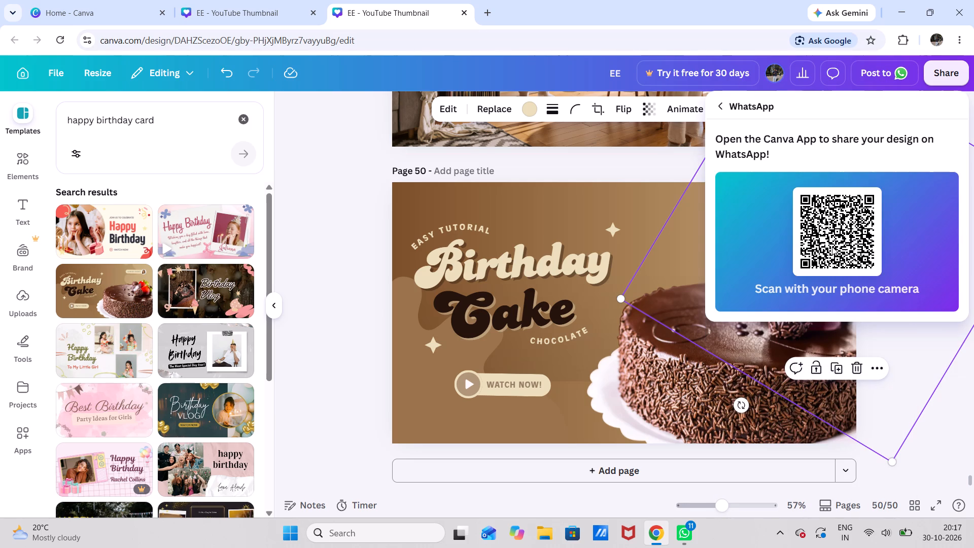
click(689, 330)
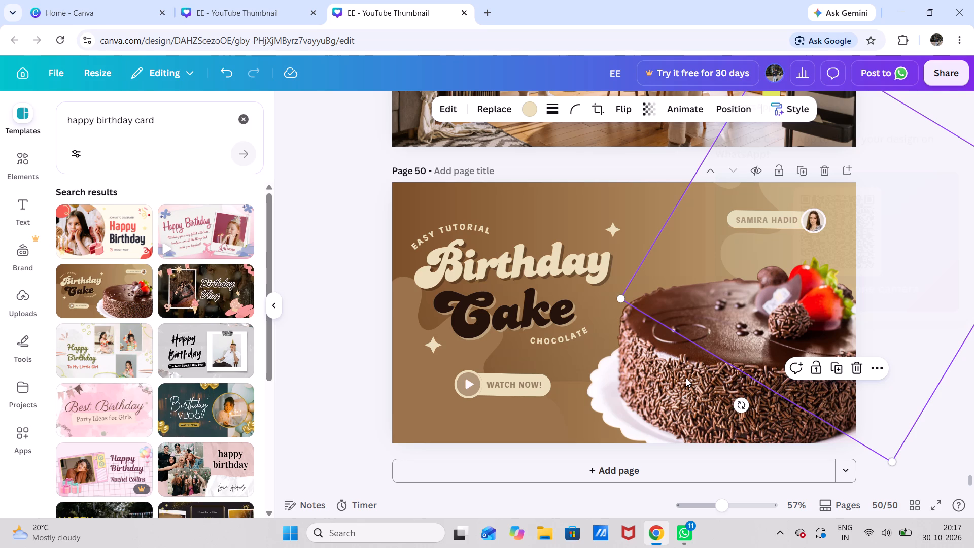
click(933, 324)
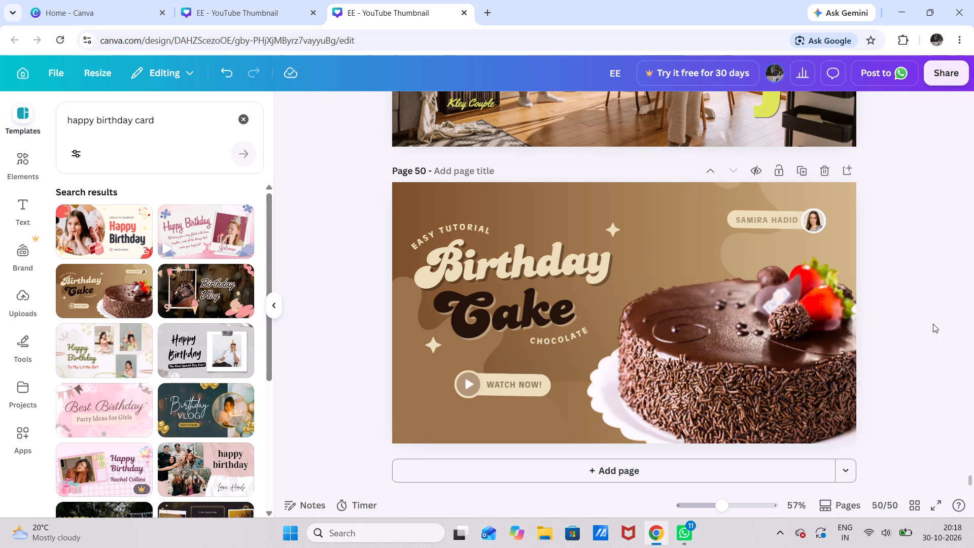
Move the presenter name text and the round portrait photo off page 50, leaving the beige name tag empty.
drag(803, 208, 813, 223)
click(813, 223)
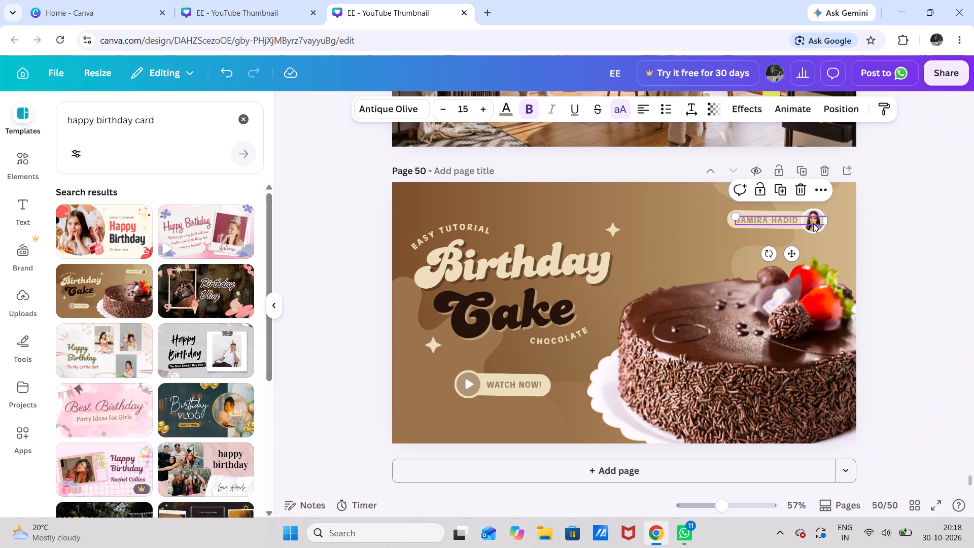
drag(813, 223, 817, 220)
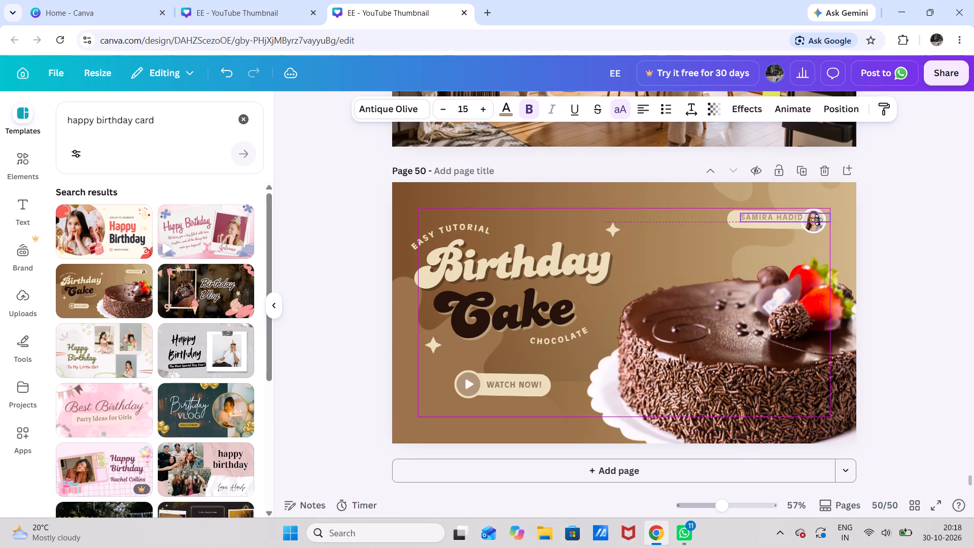
drag(817, 220, 973, 228)
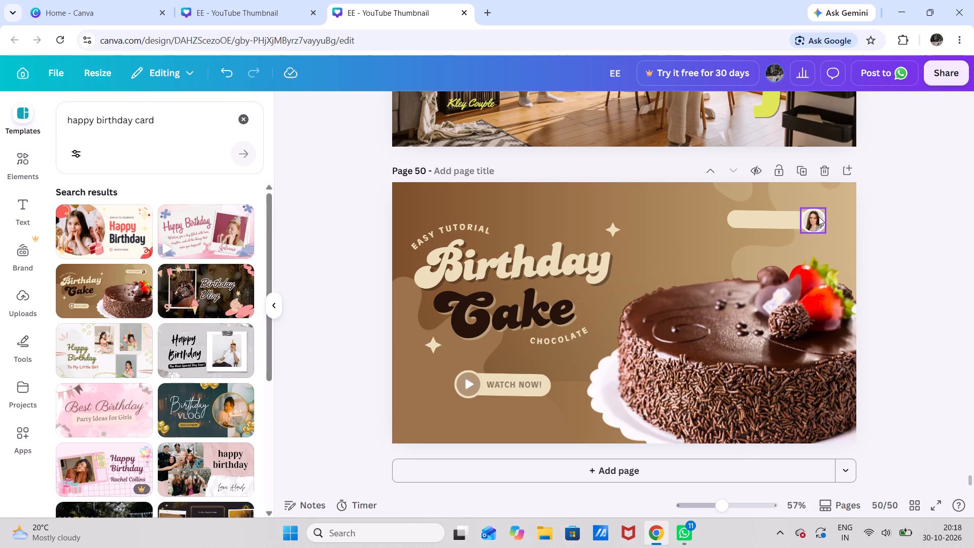
drag(819, 217, 923, 217)
click(923, 217)
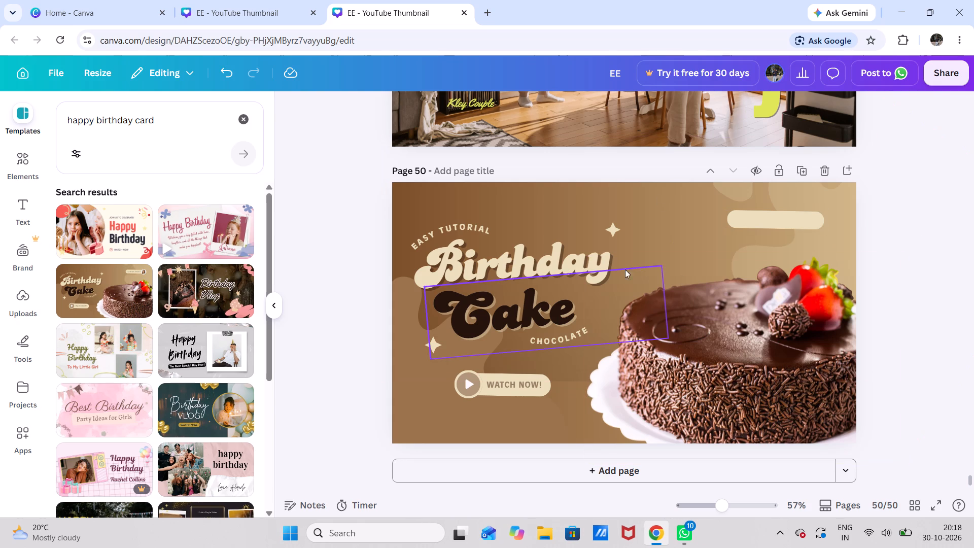
Apply the dark "Birthday Vlog" template with the framed party photo to page 50.
click(235, 292)
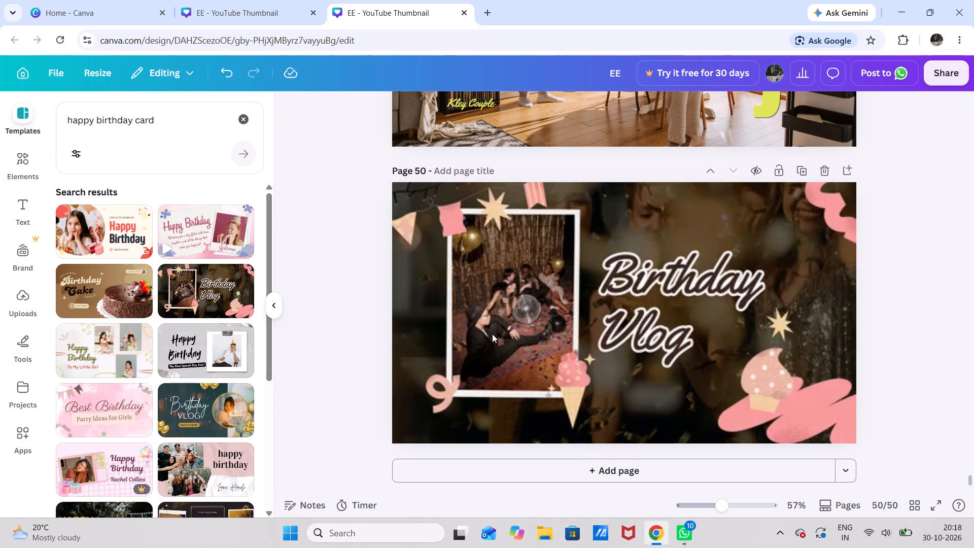
click(523, 314)
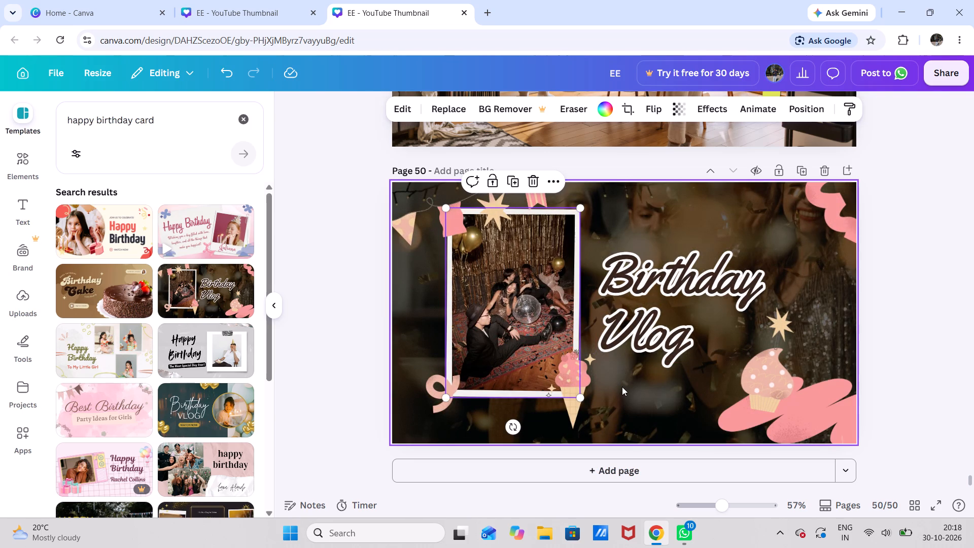
click(622, 387)
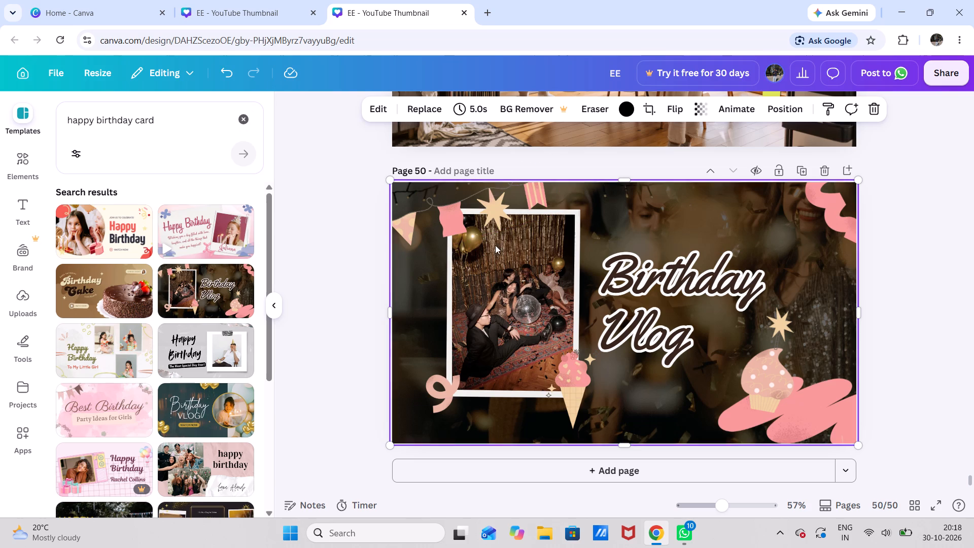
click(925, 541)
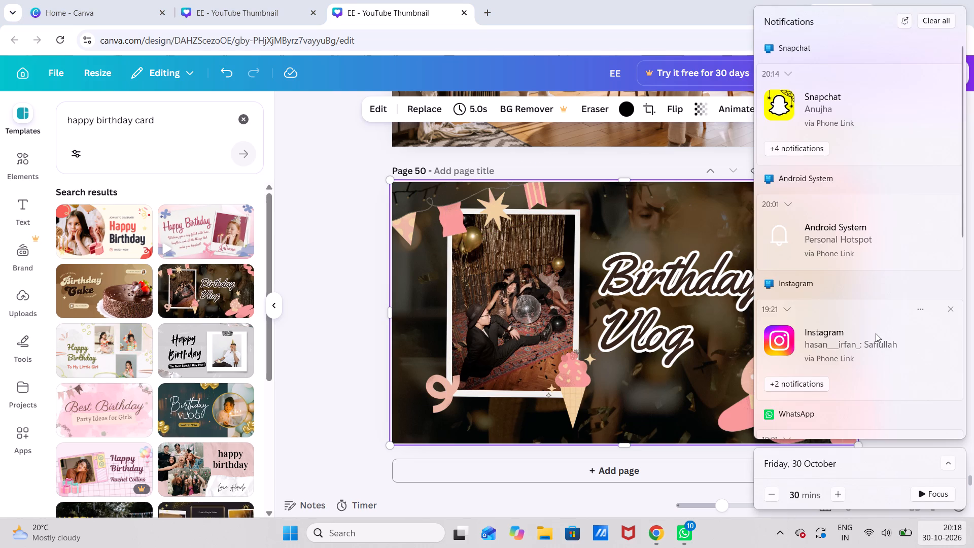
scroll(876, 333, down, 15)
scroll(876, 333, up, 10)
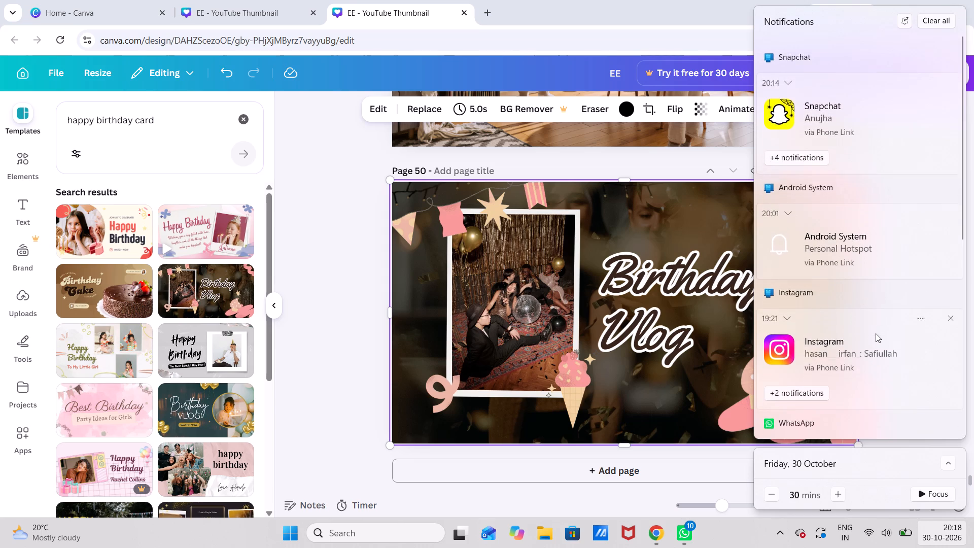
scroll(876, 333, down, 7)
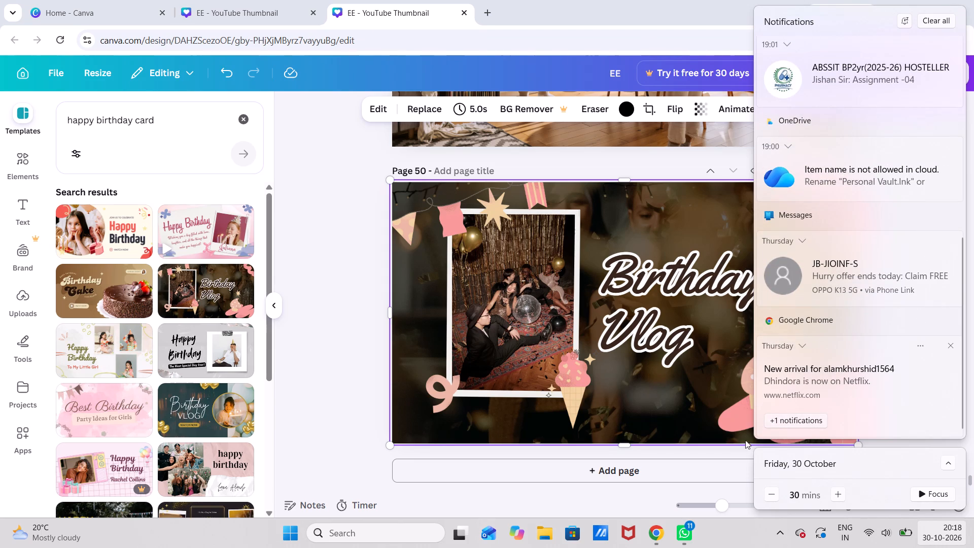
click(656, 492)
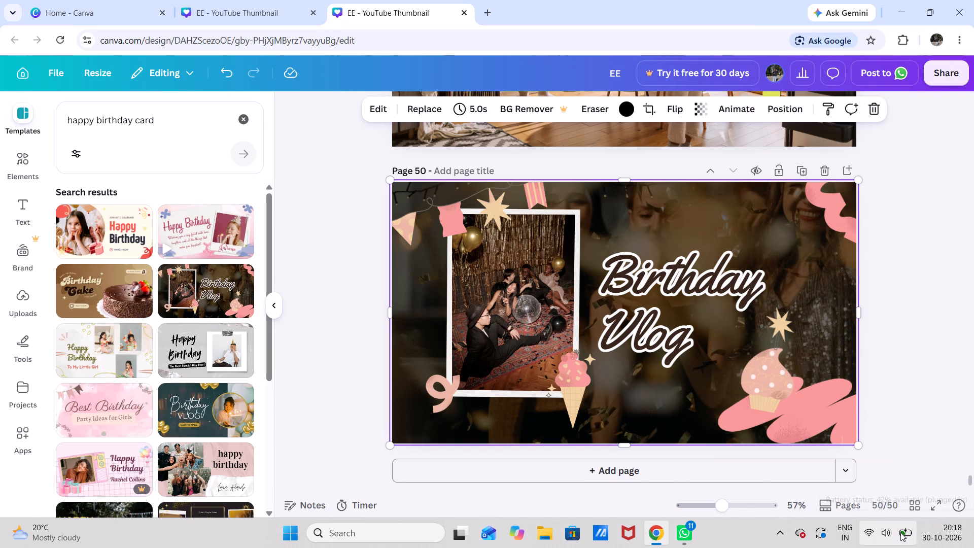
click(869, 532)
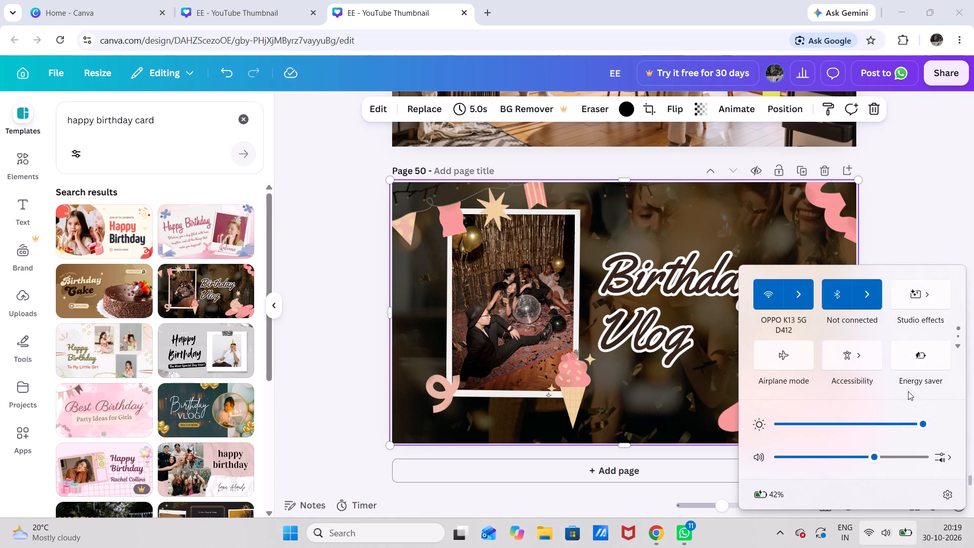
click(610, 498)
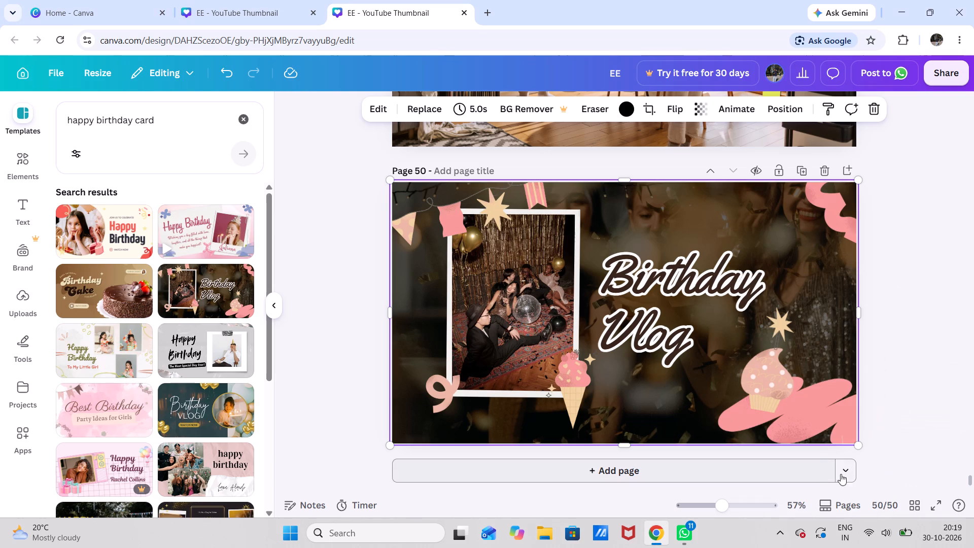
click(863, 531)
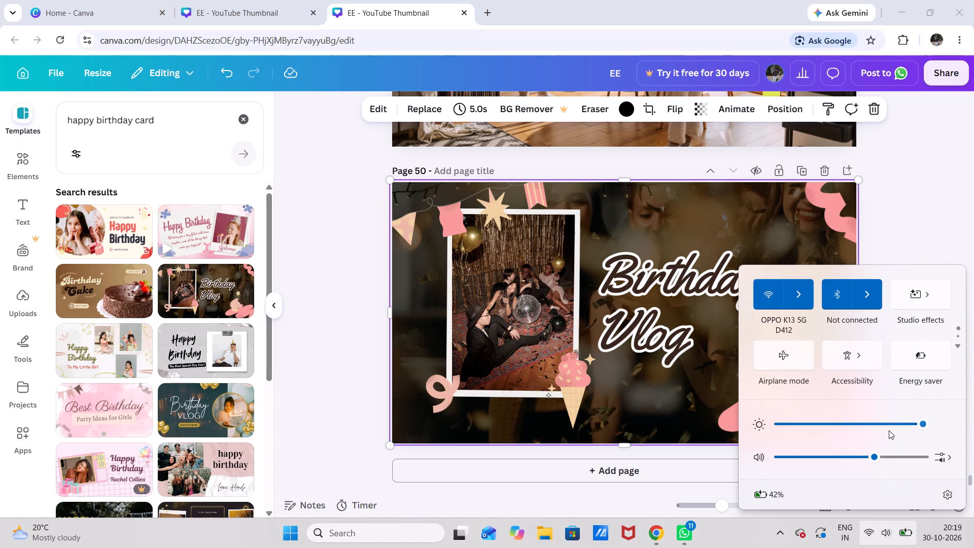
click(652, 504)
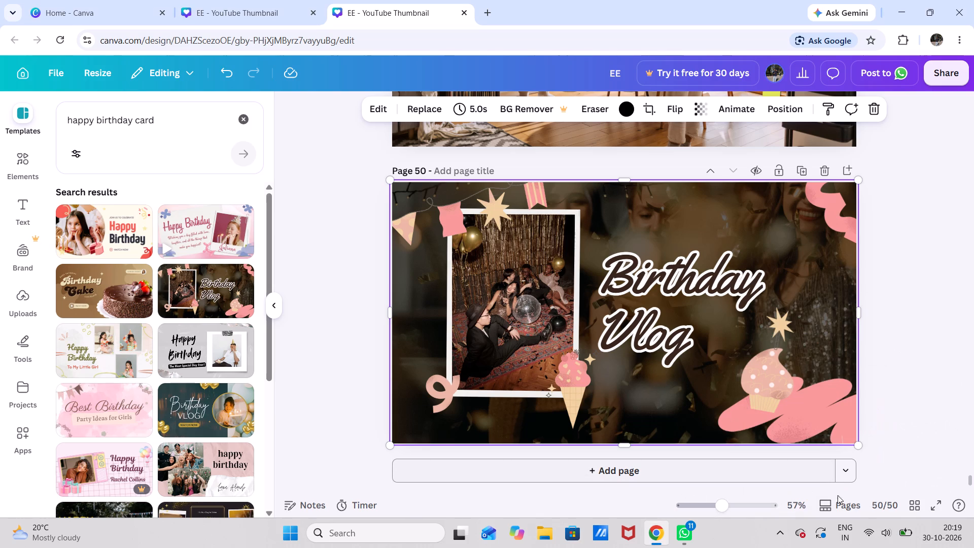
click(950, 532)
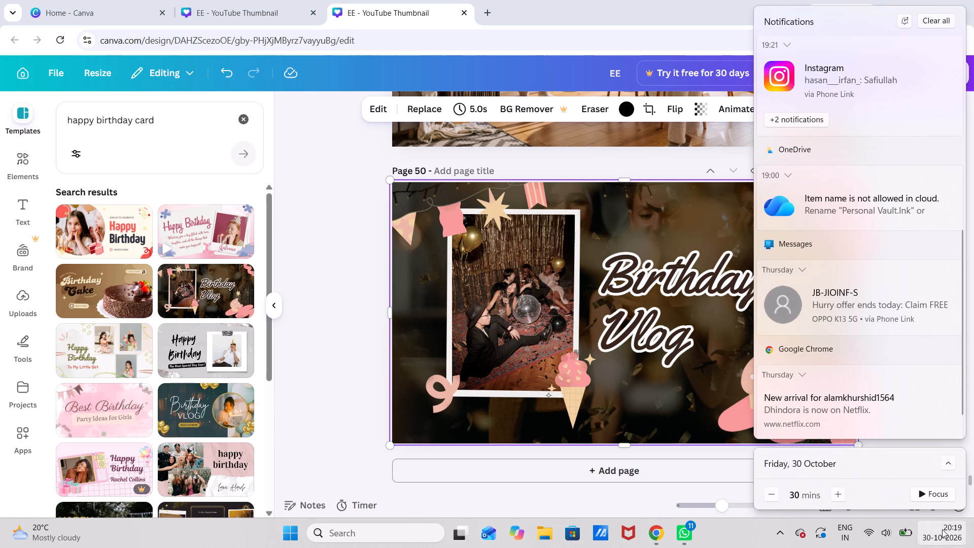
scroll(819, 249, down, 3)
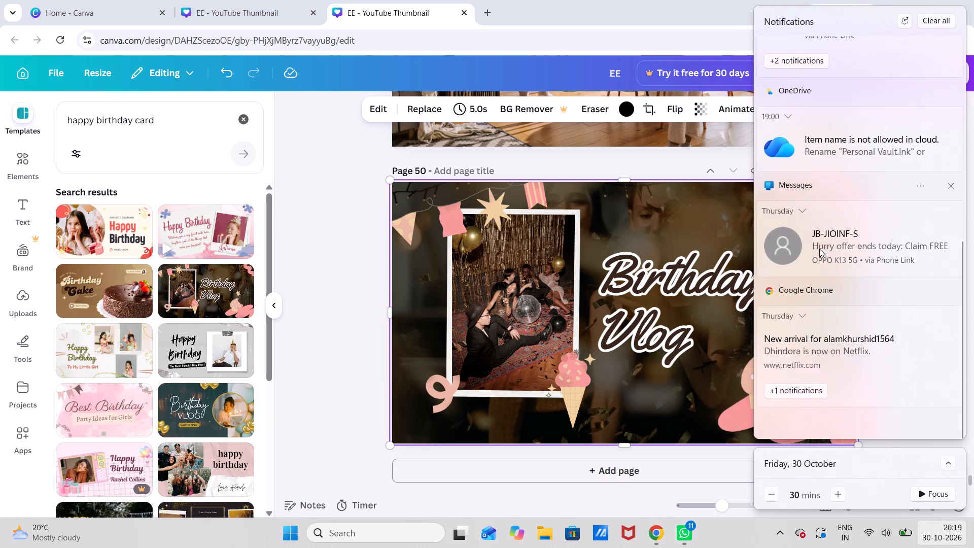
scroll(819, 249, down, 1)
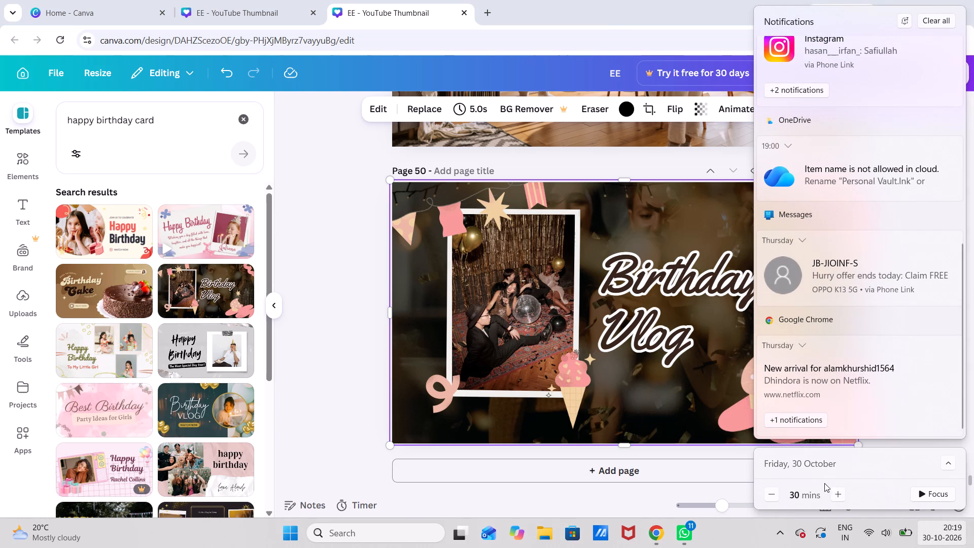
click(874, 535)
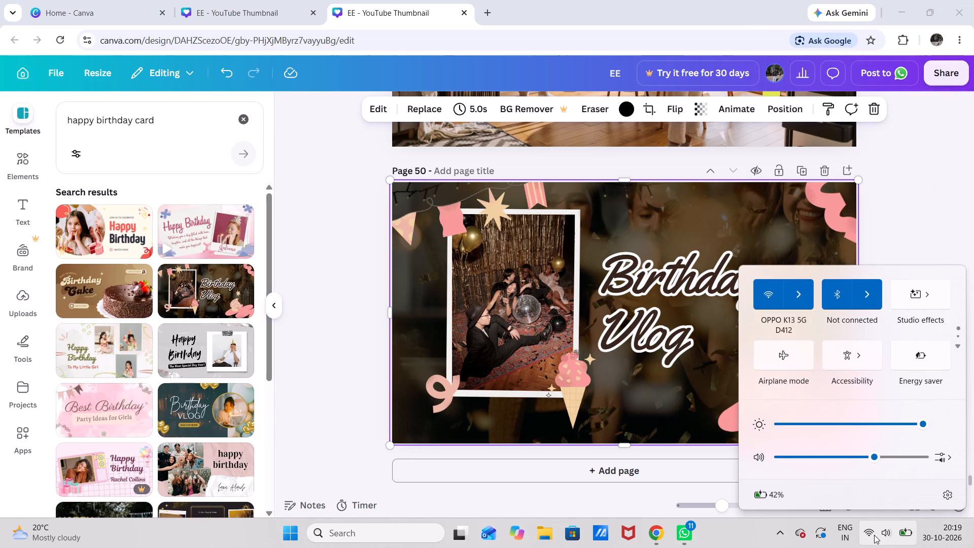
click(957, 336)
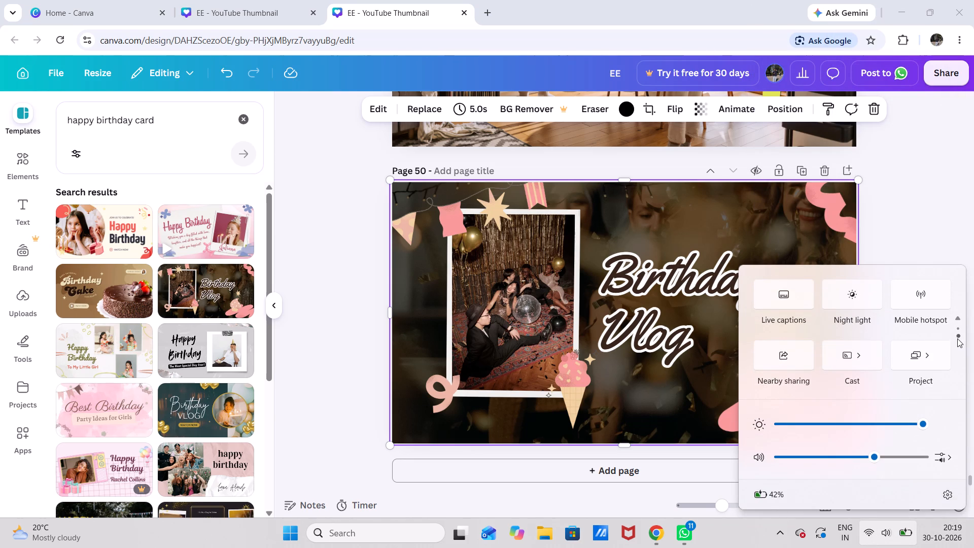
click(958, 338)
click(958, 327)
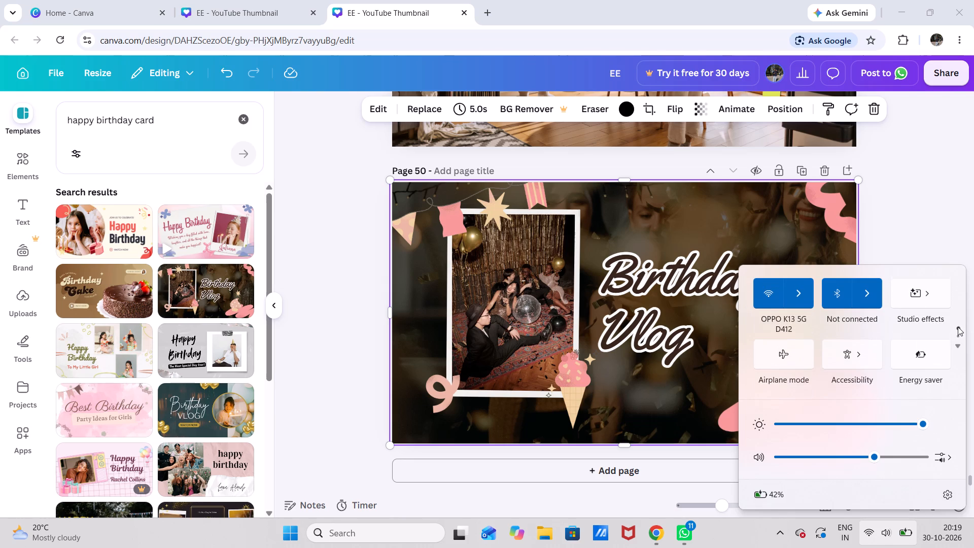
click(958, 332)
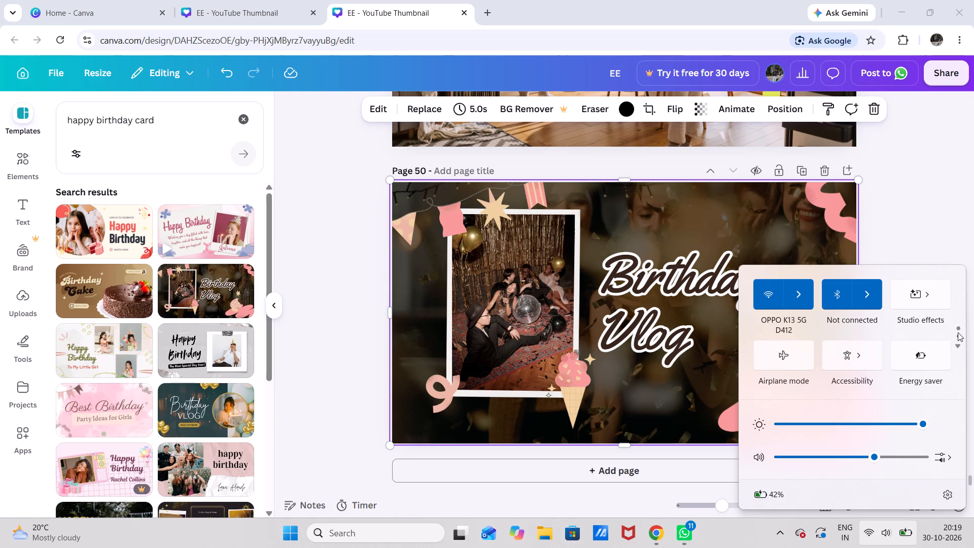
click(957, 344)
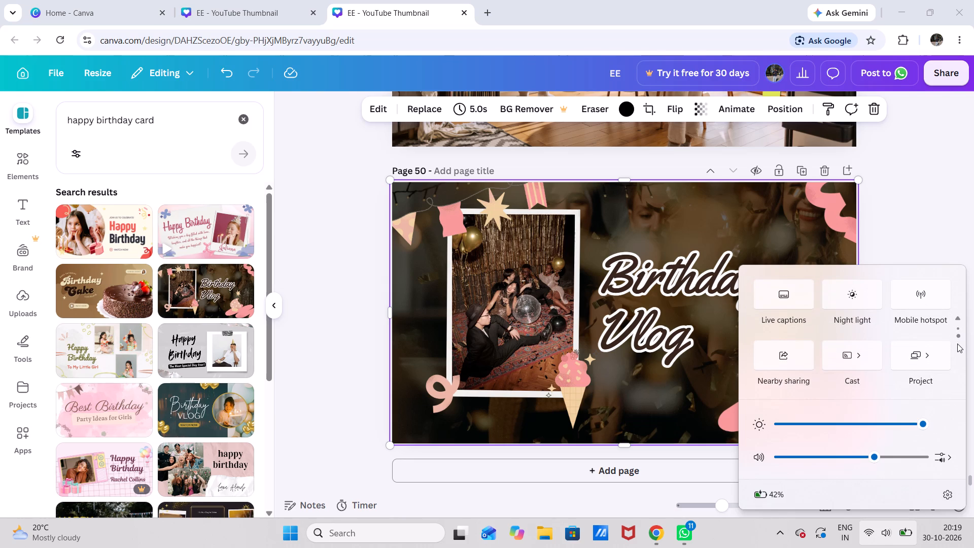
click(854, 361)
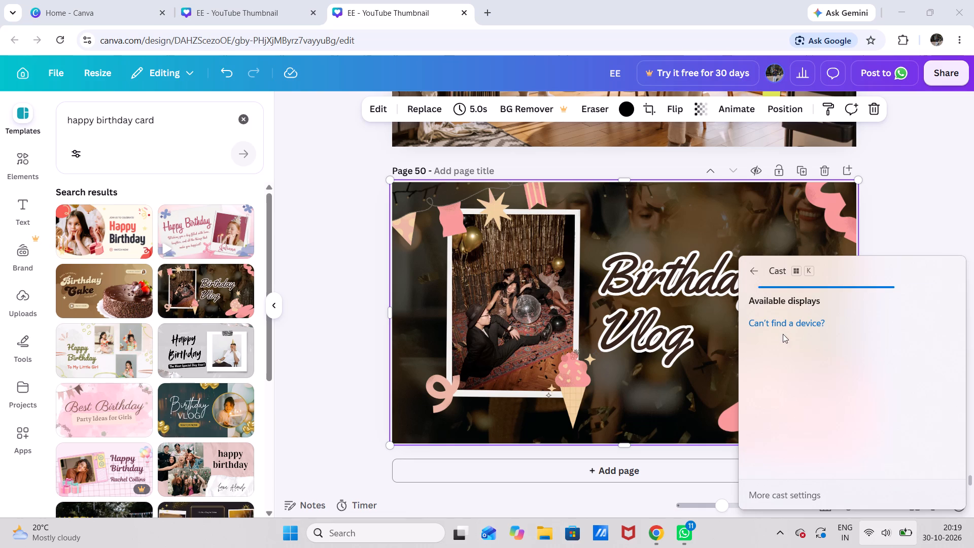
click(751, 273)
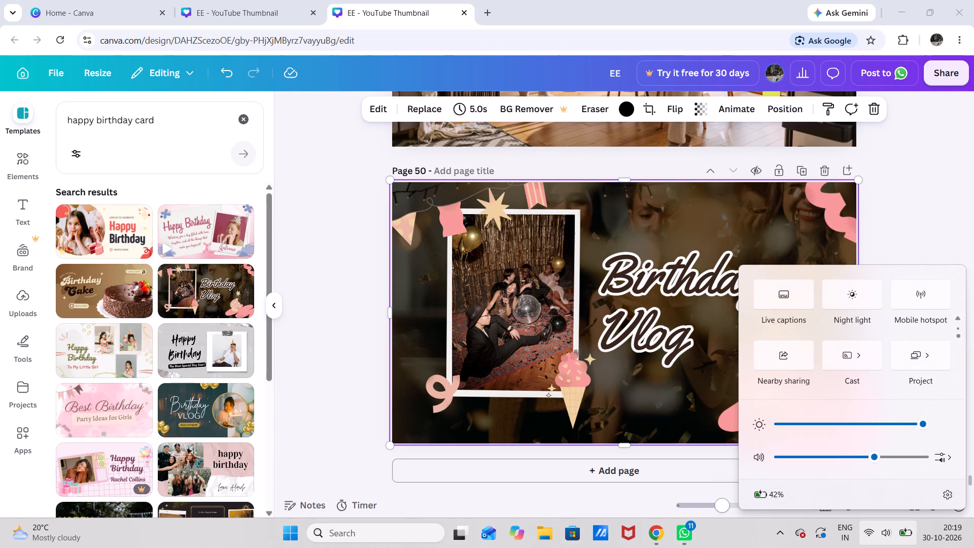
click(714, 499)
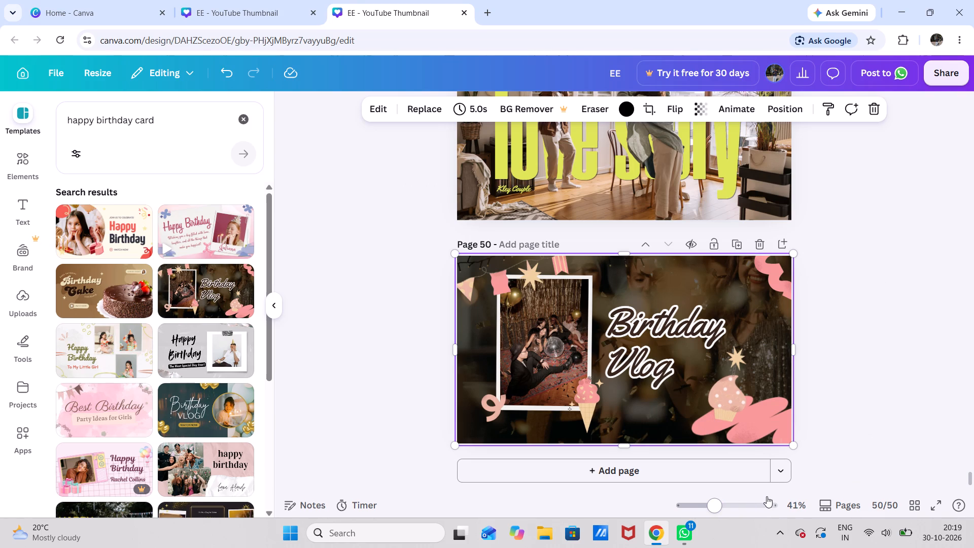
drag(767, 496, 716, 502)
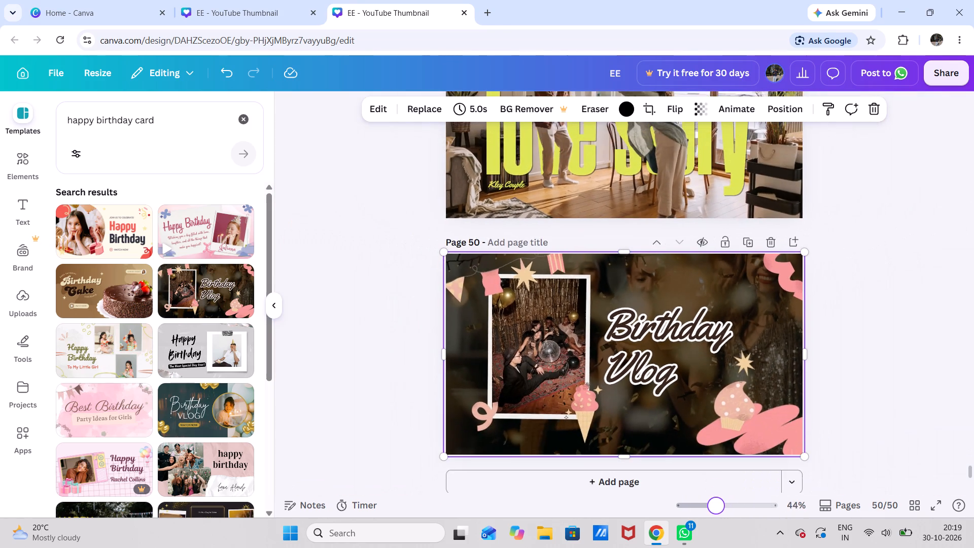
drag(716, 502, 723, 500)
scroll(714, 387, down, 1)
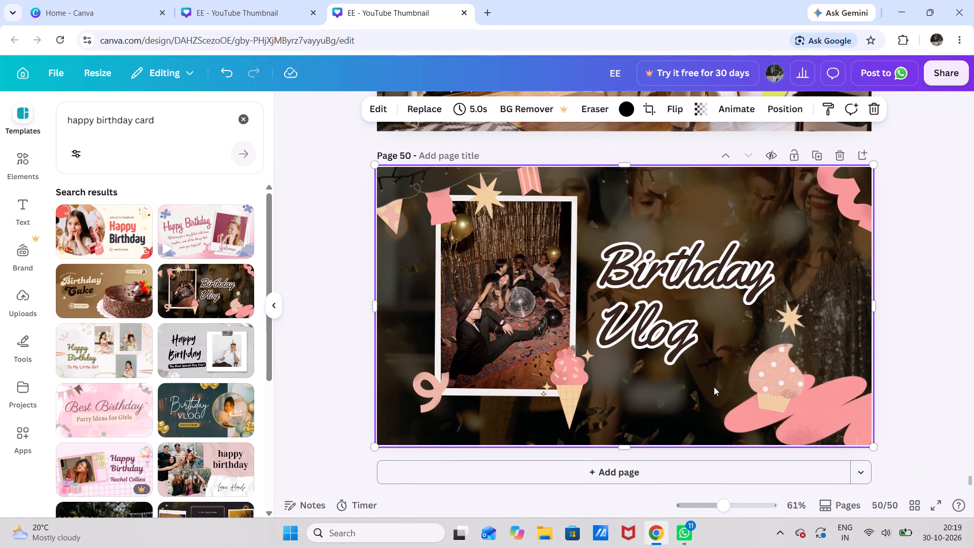
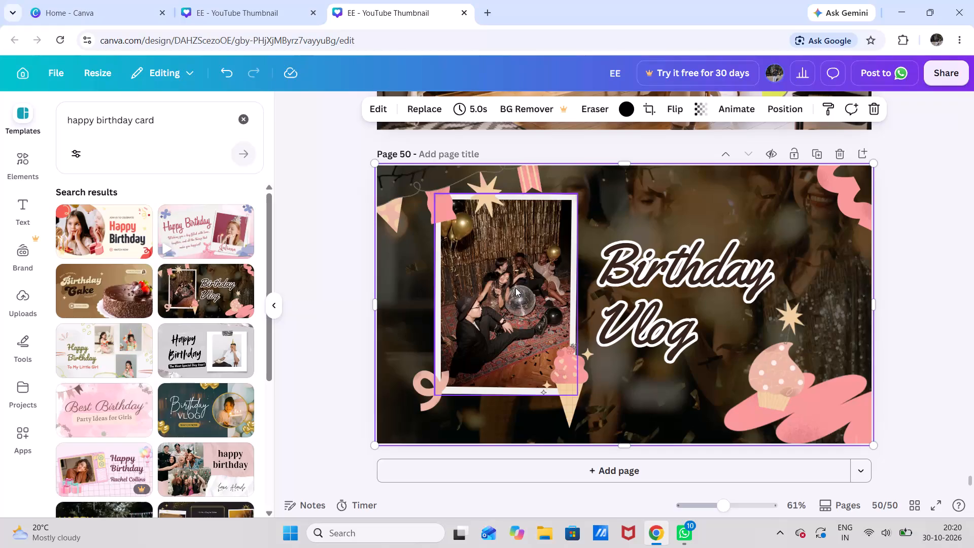
Review the preceding thumbnail pages from page 50 back to the wedding design on page 47.
scroll(515, 288, up, 6)
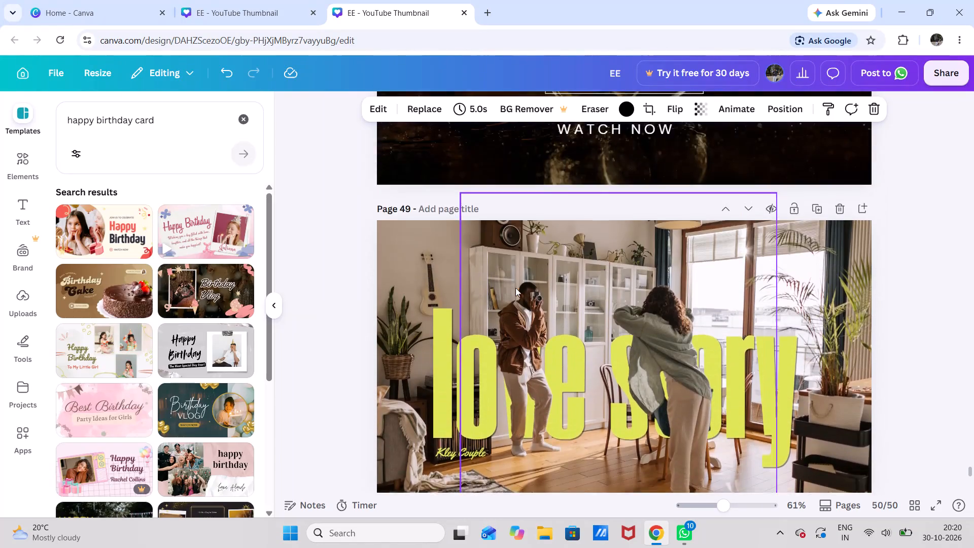
scroll(515, 288, up, 8)
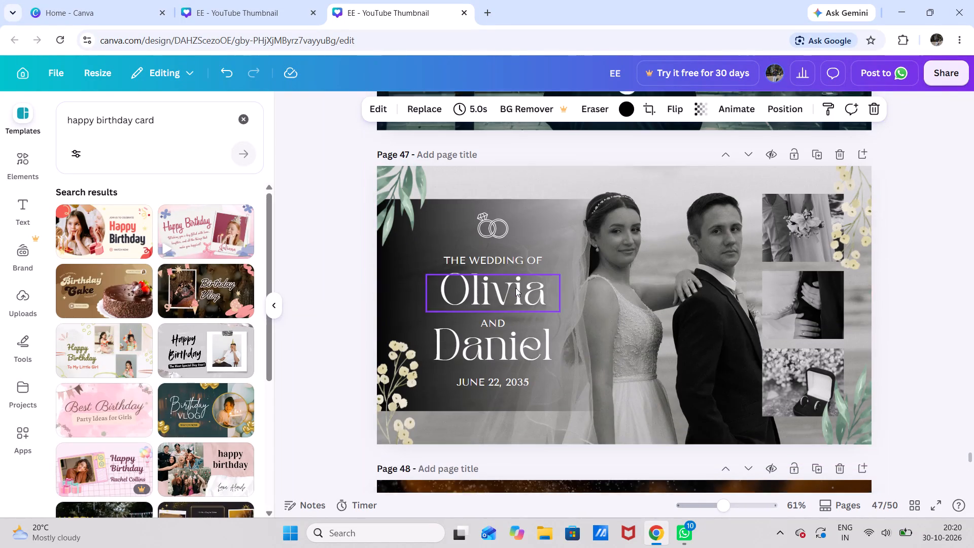
scroll(515, 288, up, 1)
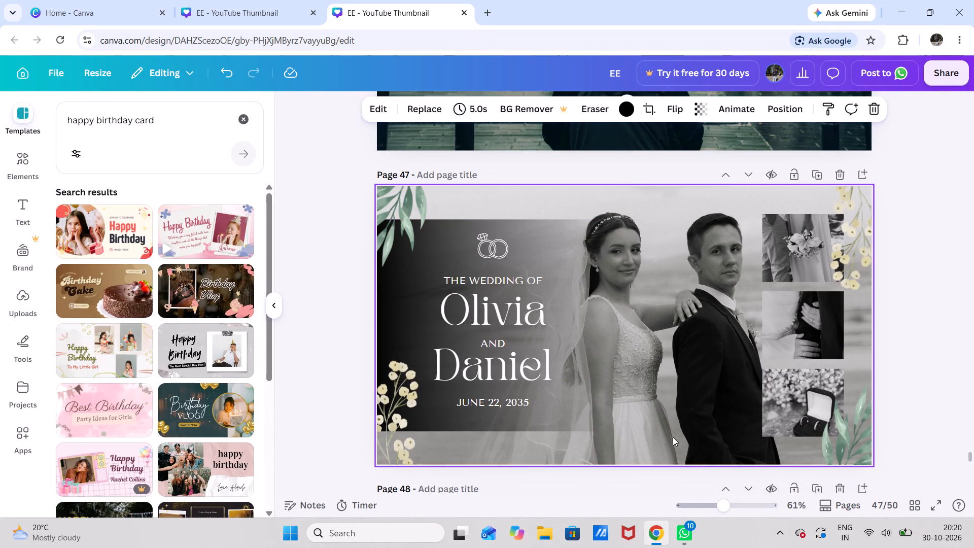
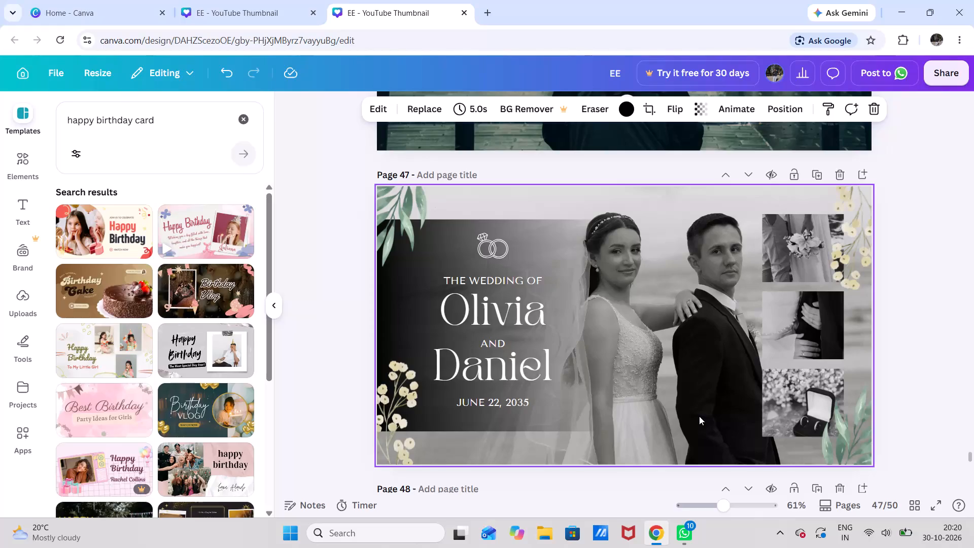
Add a blank page directly after the Wedding Day Vlog design on page 48.
click(858, 488)
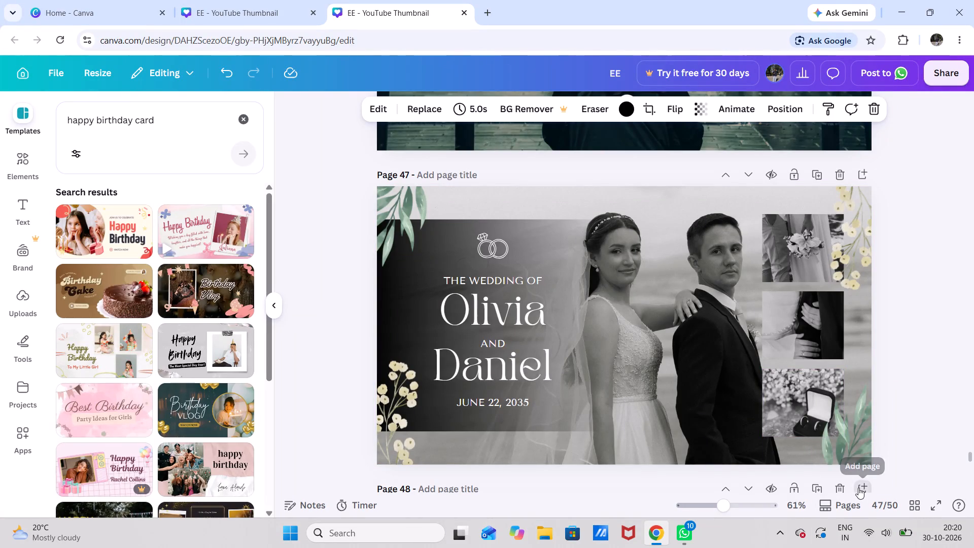
Review the thumbnail pages around the new blank page 49 and back through the wedding designs on pages 44 and 45.
scroll(693, 284, up, 2)
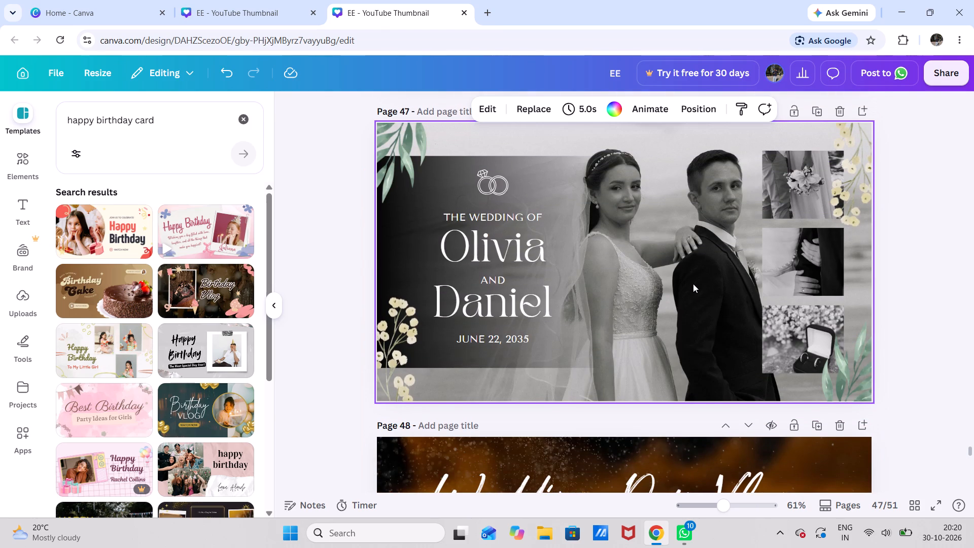
scroll(616, 295, down, 1)
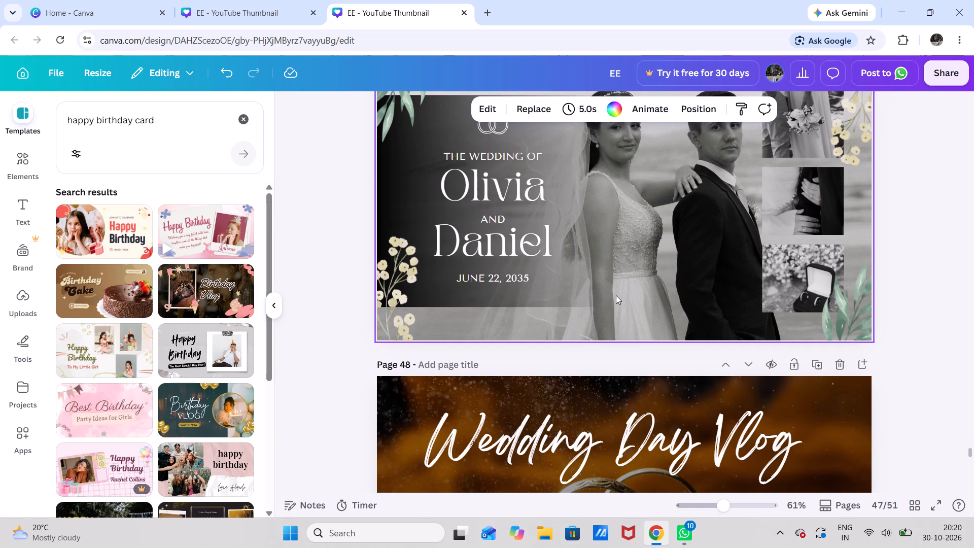
scroll(506, 409, down, 2)
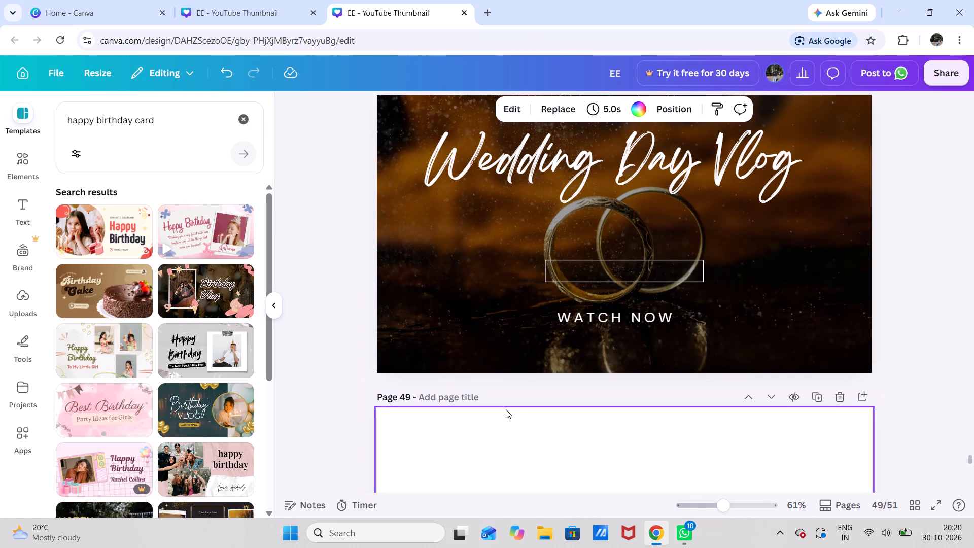
scroll(506, 409, down, 1)
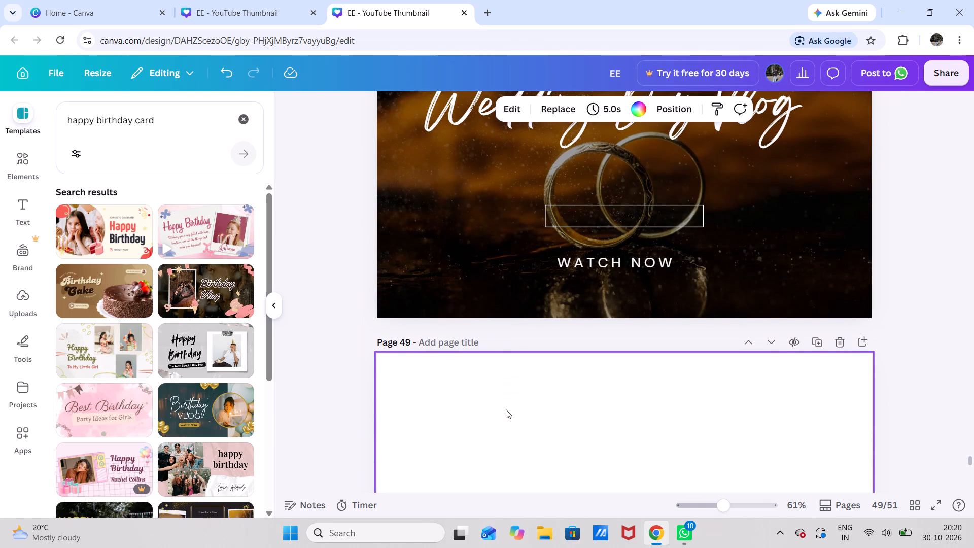
scroll(506, 409, up, 9)
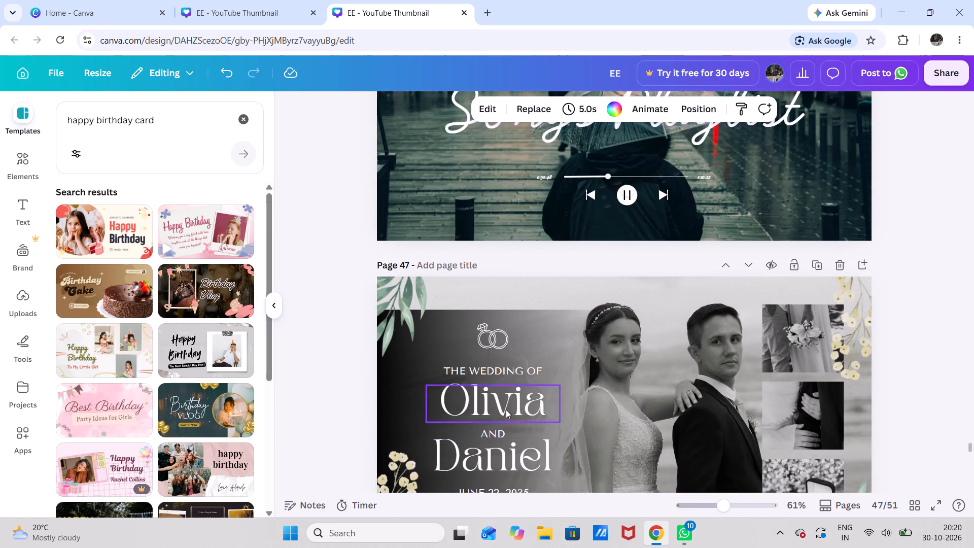
scroll(506, 409, up, 2)
scroll(506, 409, down, 2)
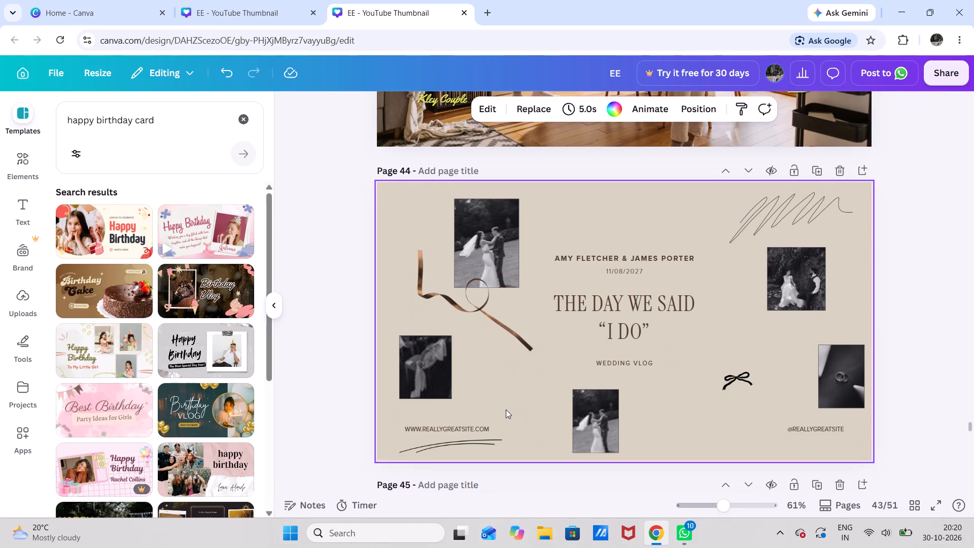
scroll(506, 409, down, 4)
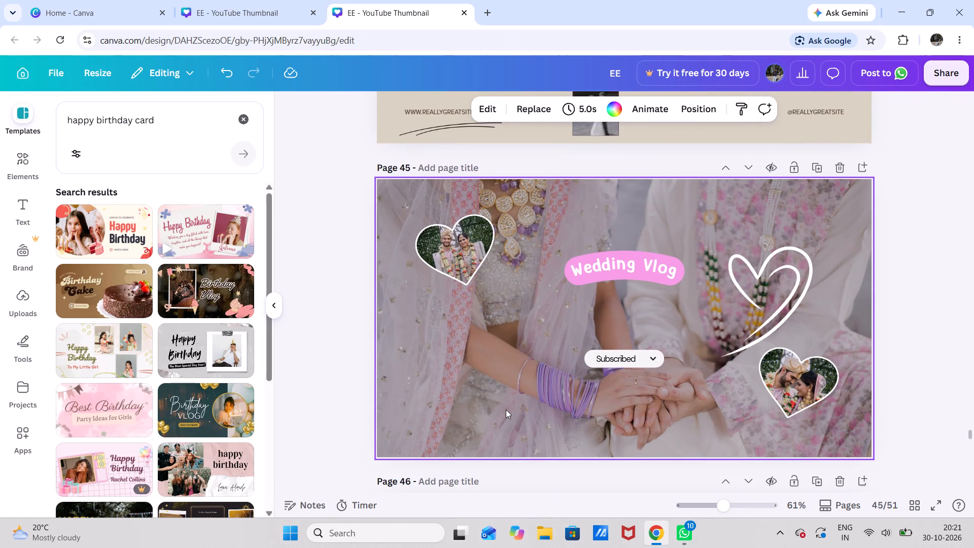
scroll(506, 409, down, 2)
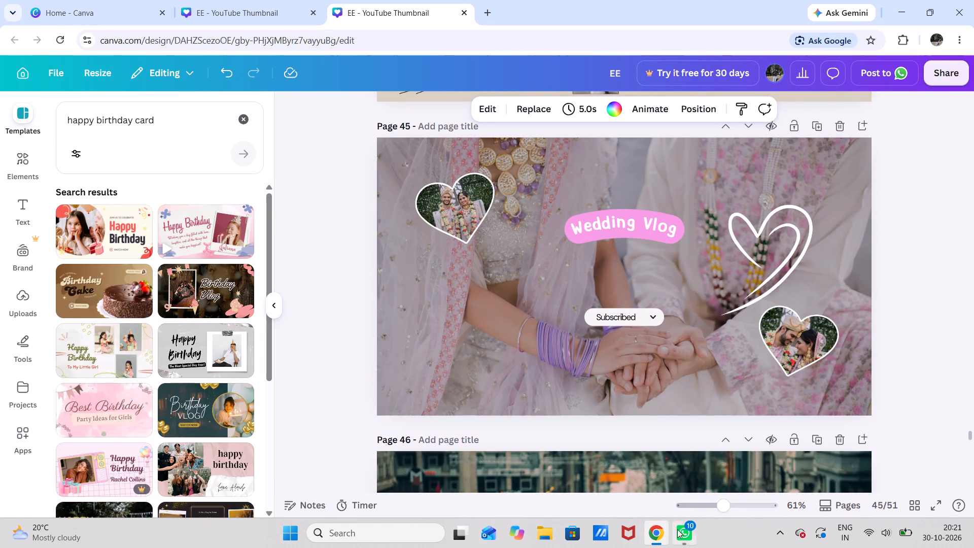
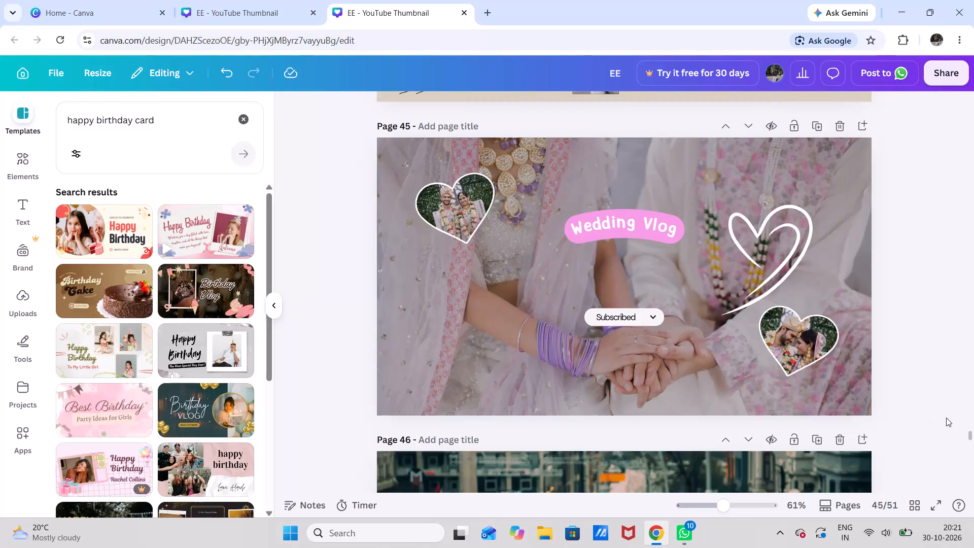
Review the thumbnail pages from the Wedding Vlog design on page 45 through the Birthday Vlog design on page 51.
scroll(935, 402, down, 2)
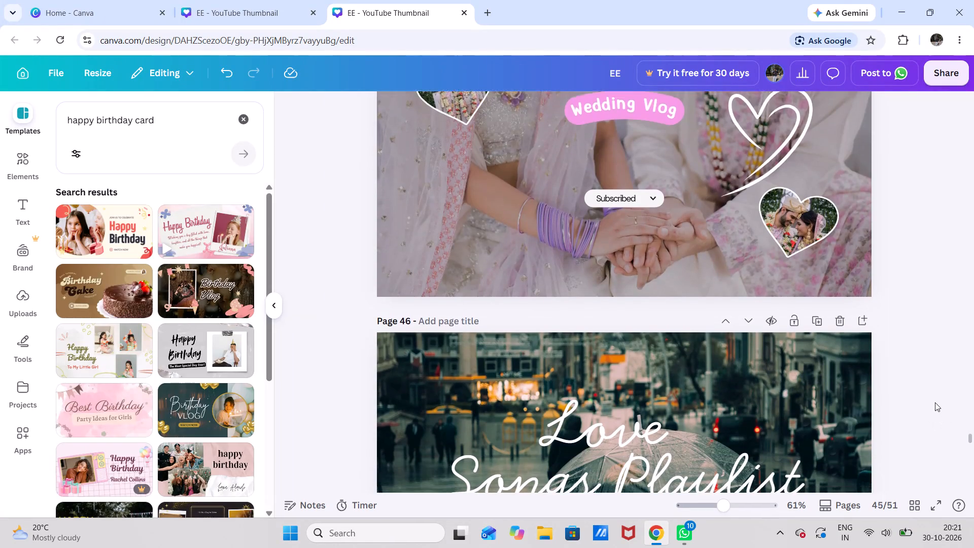
scroll(935, 402, down, 7)
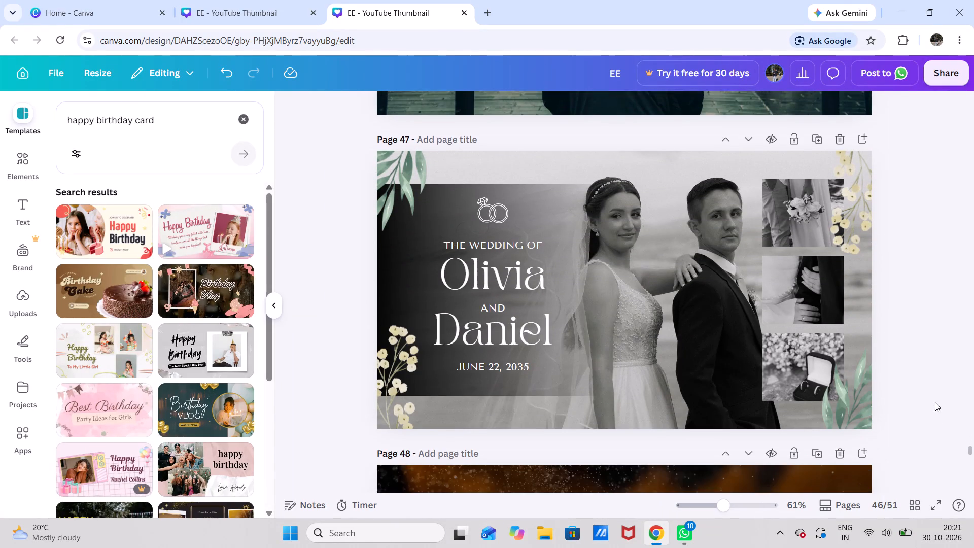
scroll(935, 402, down, 6)
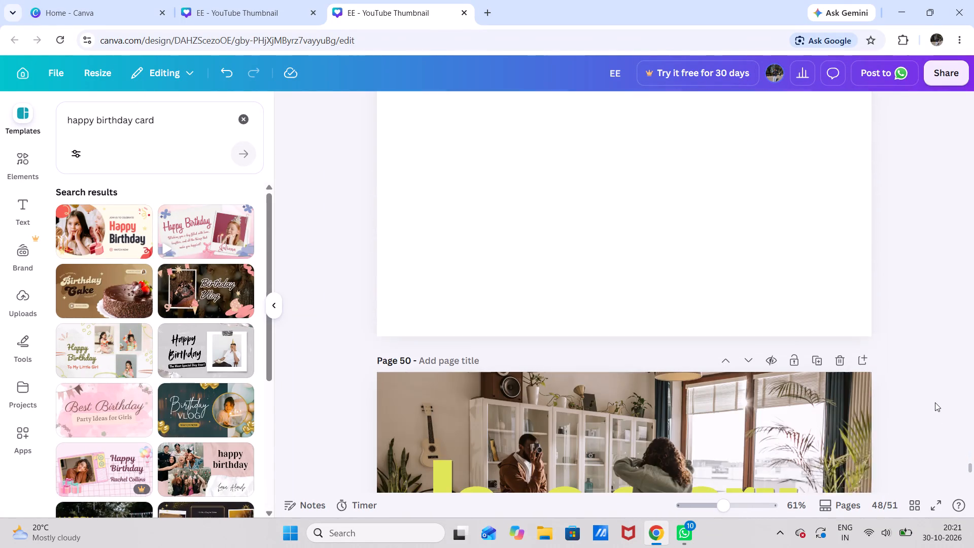
scroll(935, 402, down, 1)
scroll(935, 402, up, 1)
scroll(935, 402, down, 2)
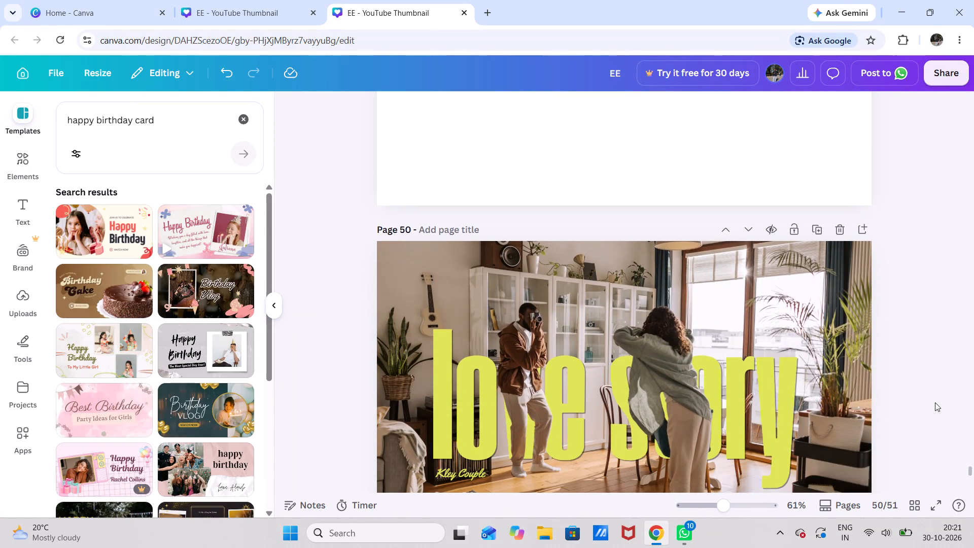
scroll(935, 402, down, 7)
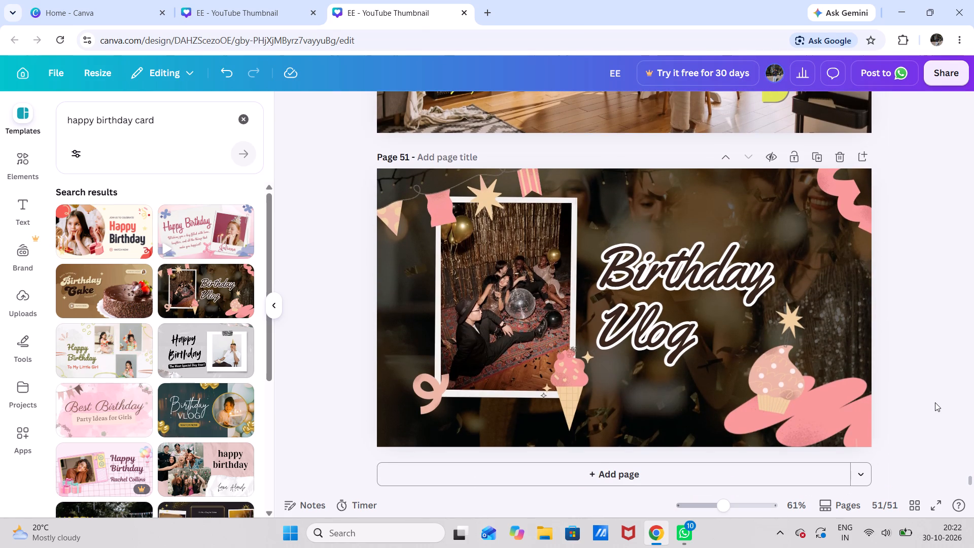
scroll(935, 402, down, 2)
scroll(935, 402, up, 7)
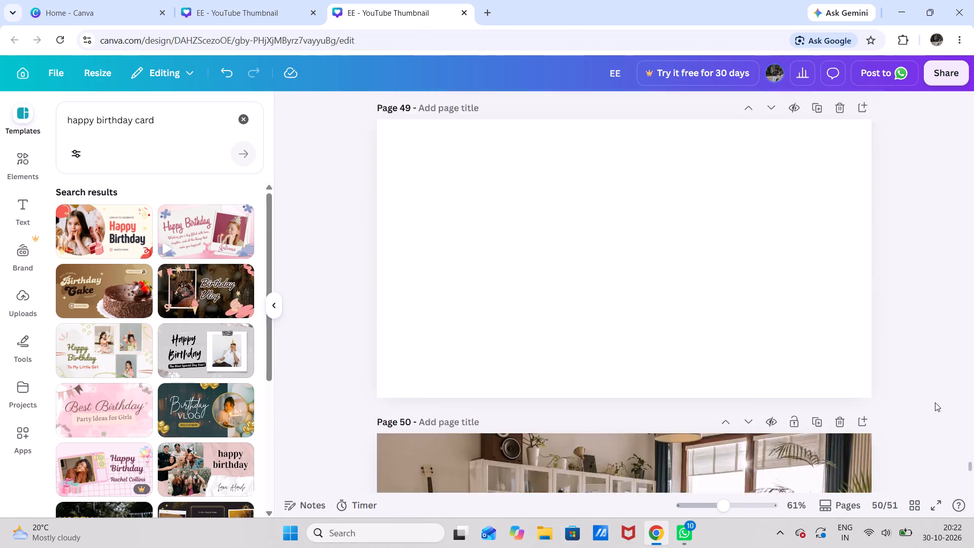
Replace the Wedding Day Vlog design on page 48 with the brown chocolate Birthday Cake template.
scroll(935, 402, up, 3)
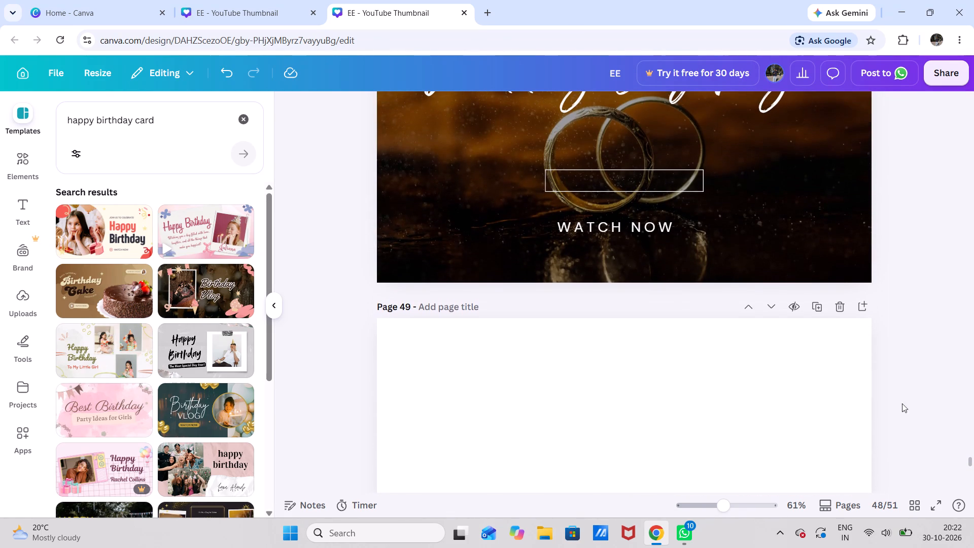
click(140, 299)
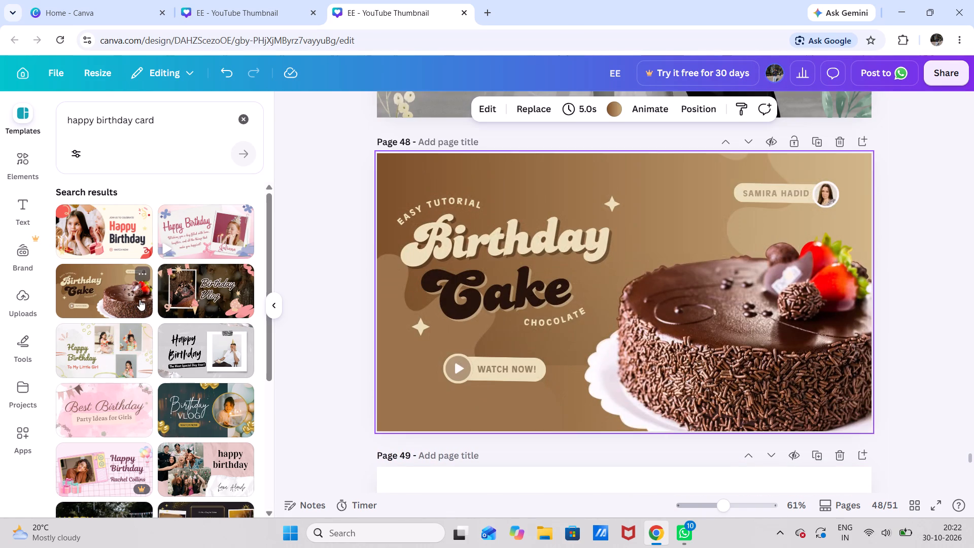
right_click(718, 363)
scroll(718, 363, up, 2)
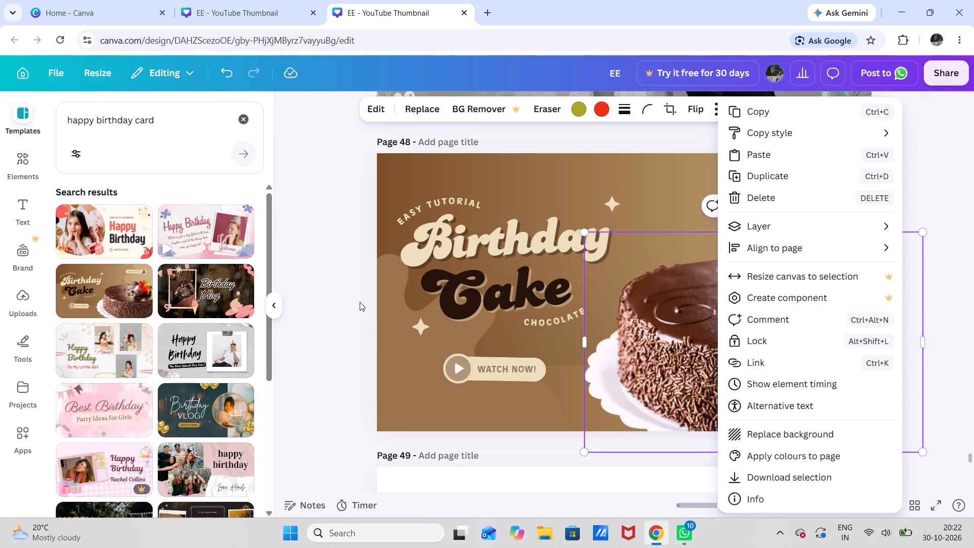
click(328, 296)
Apply the pink Happy Birthday template with the tilted photo and blue flowers to blank page 49.
scroll(564, 223, up, 4)
scroll(564, 223, down, 2)
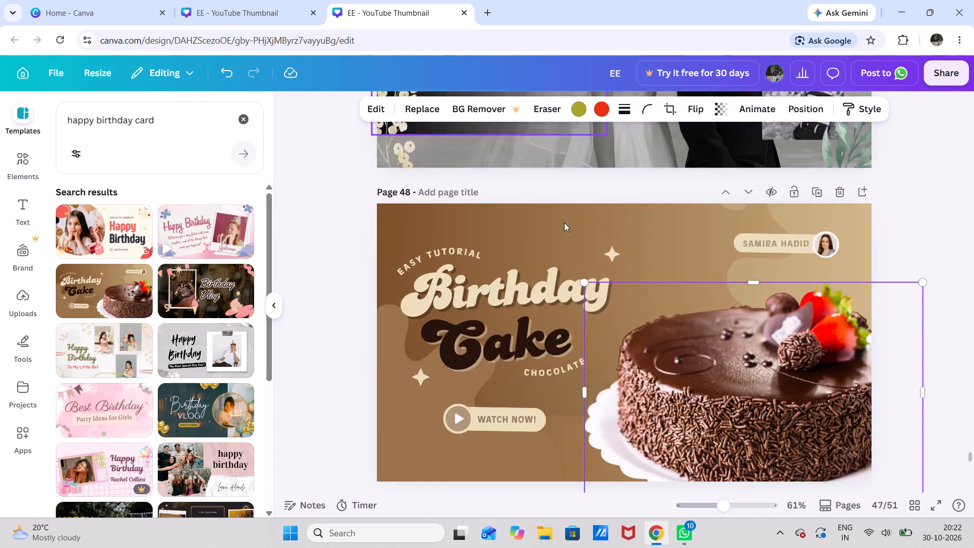
scroll(564, 223, down, 5)
click(564, 223)
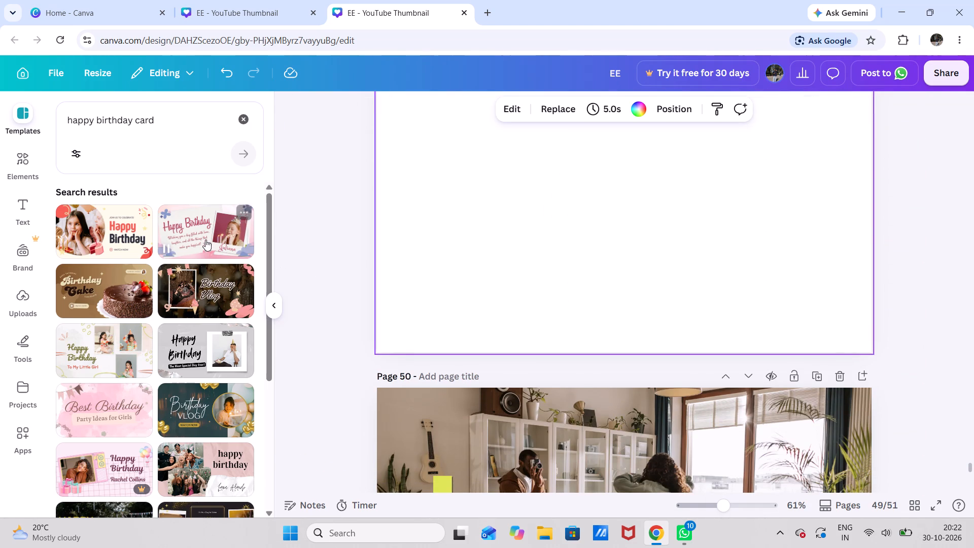
click(205, 237)
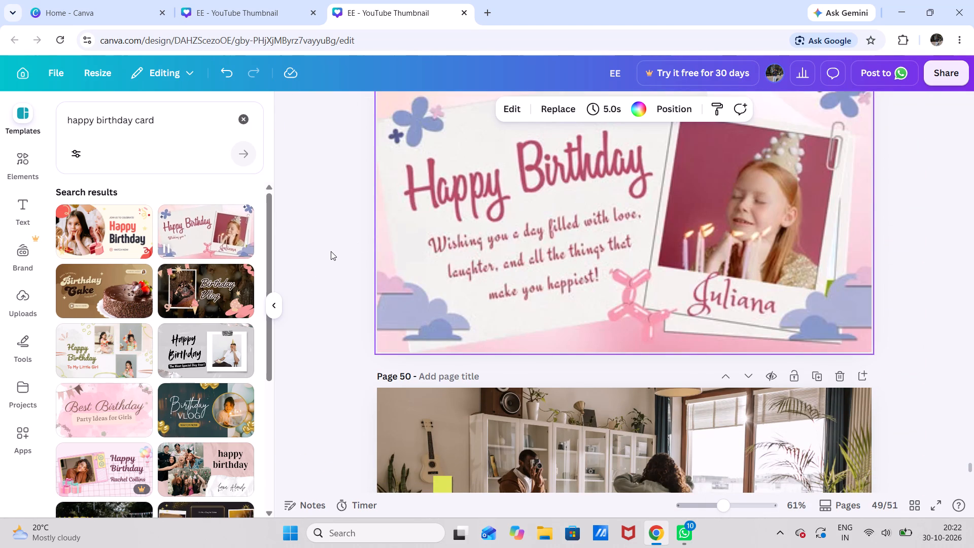
Delete the video inside the tilted photo frame of the Happy Birthday design on page 49.
scroll(331, 251, up, 1)
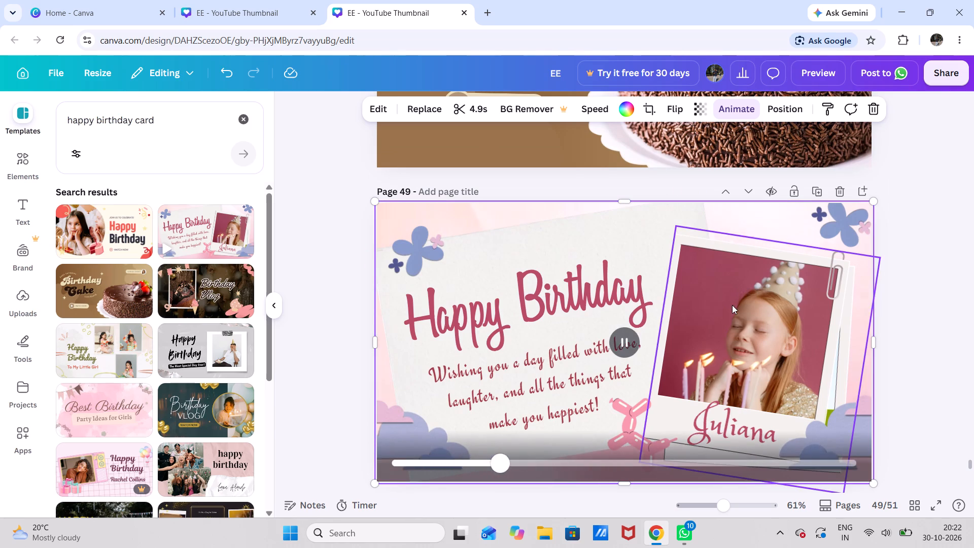
click(732, 305)
click(752, 221)
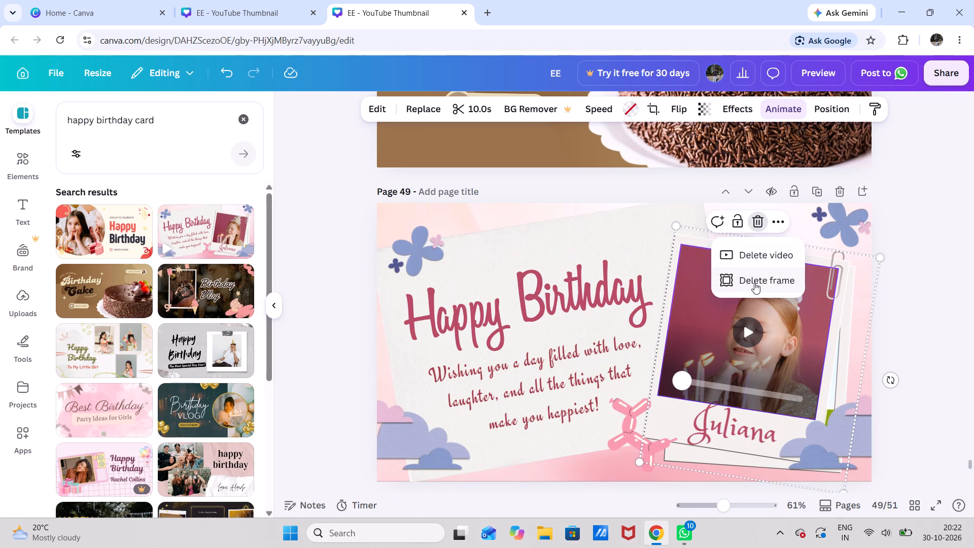
click(760, 248)
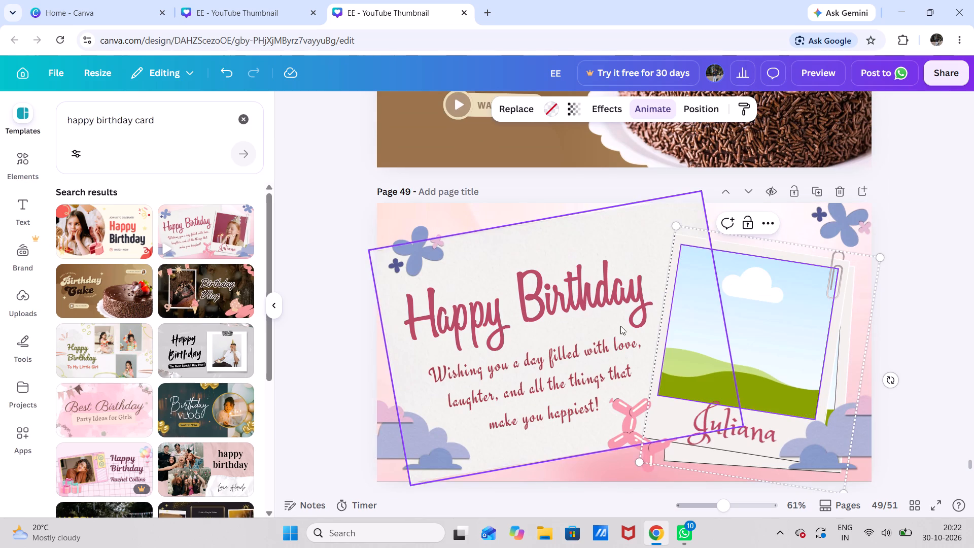
Review the thumbnail pages between the Love Songs Playlist design on page 46 and the Birthday Vlog design on page 51.
scroll(331, 327, down, 1)
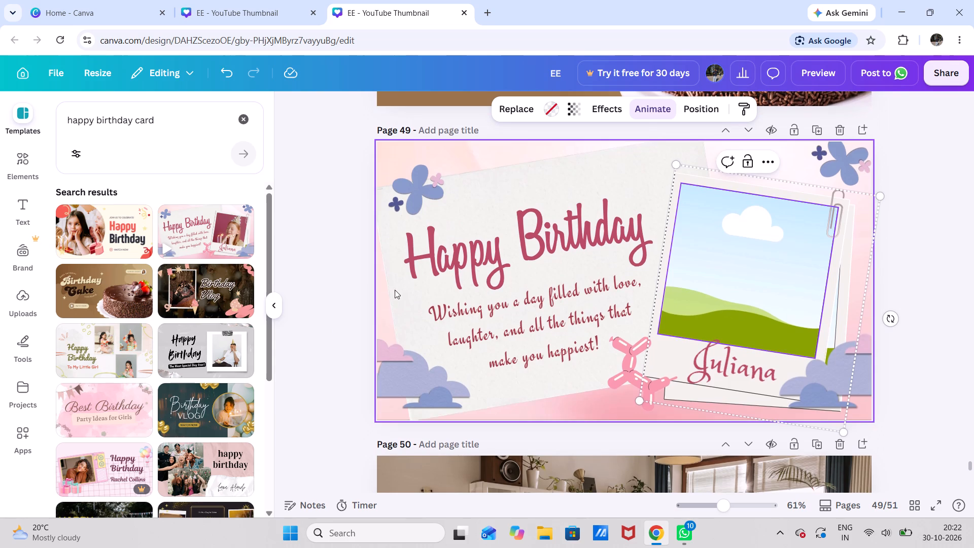
scroll(300, 296, down, 8)
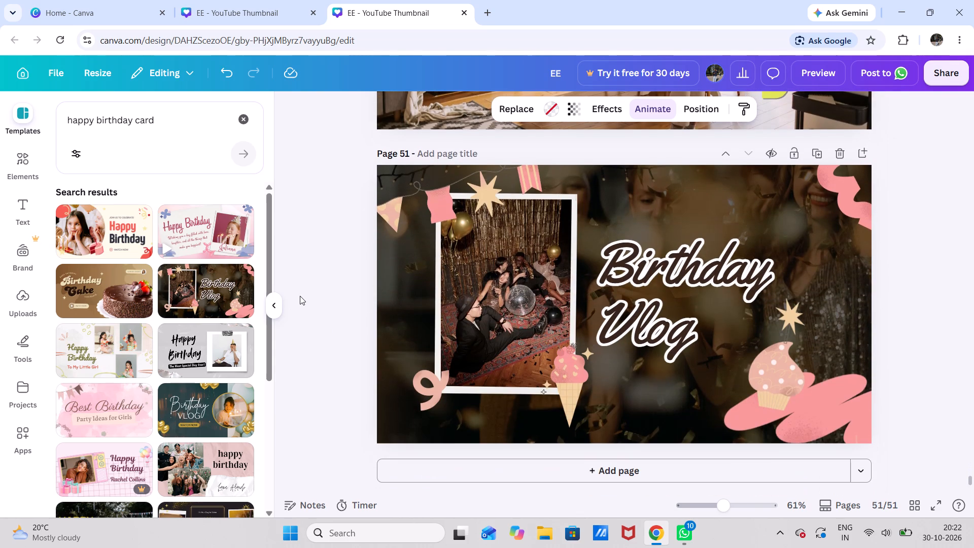
scroll(300, 296, down, 1)
scroll(324, 288, up, 4)
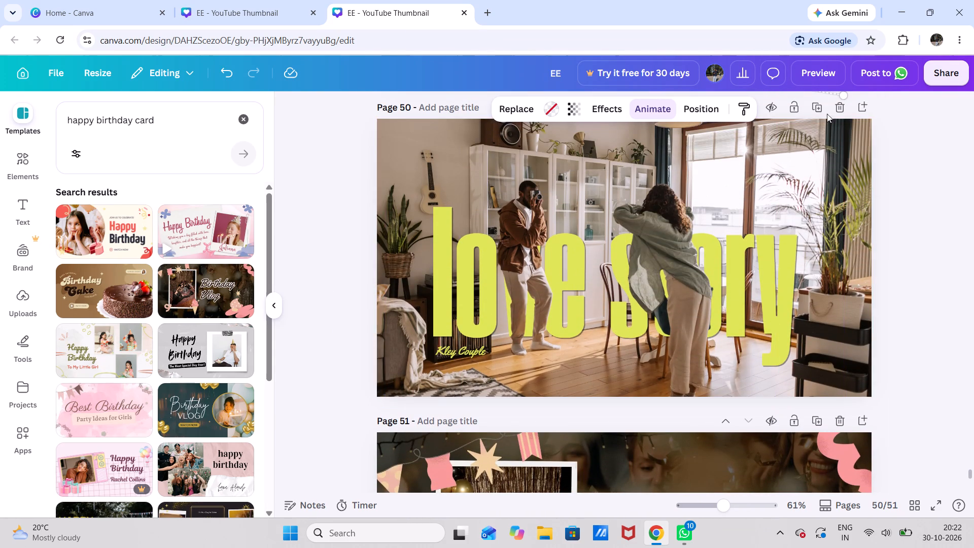
scroll(344, 213, up, 4)
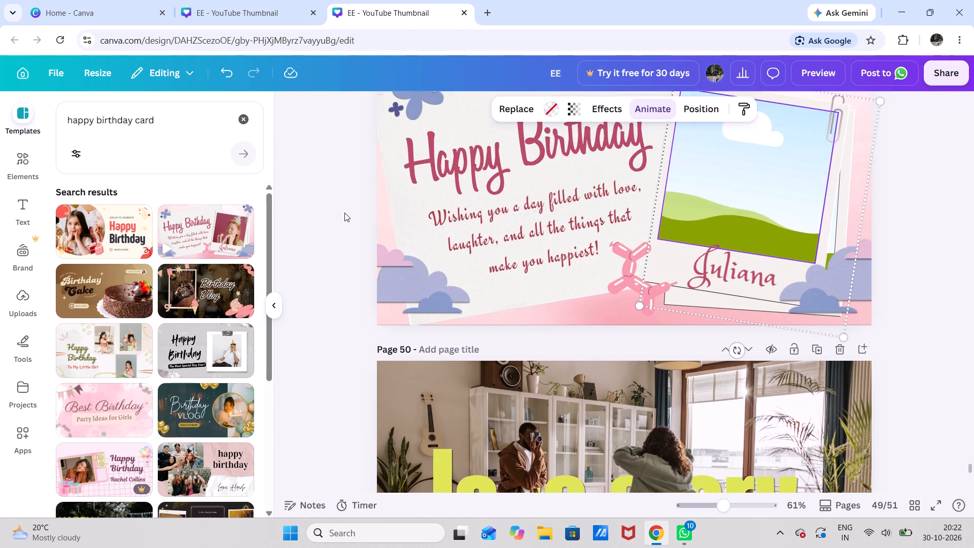
scroll(344, 213, up, 4)
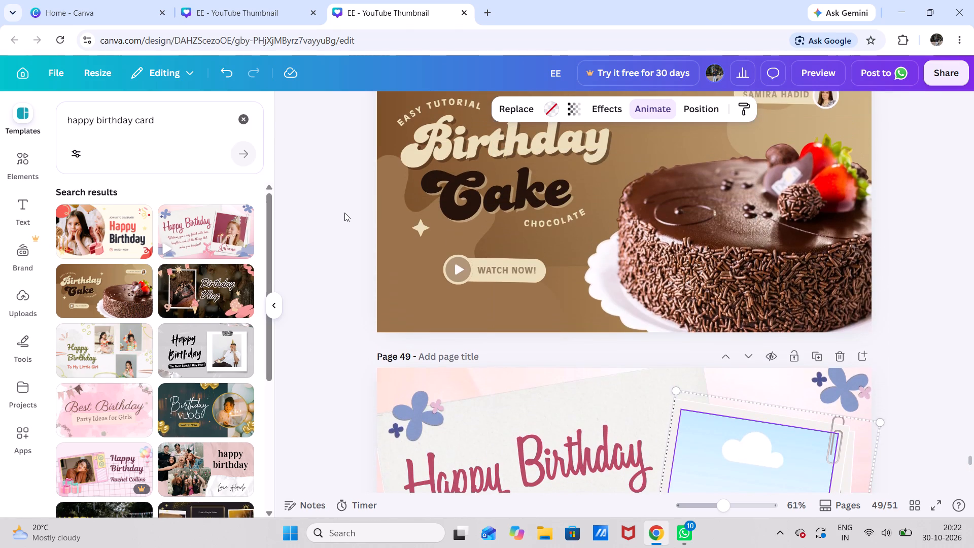
scroll(344, 213, down, 1)
scroll(344, 213, up, 5)
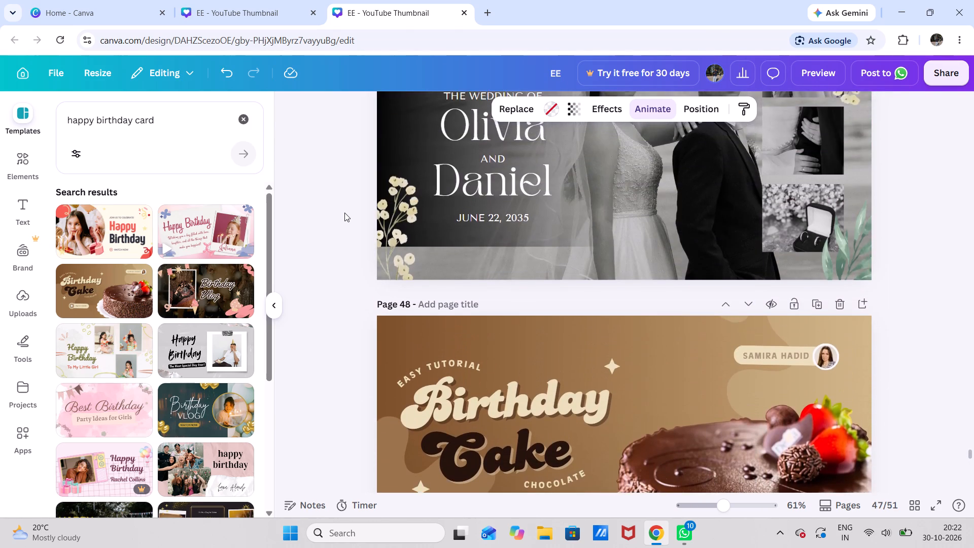
scroll(344, 213, up, 4)
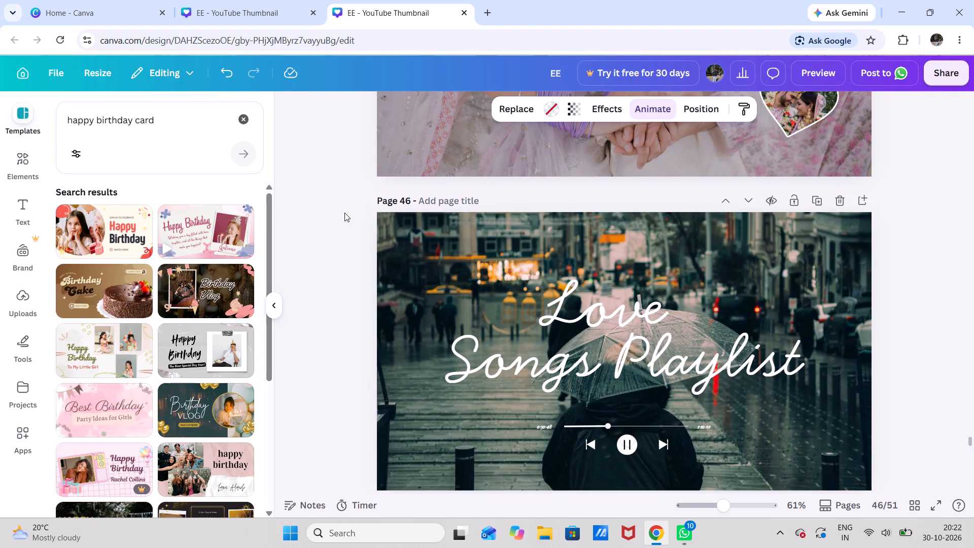
scroll(344, 213, up, 3)
scroll(344, 213, down, 3)
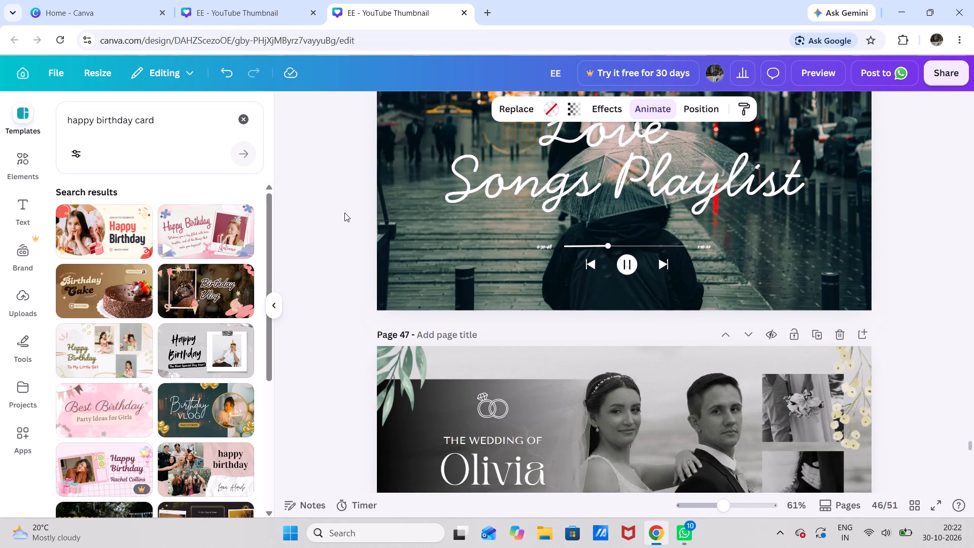
scroll(344, 213, down, 7)
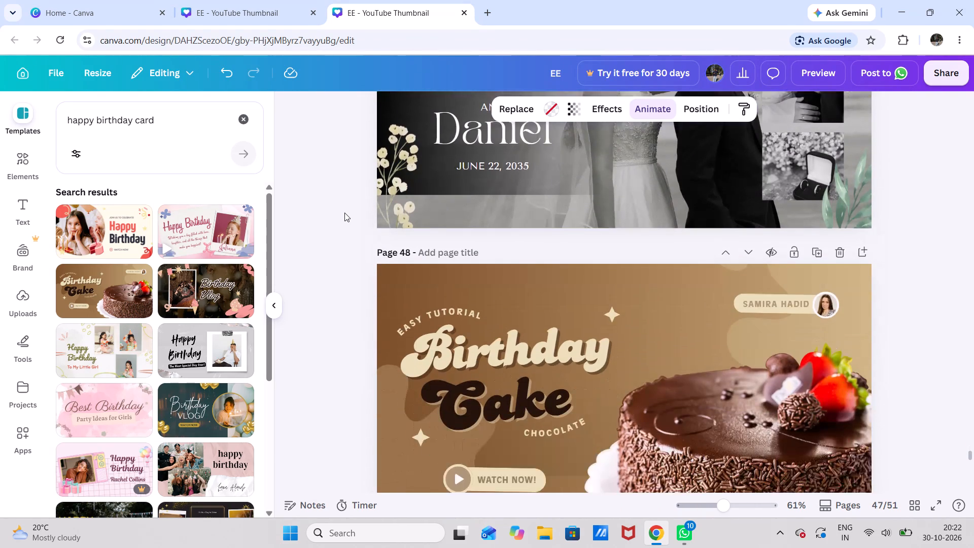
scroll(344, 213, down, 5)
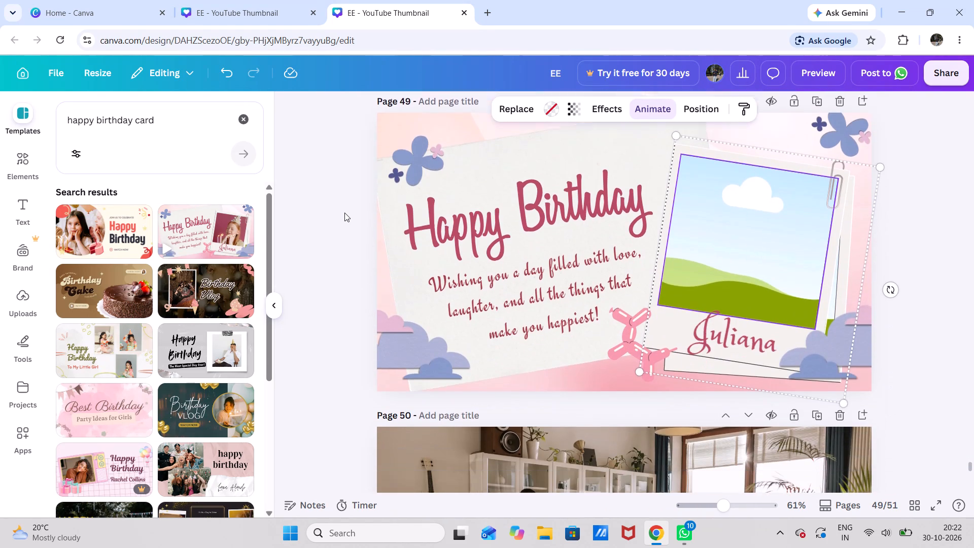
scroll(344, 213, down, 5)
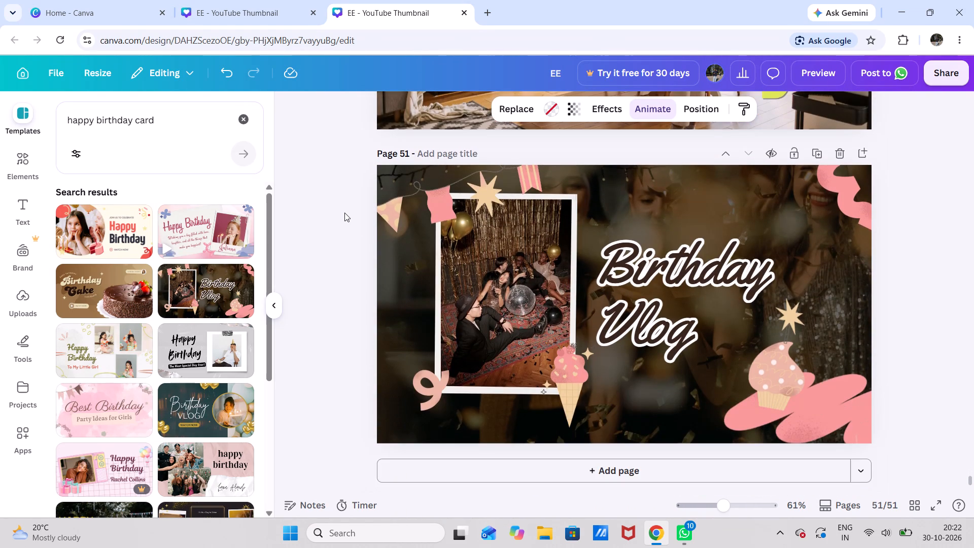
Check the wedding, Birthday Cake and Happy Birthday designs on pages 47 to 49 once more.
scroll(344, 213, up, 8)
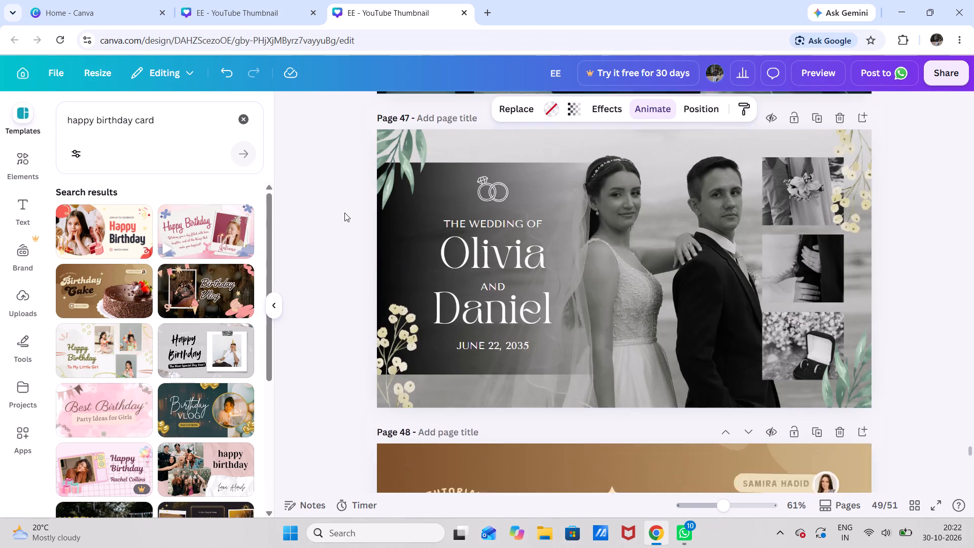
scroll(344, 213, down, 7)
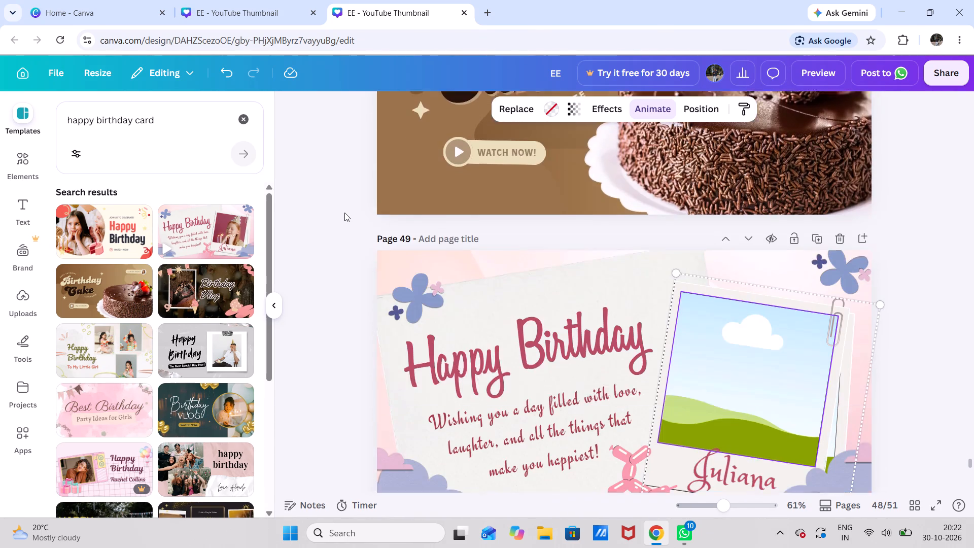
scroll(344, 213, down, 1)
scroll(344, 213, up, 1)
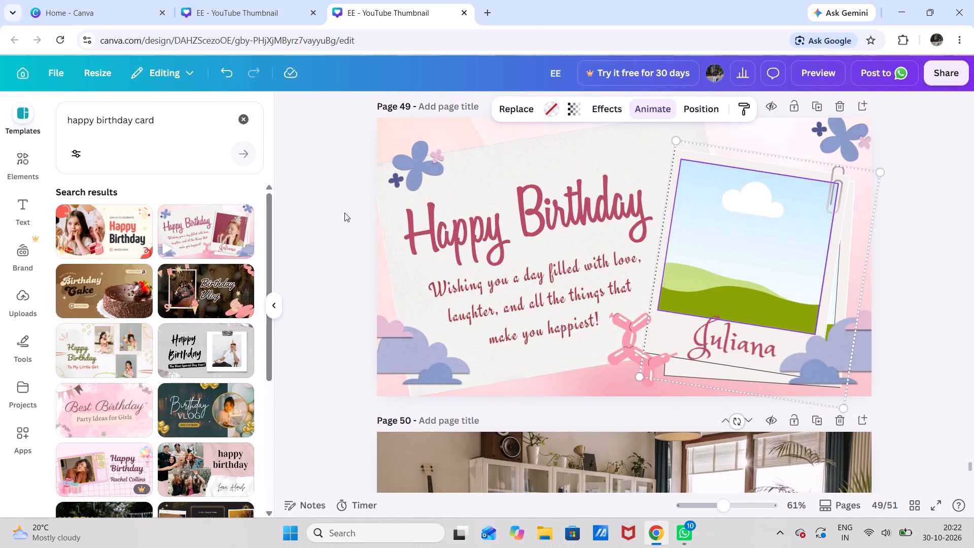
scroll(344, 213, up, 1)
scroll(344, 213, down, 2)
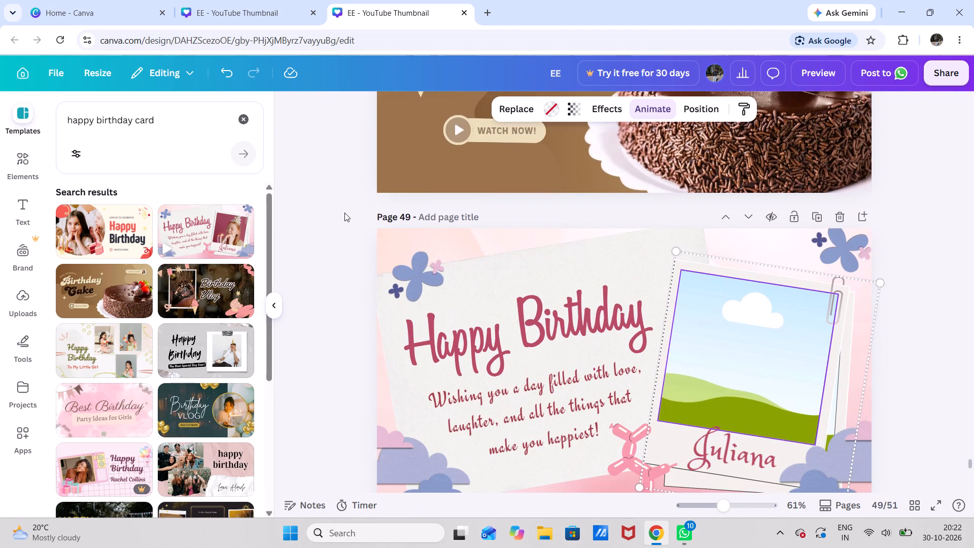
scroll(344, 213, down, 2)
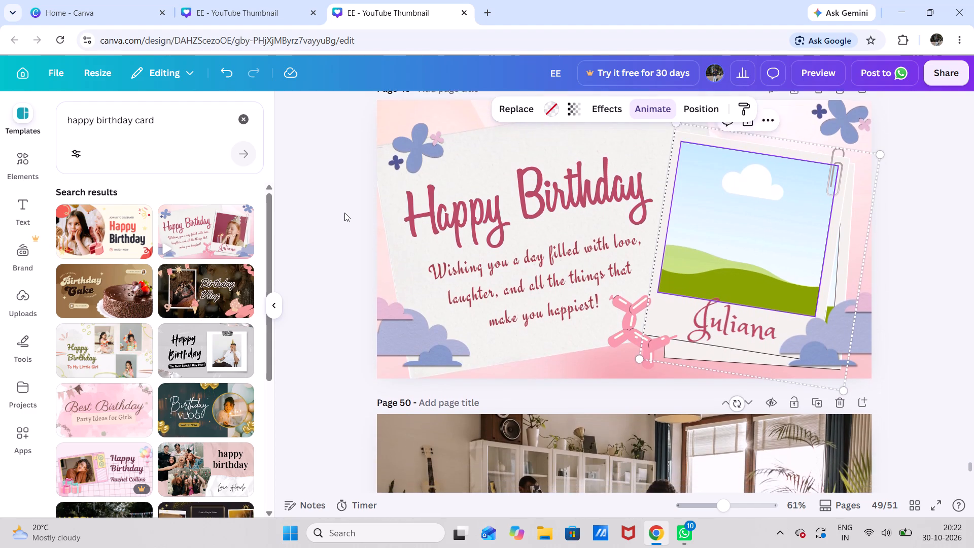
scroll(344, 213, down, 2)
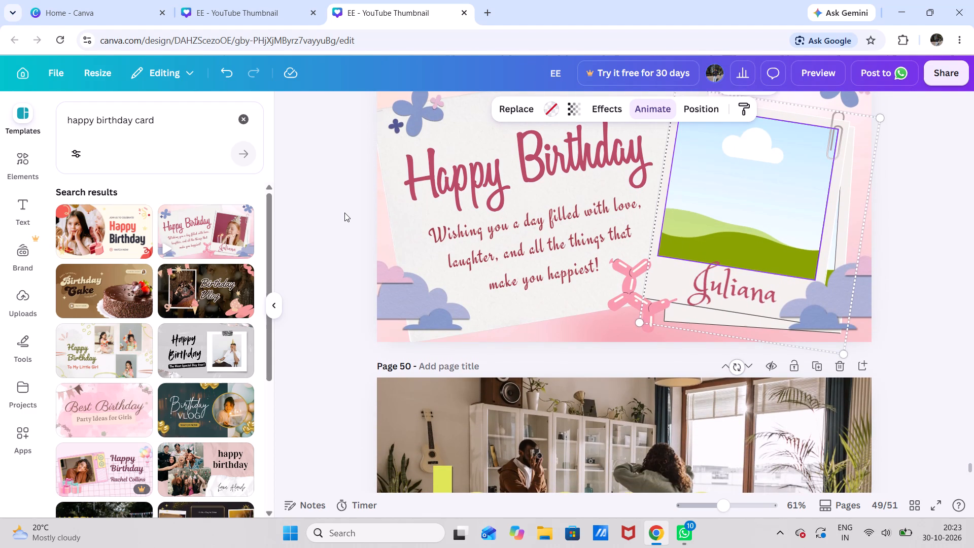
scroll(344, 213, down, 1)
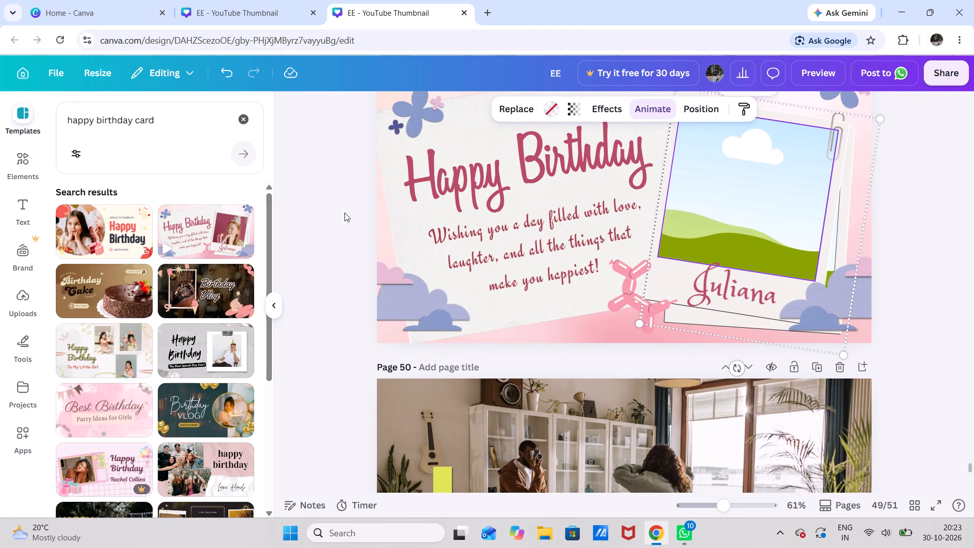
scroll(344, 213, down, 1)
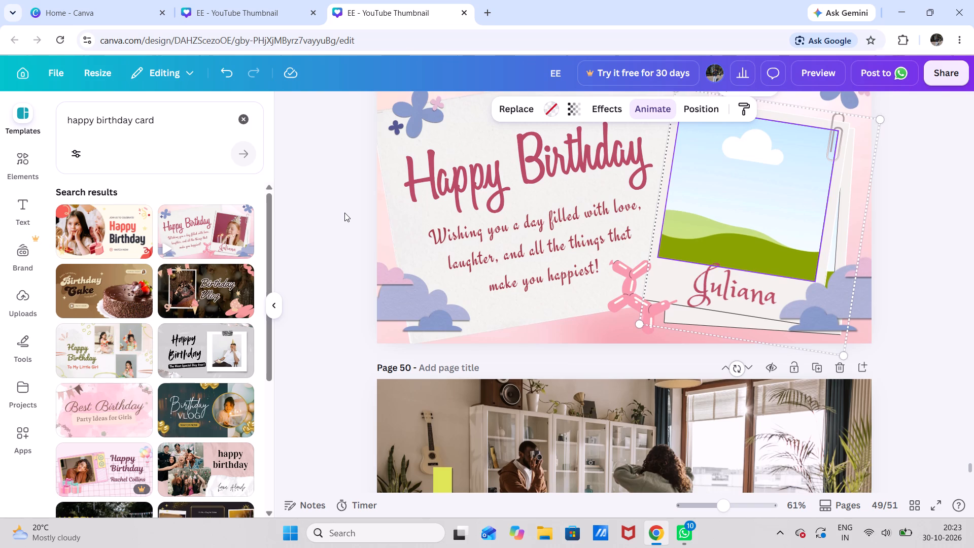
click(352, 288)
Review the thumbnail pages from the Happy Birthday design on page 49 back to the Wedding Vlog design on page 45.
click(347, 270)
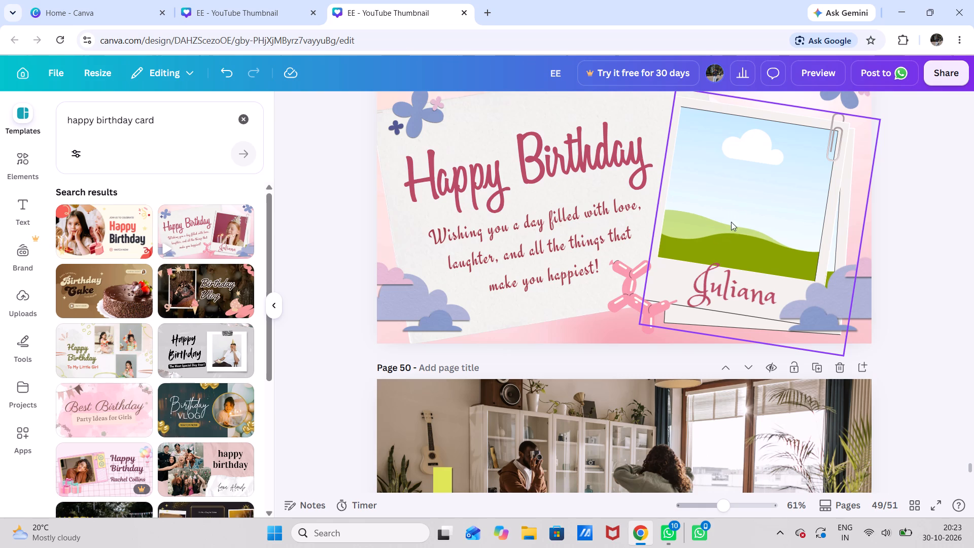
click(707, 248)
scroll(707, 248, down, 1)
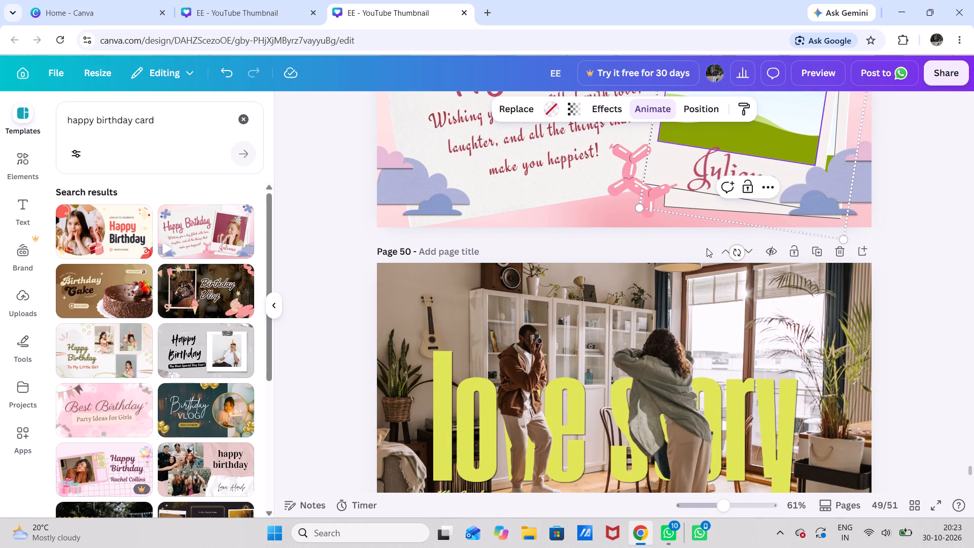
scroll(695, 258, up, 3)
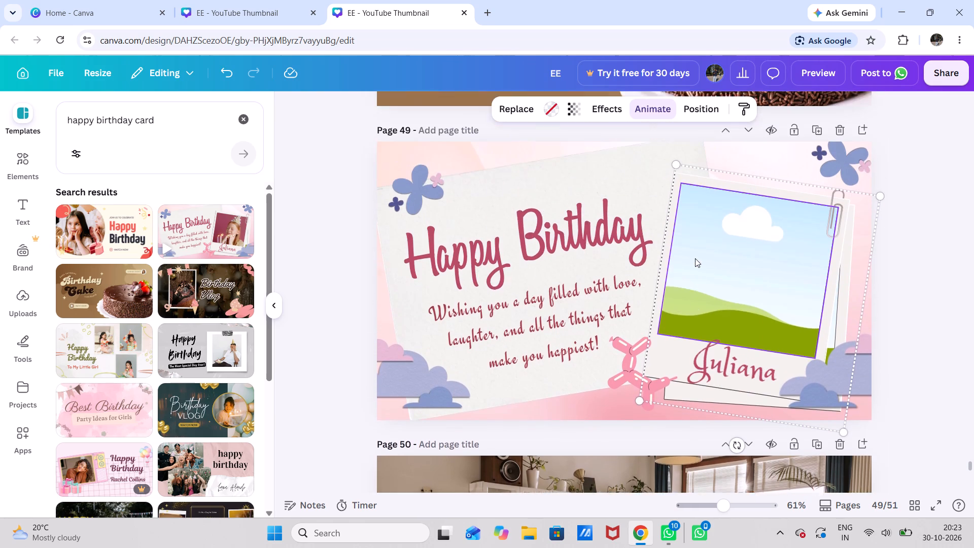
scroll(695, 258, up, 6)
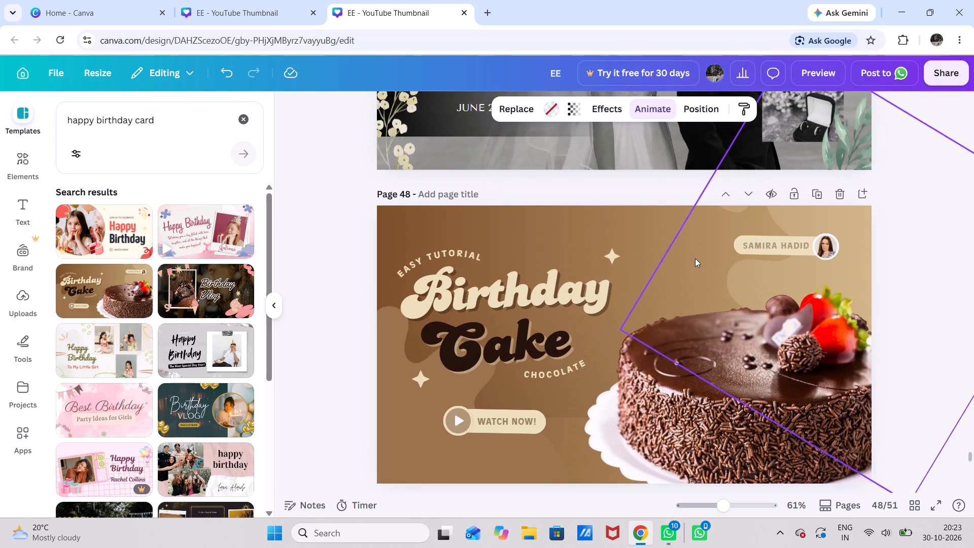
scroll(695, 258, up, 4)
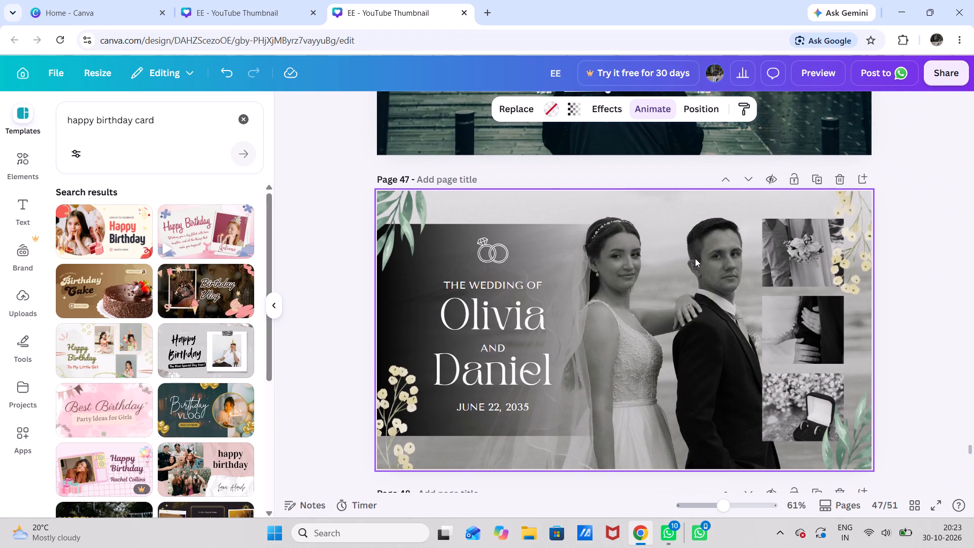
scroll(695, 258, up, 4)
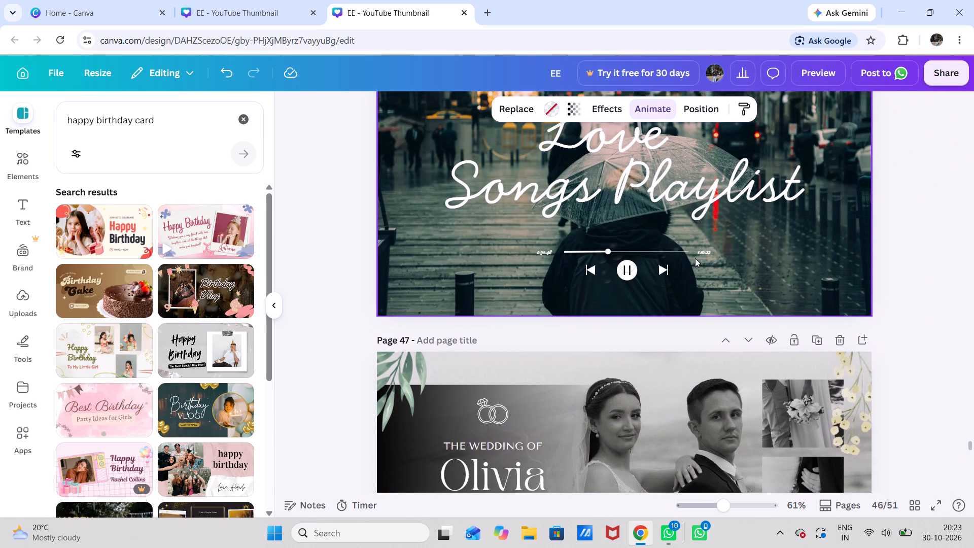
scroll(695, 258, up, 4)
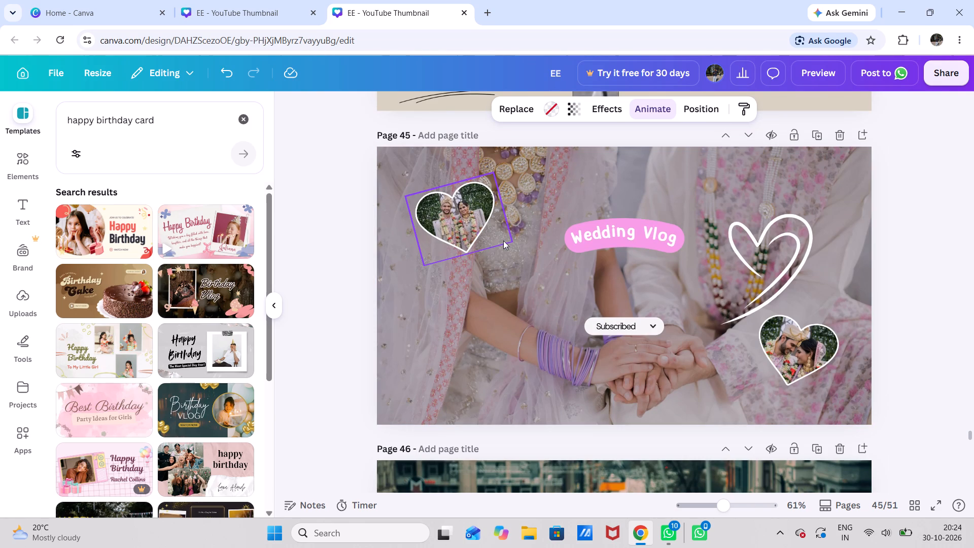
Look through the designs from page 46 to the final Birthday Vlog page 51, rechecking the wedding and Birthday Cake pages.
scroll(649, 275, down, 2)
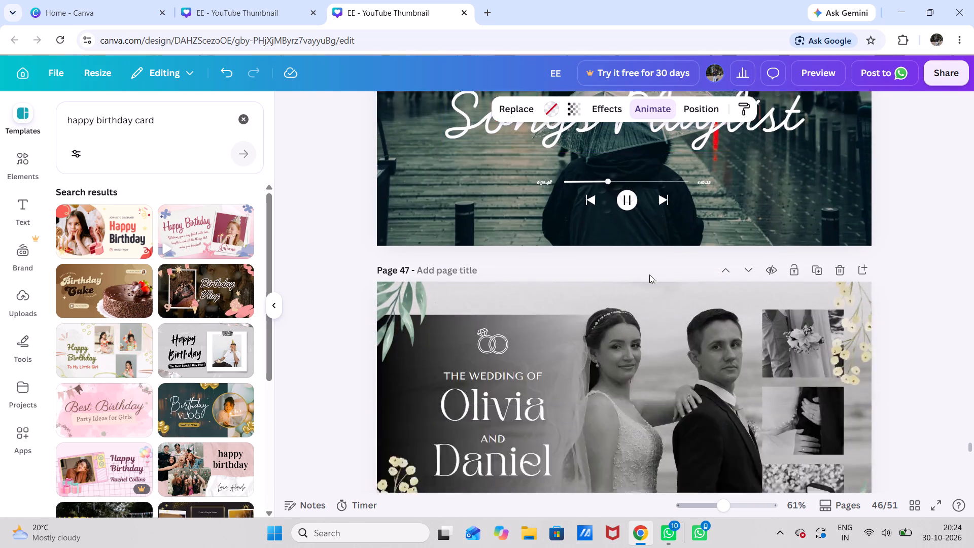
scroll(649, 275, down, 5)
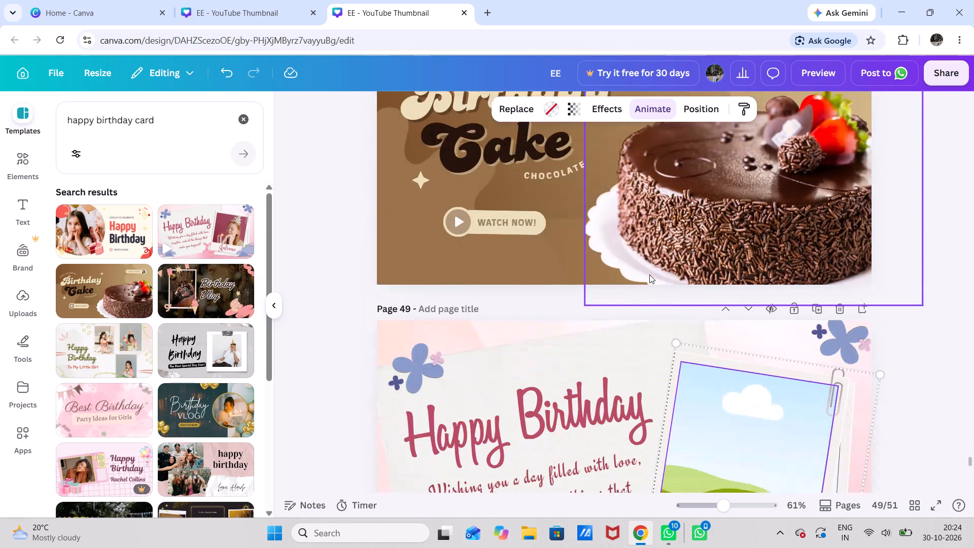
scroll(649, 275, down, 2)
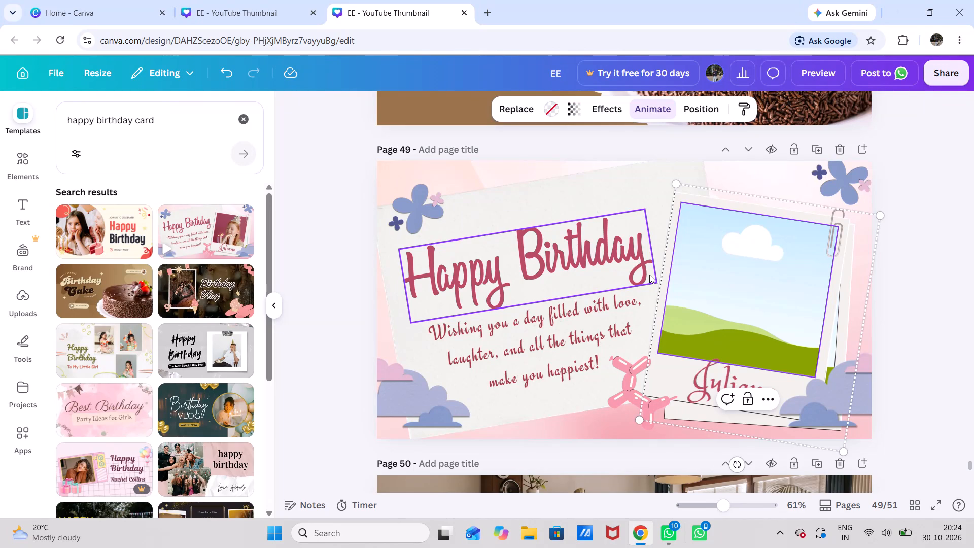
scroll(686, 278, up, 4)
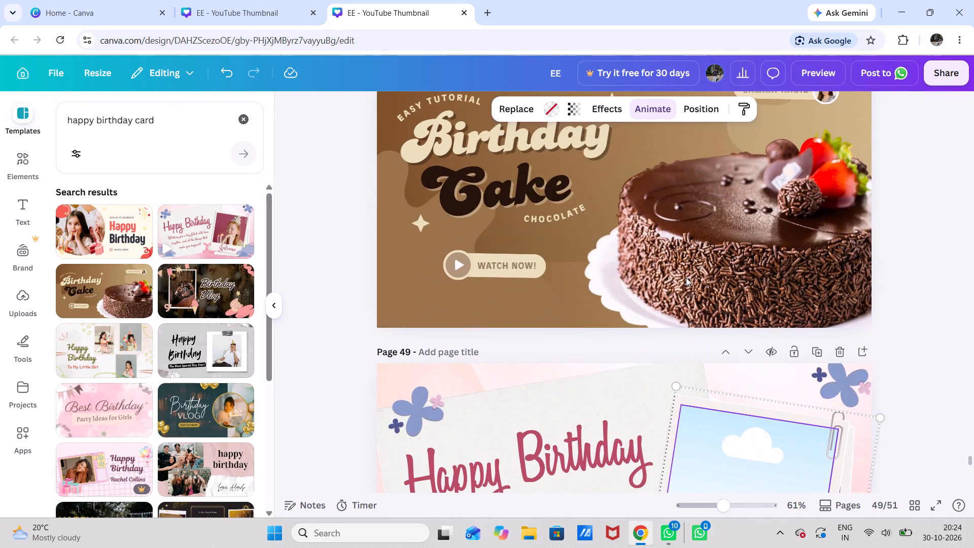
scroll(686, 278, up, 4)
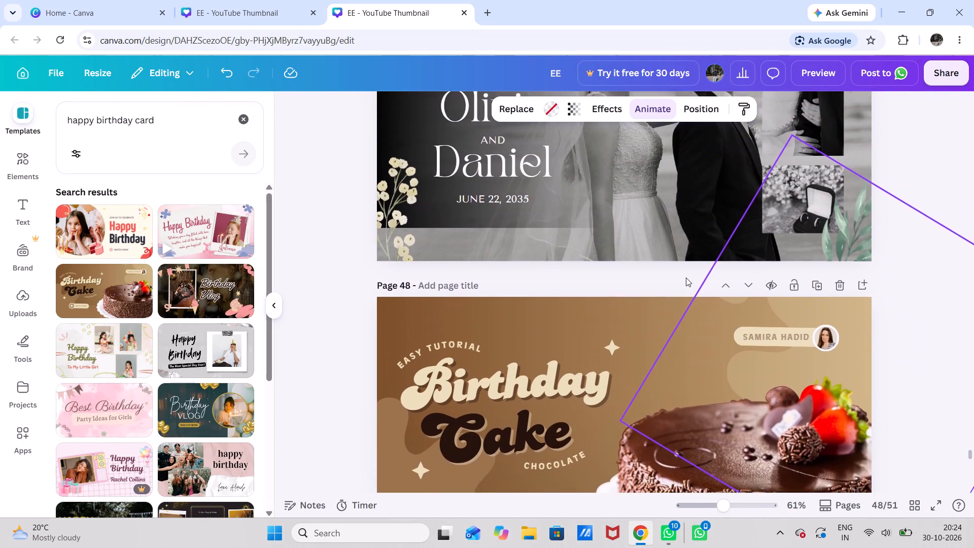
scroll(686, 278, up, 4)
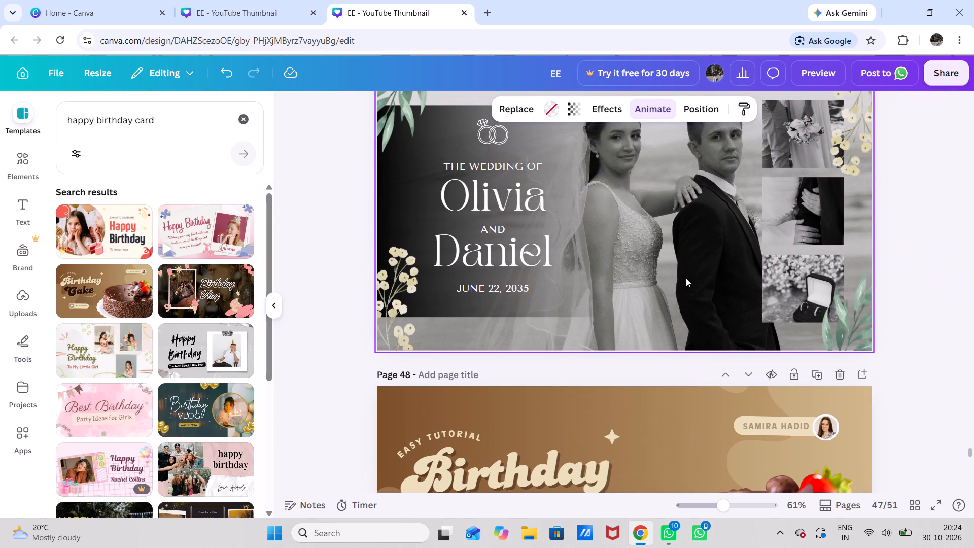
scroll(686, 278, down, 5)
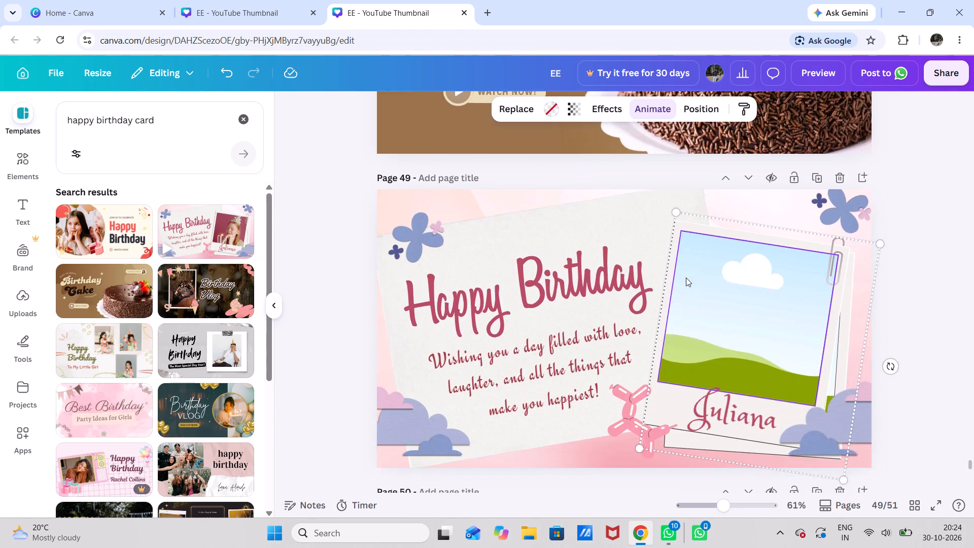
scroll(686, 278, down, 6)
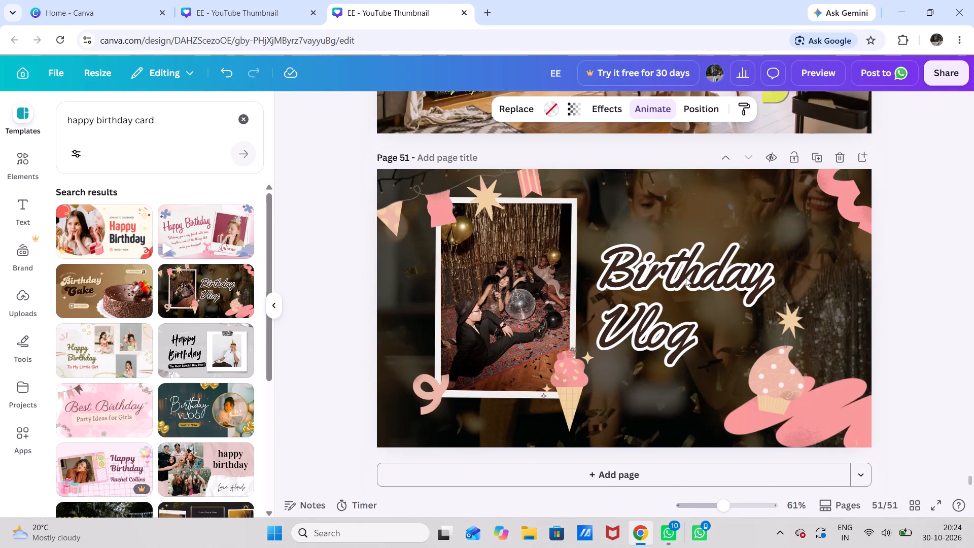
scroll(686, 278, down, 2)
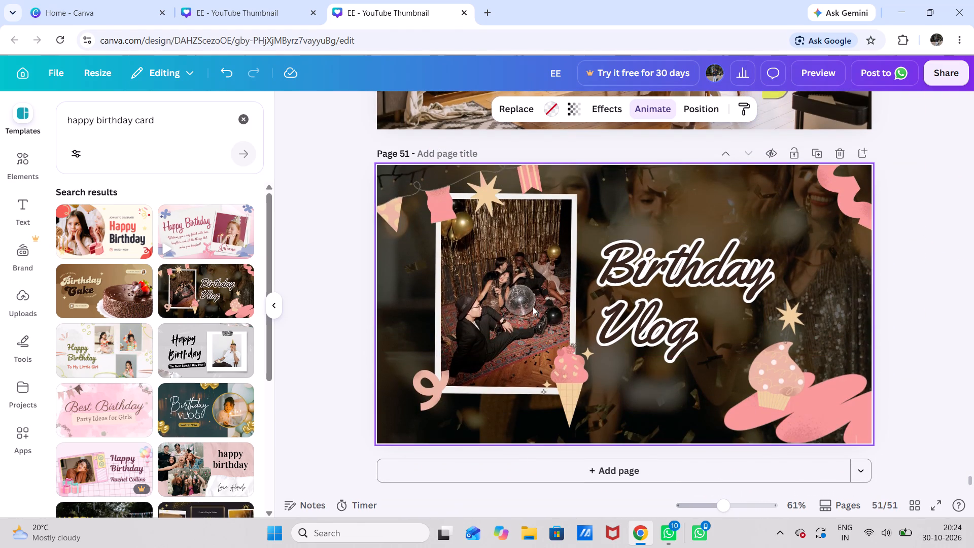
Inspect the framed party photo, title text, pink brush shape and background of the Birthday Vlog design on page 51.
click(533, 306)
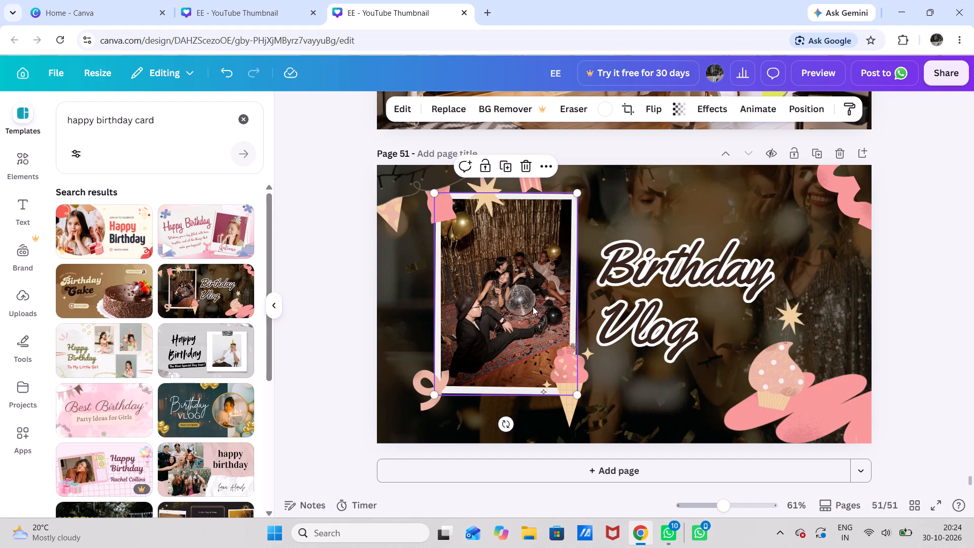
click(728, 286)
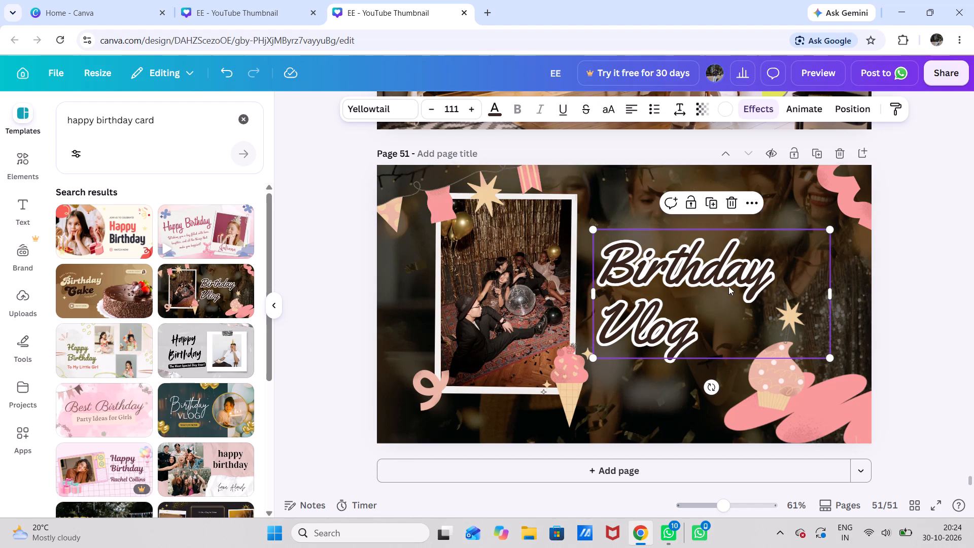
click(734, 406)
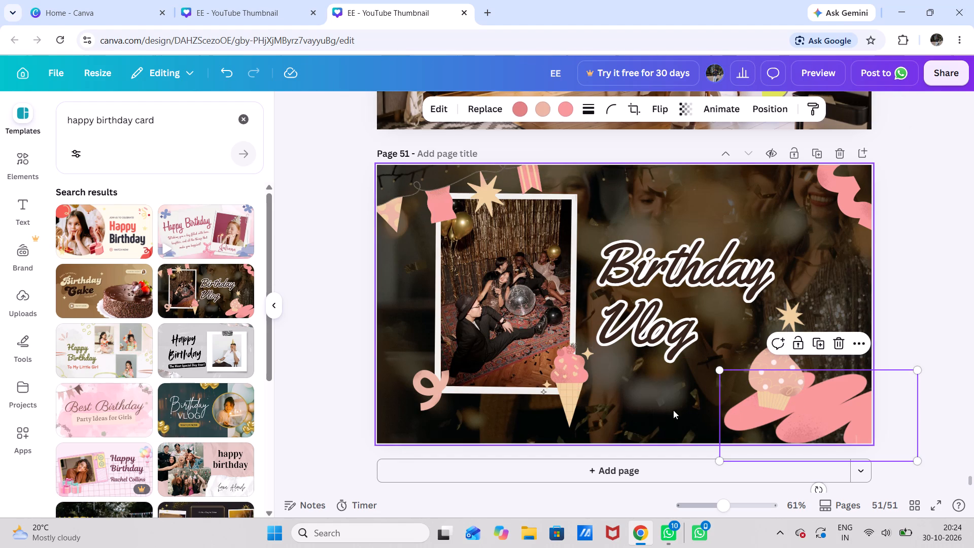
click(665, 413)
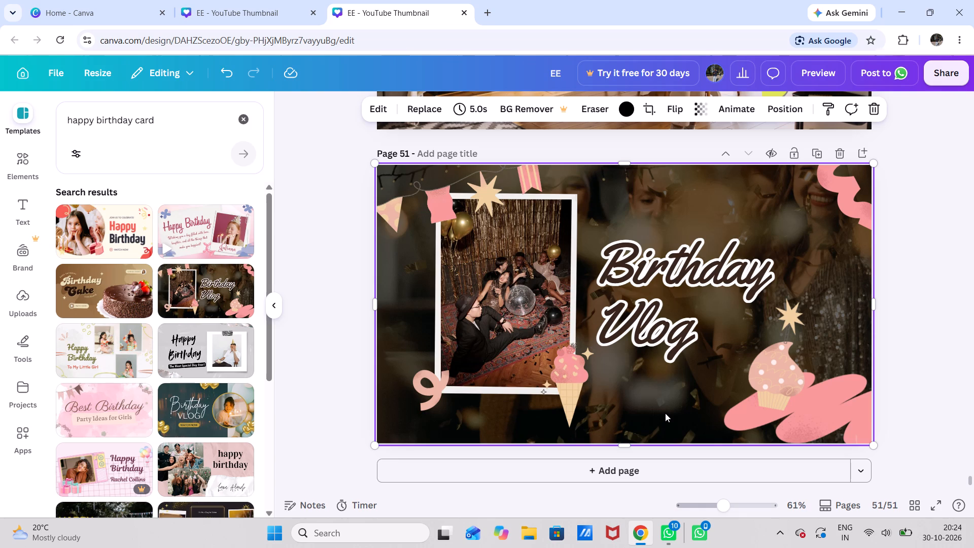
Switch to WhatsApp.
click(703, 538)
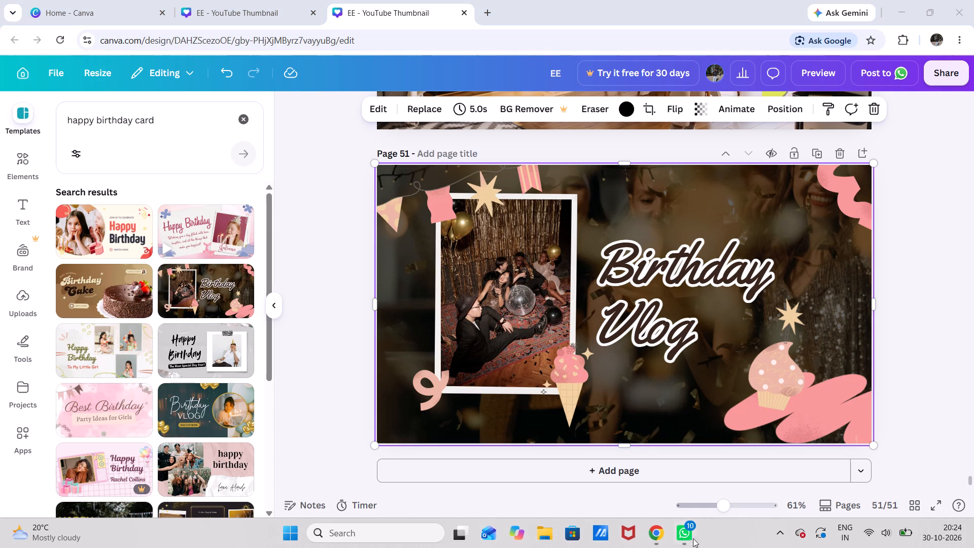
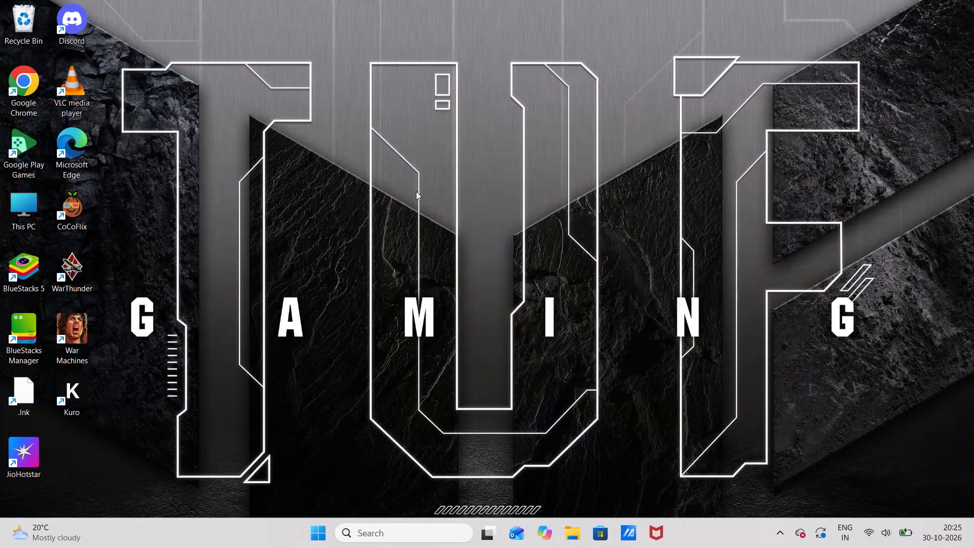
Bring up the Windows power options for ending the computer session.
click(310, 529)
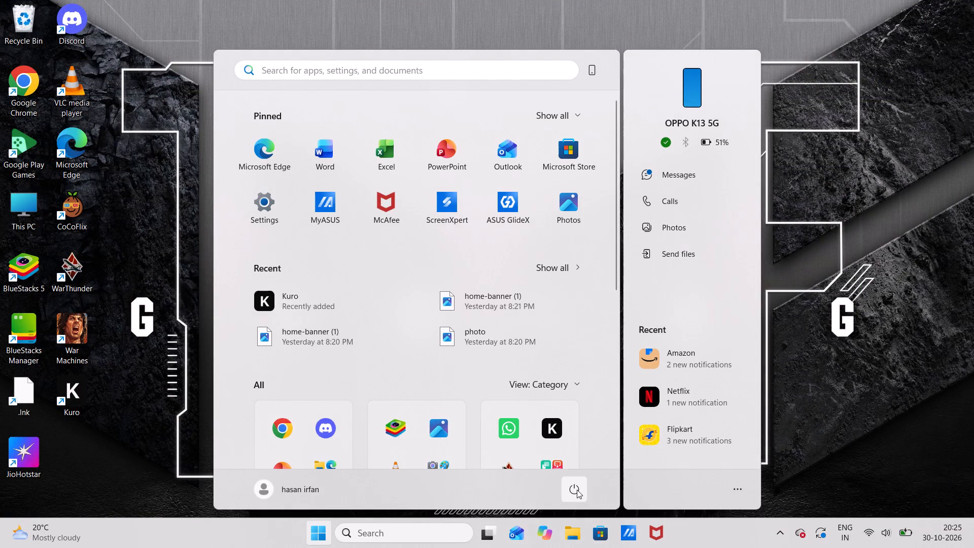
click(577, 490)
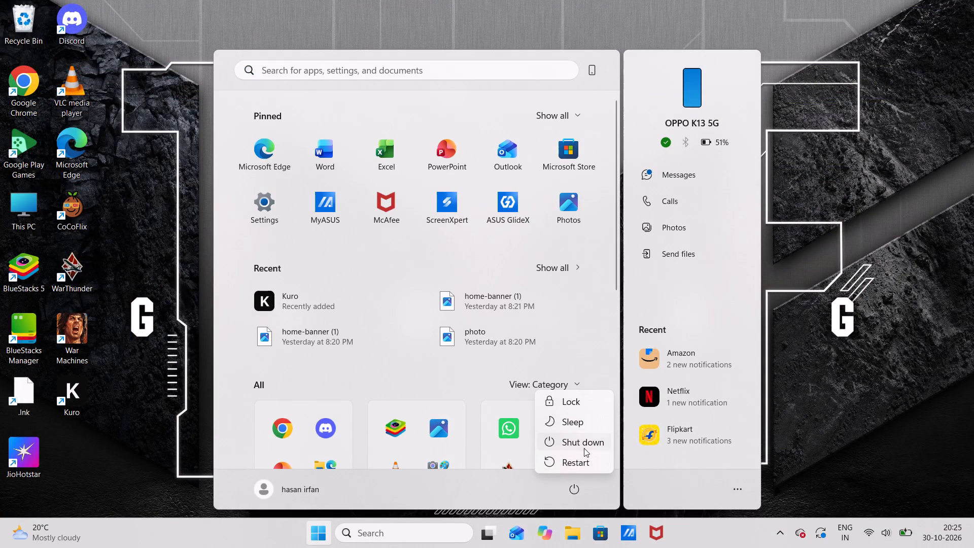